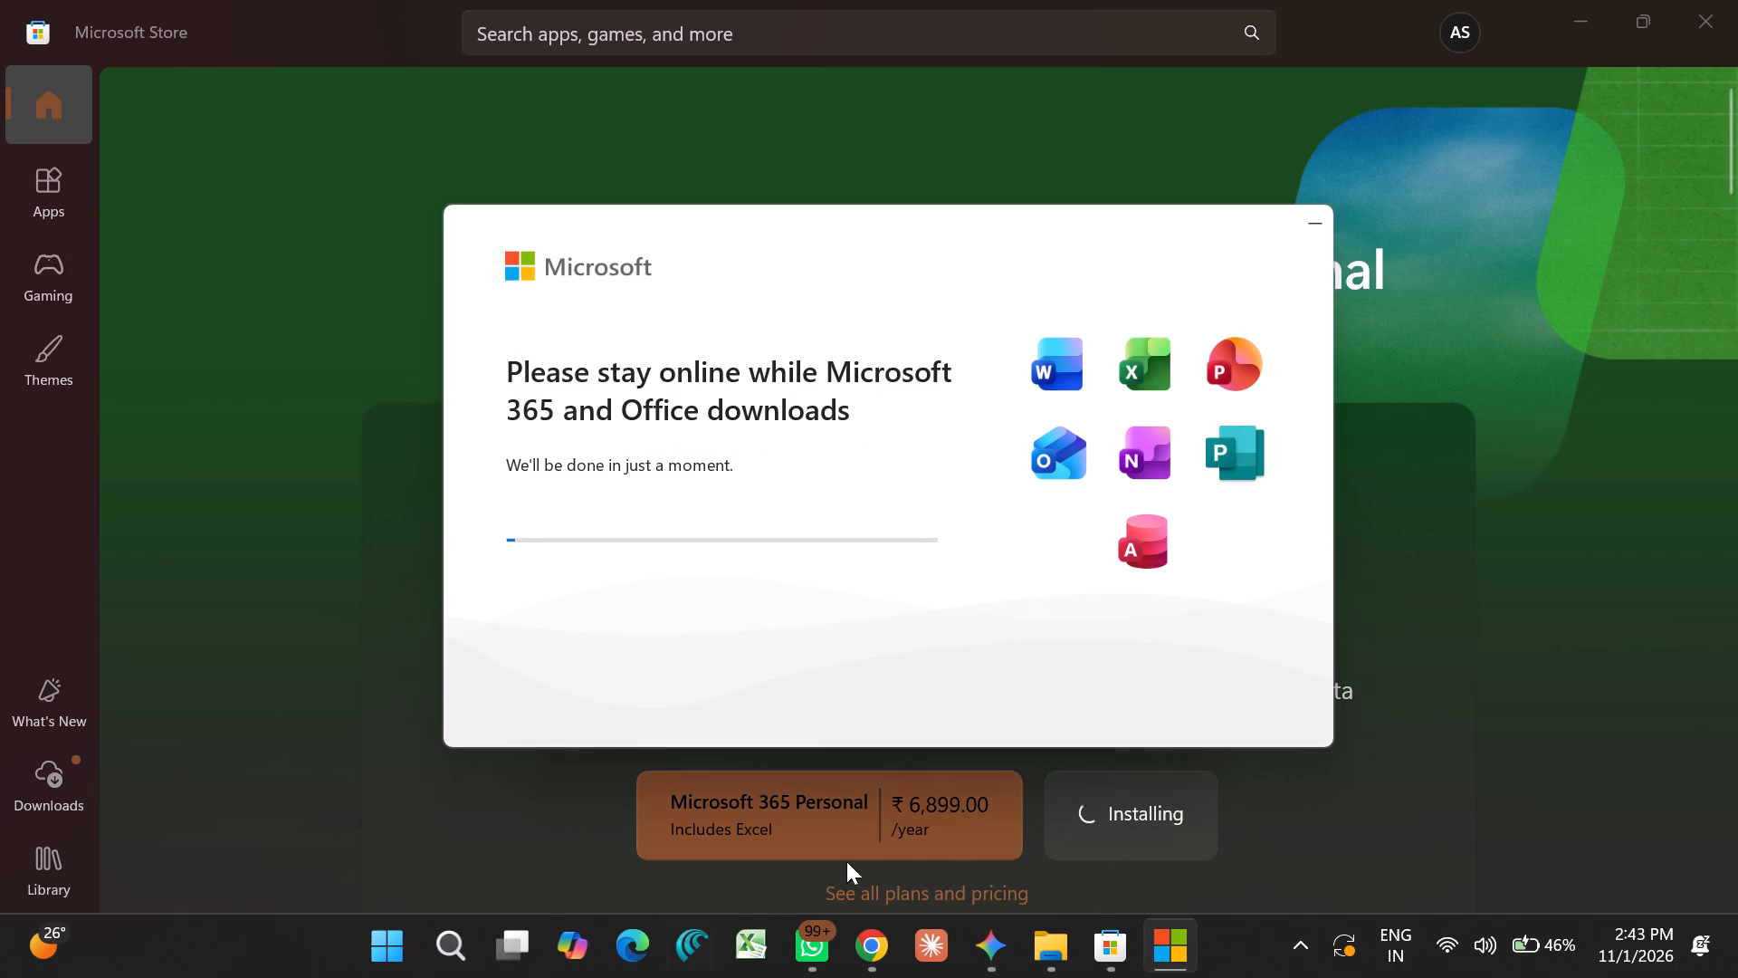
Open Local Disk (C:) in File Explorer and sort its contents by size to examine what occupies the drive.
left_click(1013, 945)
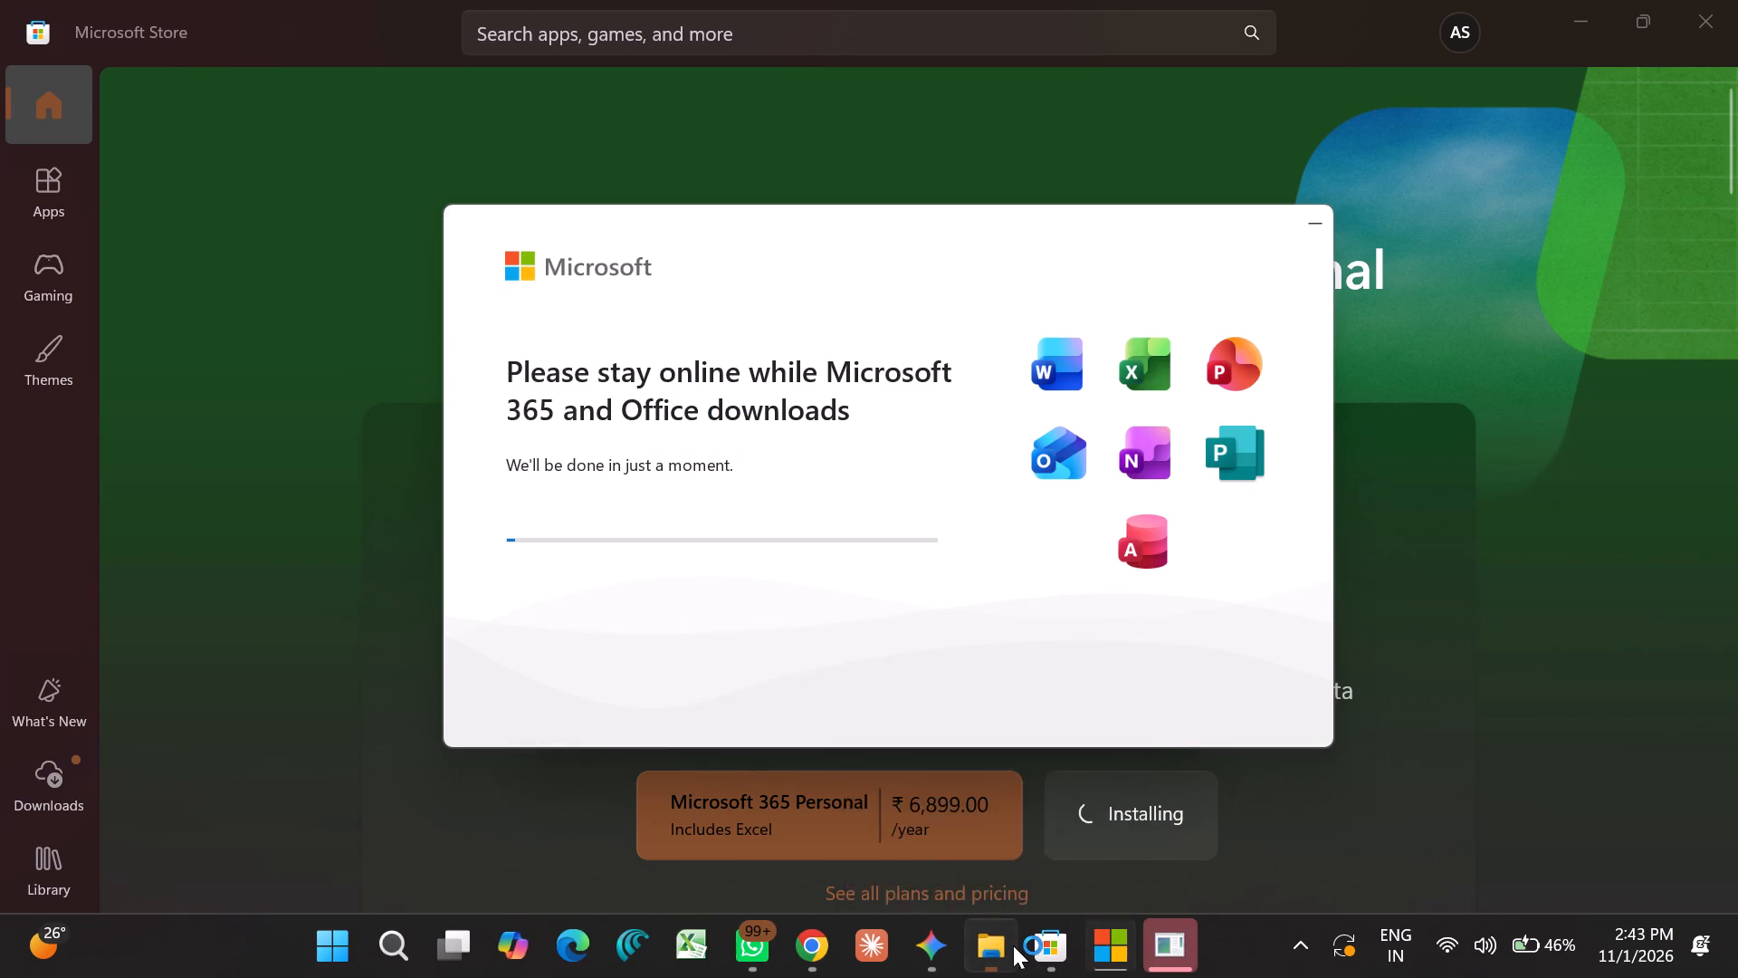
left_click(141, 765)
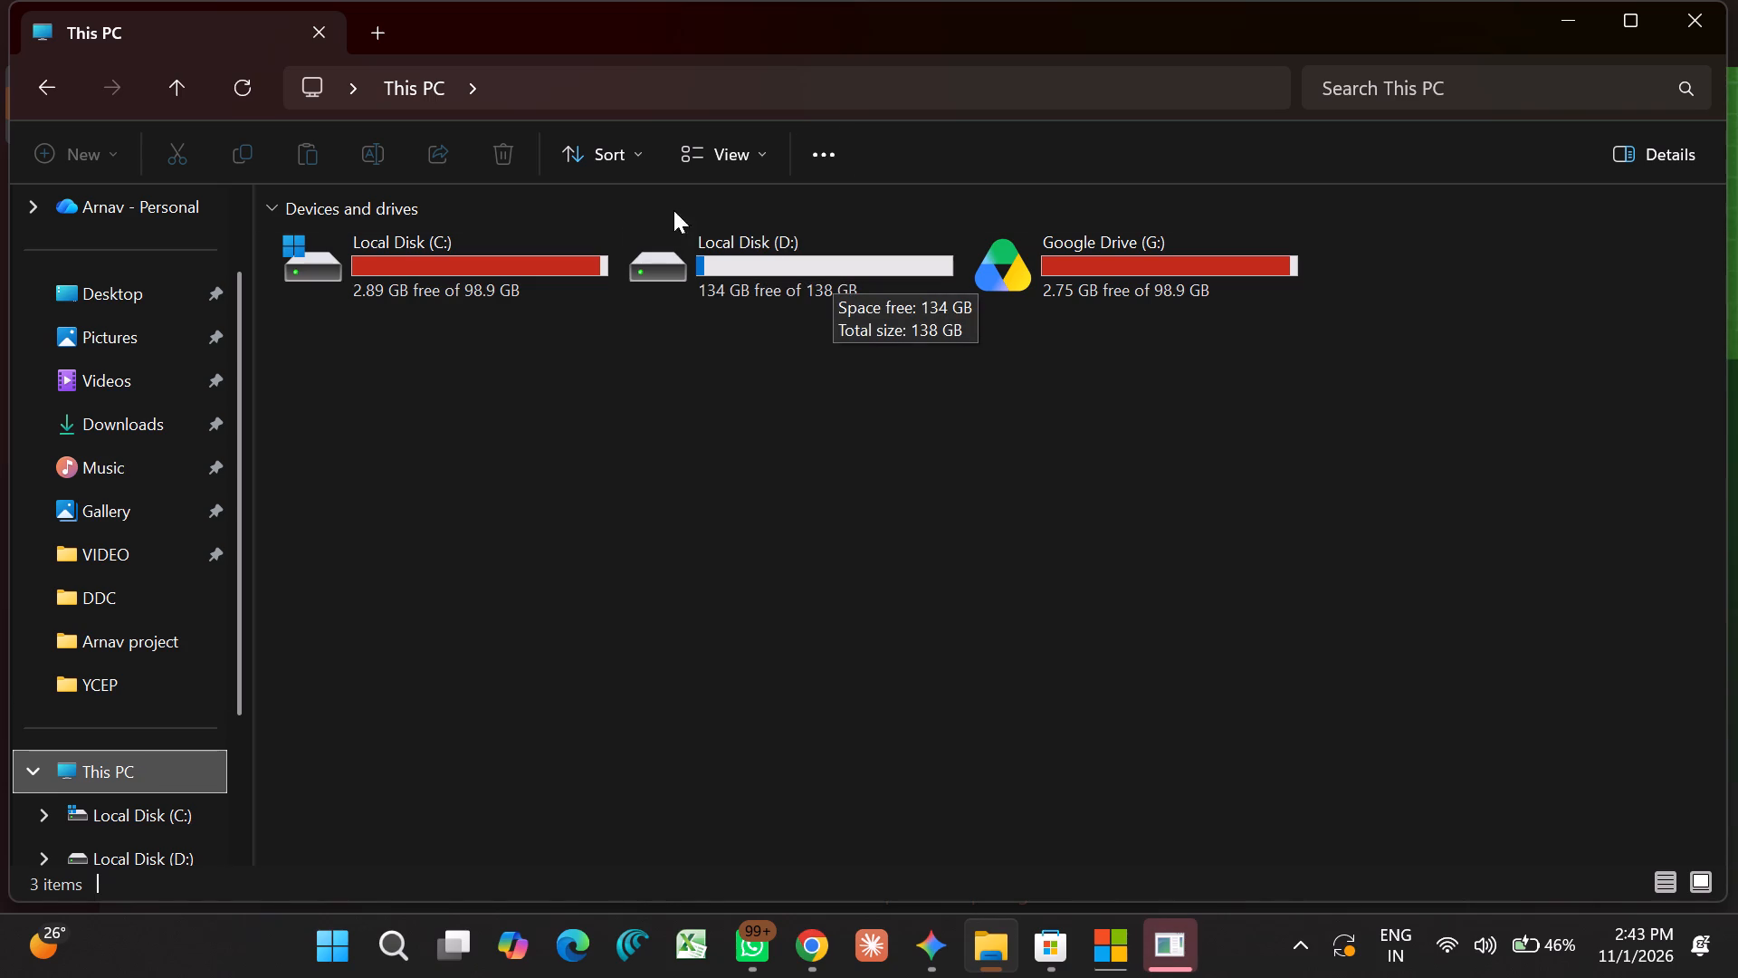
left_click(463, 258)
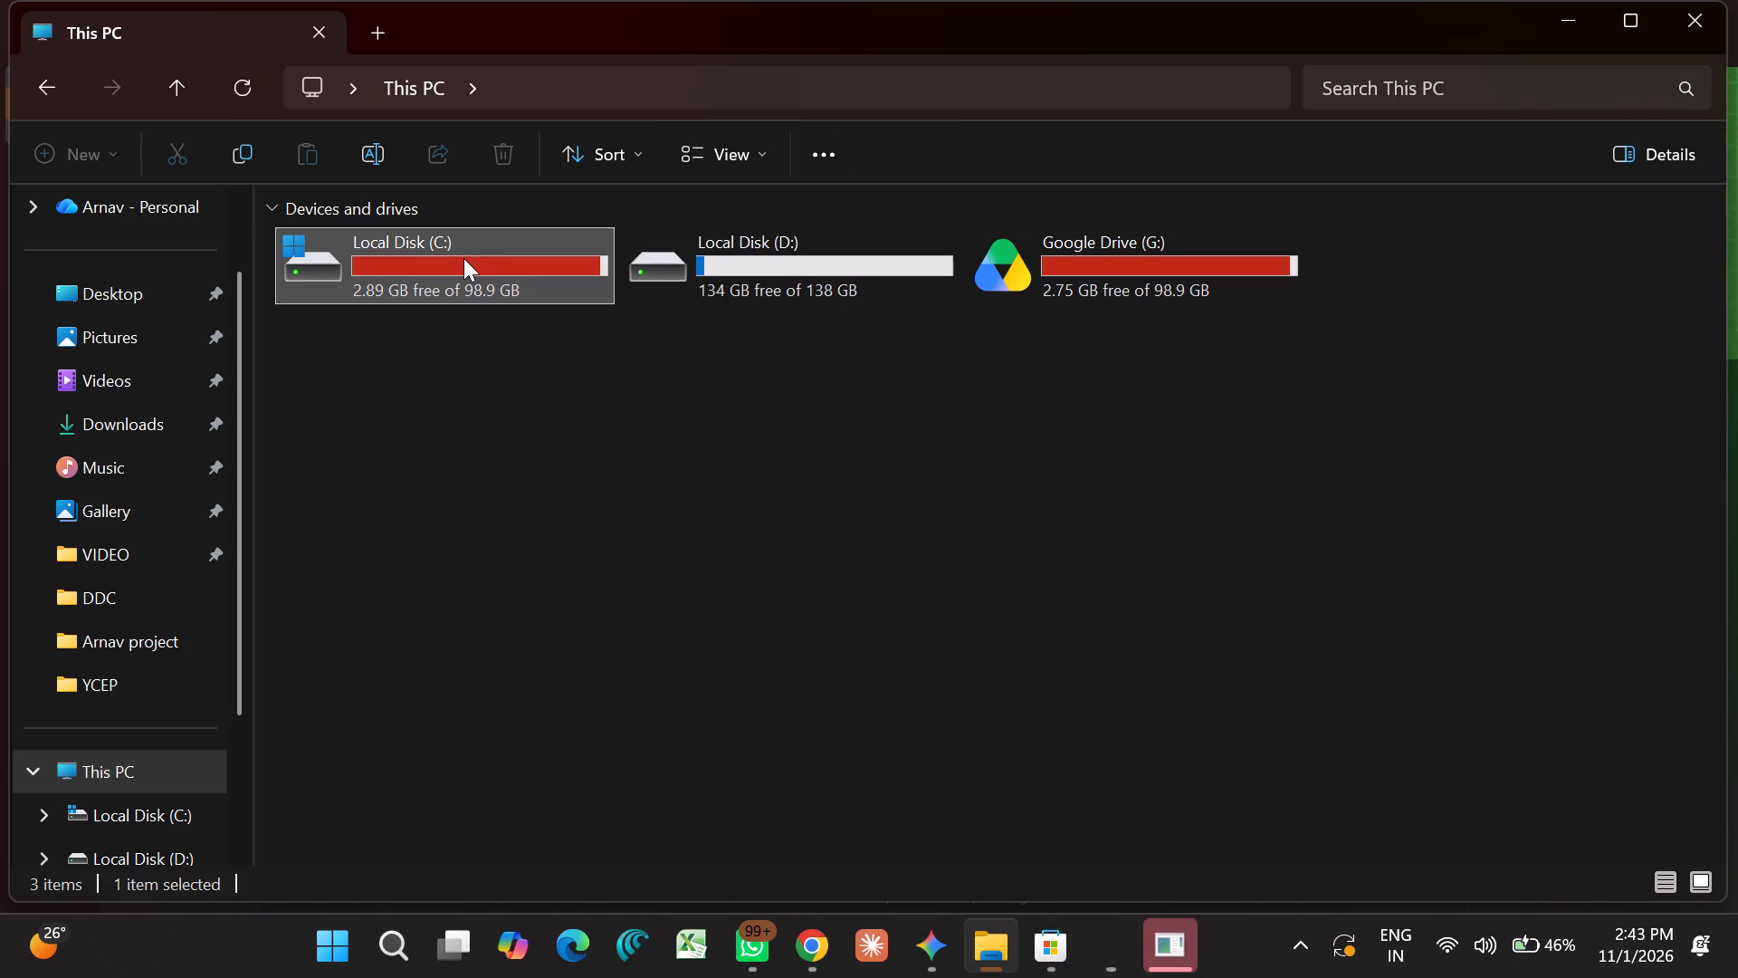
double_click(463, 258)
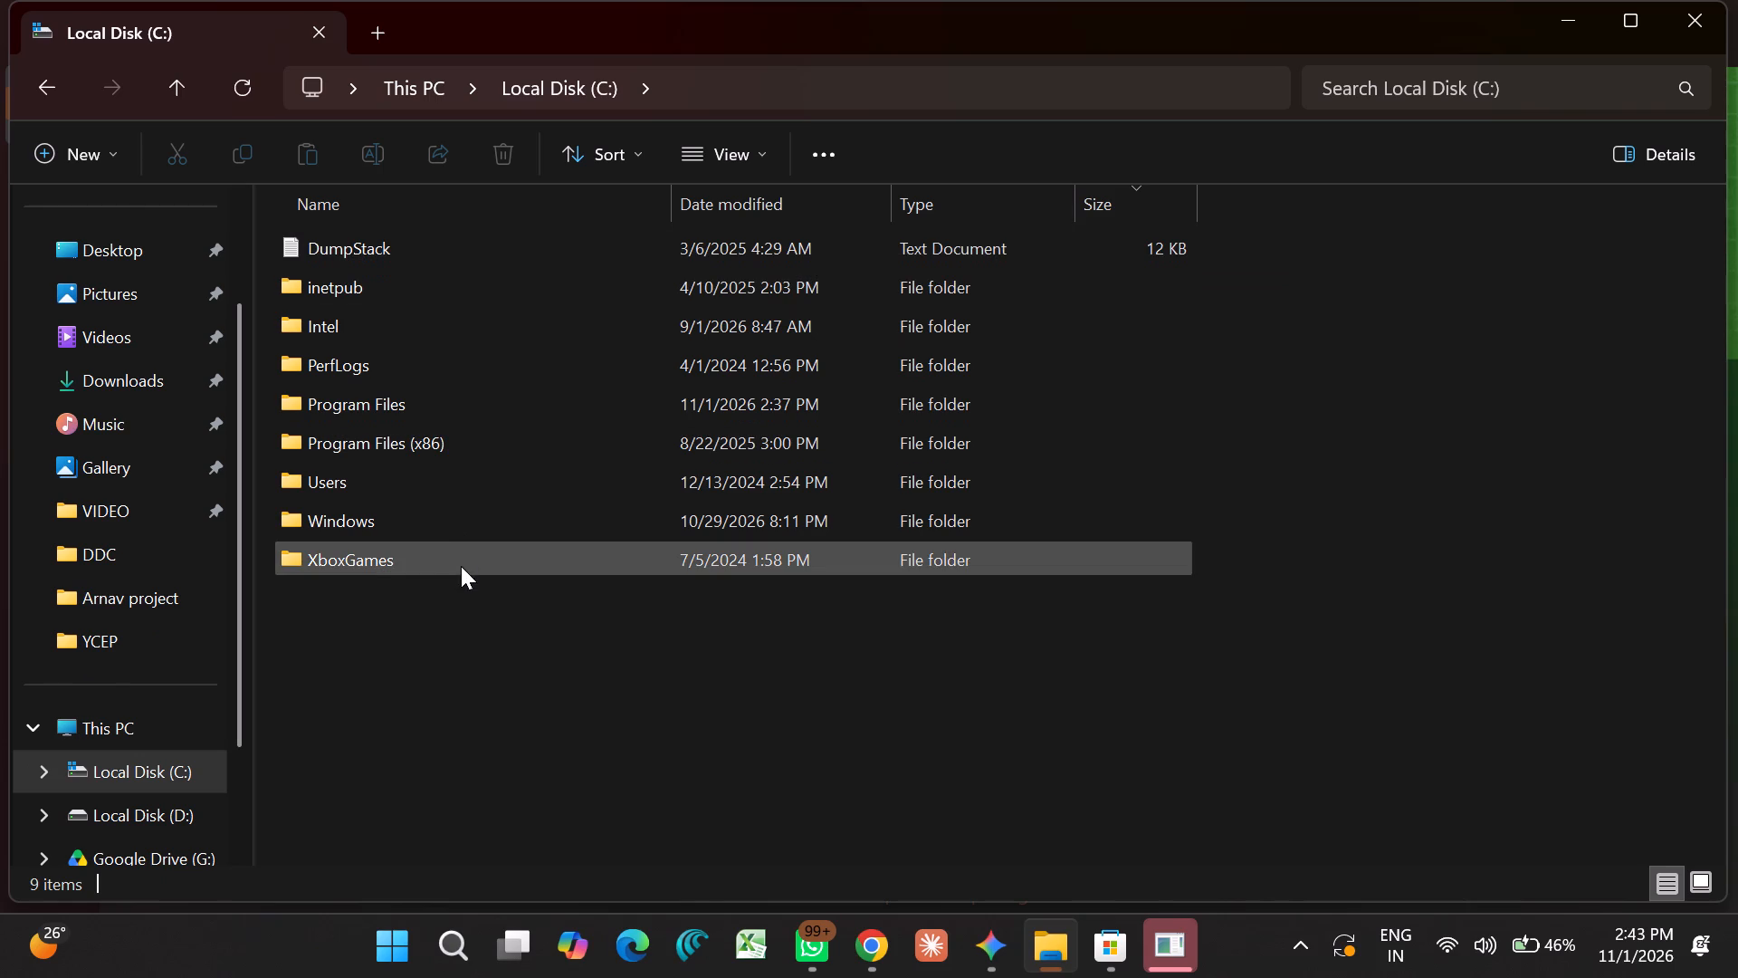
left_click(1146, 198)
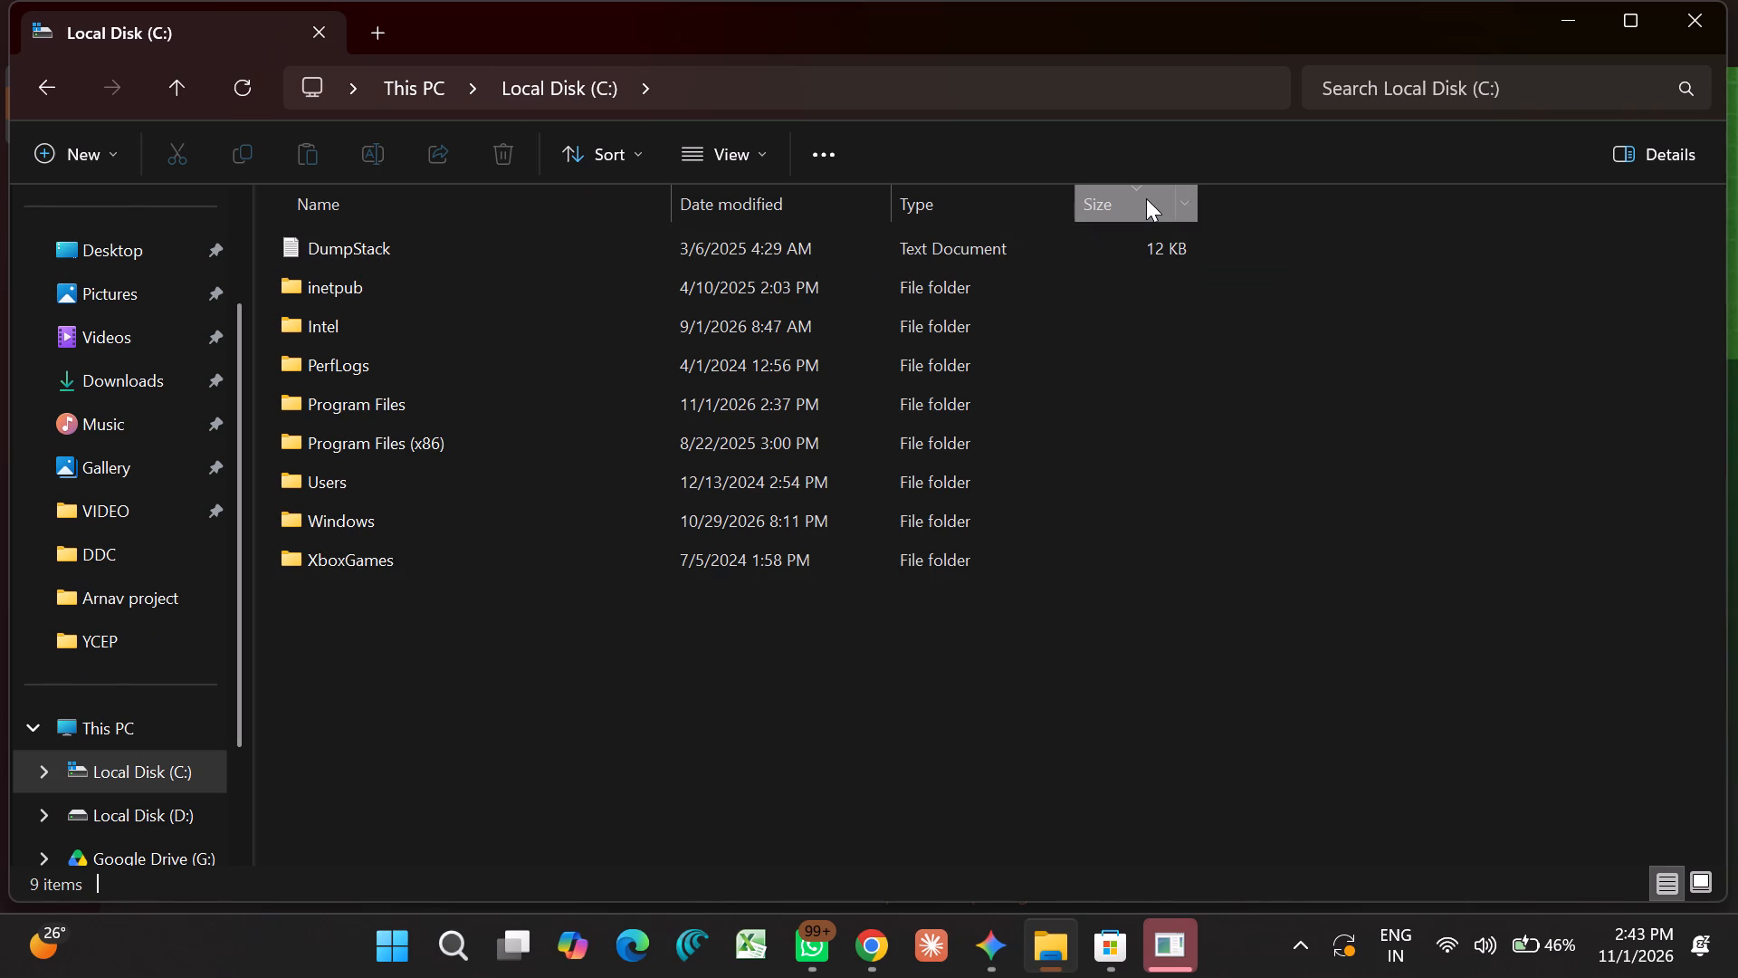
double_click(1146, 198)
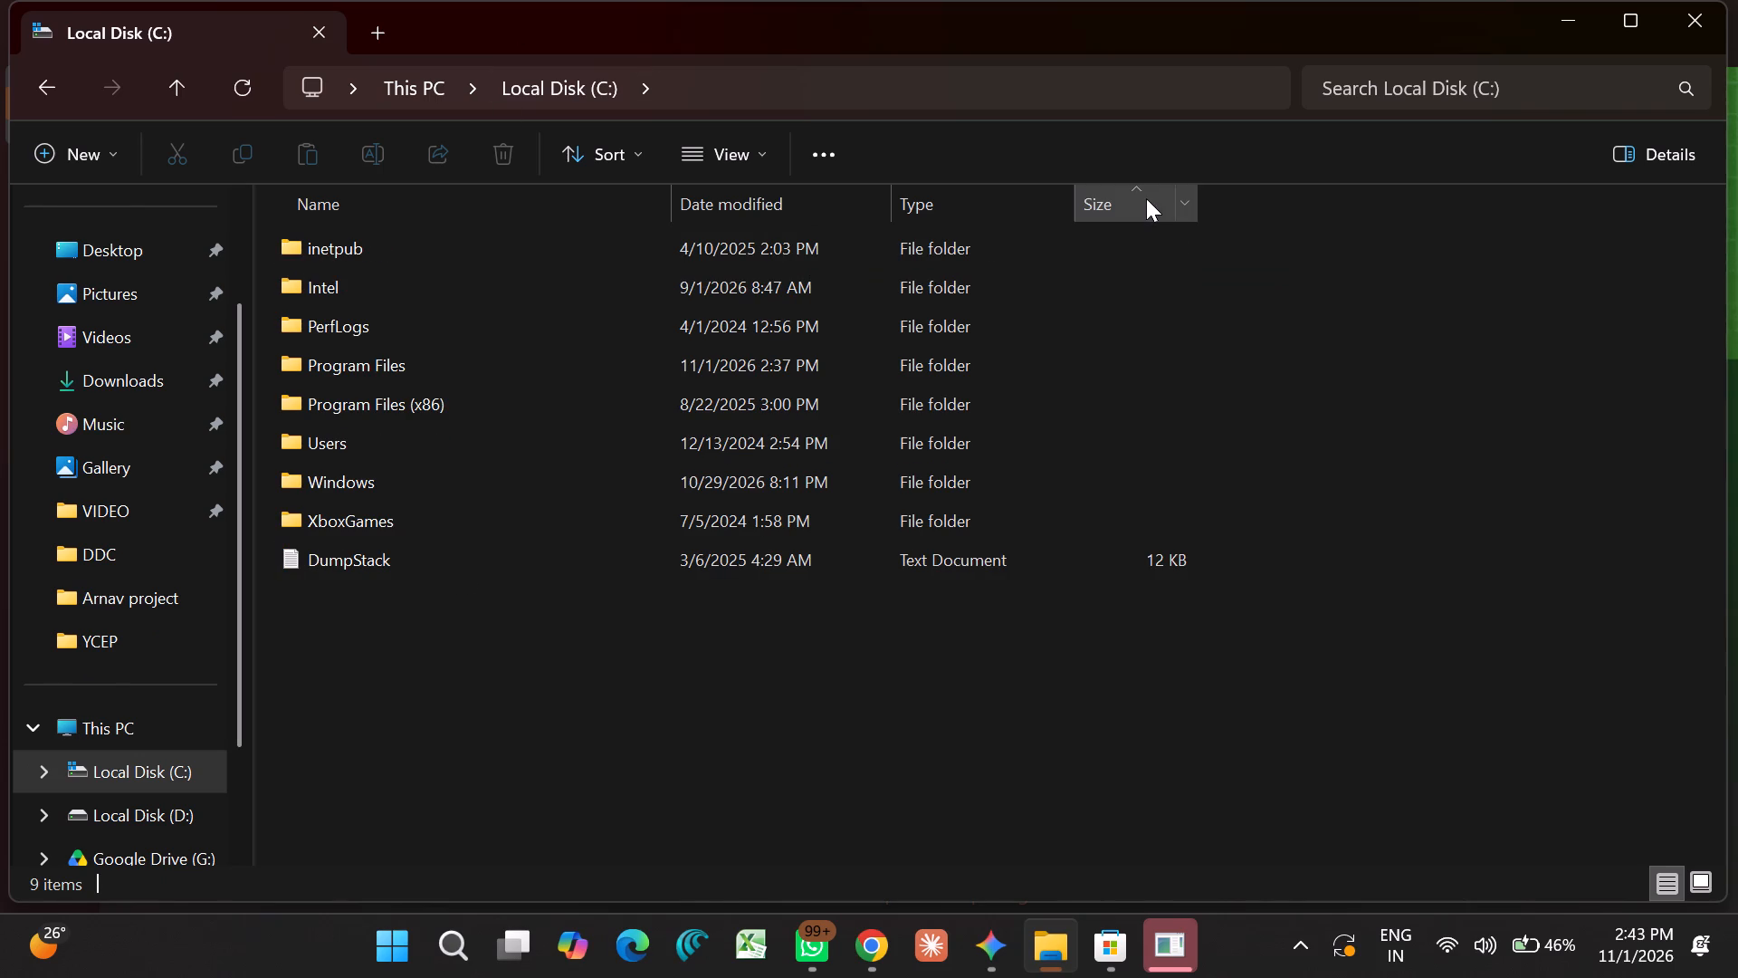
left_click(1146, 198)
left_click(1146, 198)
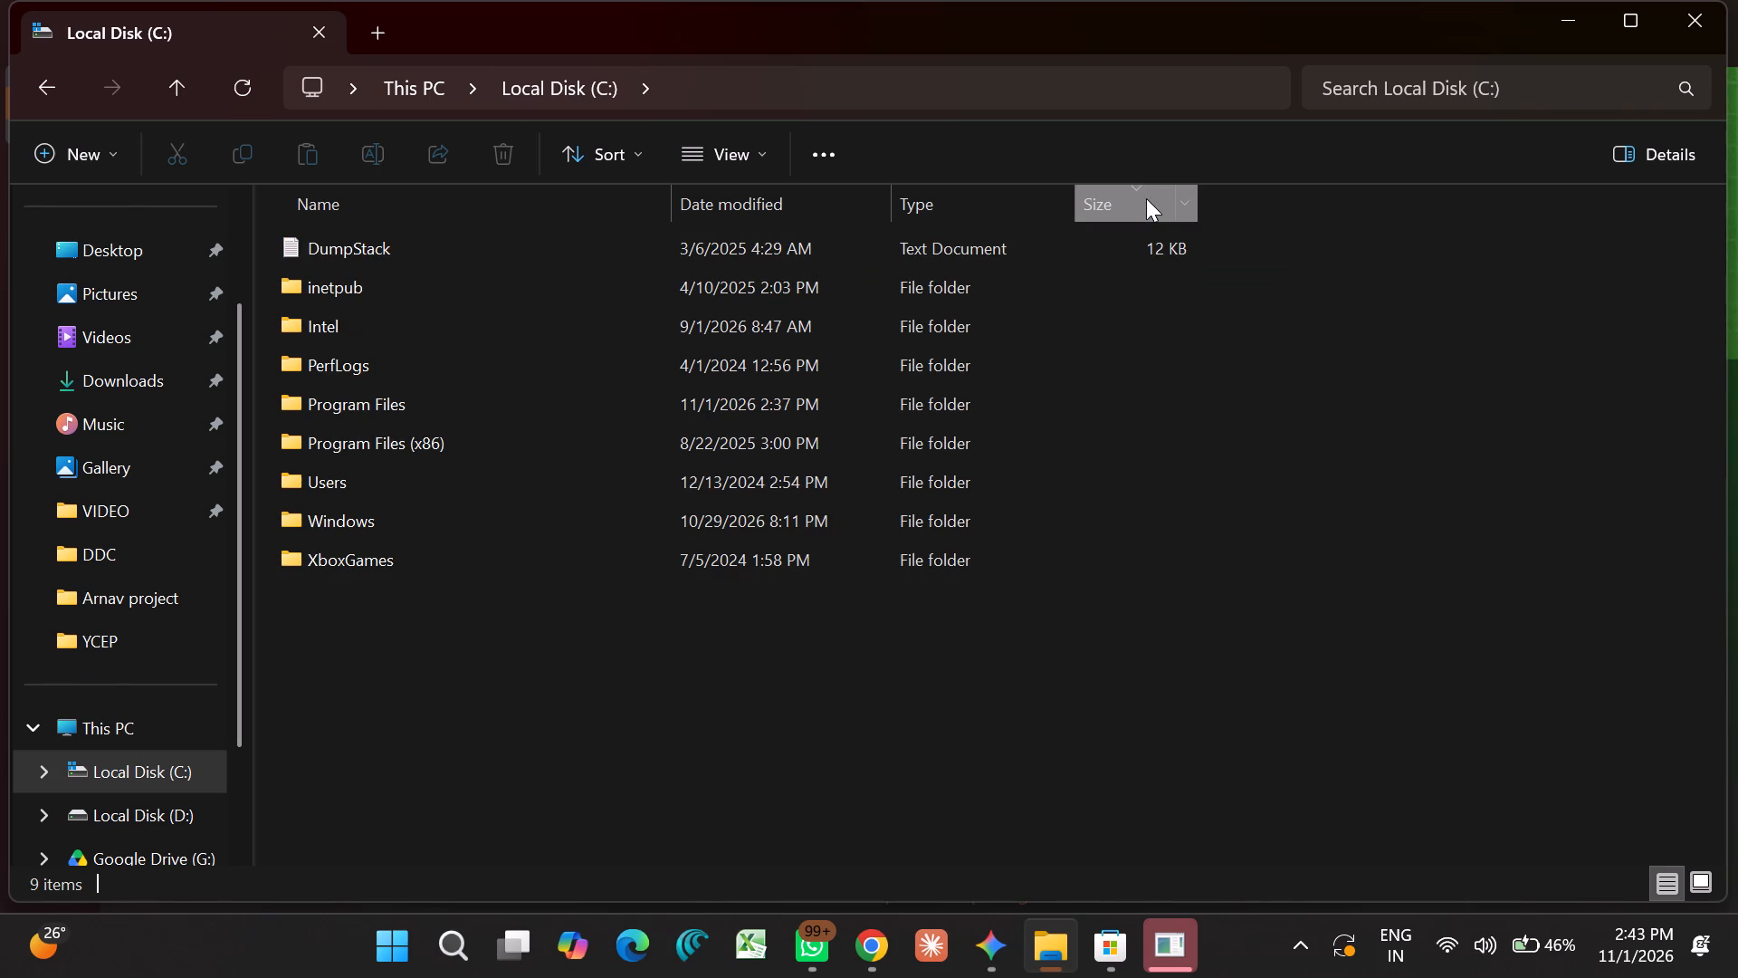
Check the inetpub folder and the contents of Local Disk (C:), and close File Explorer.
double_click(470, 248)
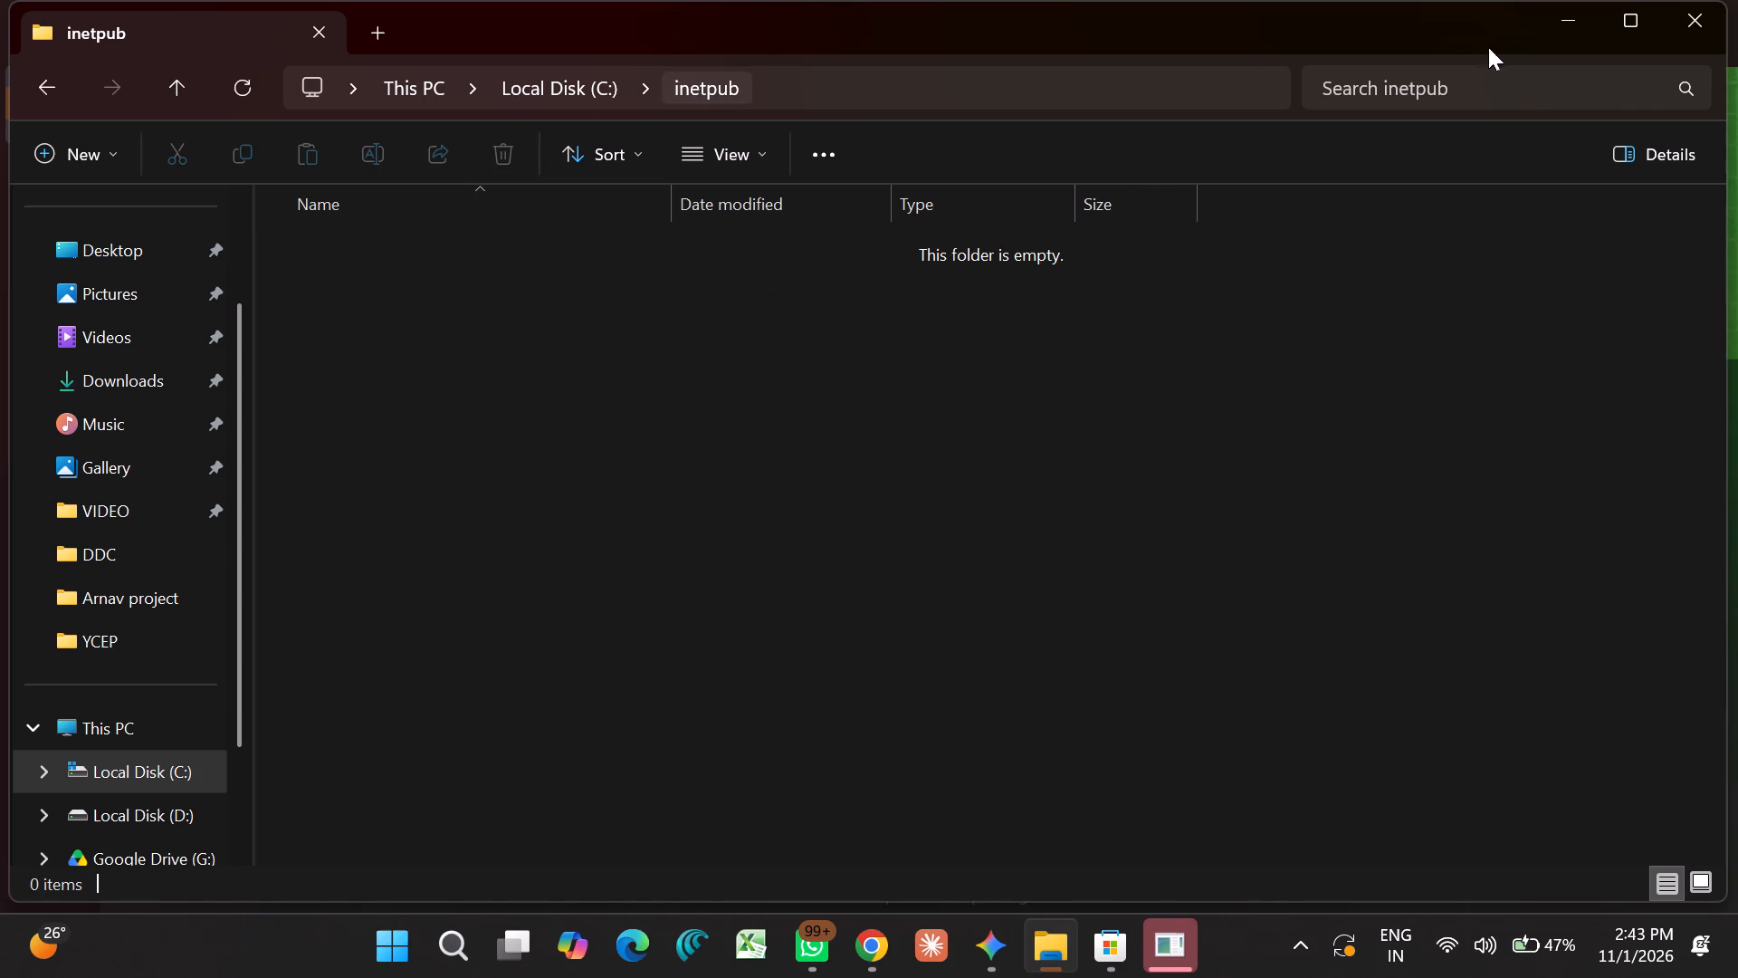
left_click(578, 81)
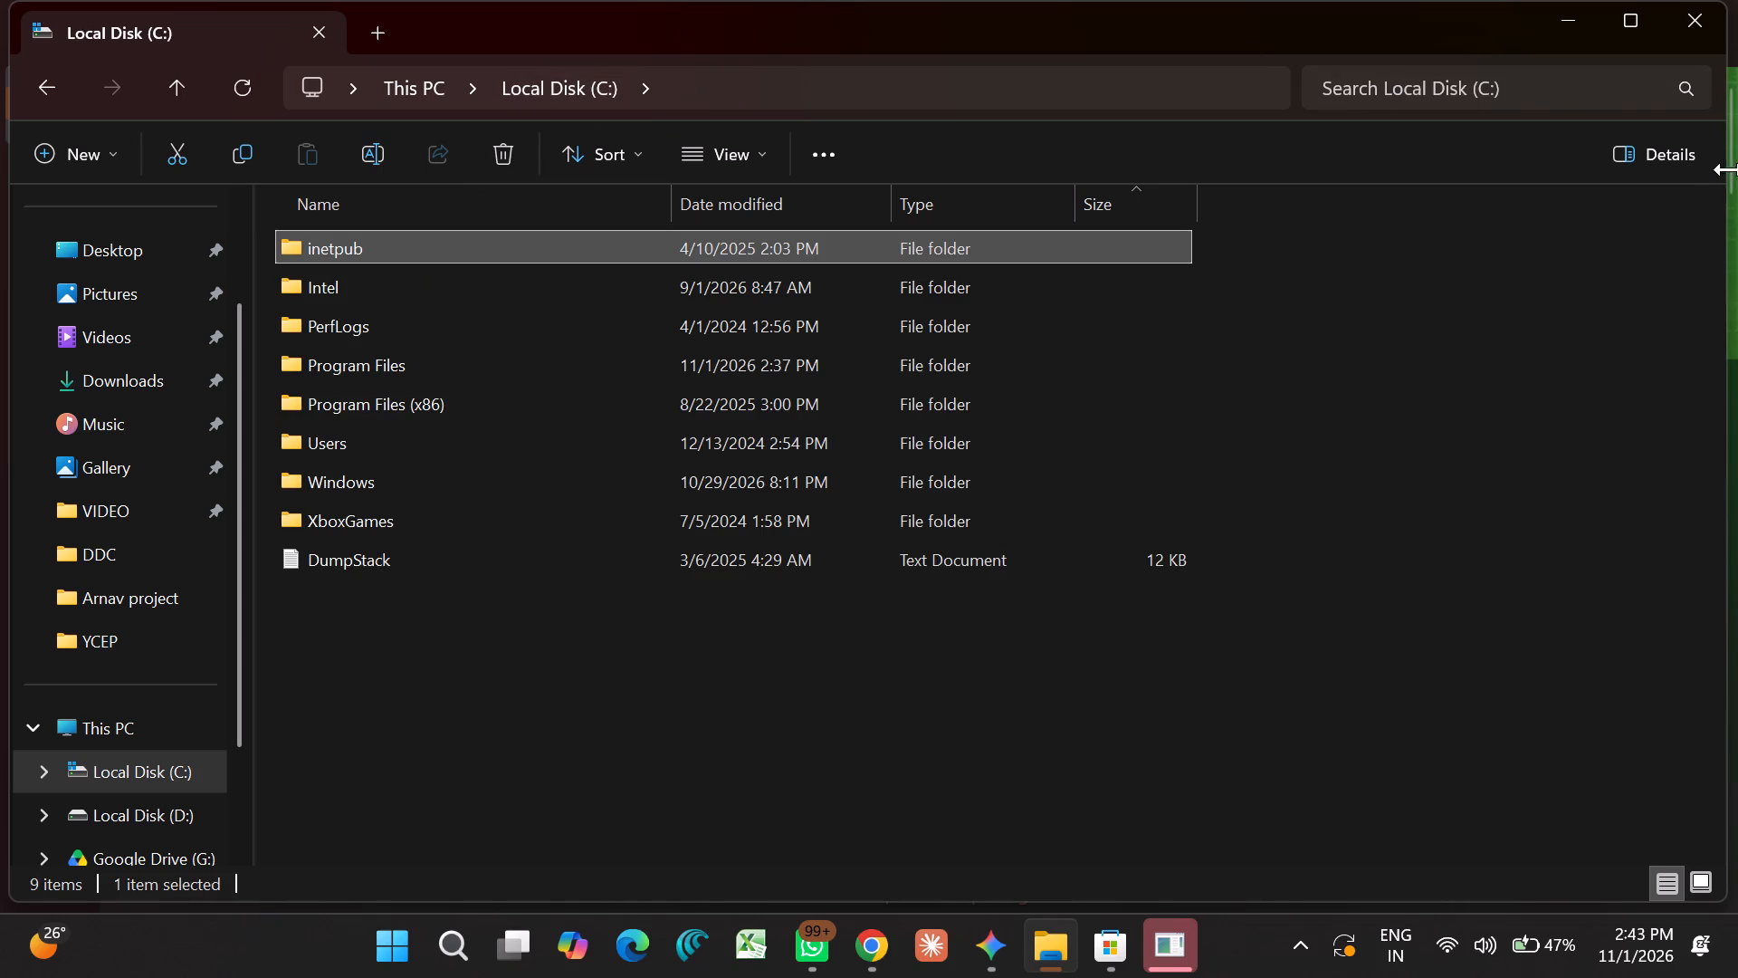
left_click(412, 102)
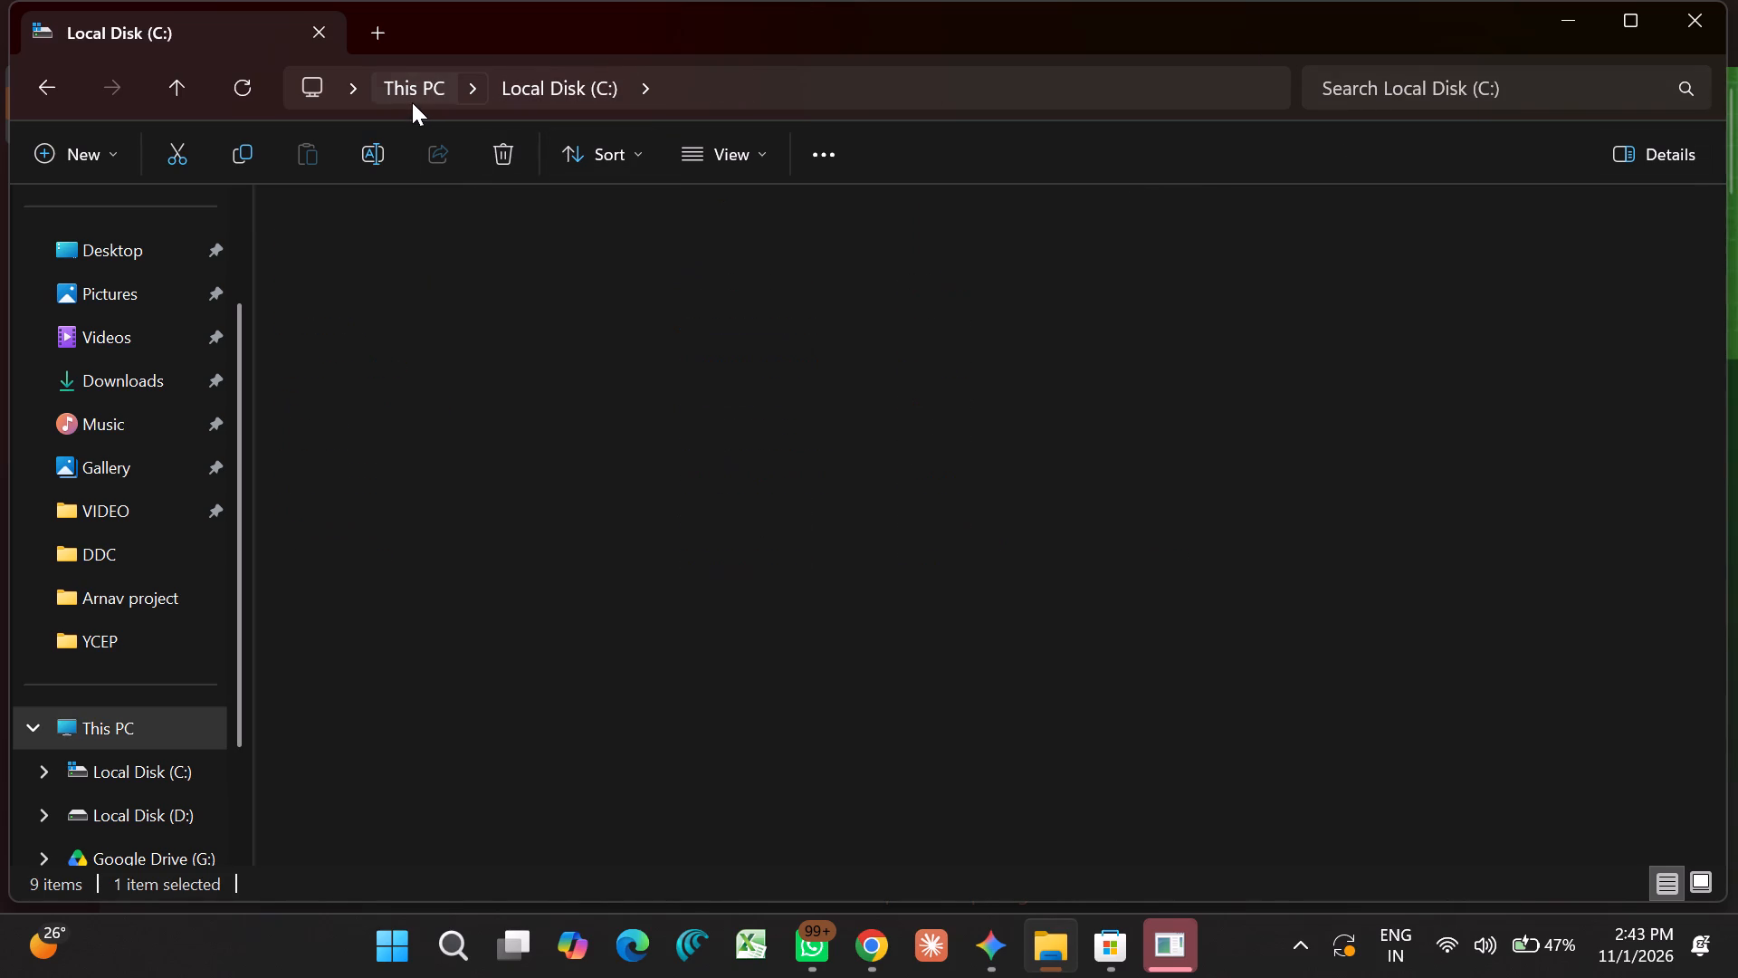
right_click(447, 278)
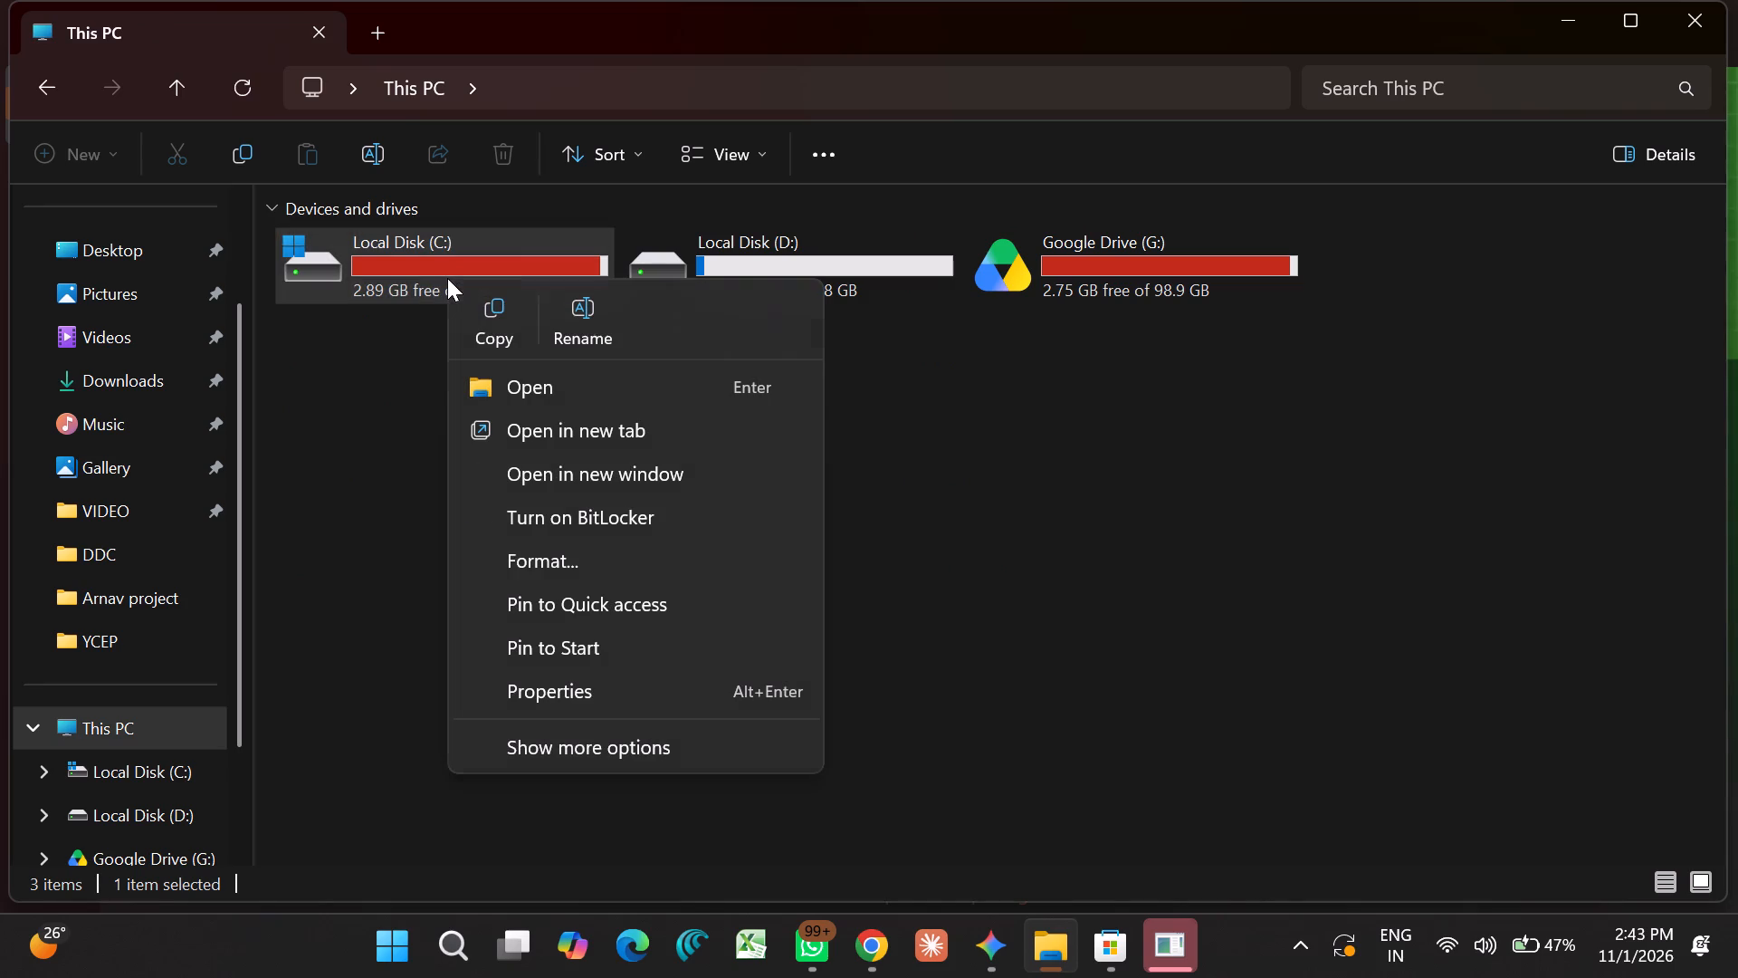
left_click(1325, 469)
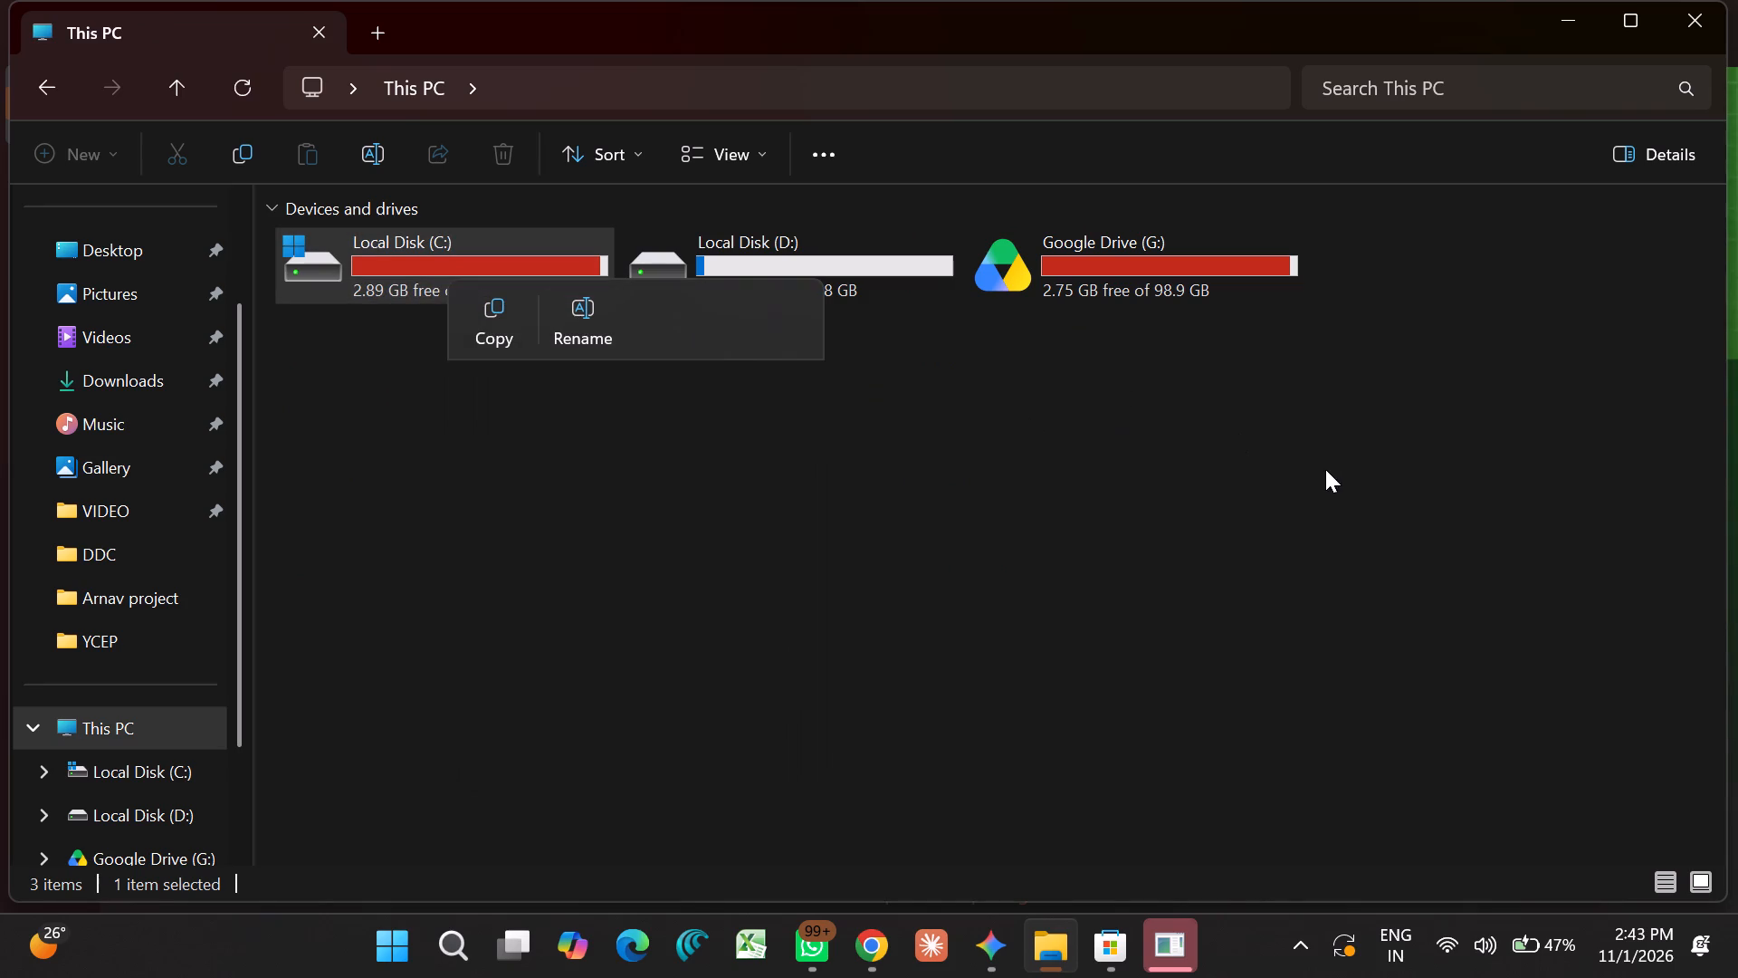
double_click(556, 289)
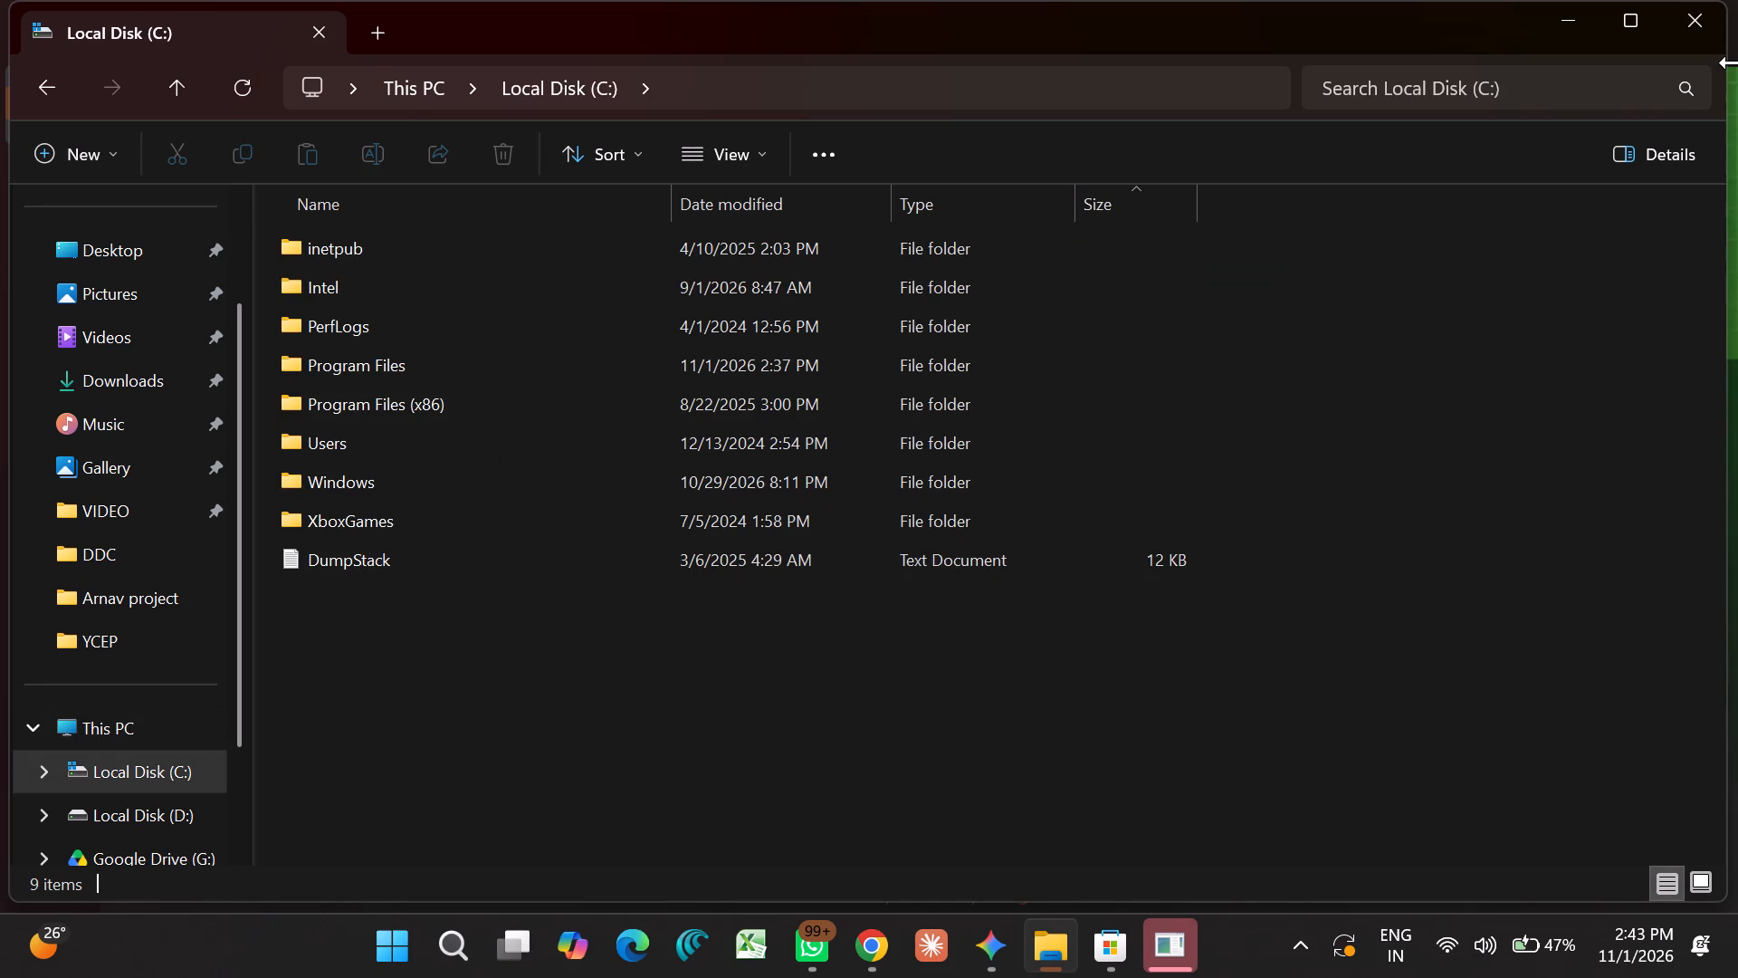
left_click(1707, 40)
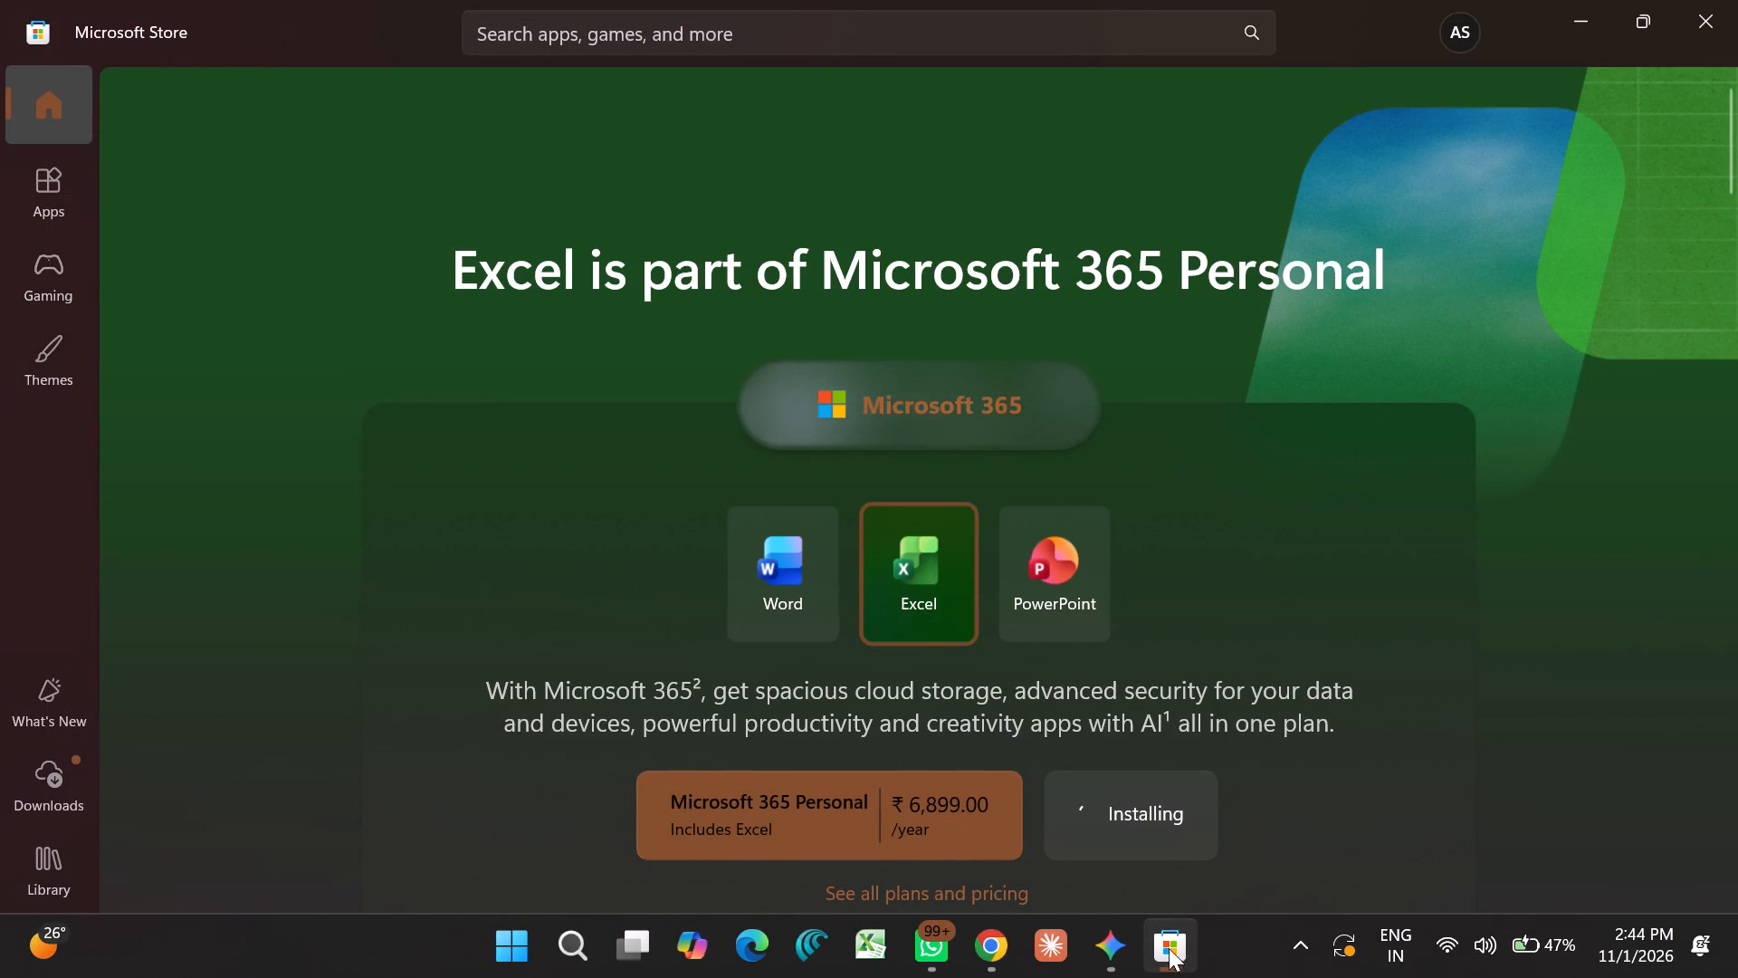
Check the Microsoft 365 installation on the Excel page in Microsoft Store, and close the store.
left_click(1581, 865)
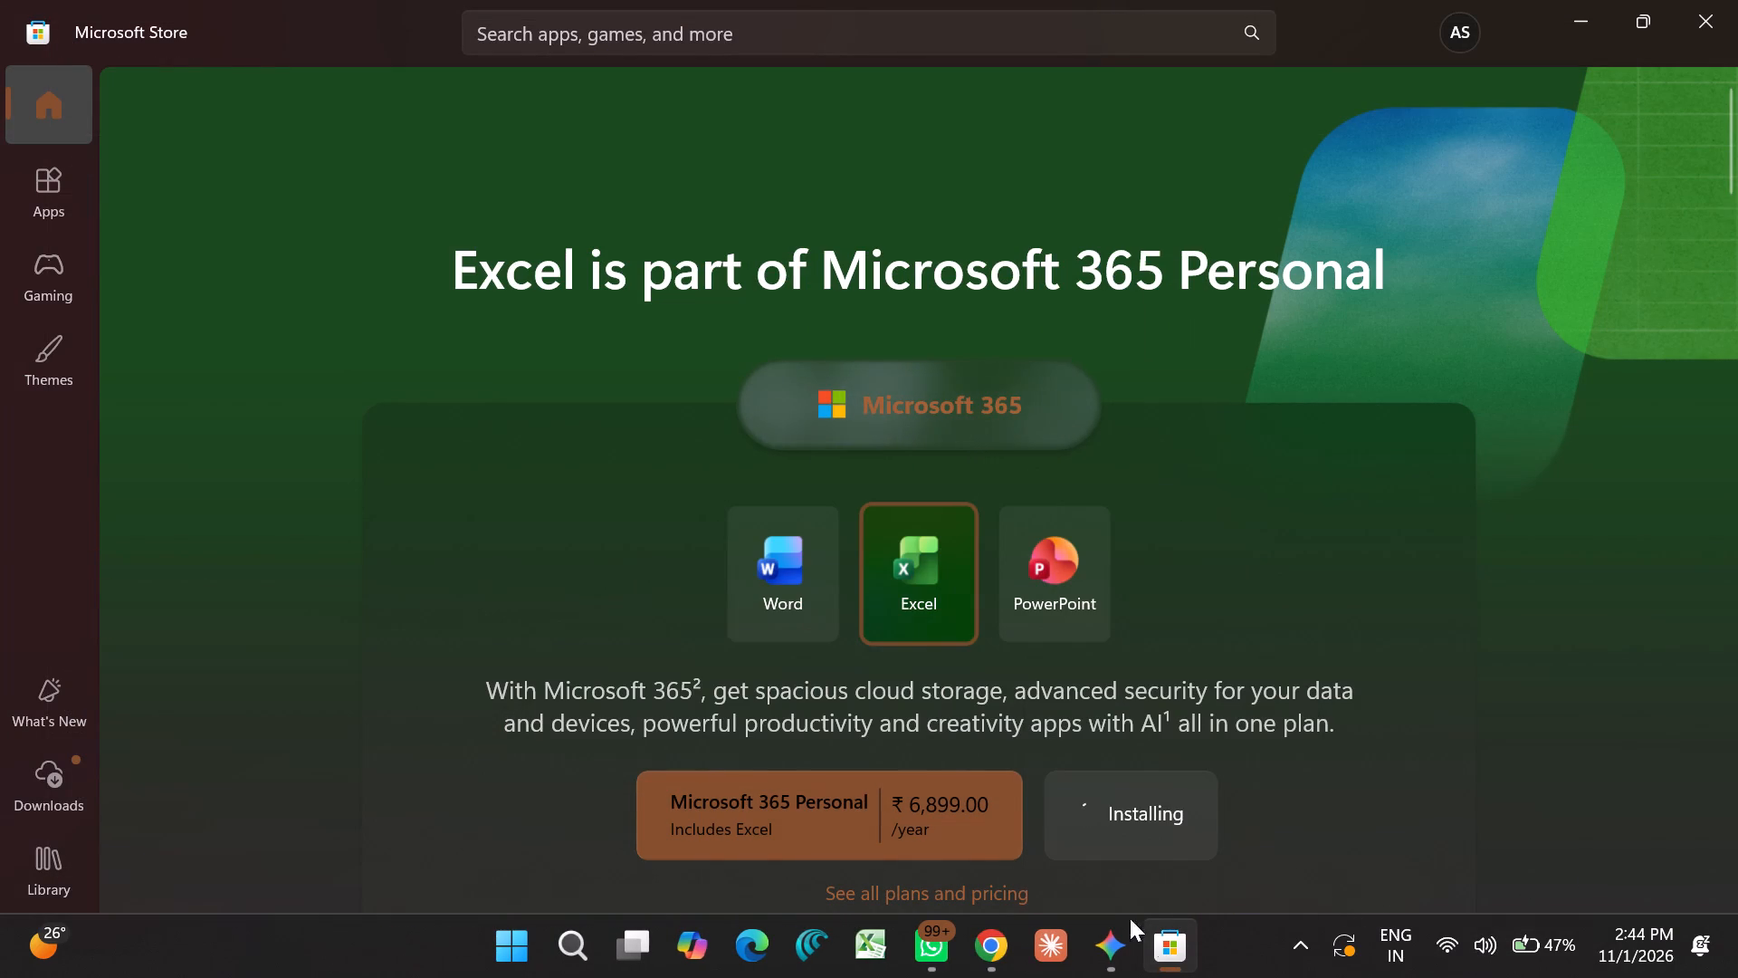
left_click(1445, 525)
left_click(1095, 806)
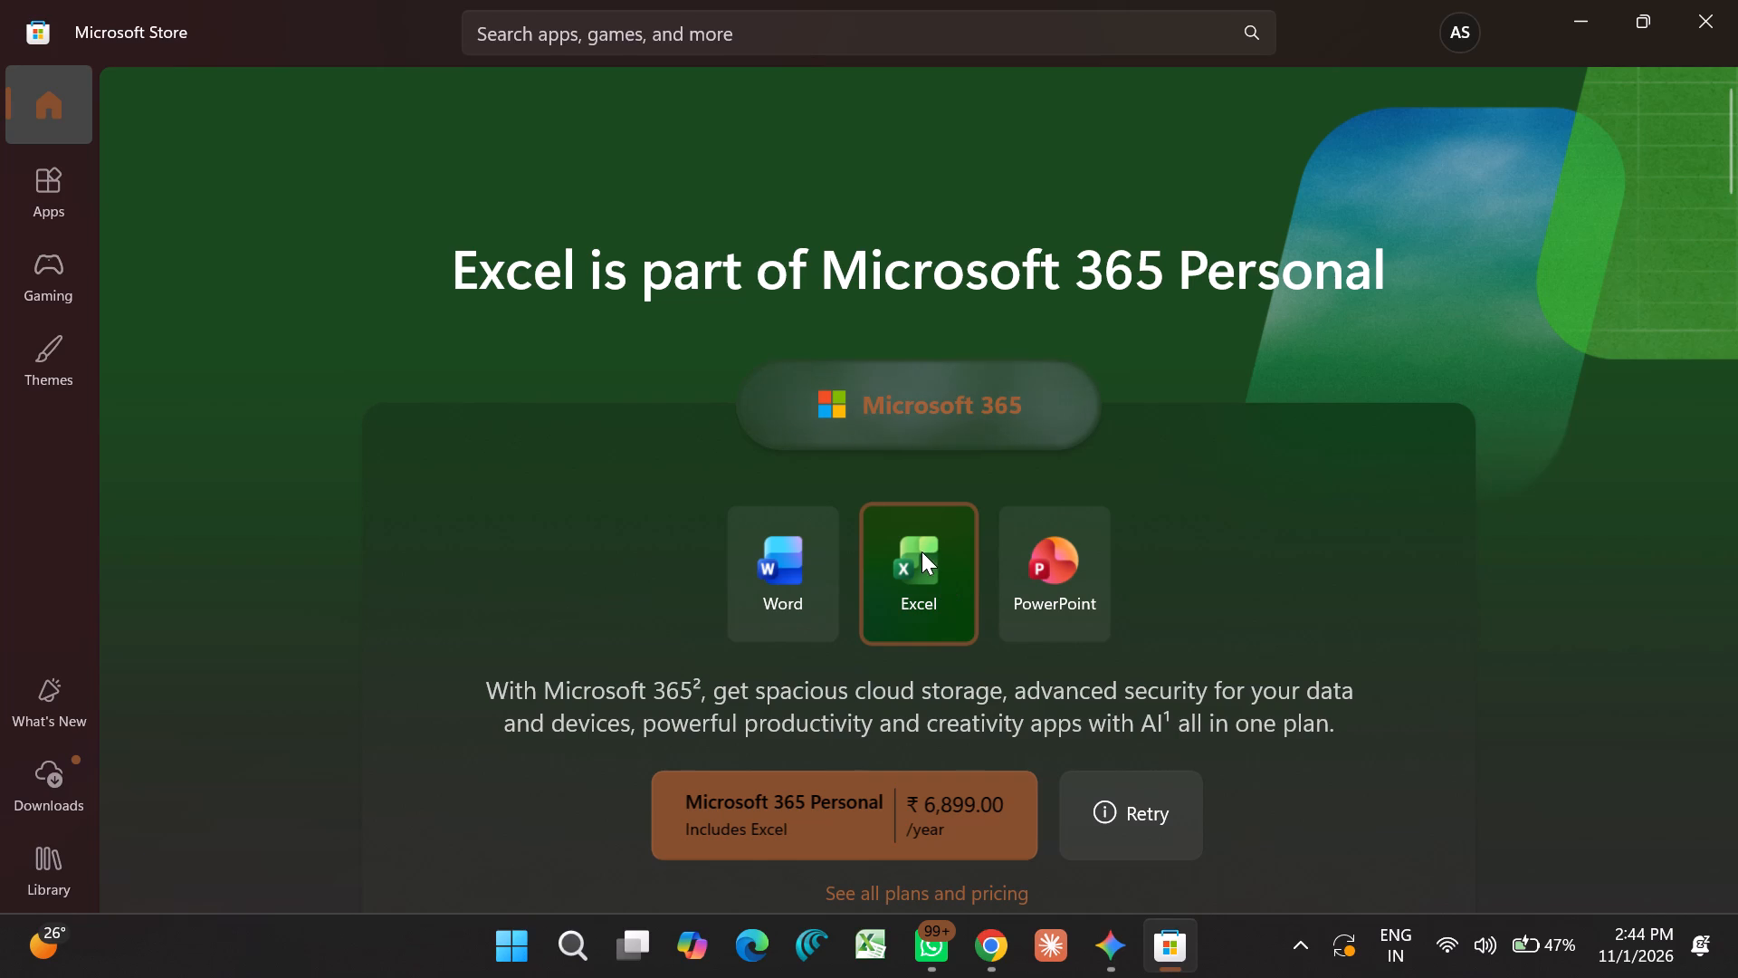
left_click(53, 182)
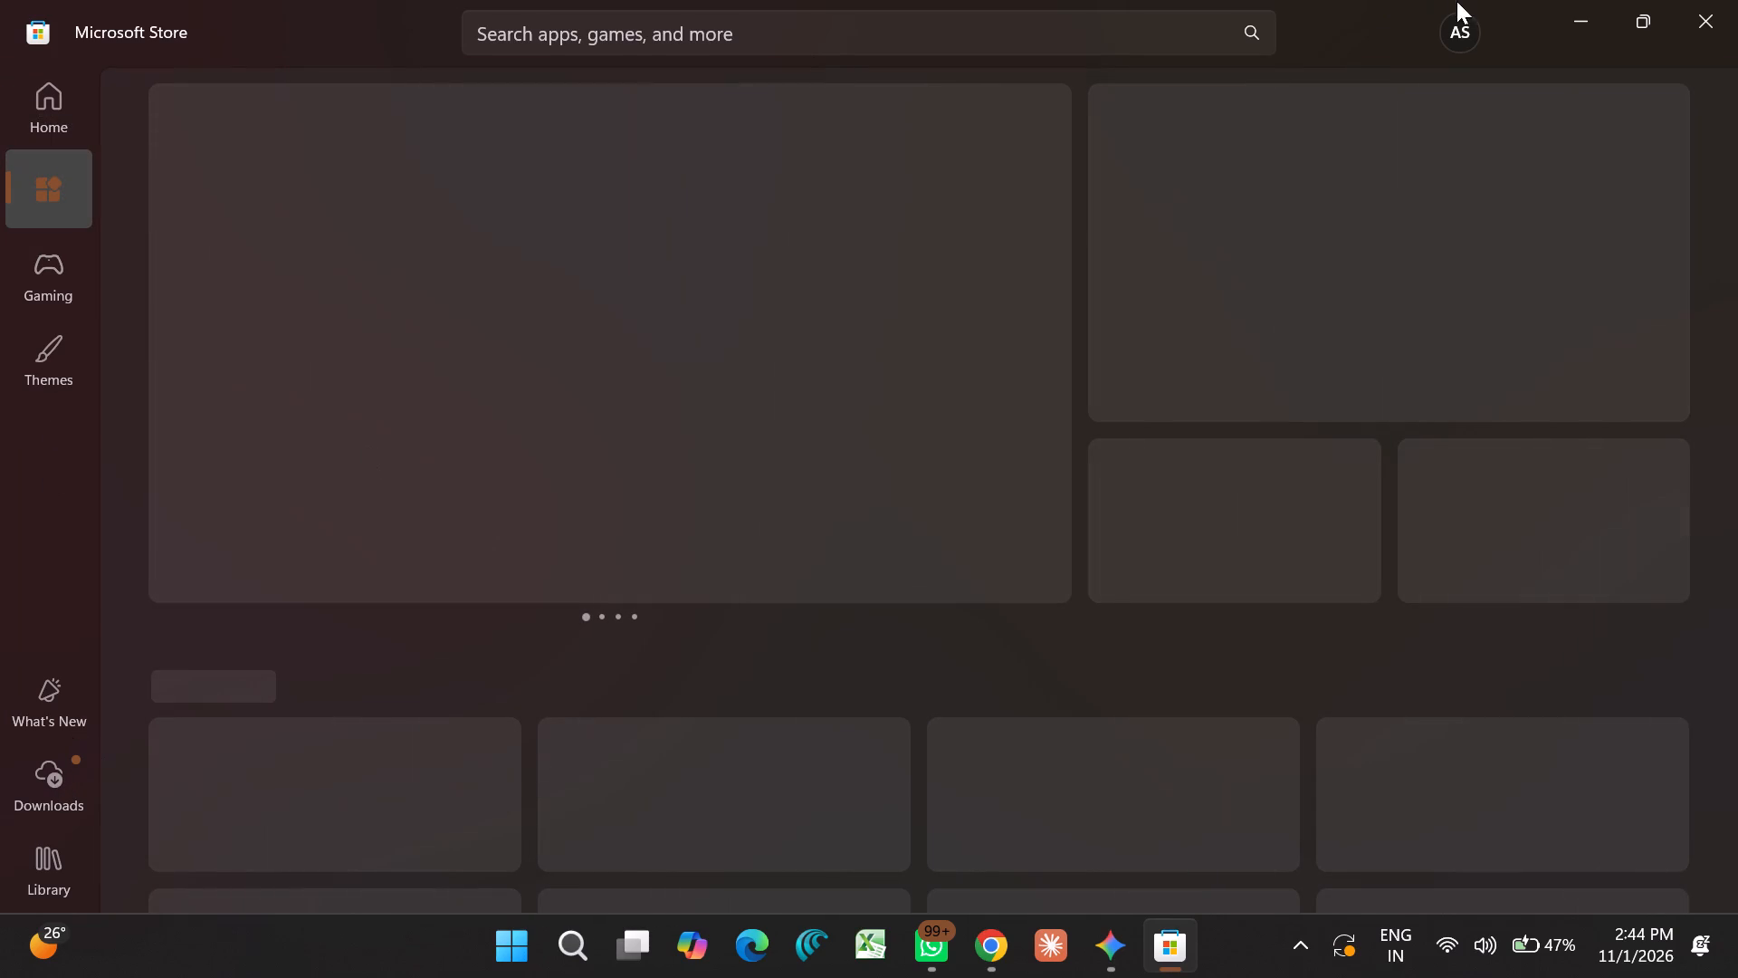
left_click(1732, 0)
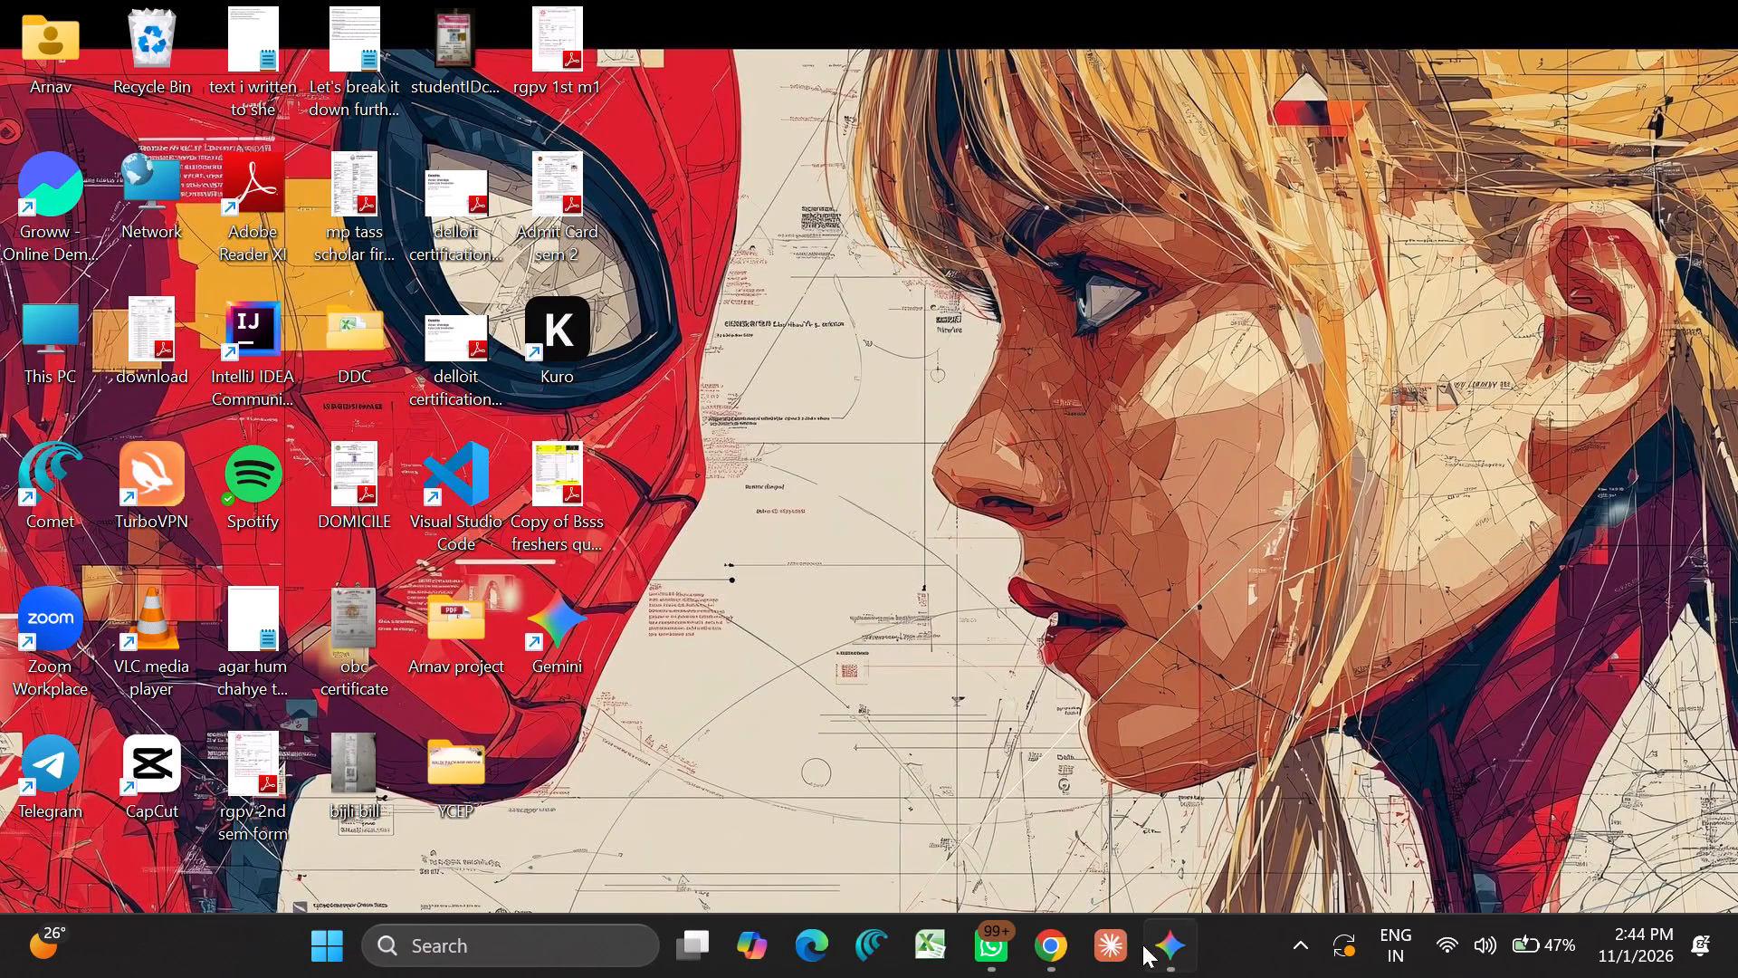
Switch to Chrome and return from the Microsoft 365 download page to the Excel for the web page.
left_click(1025, 953)
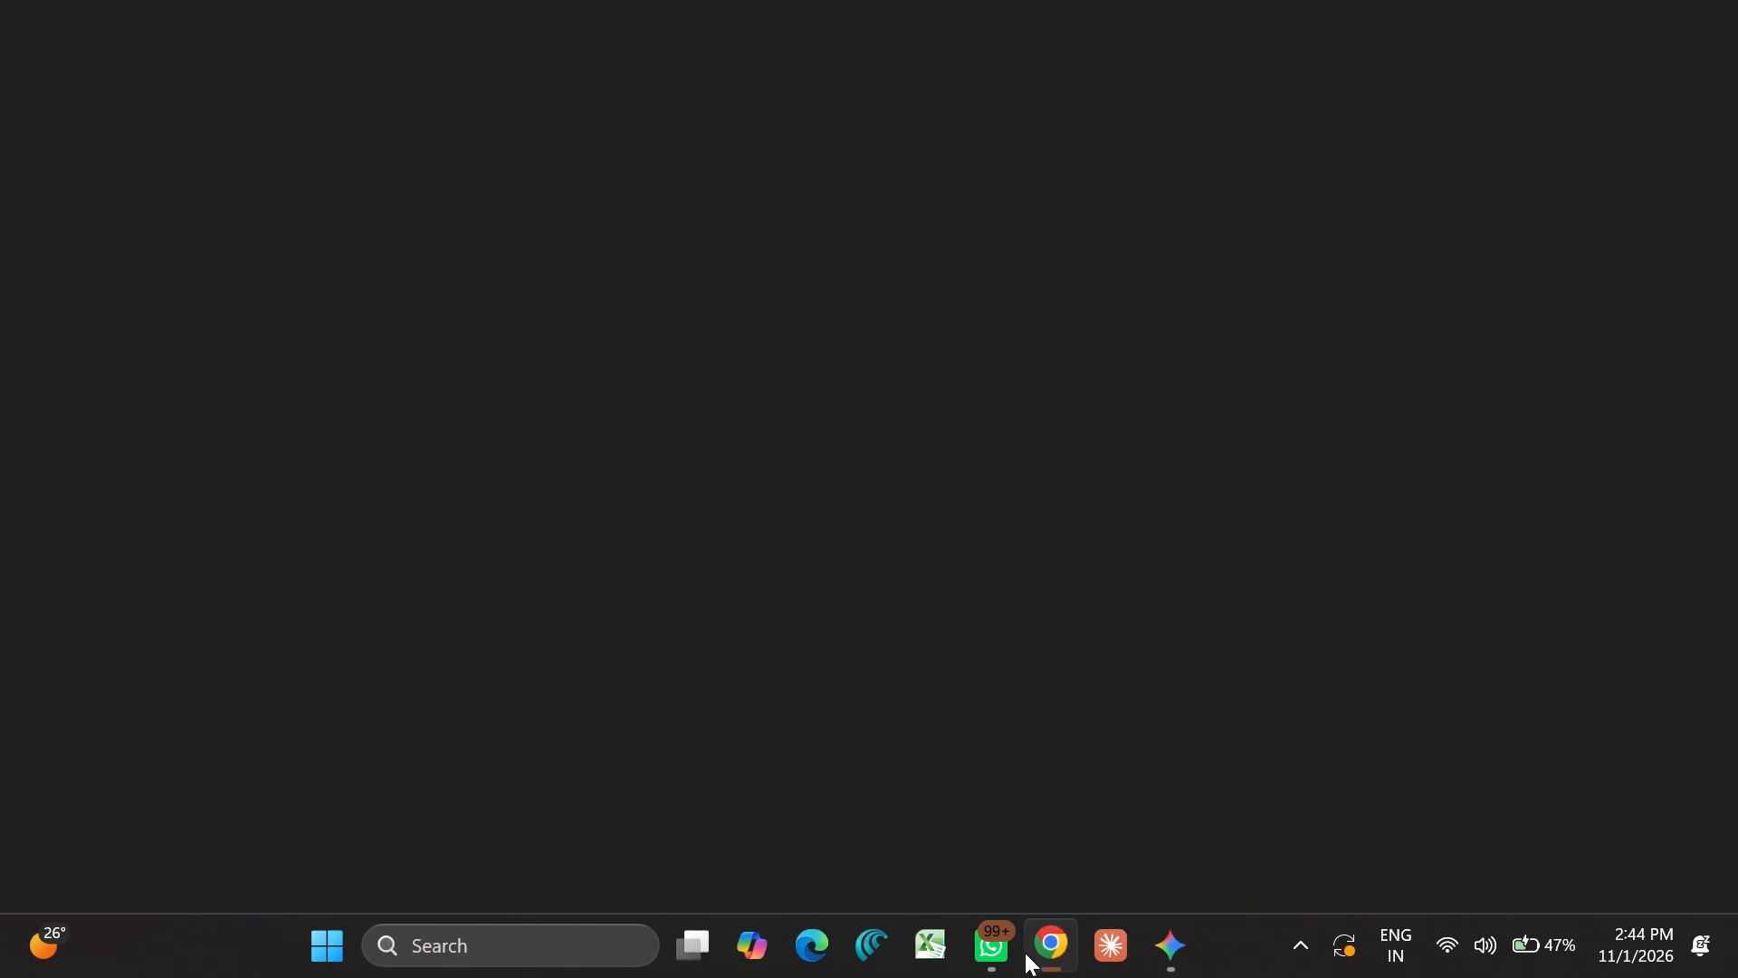
left_click(403, 445)
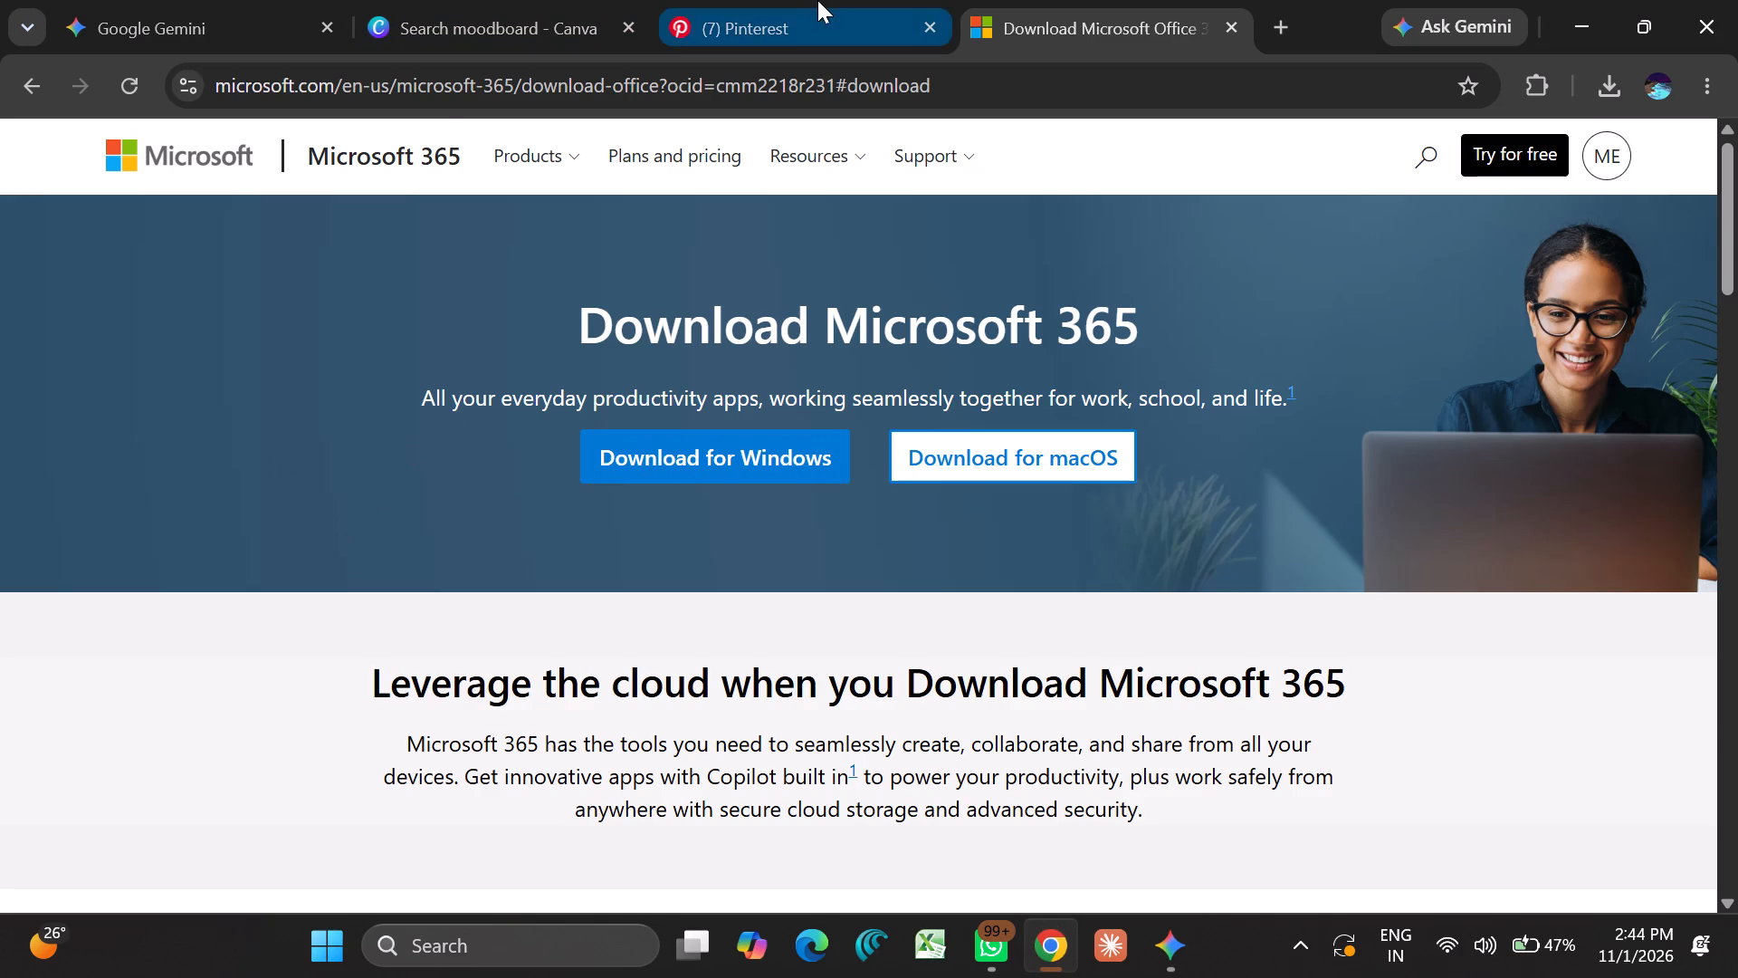
left_click(24, 84)
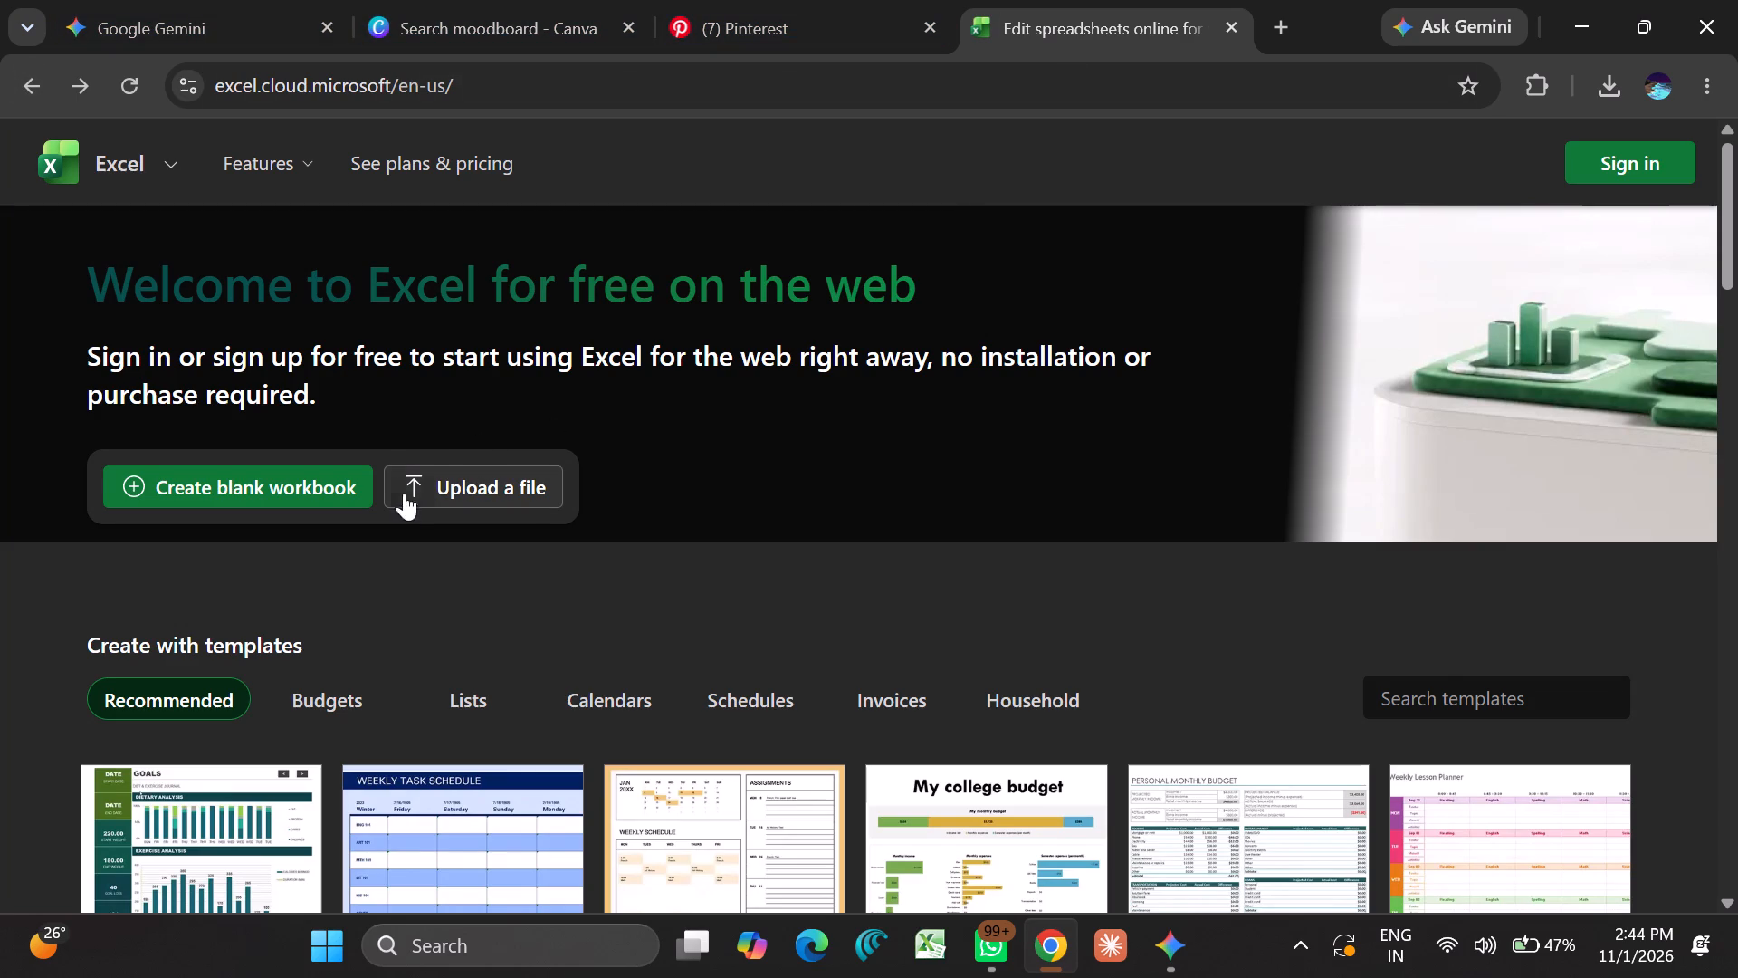
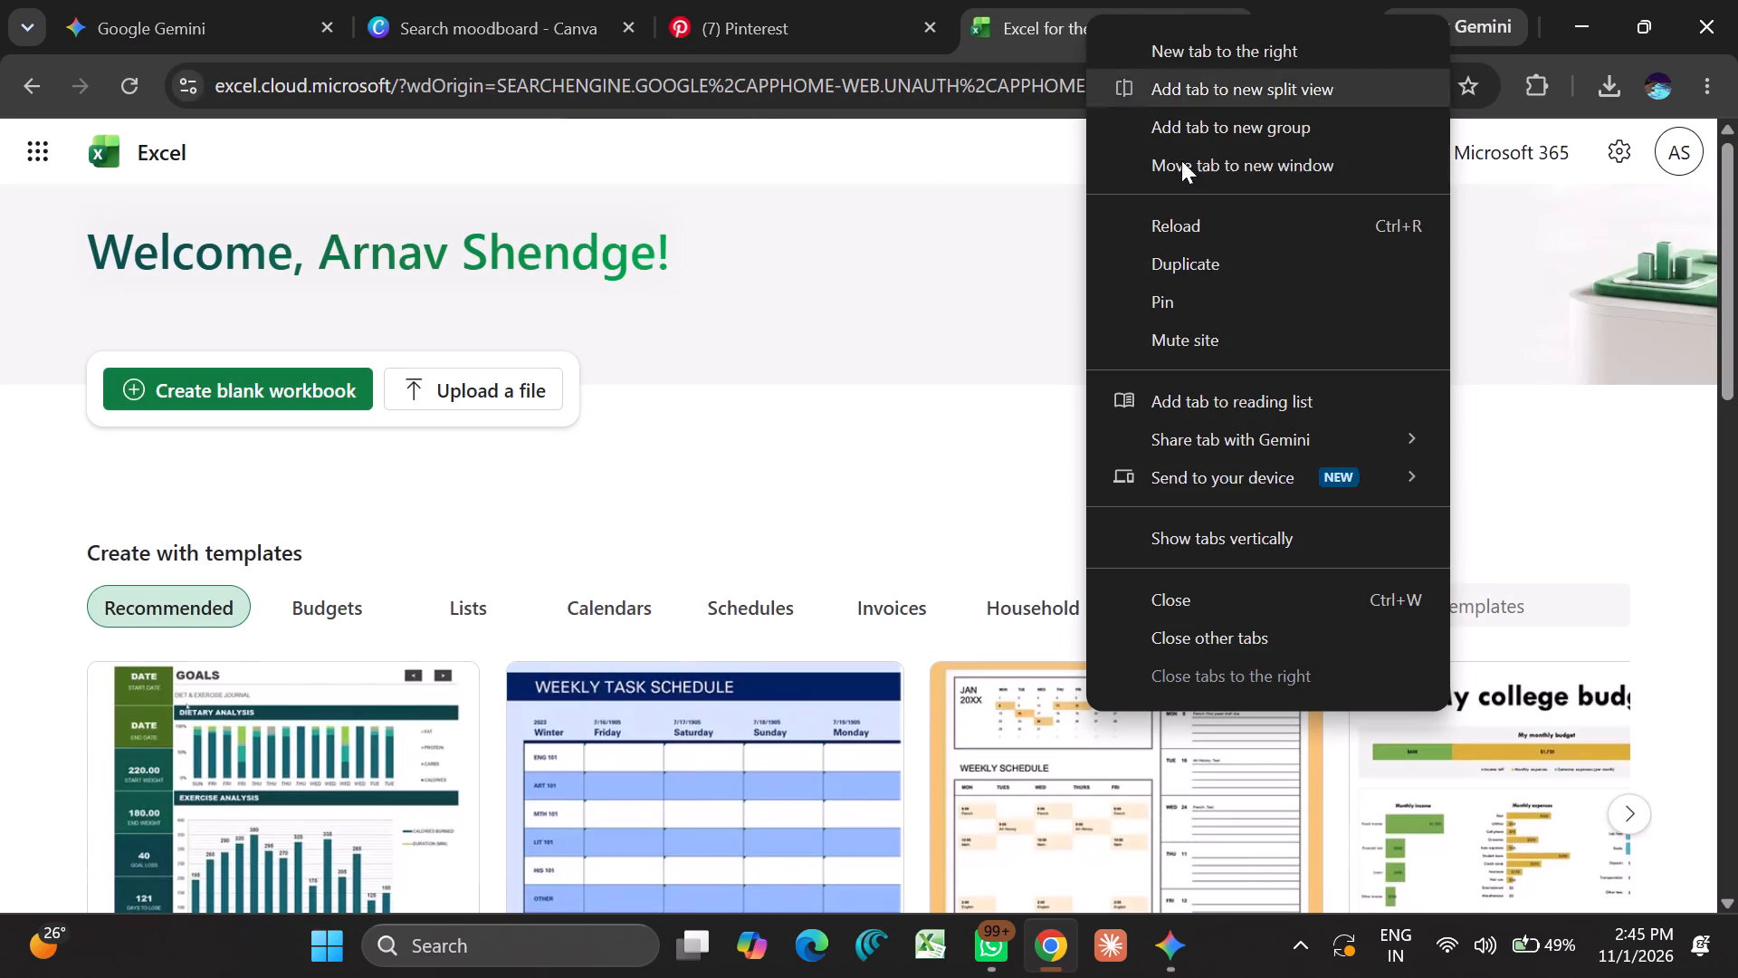
Pin the Excel for the web tab in the browser.
left_click(1187, 293)
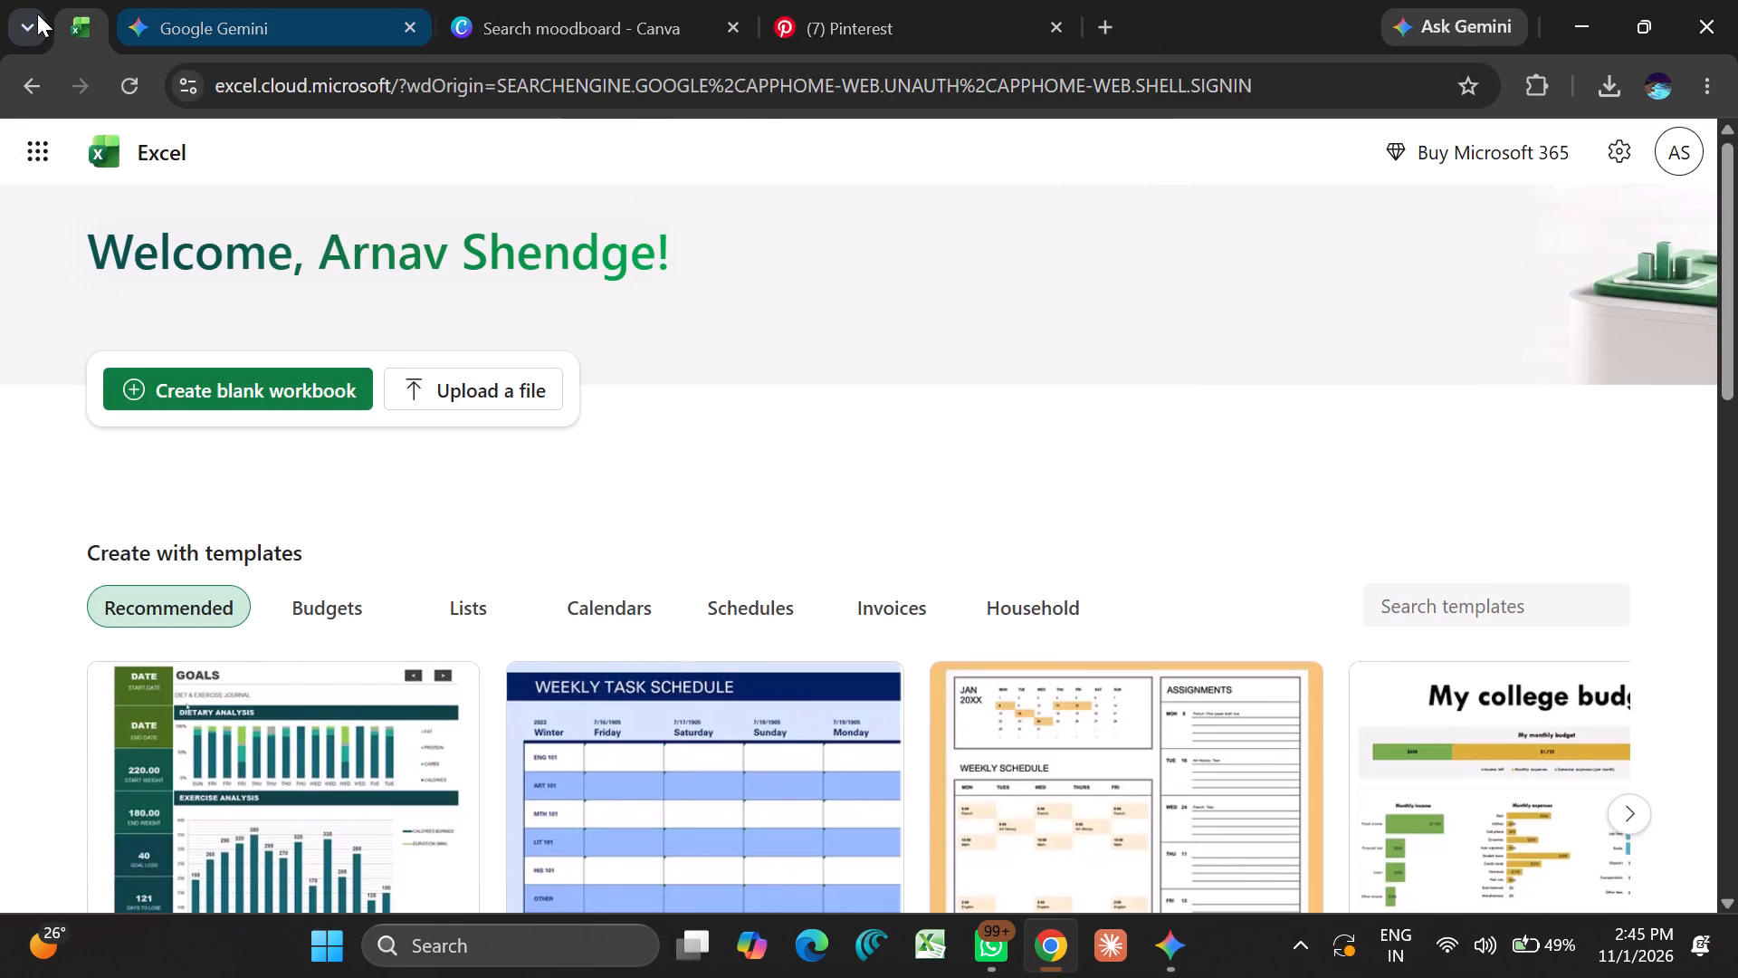
Switch the browser to vertical tabs, collapse the tab strip to icons only and dismiss the tip about expanding tabs.
right_click(80, 24)
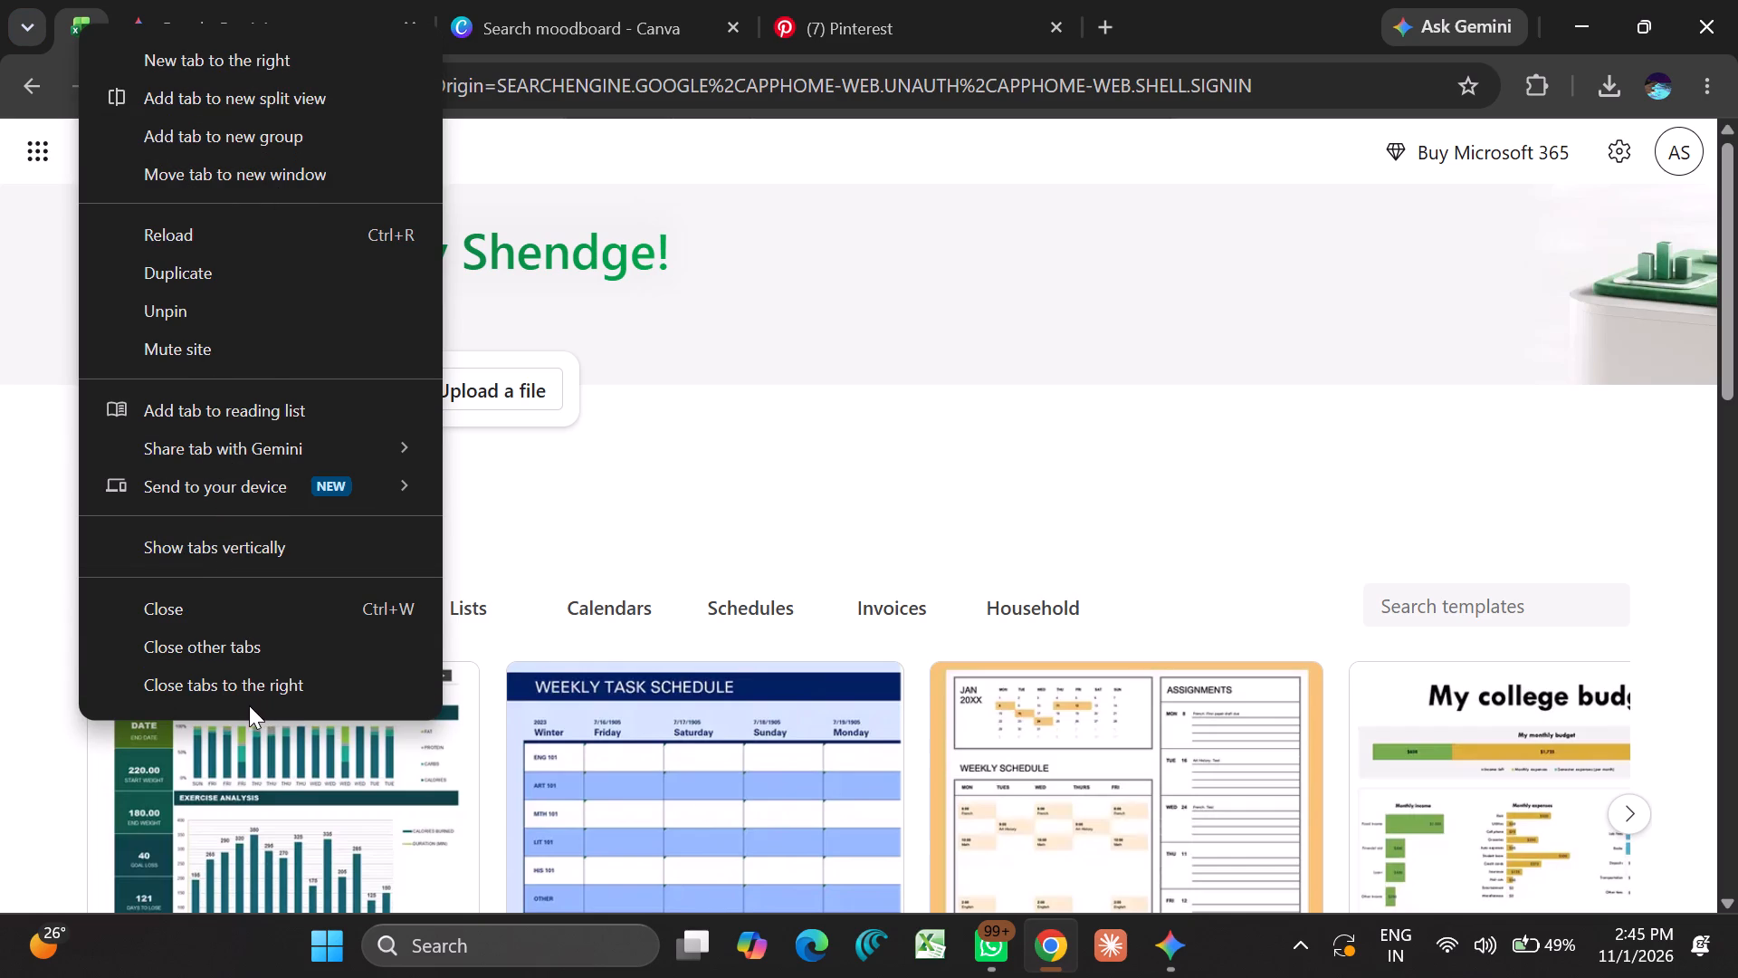
left_click(214, 561)
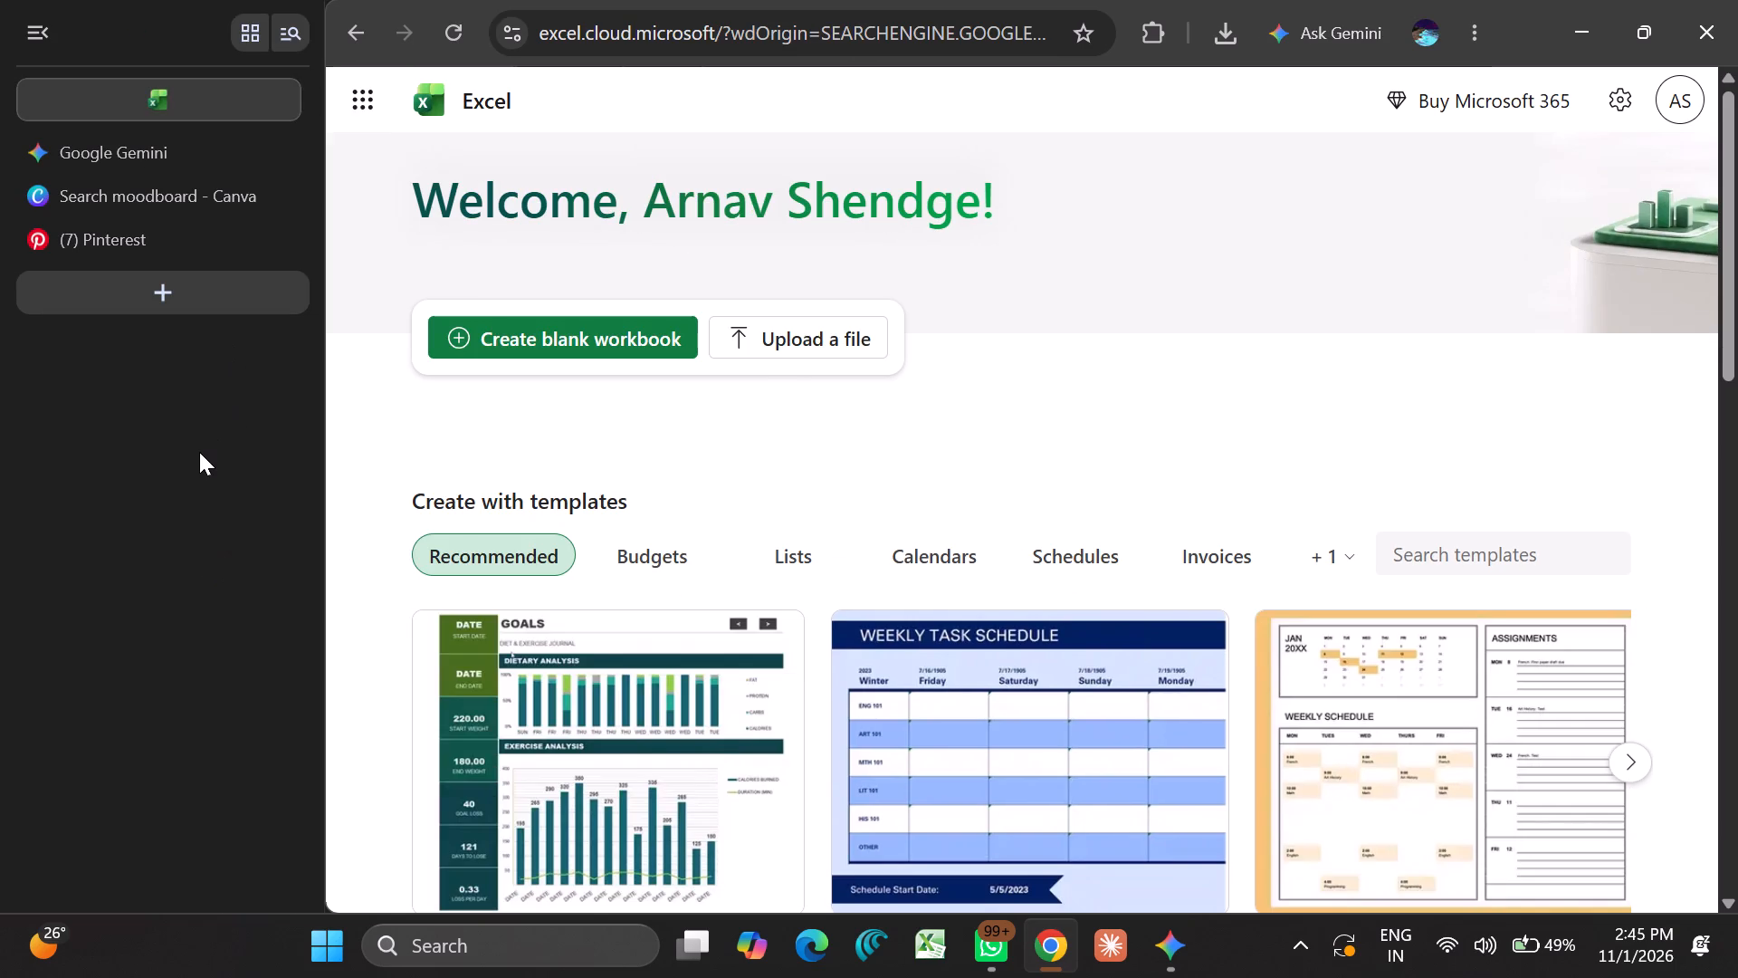
left_click(199, 452)
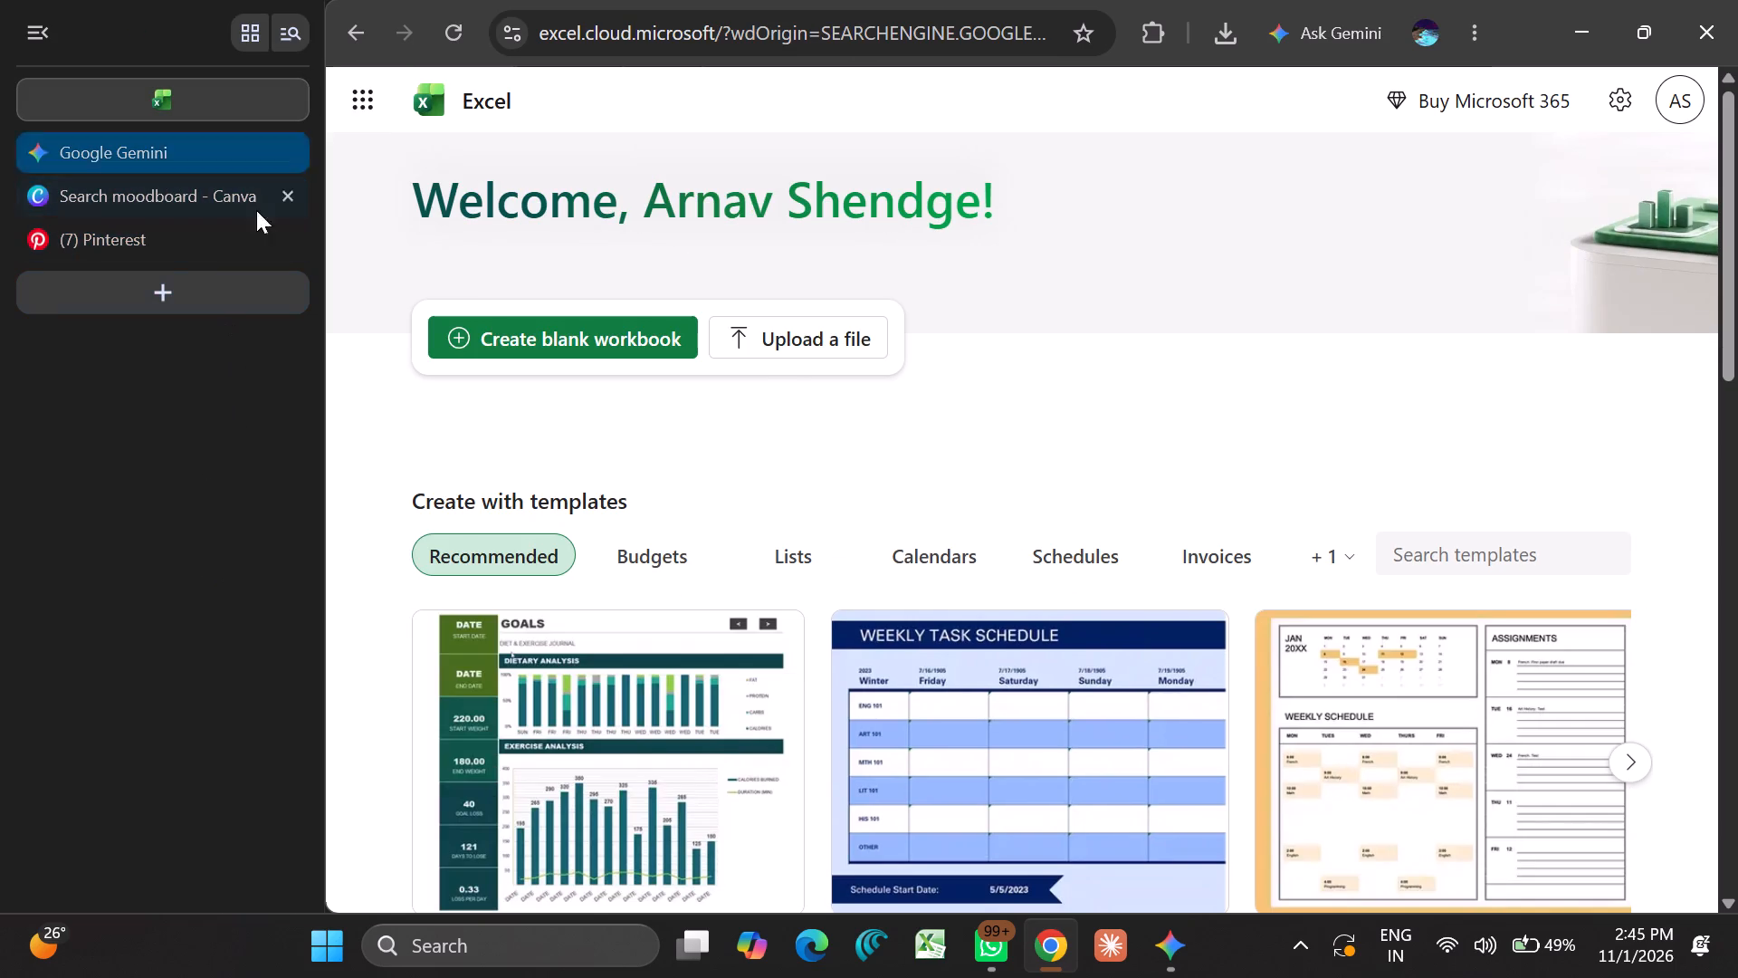
left_click(387, 436)
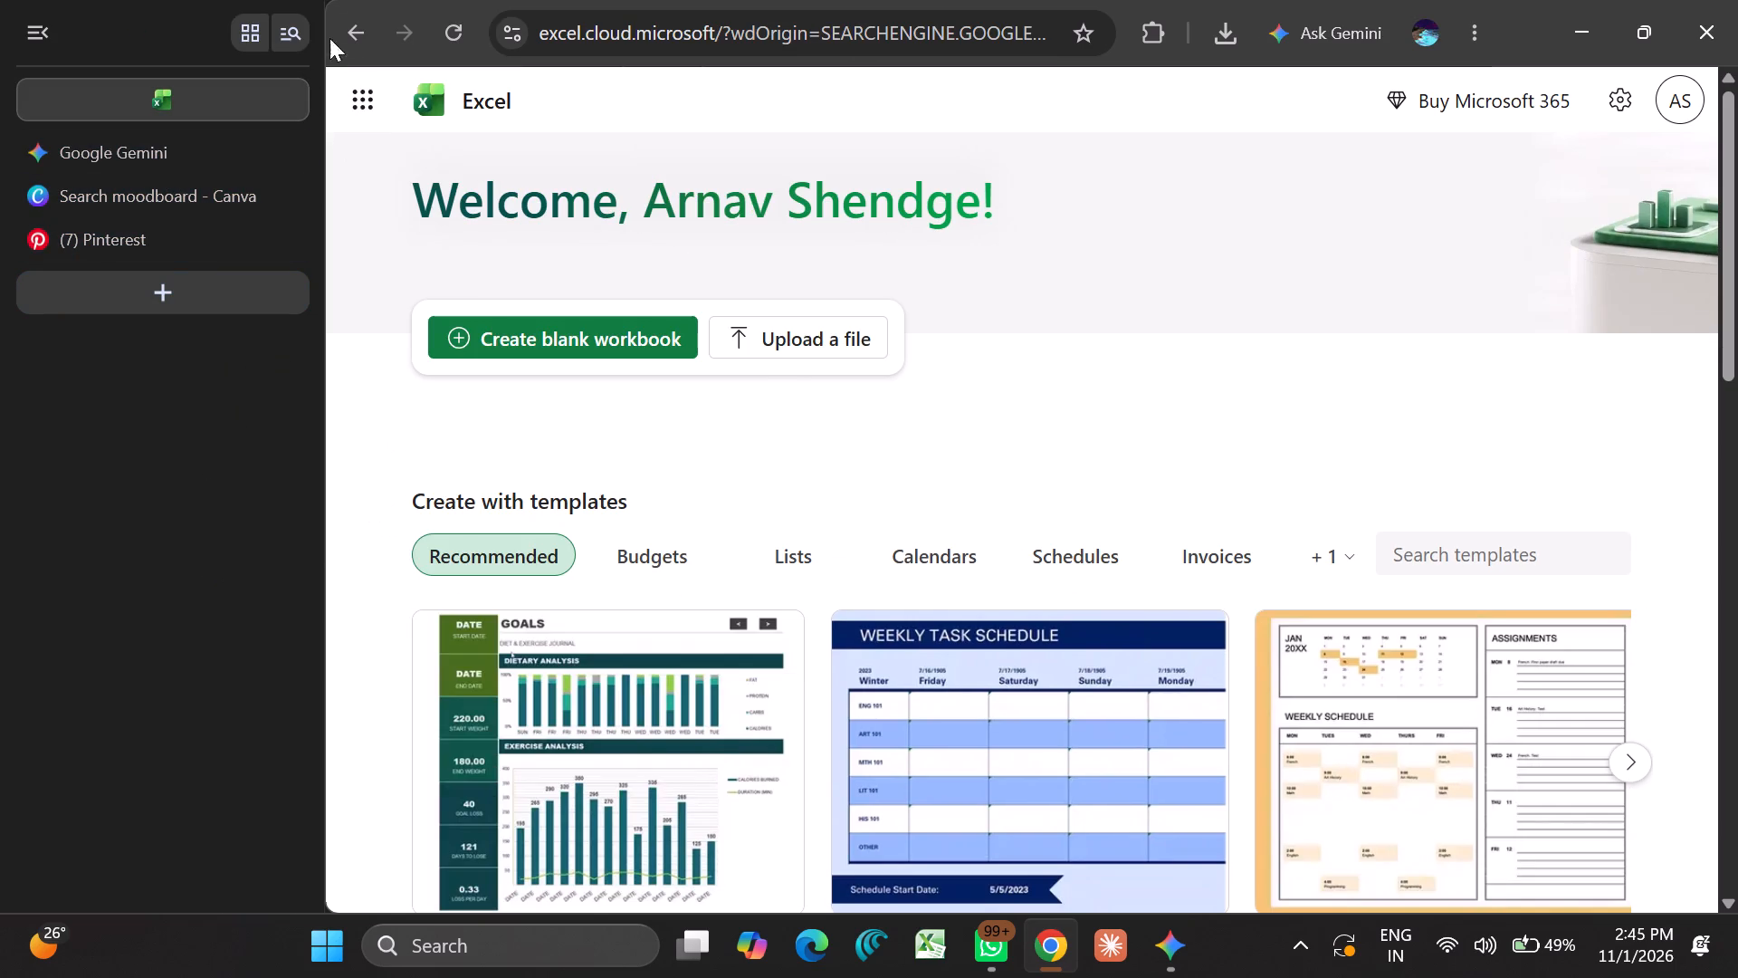
left_click(287, 27)
left_click(287, 27)
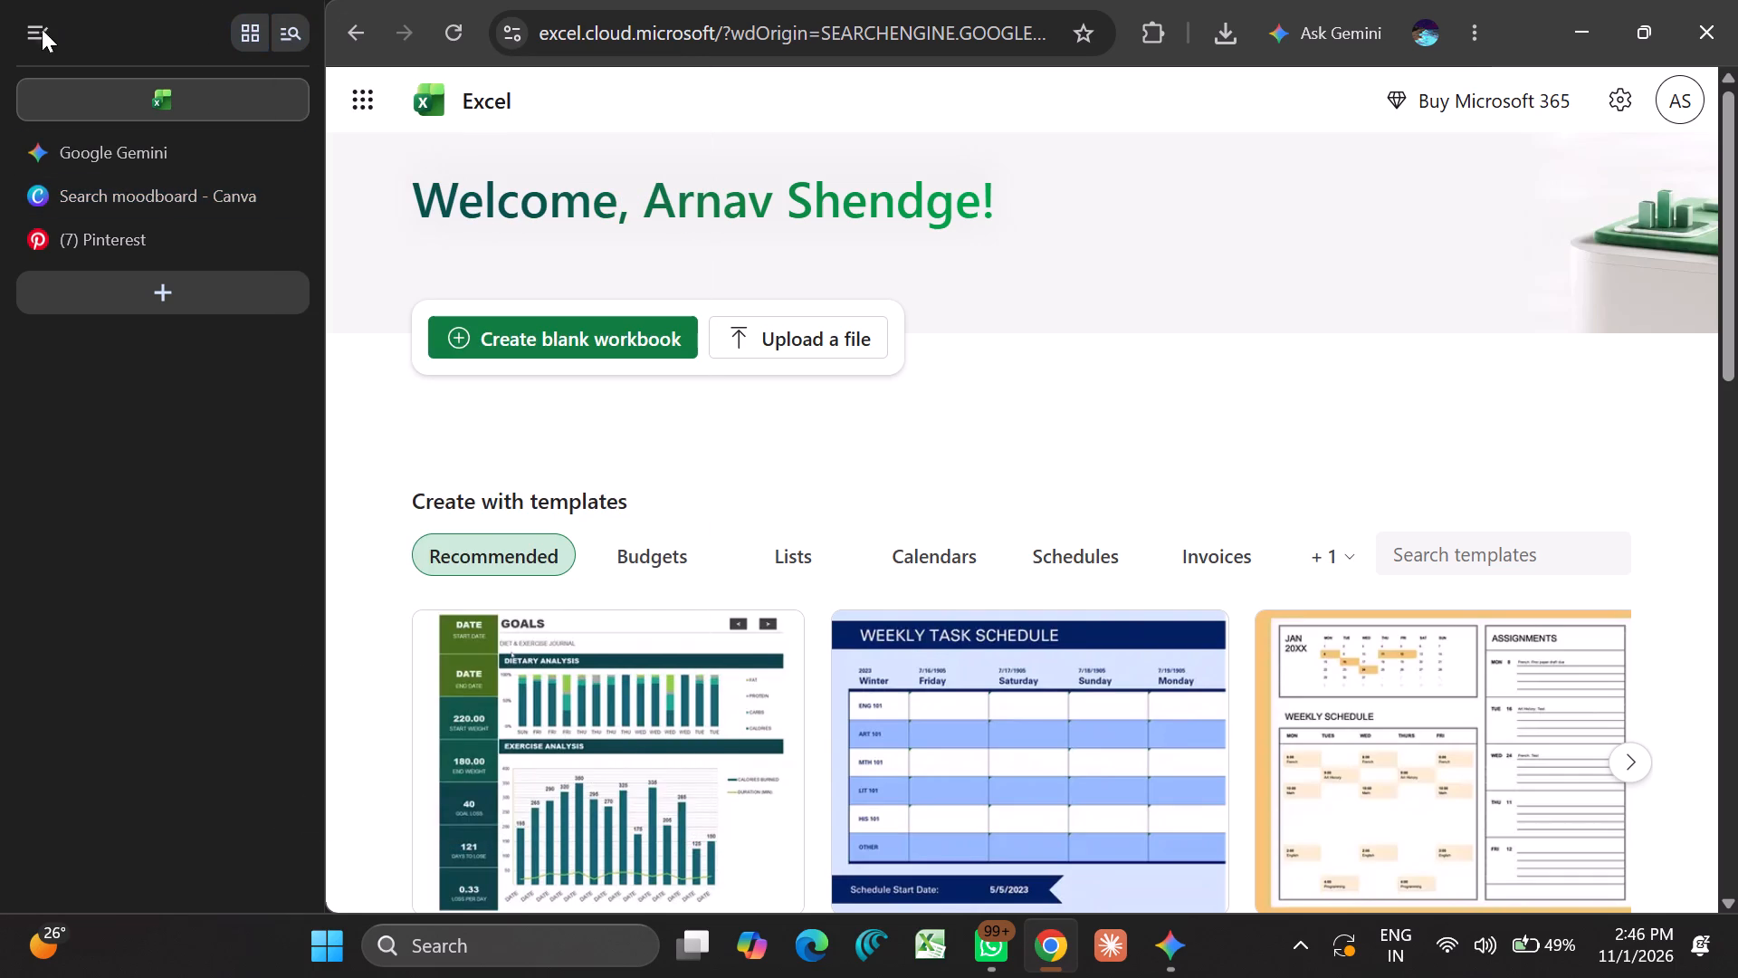
left_click(35, 28)
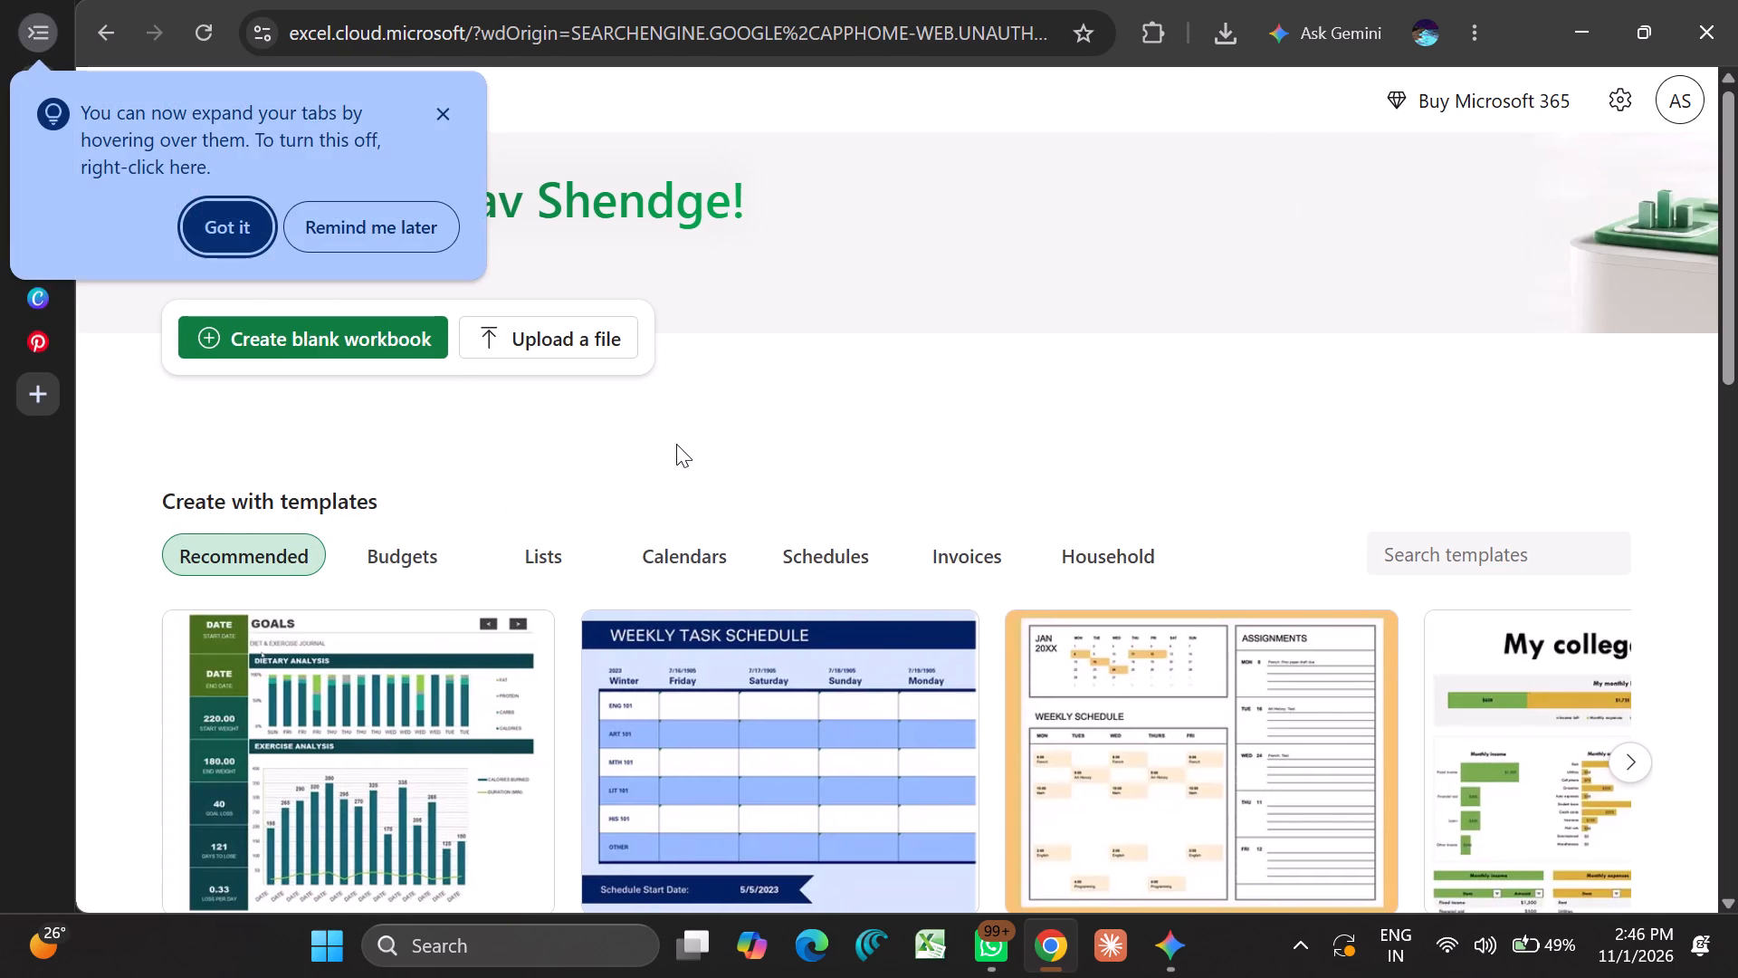
left_click(221, 225)
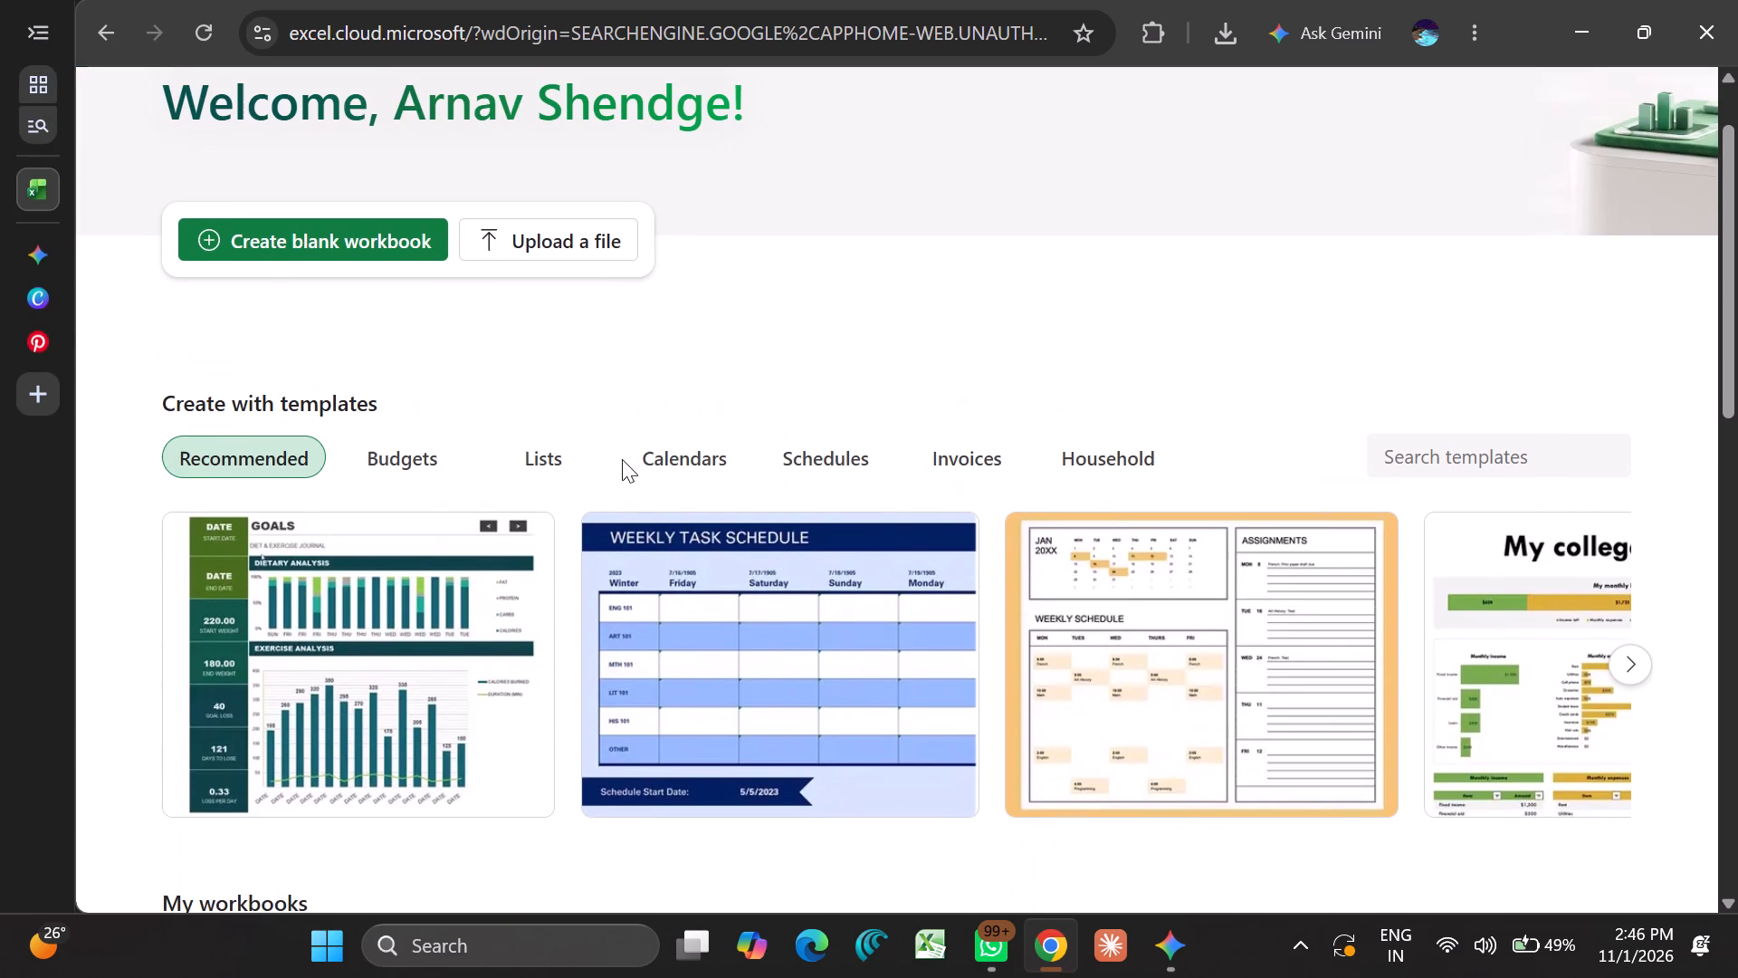
Search the Excel for the web templates for "event quotation".
scroll(460, 618, "down", 2)
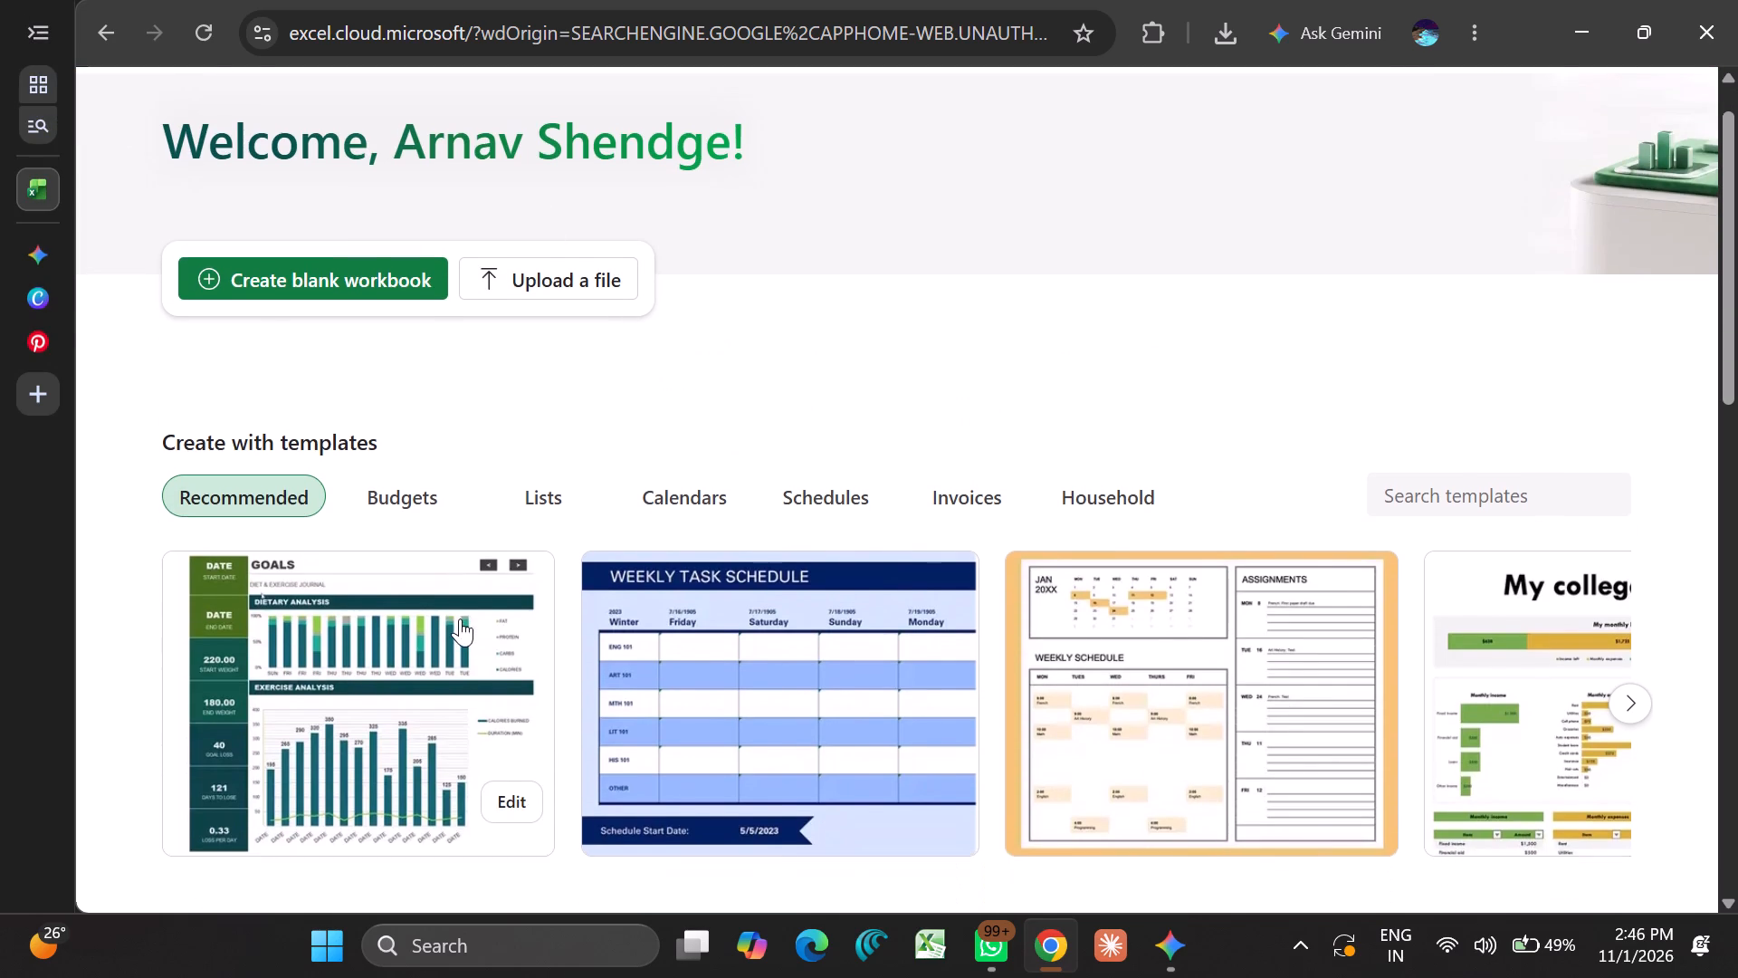
scroll(460, 618, "down", 3)
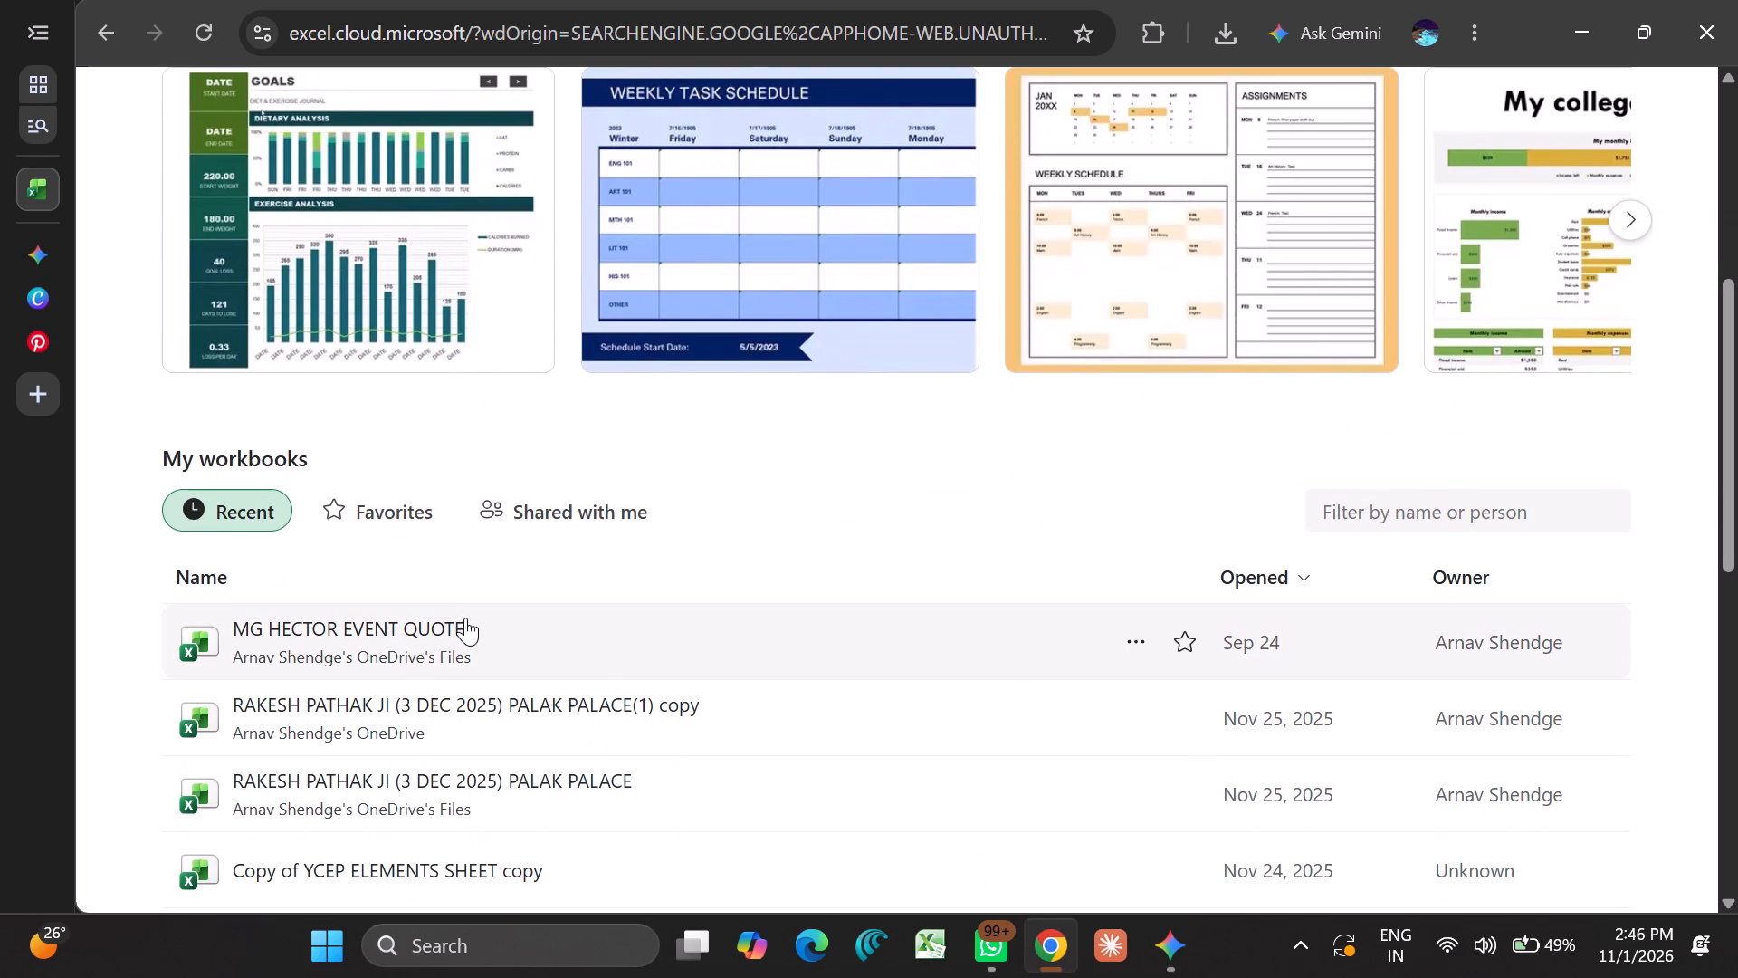
scroll(465, 618, "right", 1)
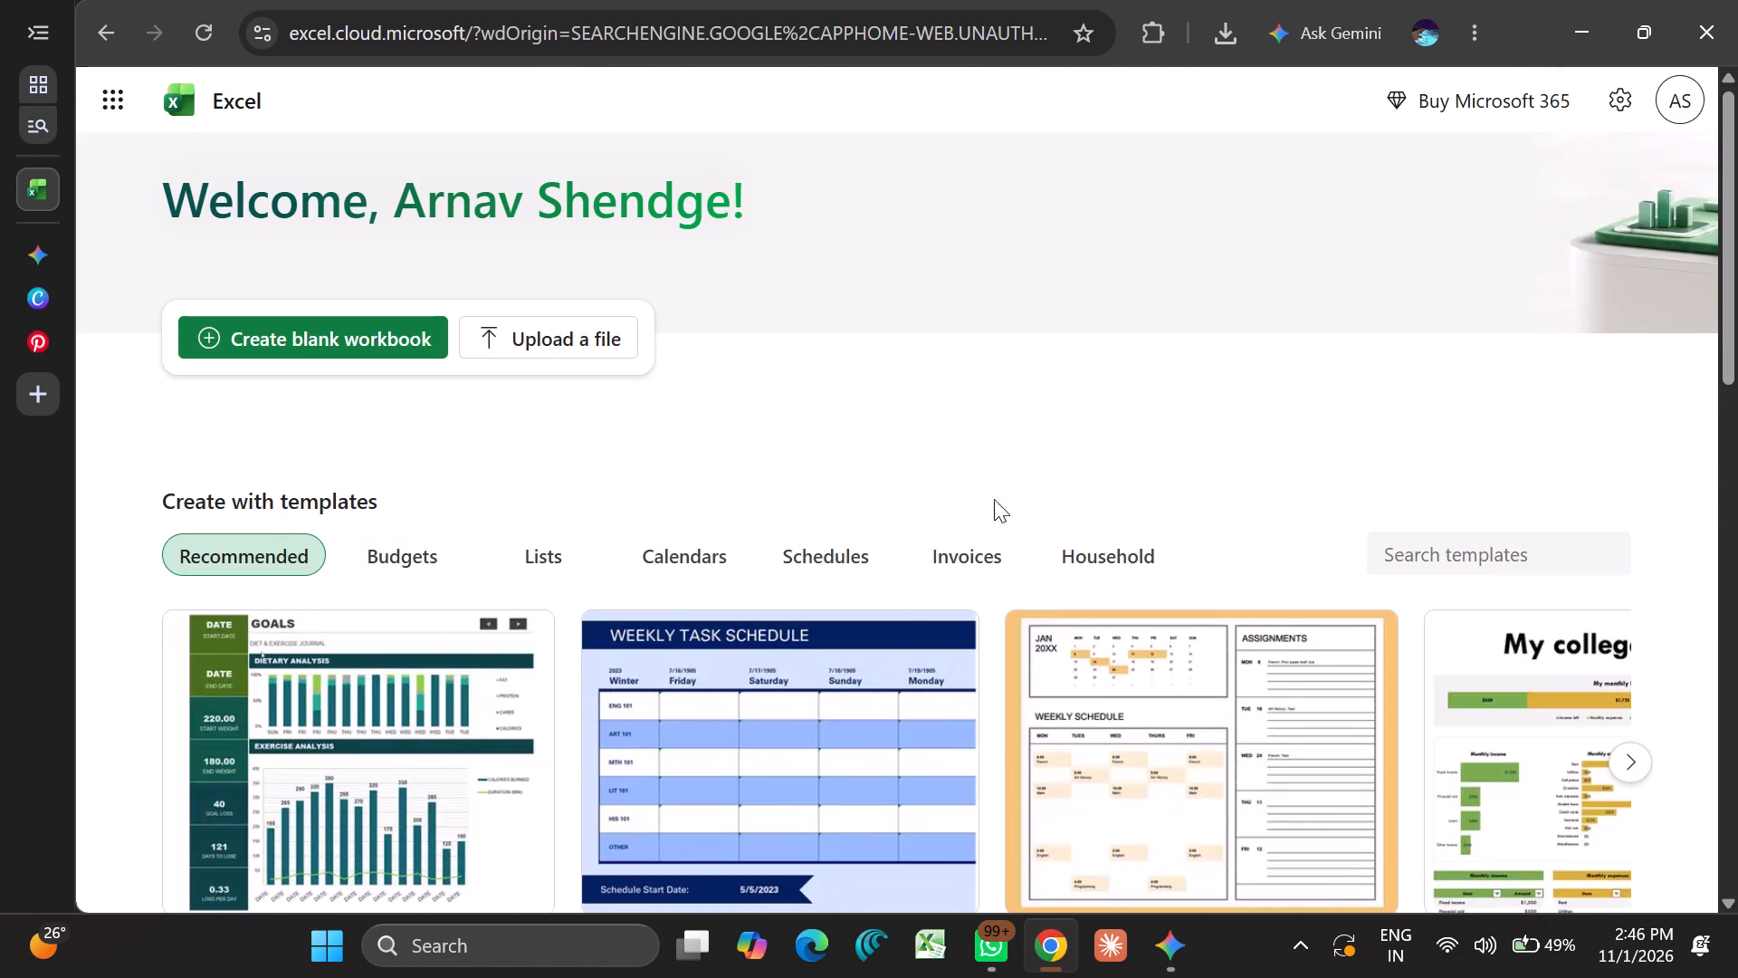
left_click(1449, 569)
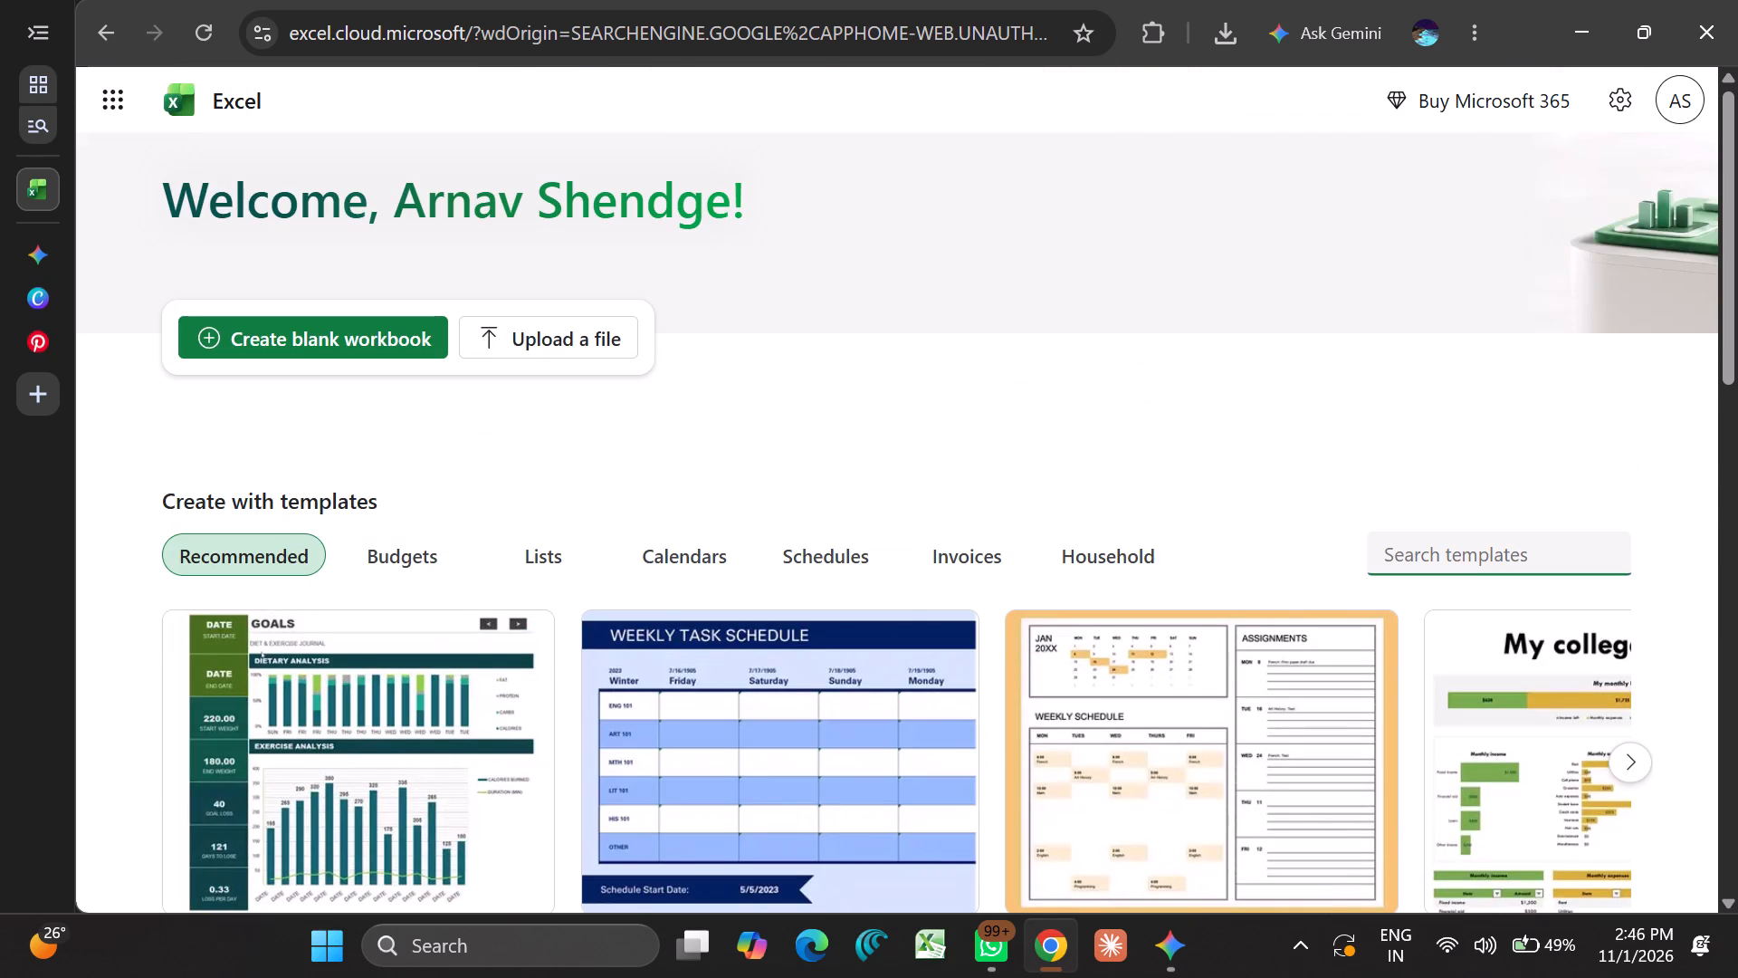
type("event quota")
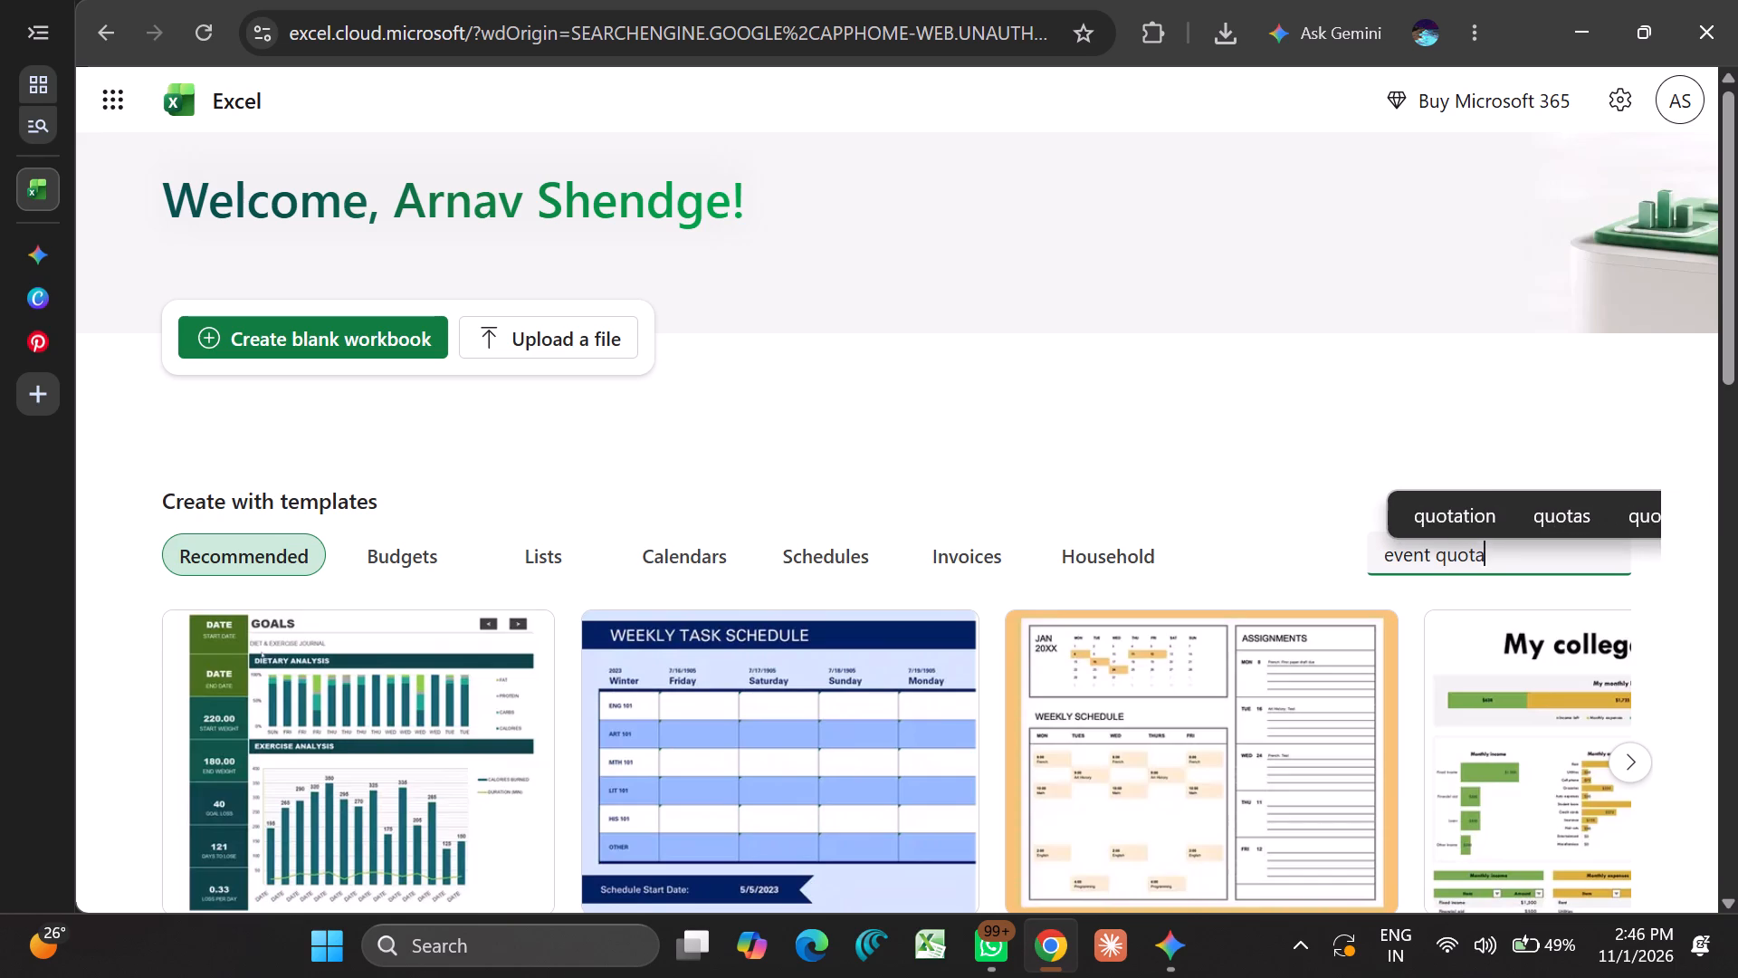
key("Up")
key("Return")
key("Return")
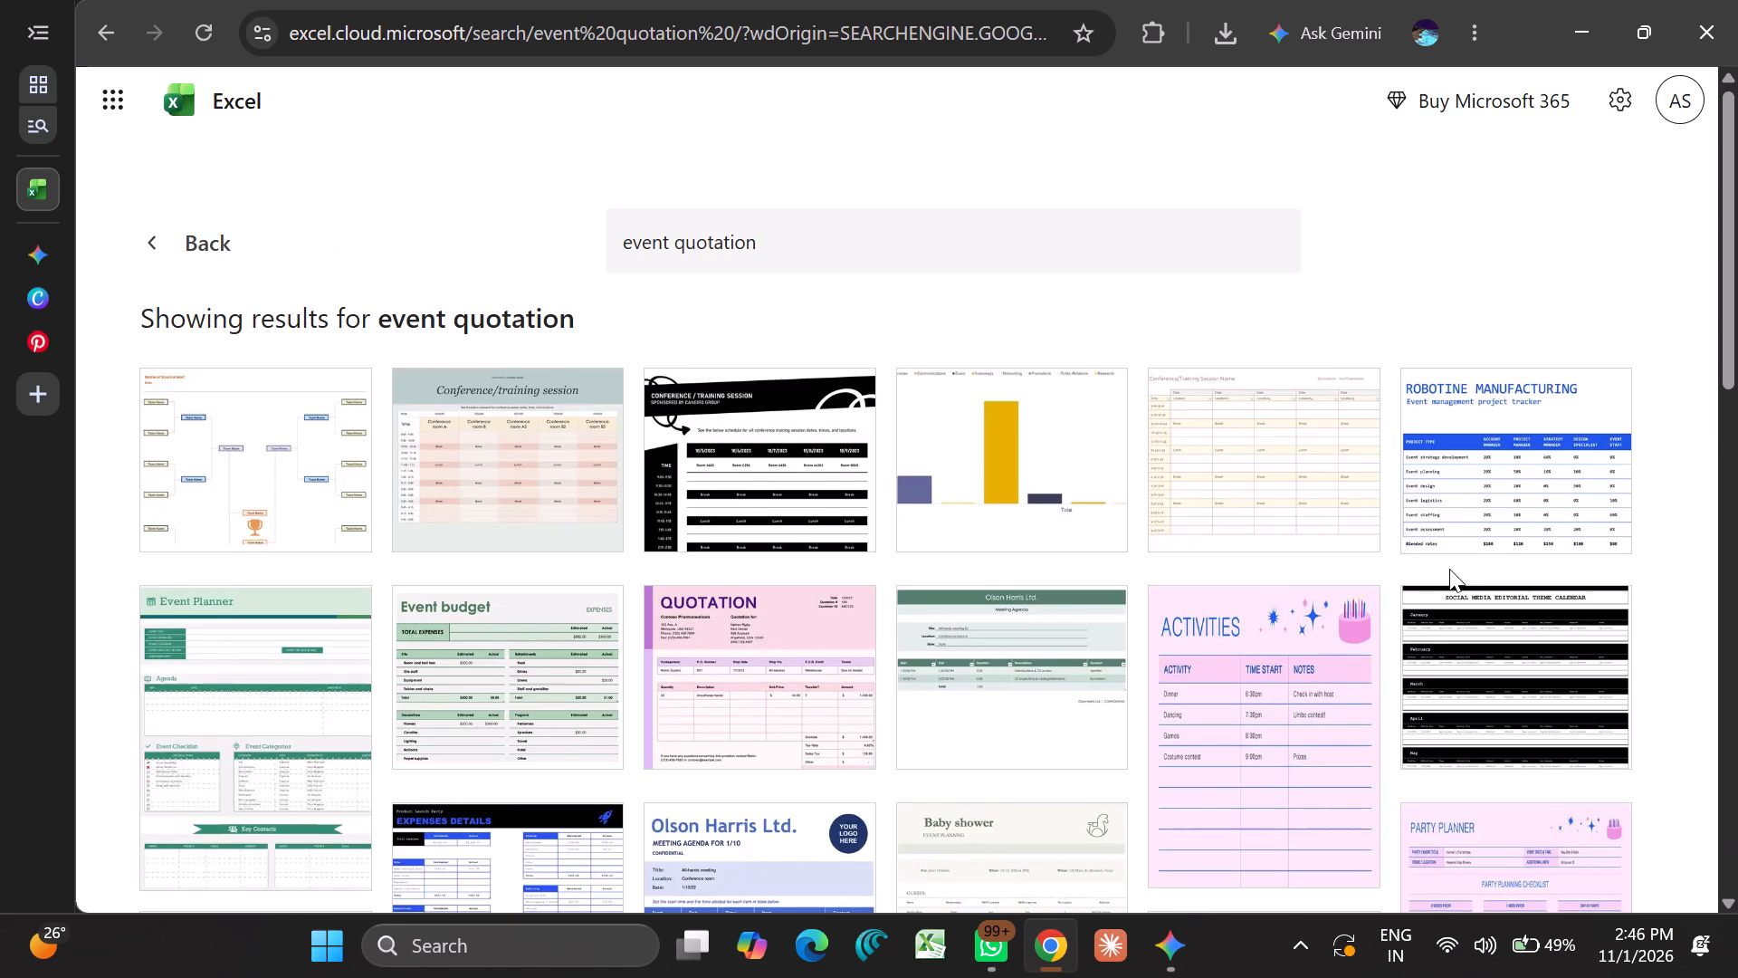
Look through the event quotation template results for a suitable quotation layout.
scroll(1449, 569, "down", 3)
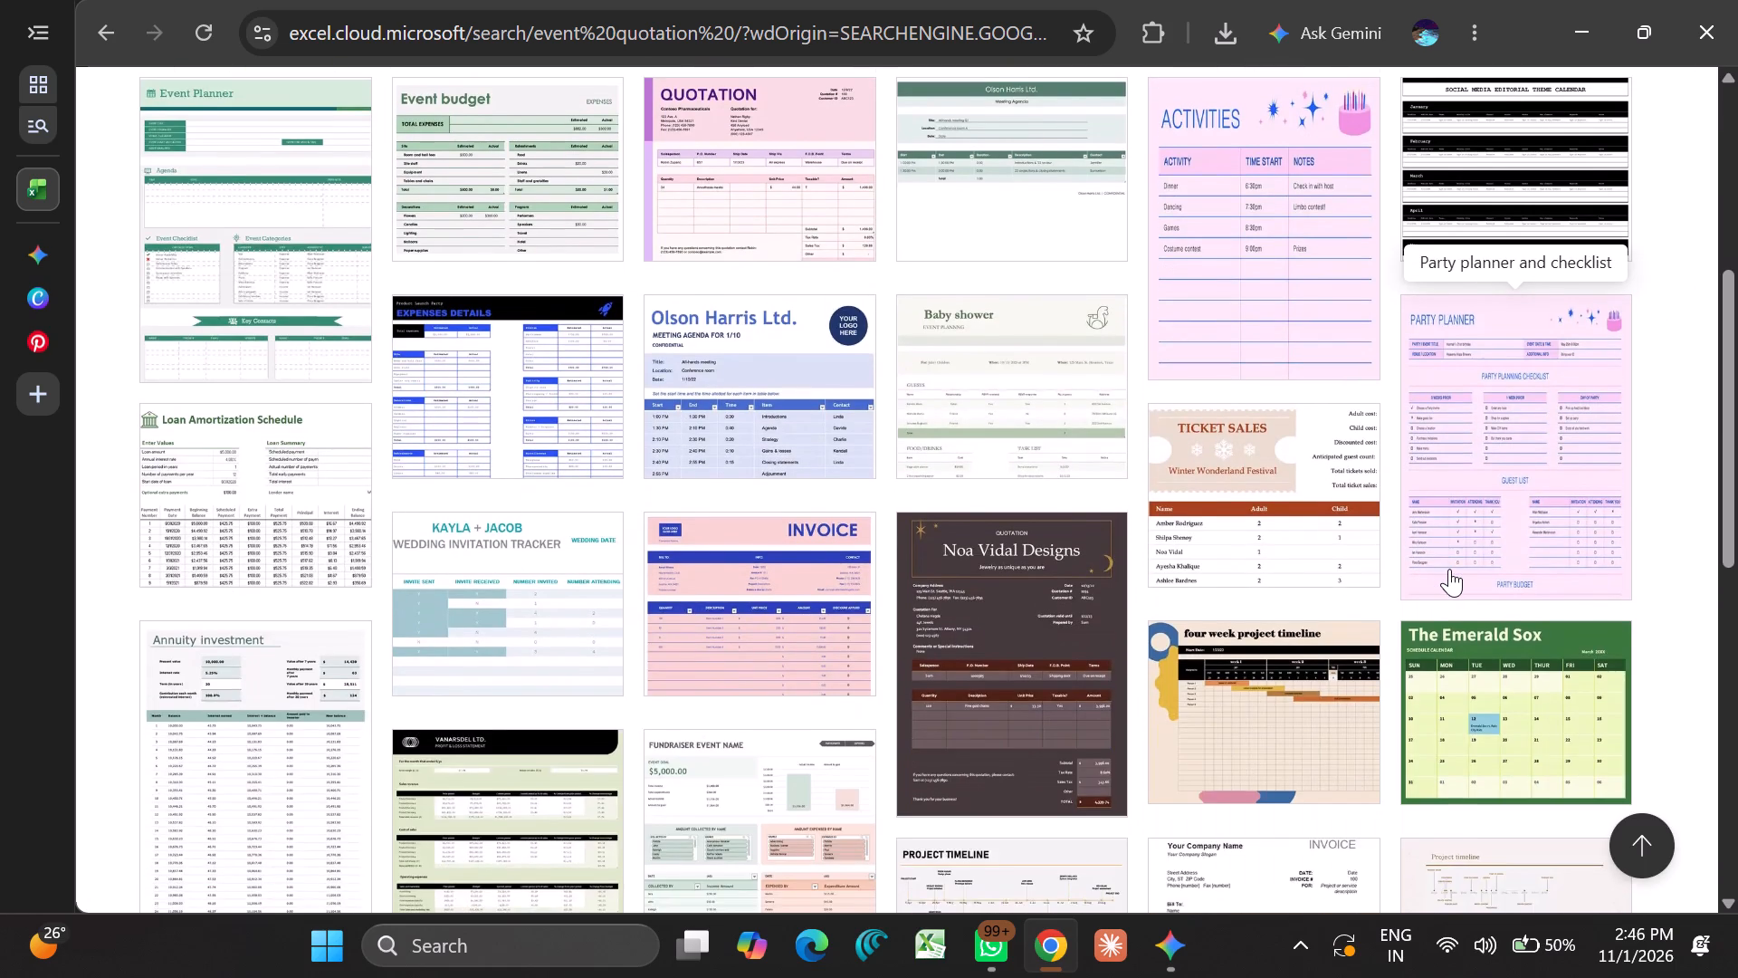
scroll(1449, 569, "down", 2)
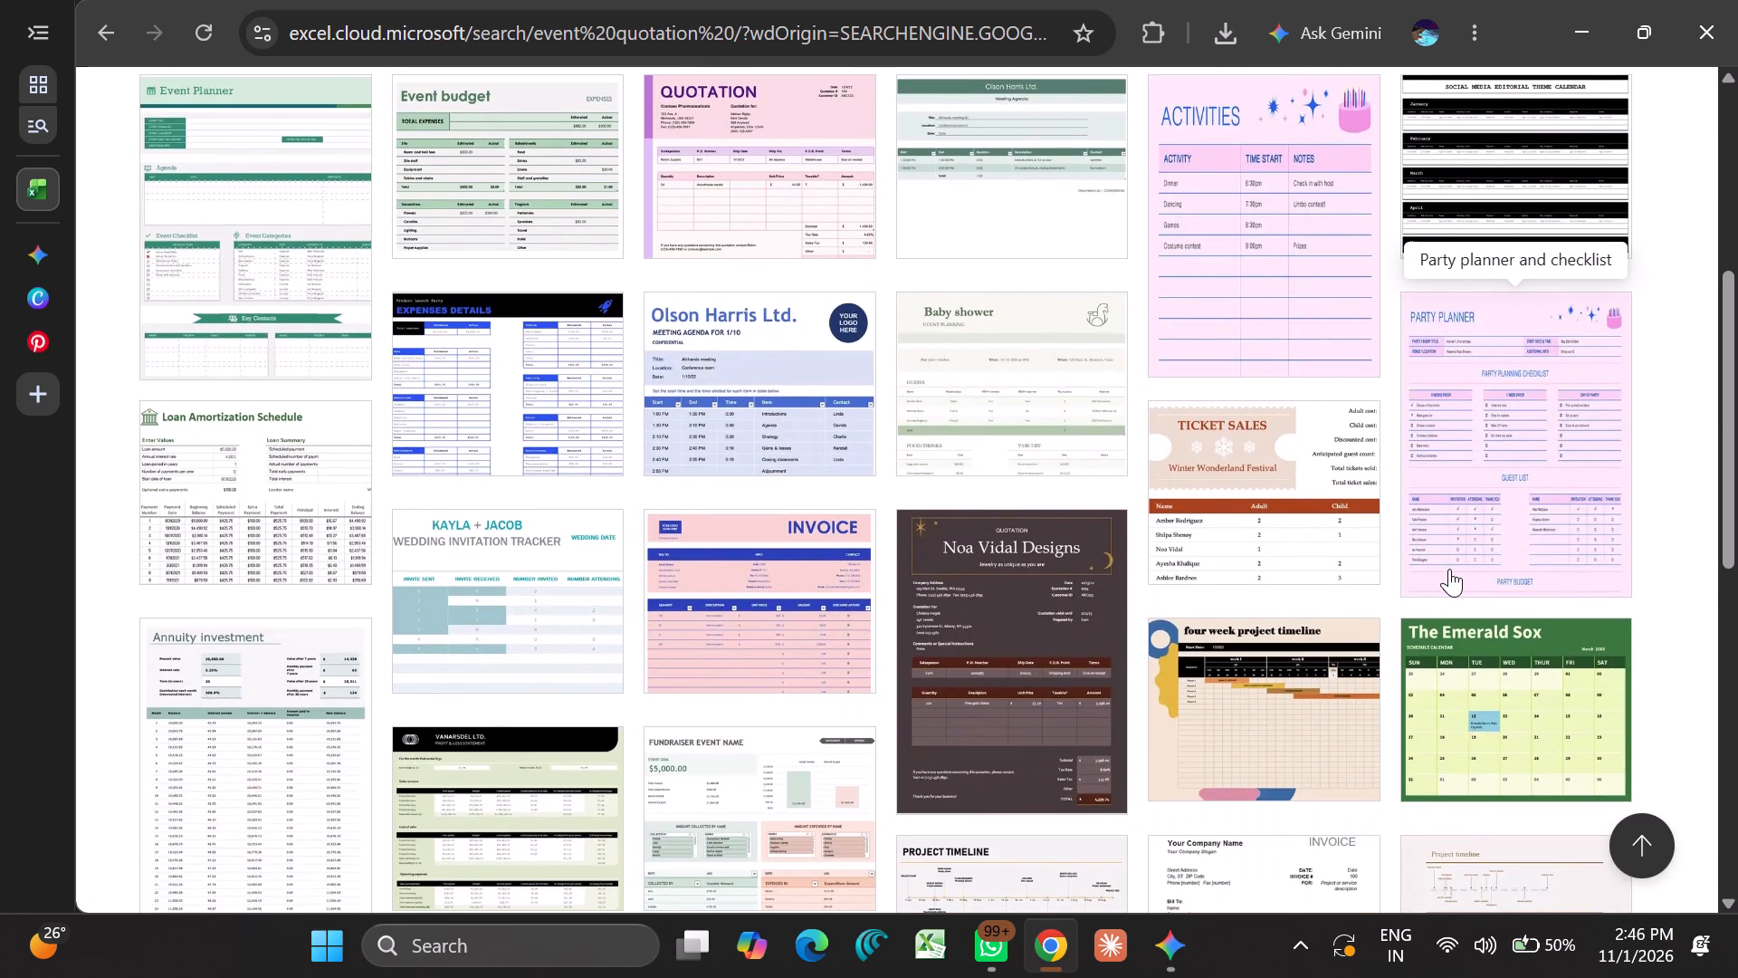
scroll(1449, 569, "up", 1)
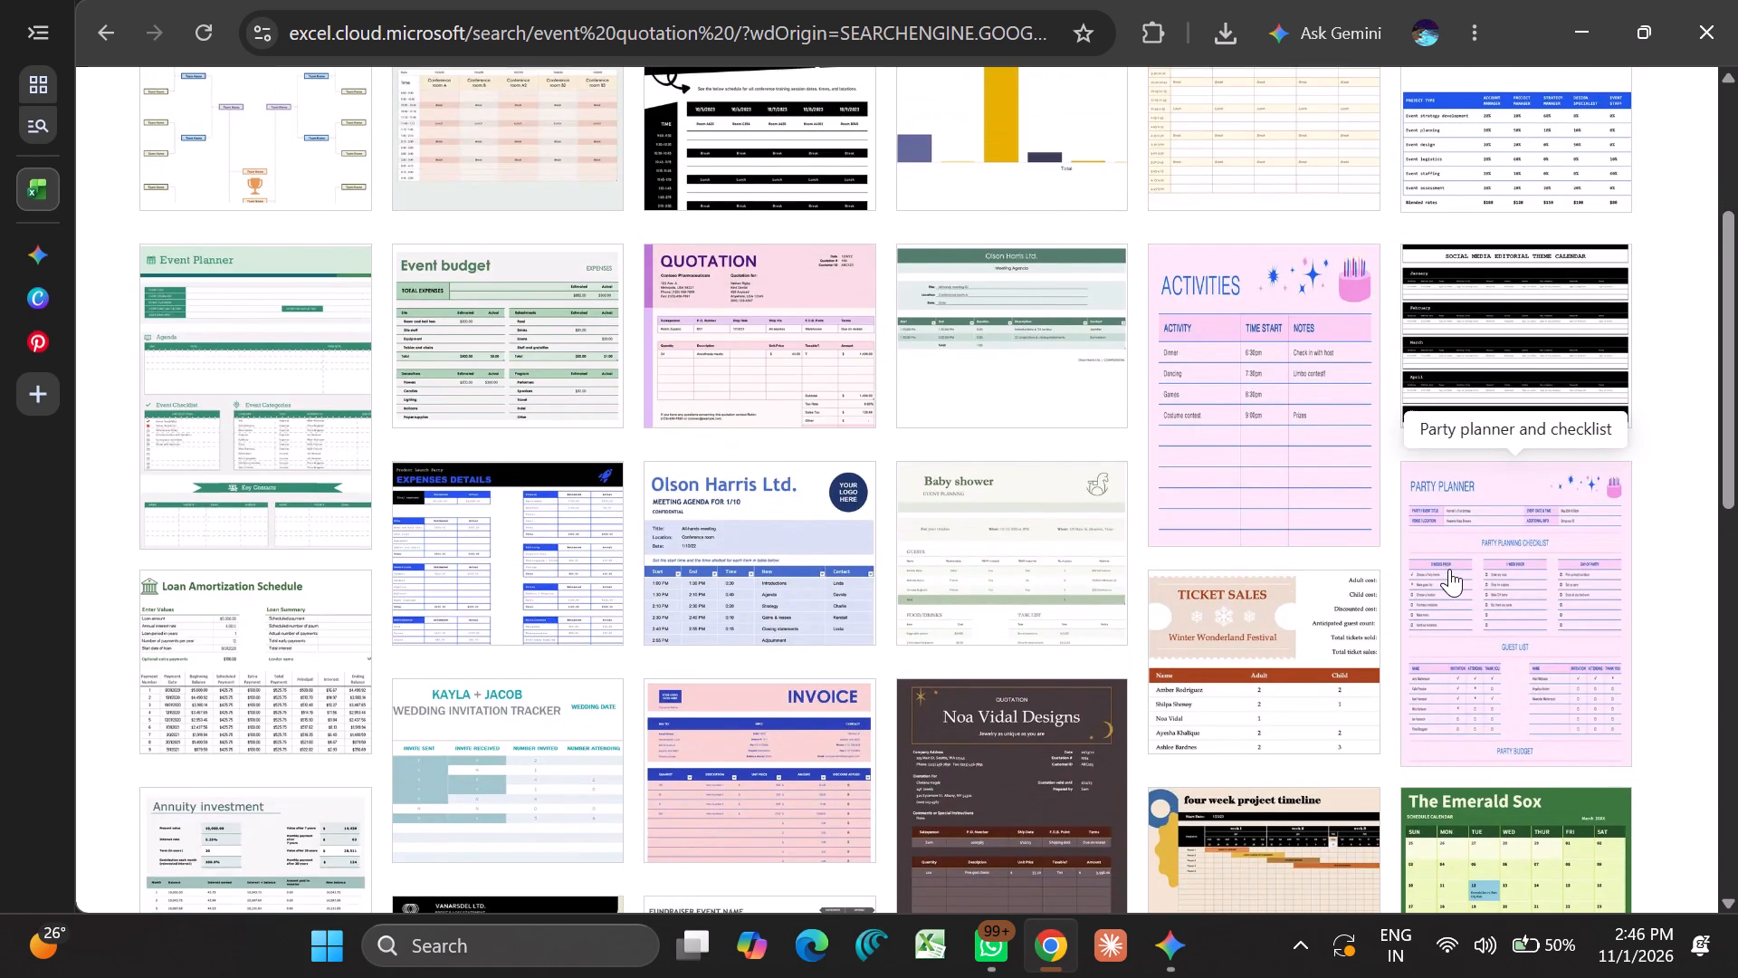
scroll(1449, 569, "down", 1)
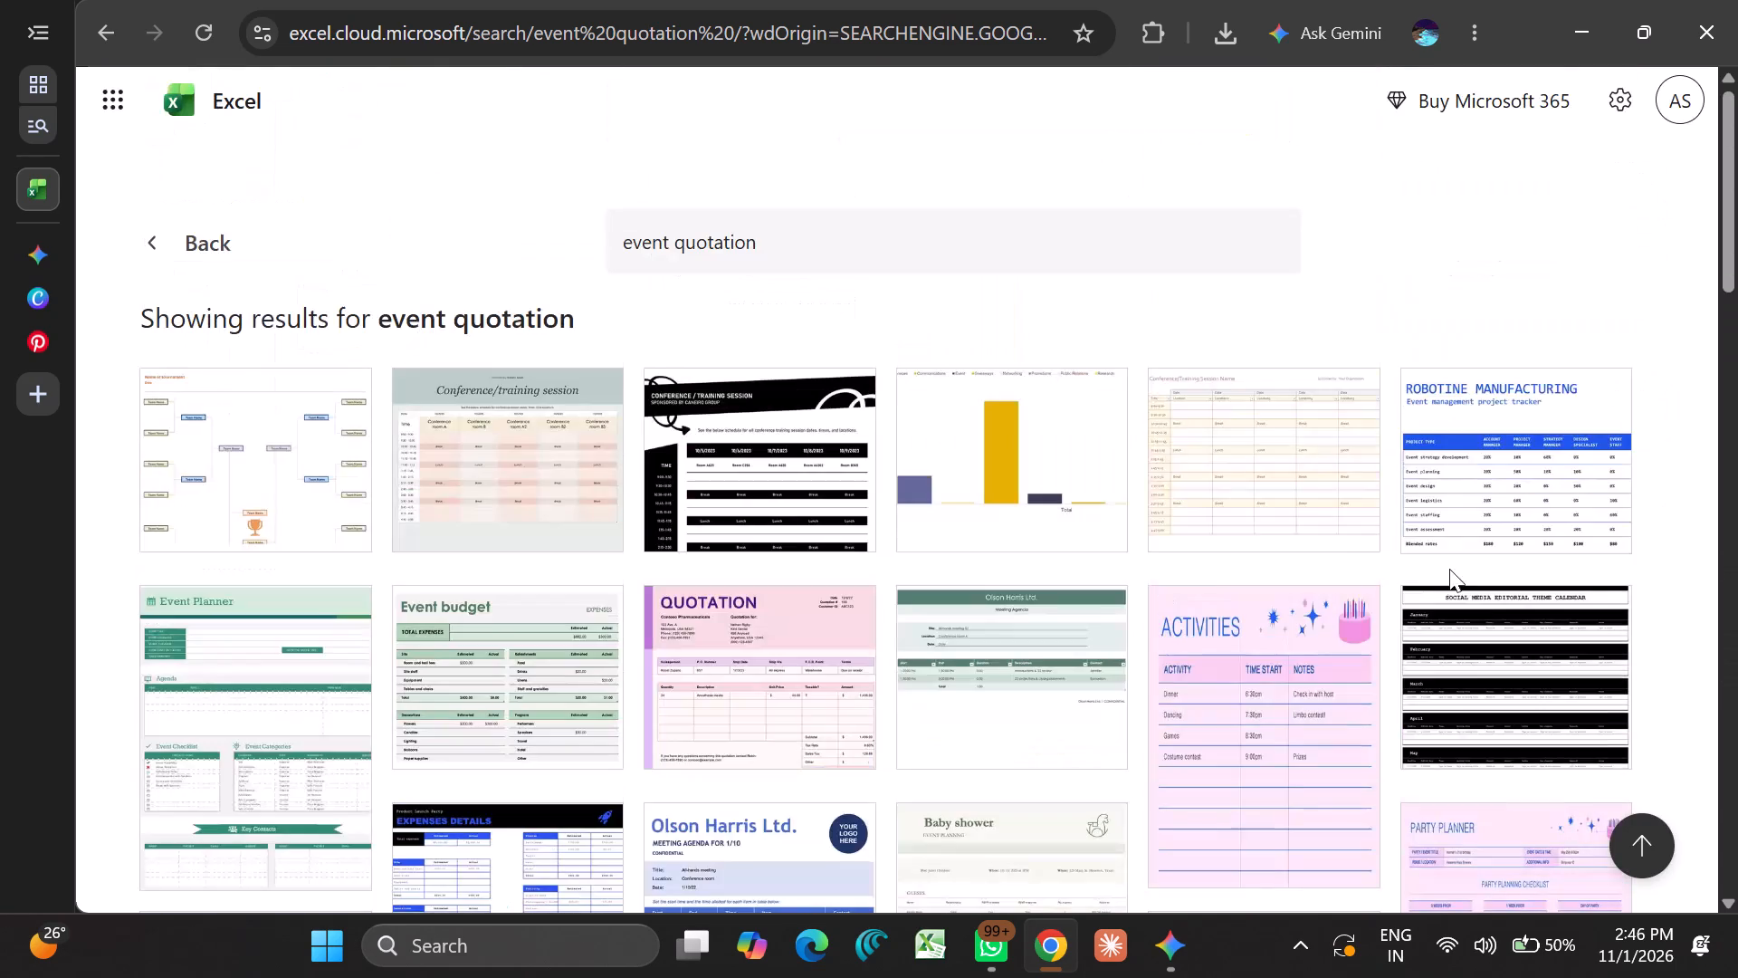
Refine the template search to "wedding event quotation".
left_click(619, 236)
type("wedding")
key("space")
key("Return")
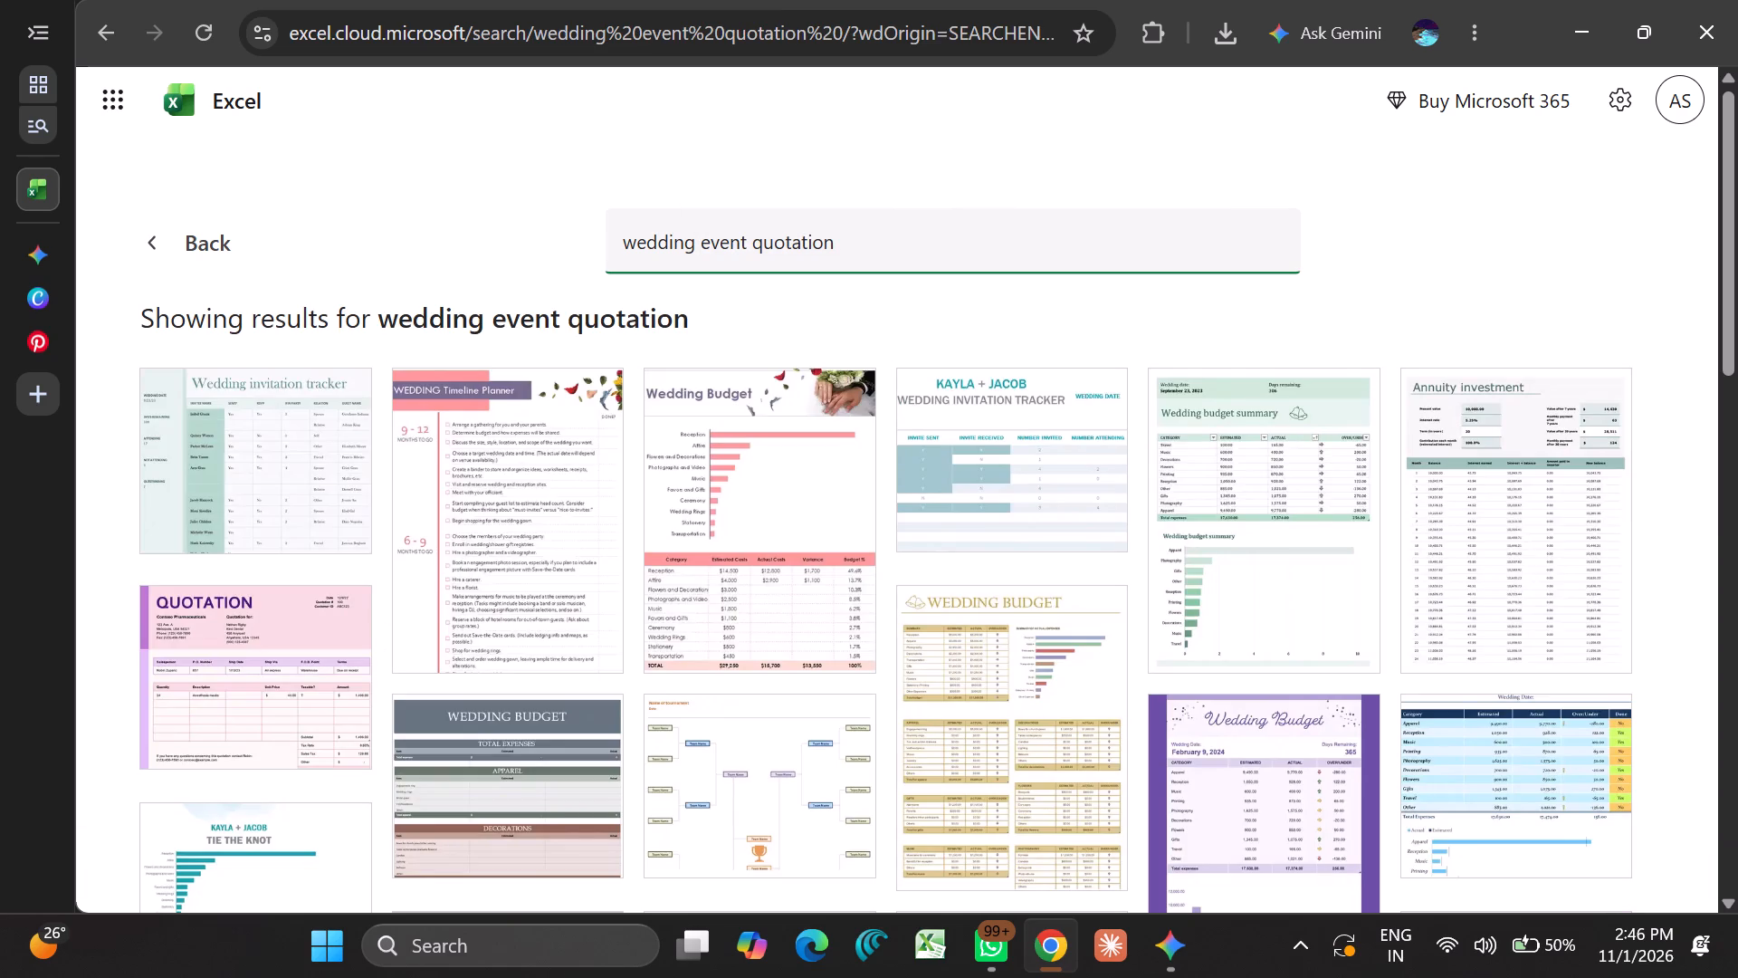
Remove the word "event" and search the templates for "wedding quotation".
double_click(720, 239)
key("BackSpace")
key("Return")
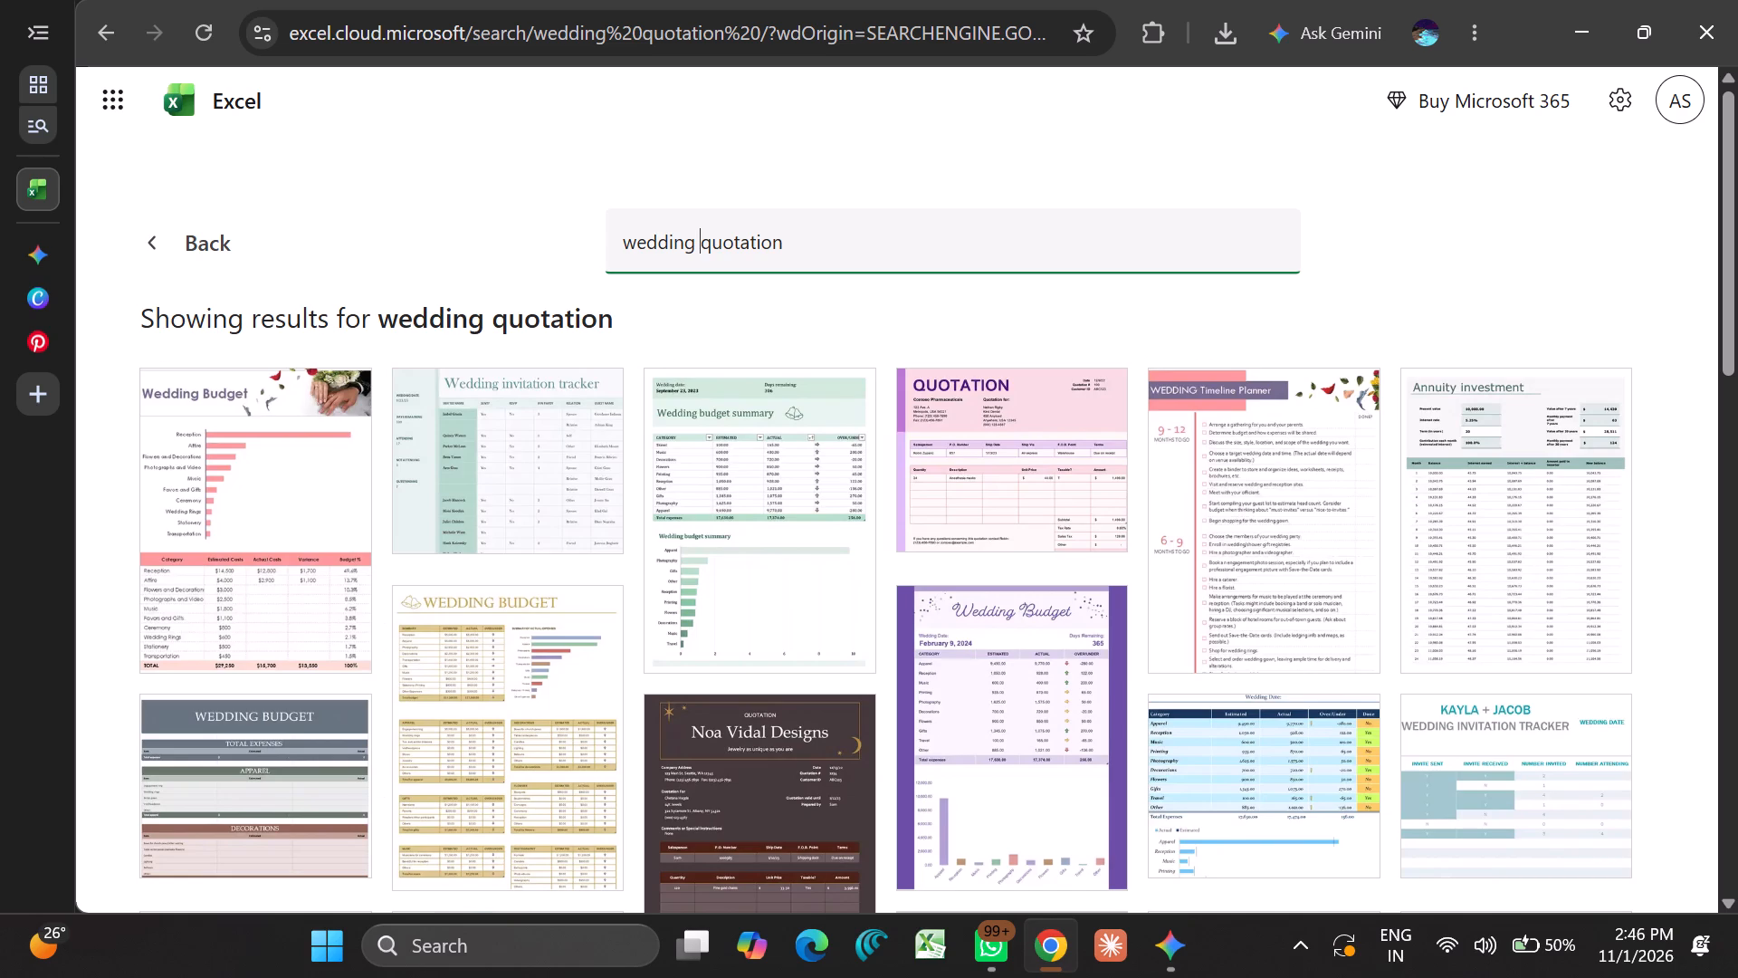
Examine the wedding quotation template results, zooming in on the budget and quotation previews to compare their layouts.
scroll(720, 239, "down", 5)
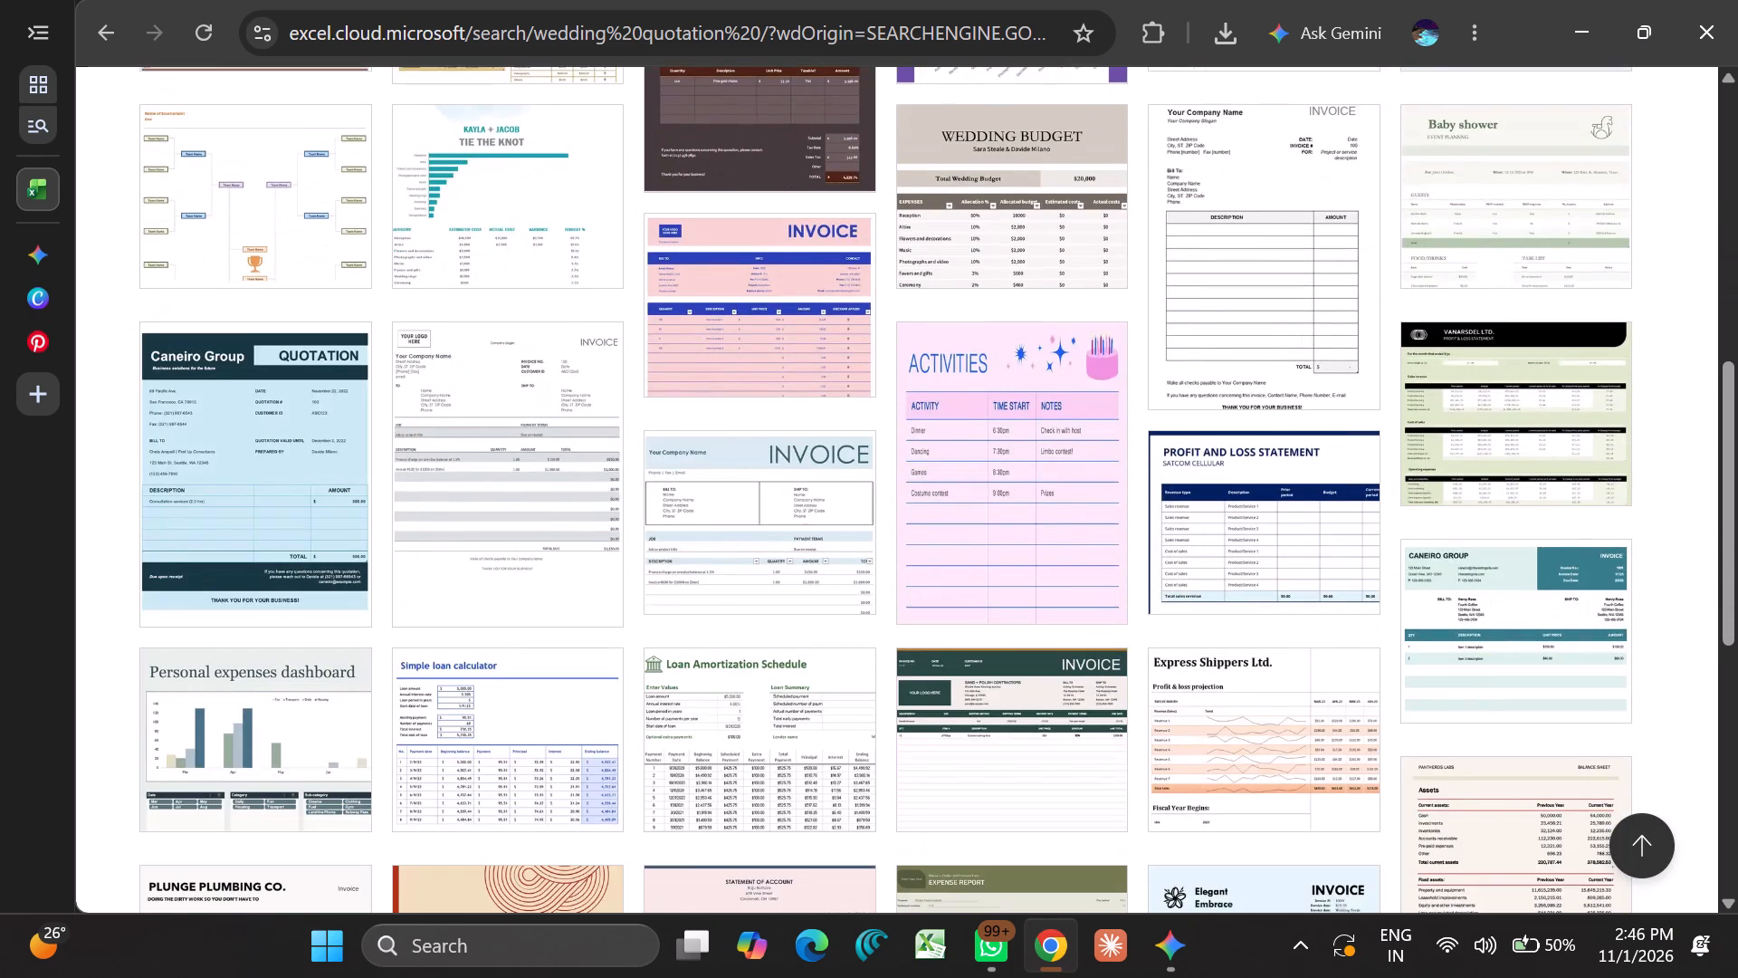
scroll(720, 239, "down", 1)
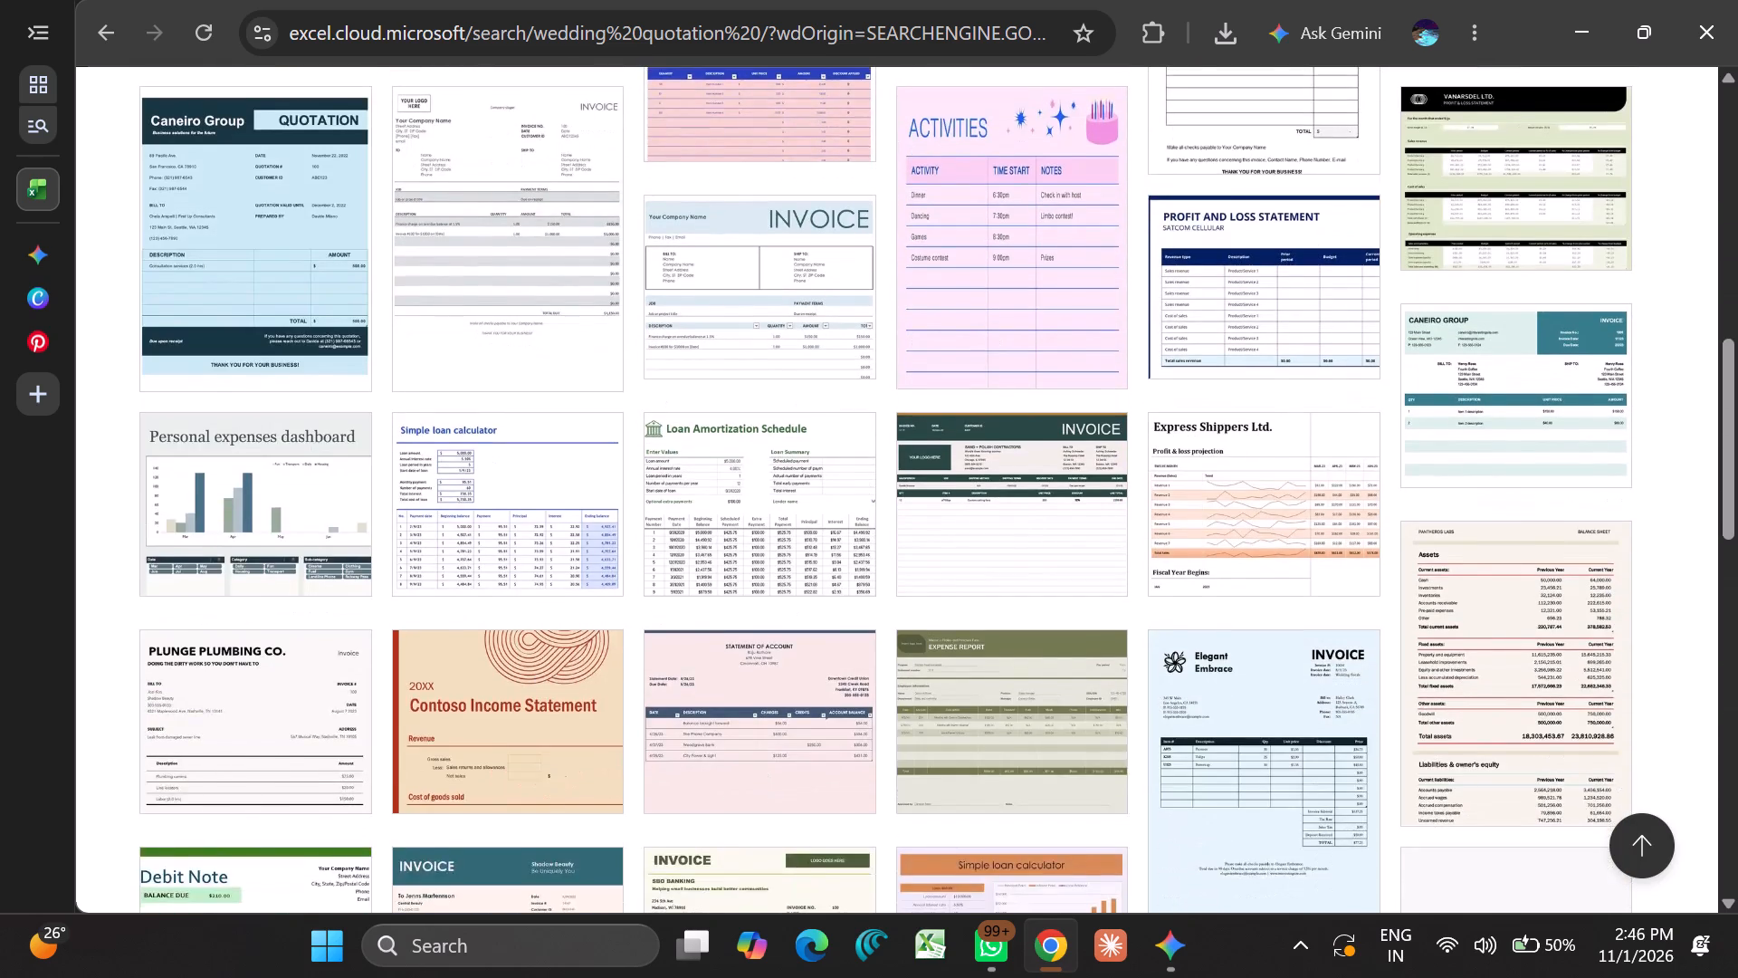
scroll(720, 239, "down", 1)
scroll(720, 239, "right", 1)
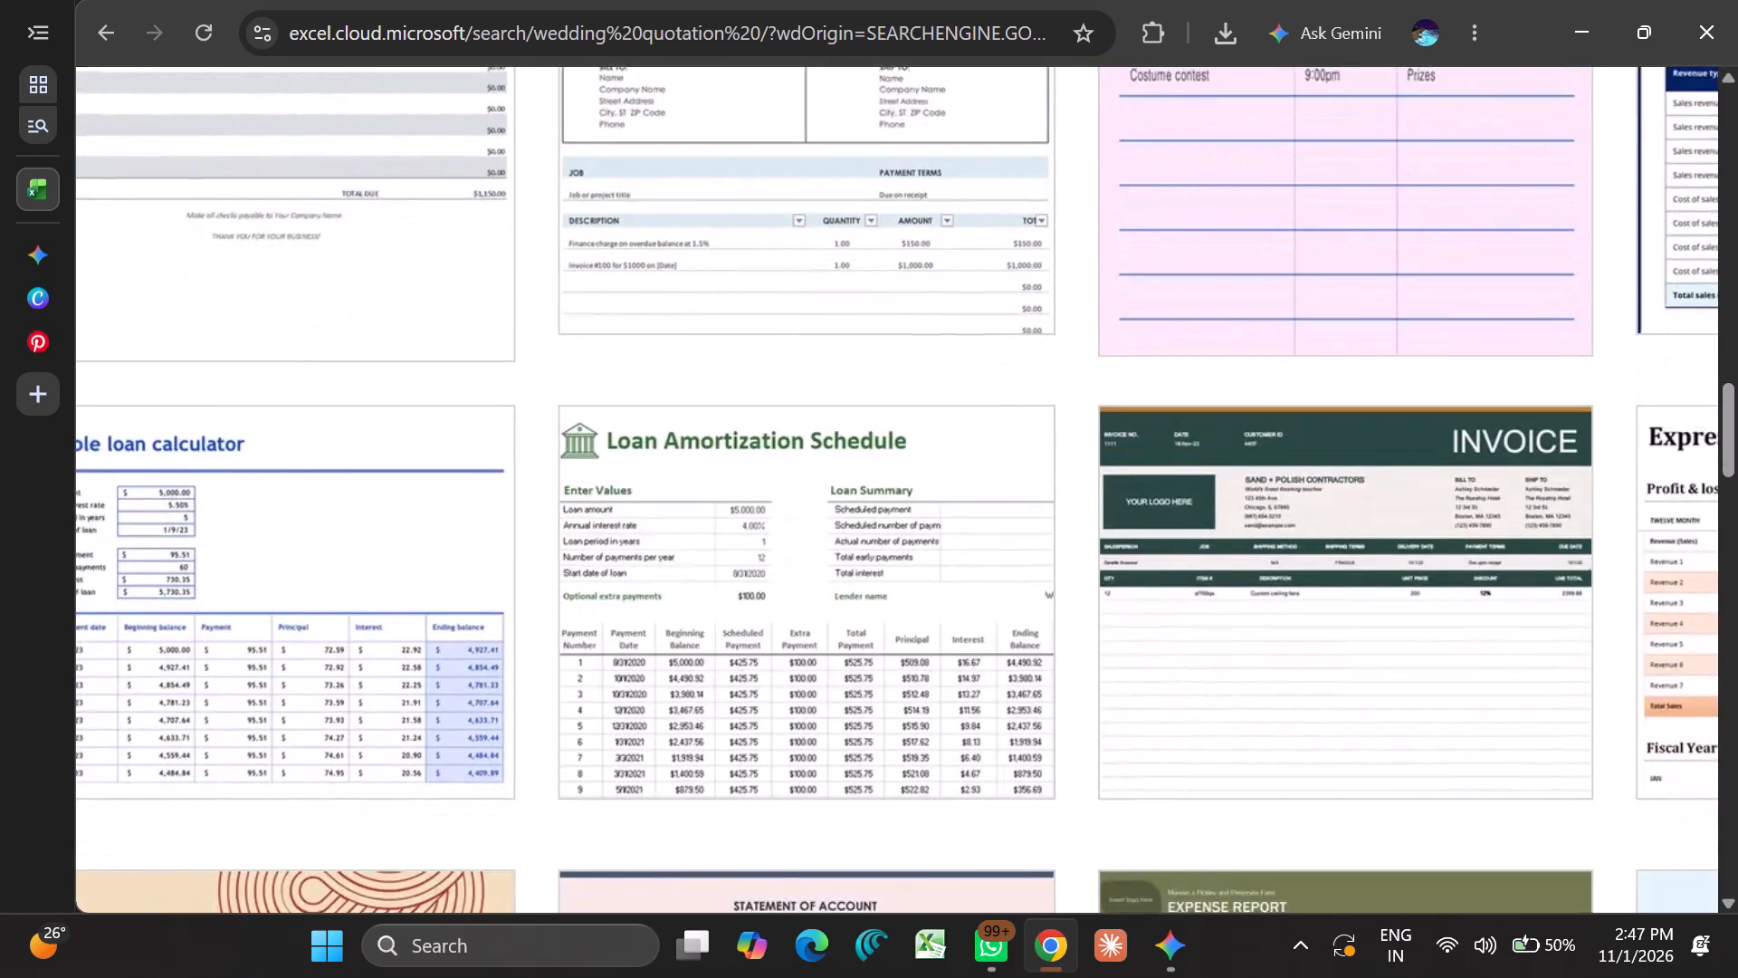
scroll(720, 239, "right", 1)
scroll(720, 239, "up", 3)
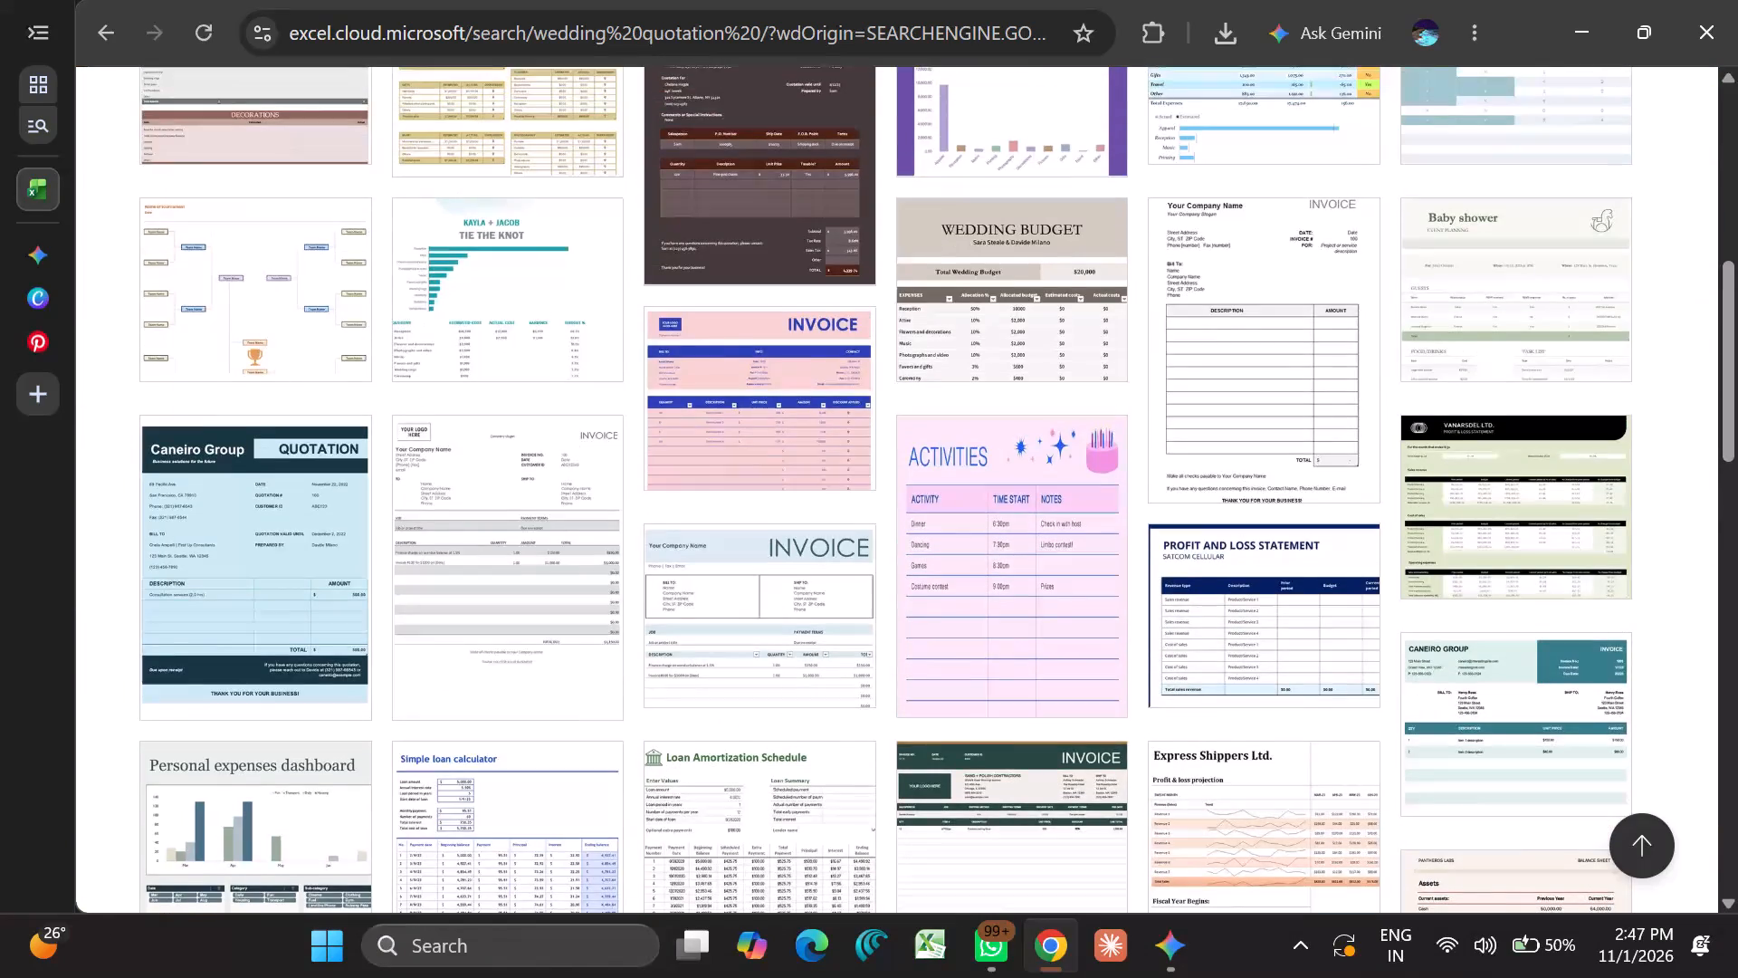
scroll(720, 239, "up", 5)
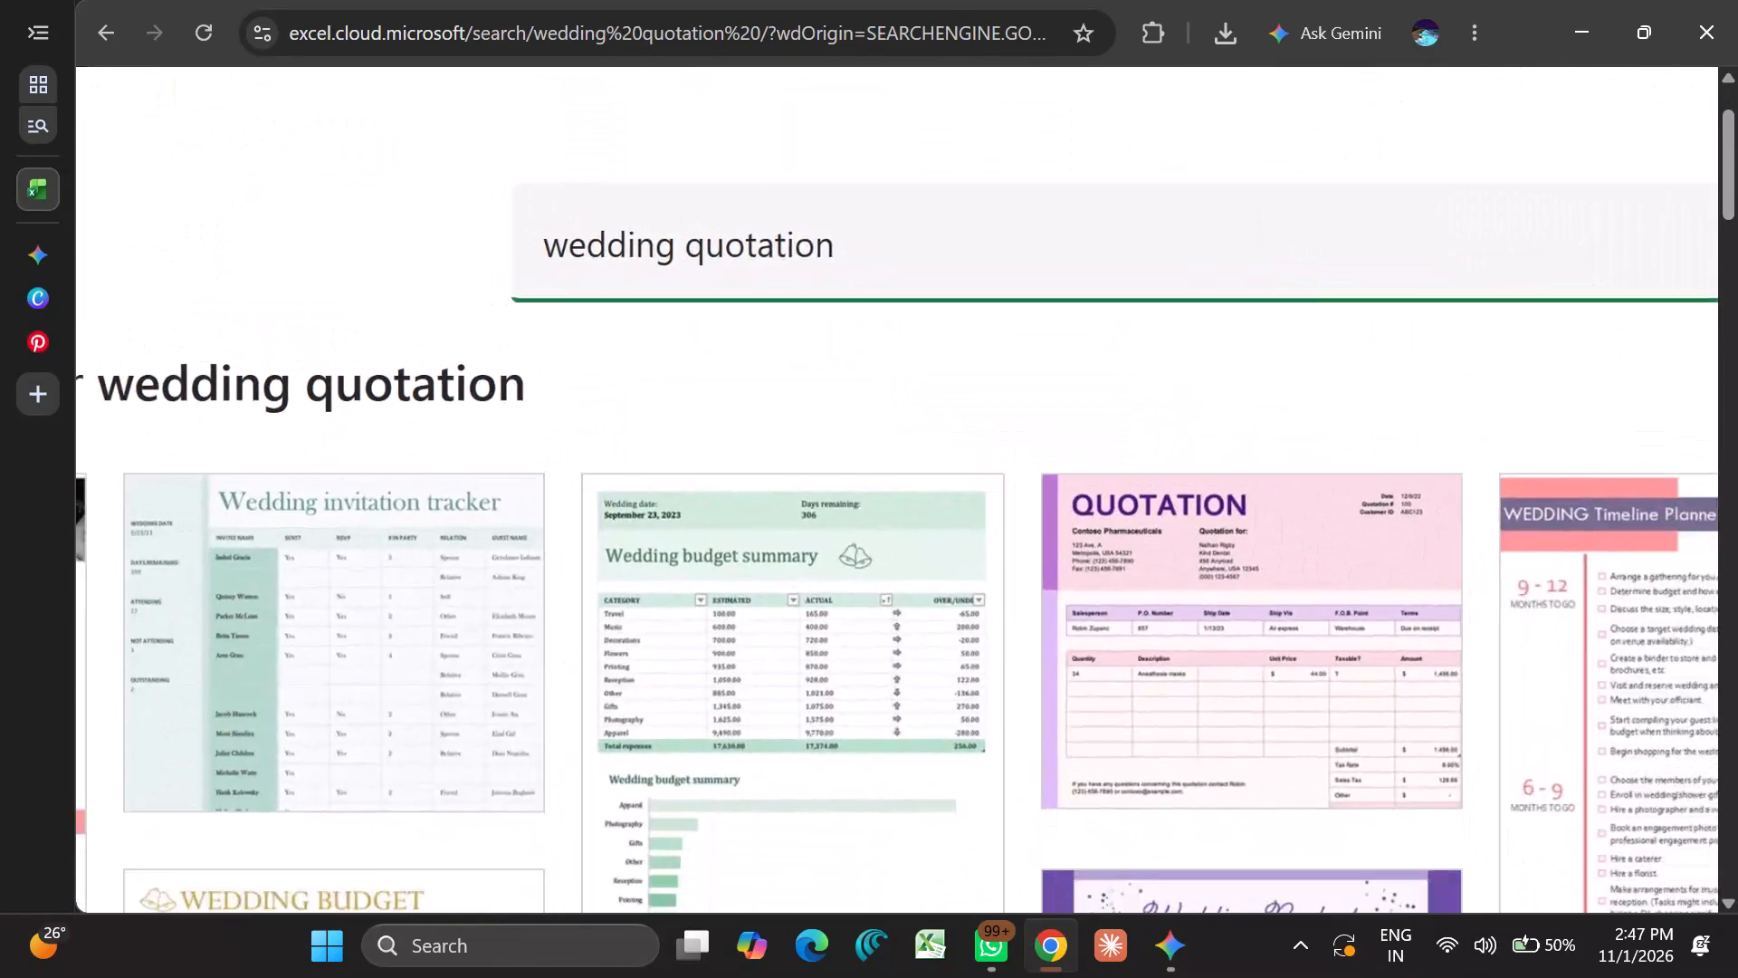
scroll(720, 239, "right", 2)
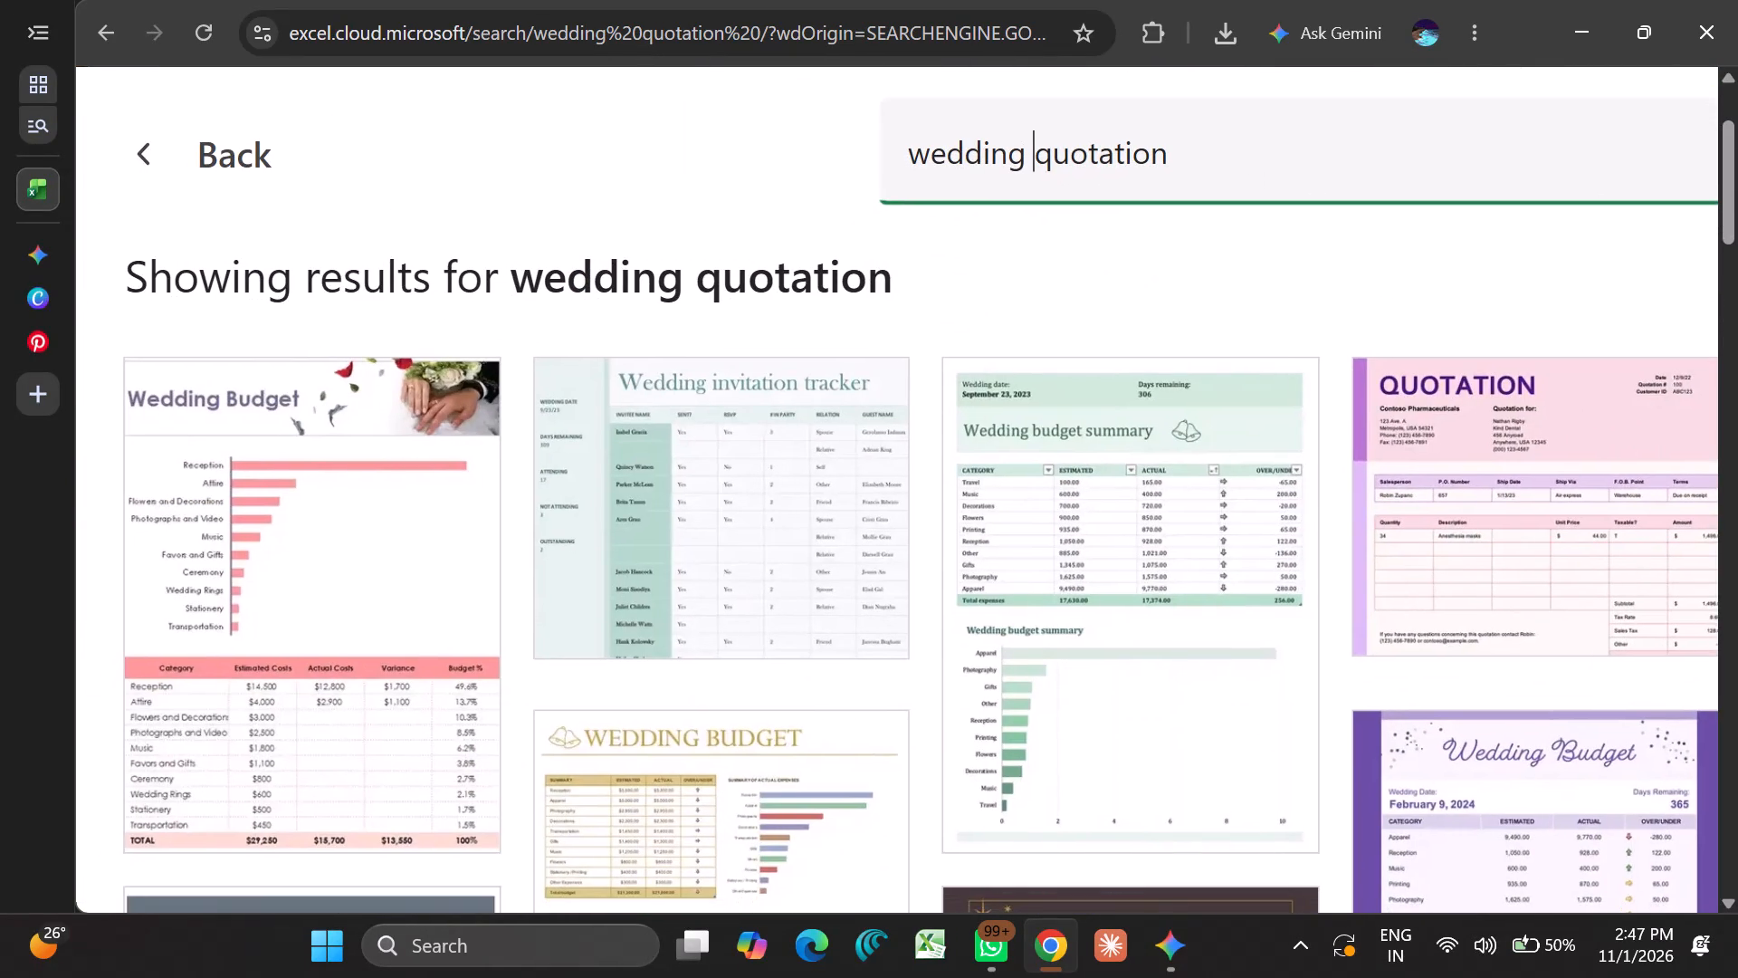
scroll(720, 239, "left", 1)
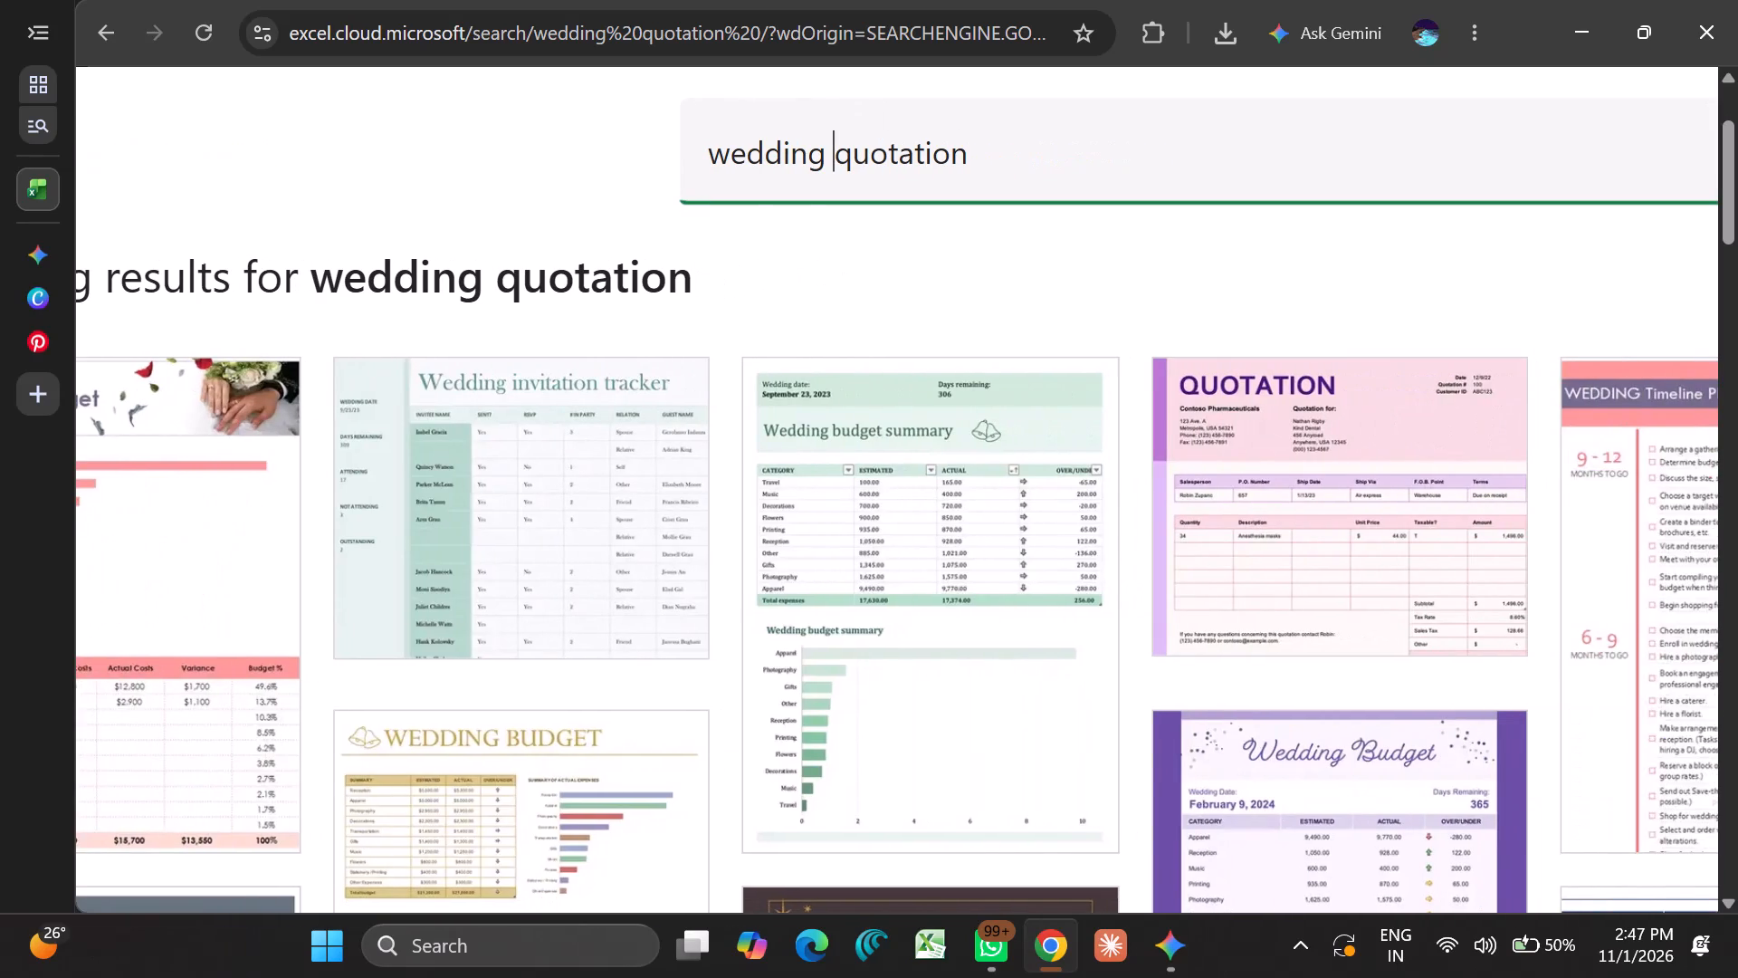
scroll(720, 239, "left", 3)
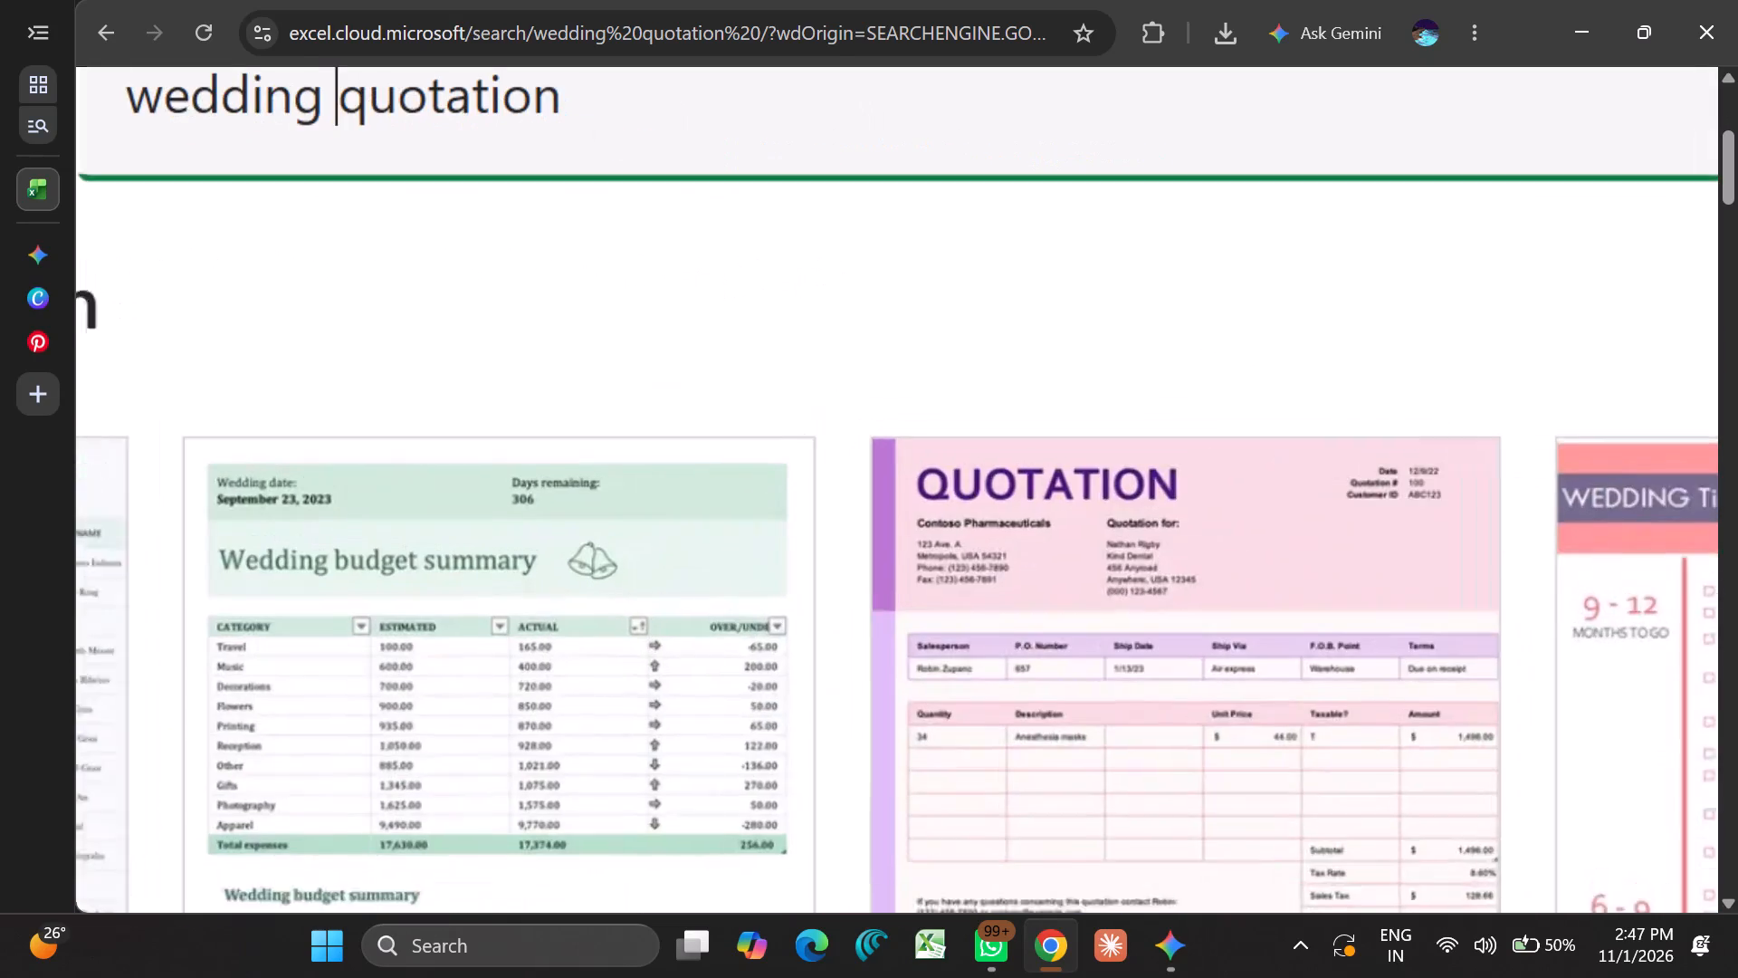
scroll(720, 239, "down", 1)
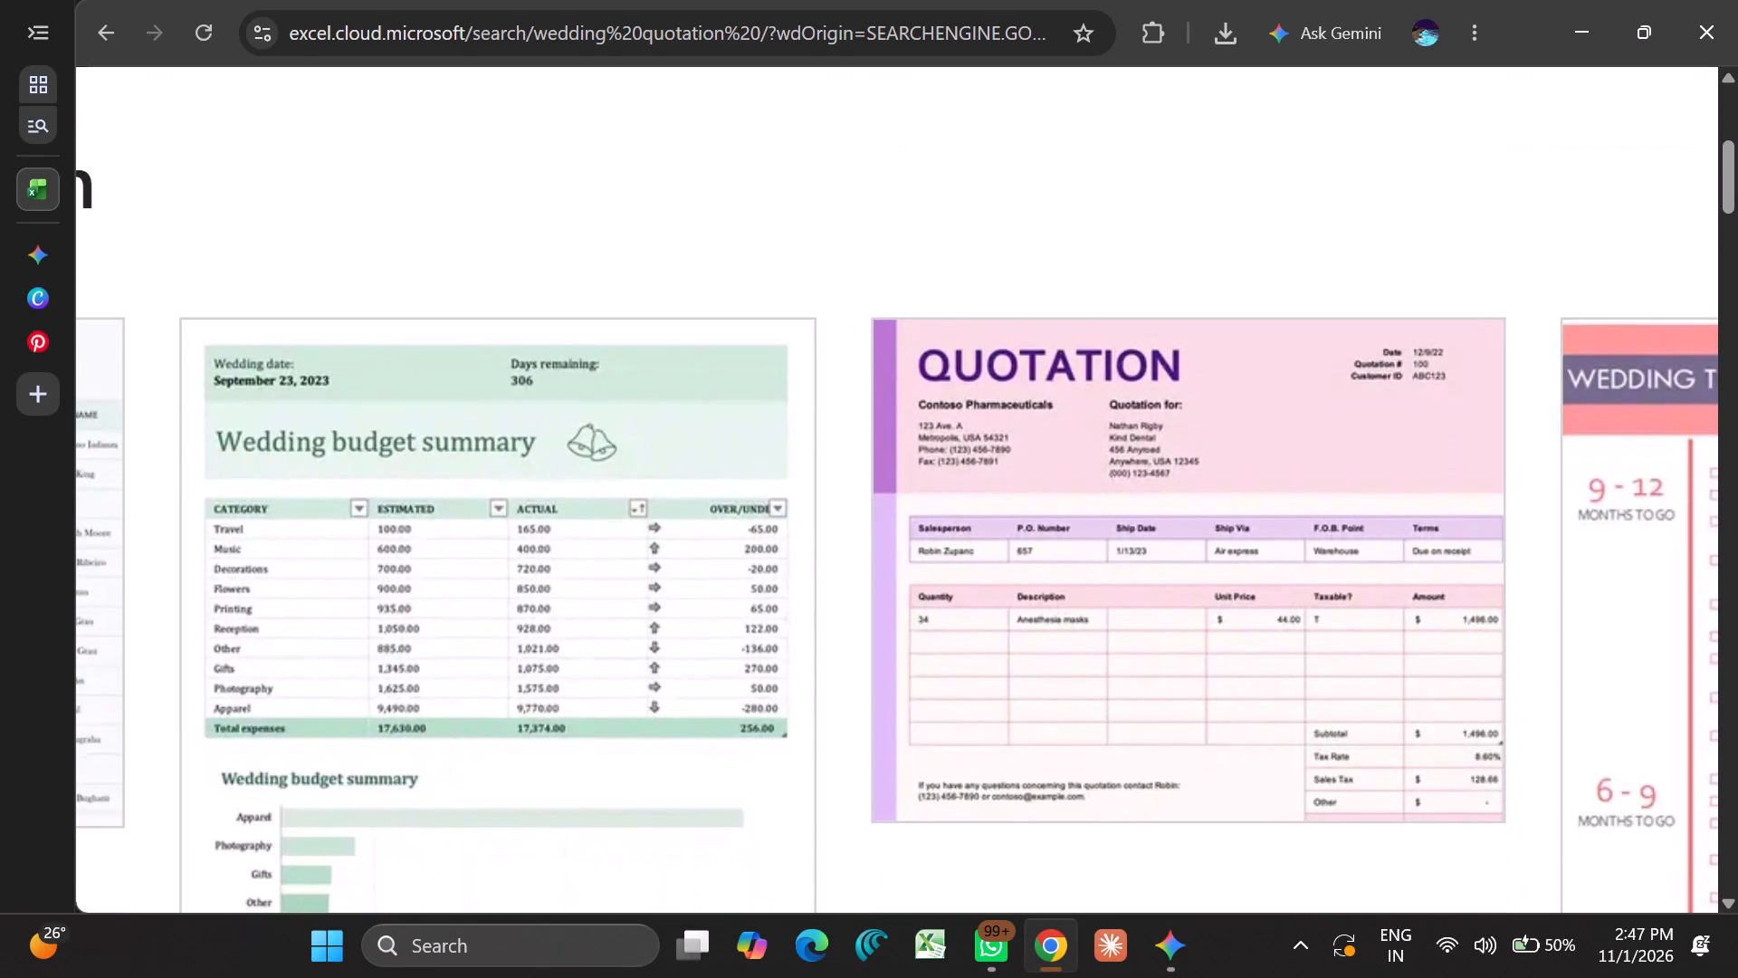
scroll(720, 239, "left", 2)
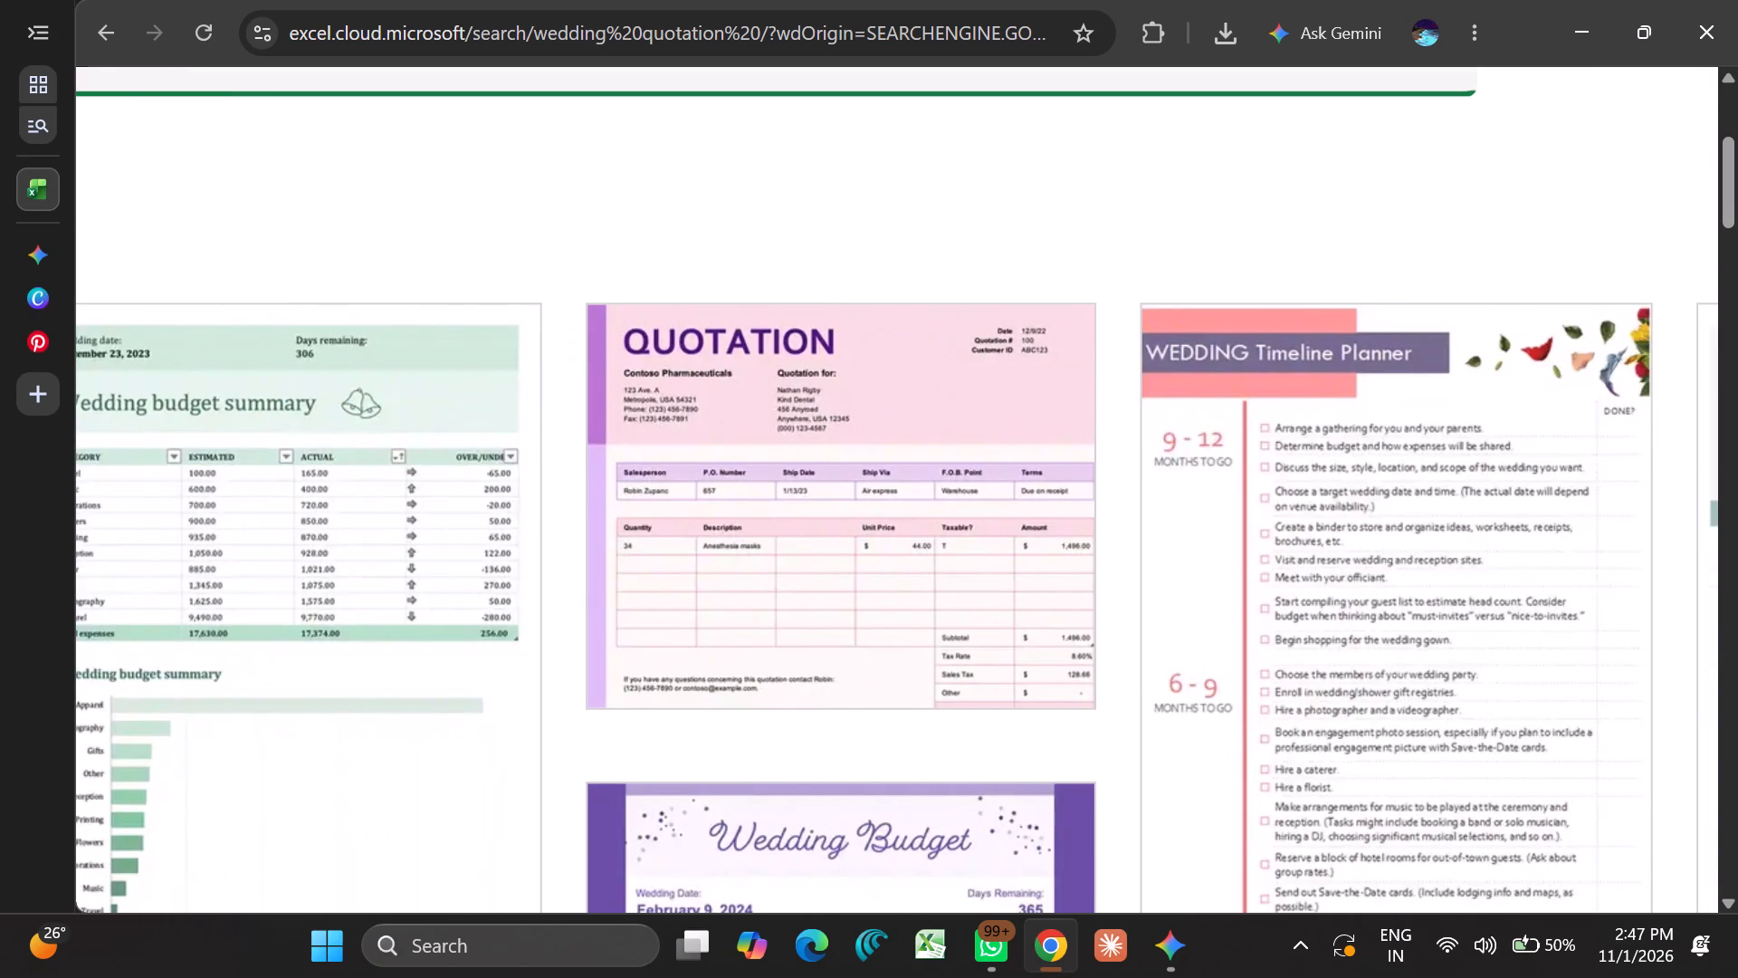
scroll(720, 239, "left", 1)
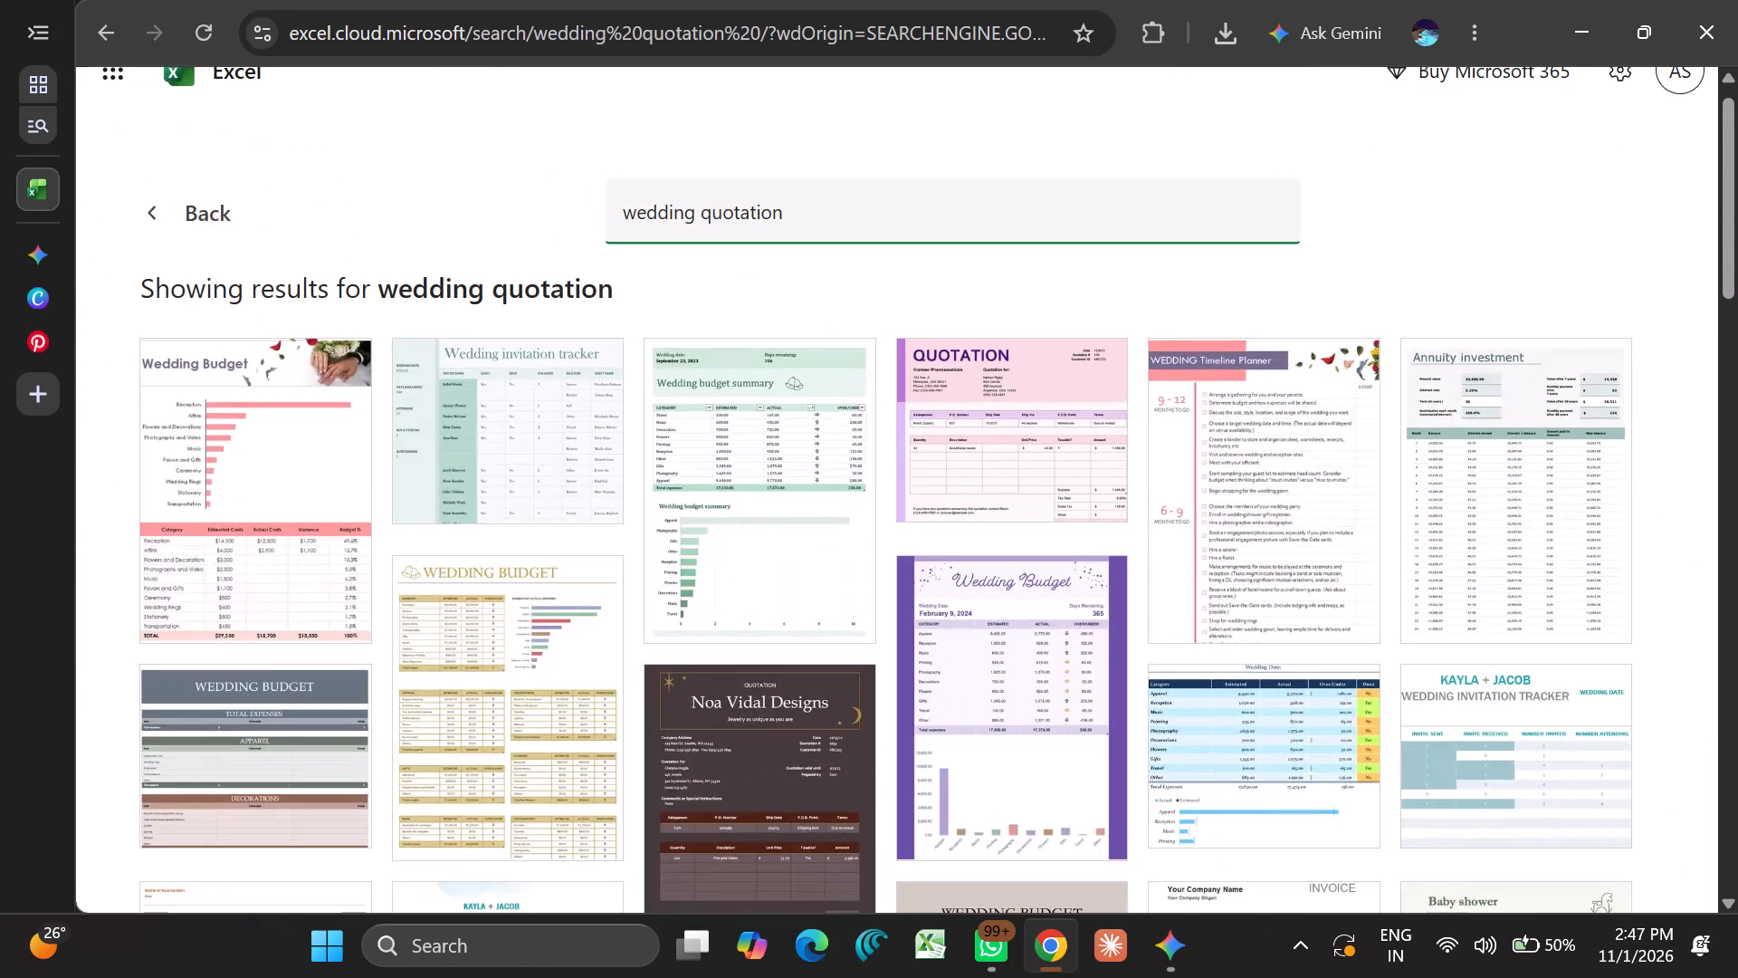
left_click(370, 127)
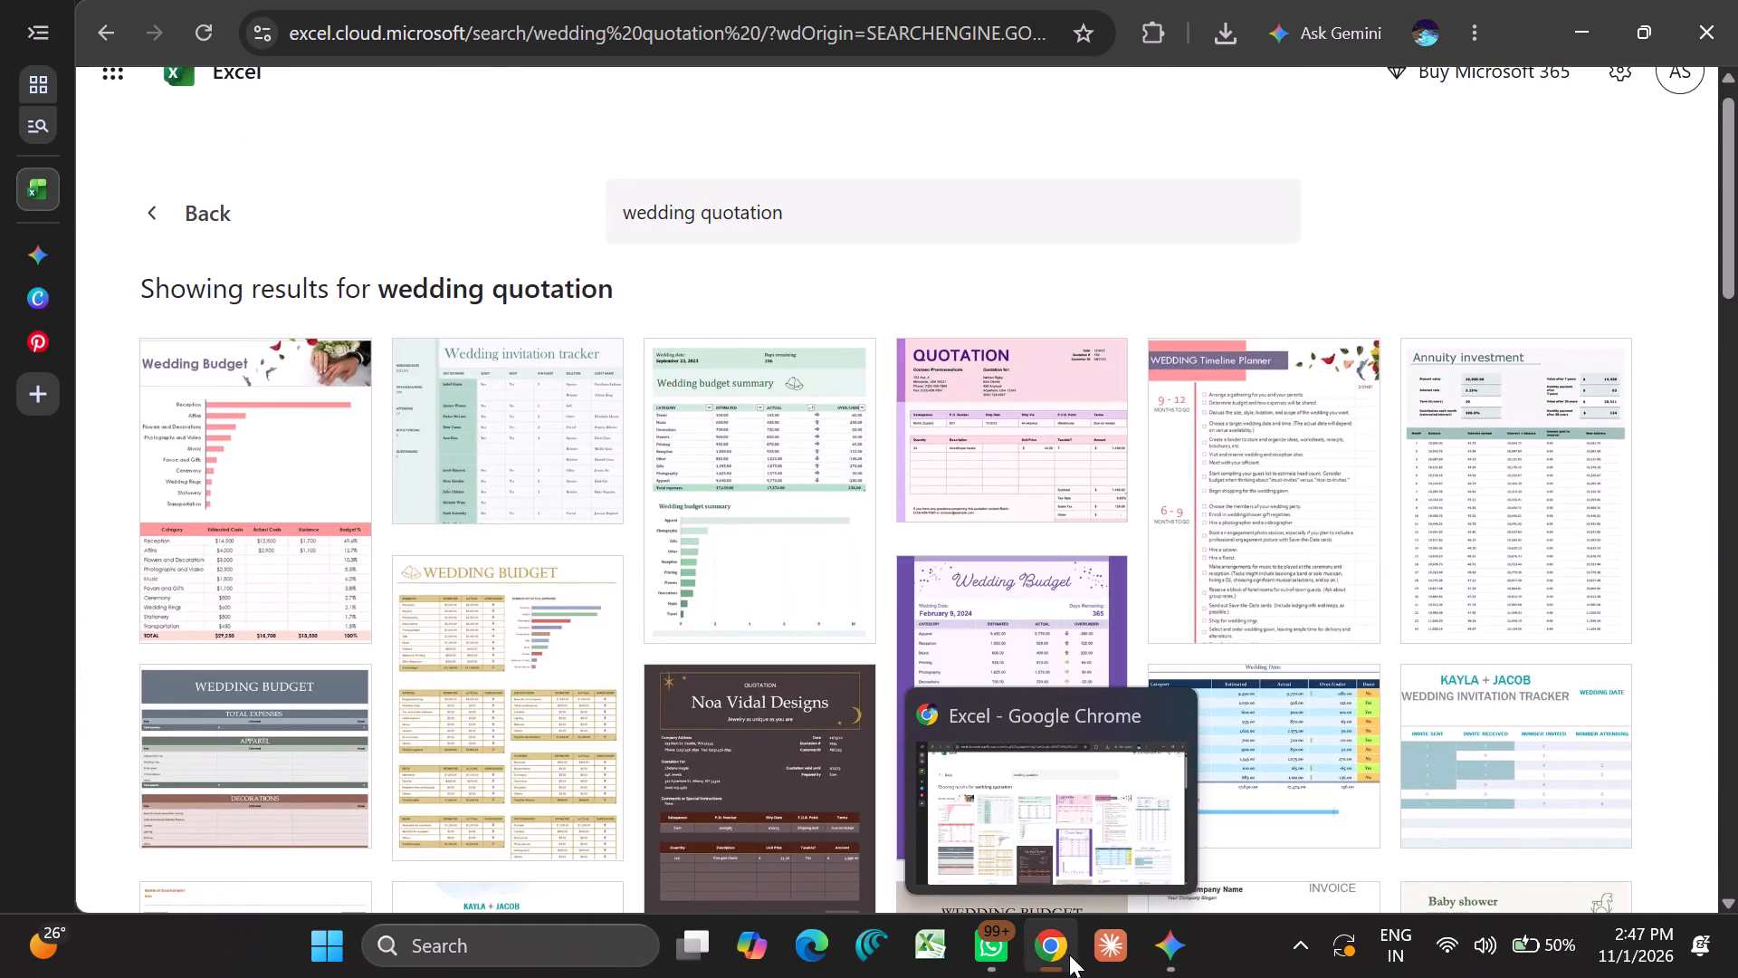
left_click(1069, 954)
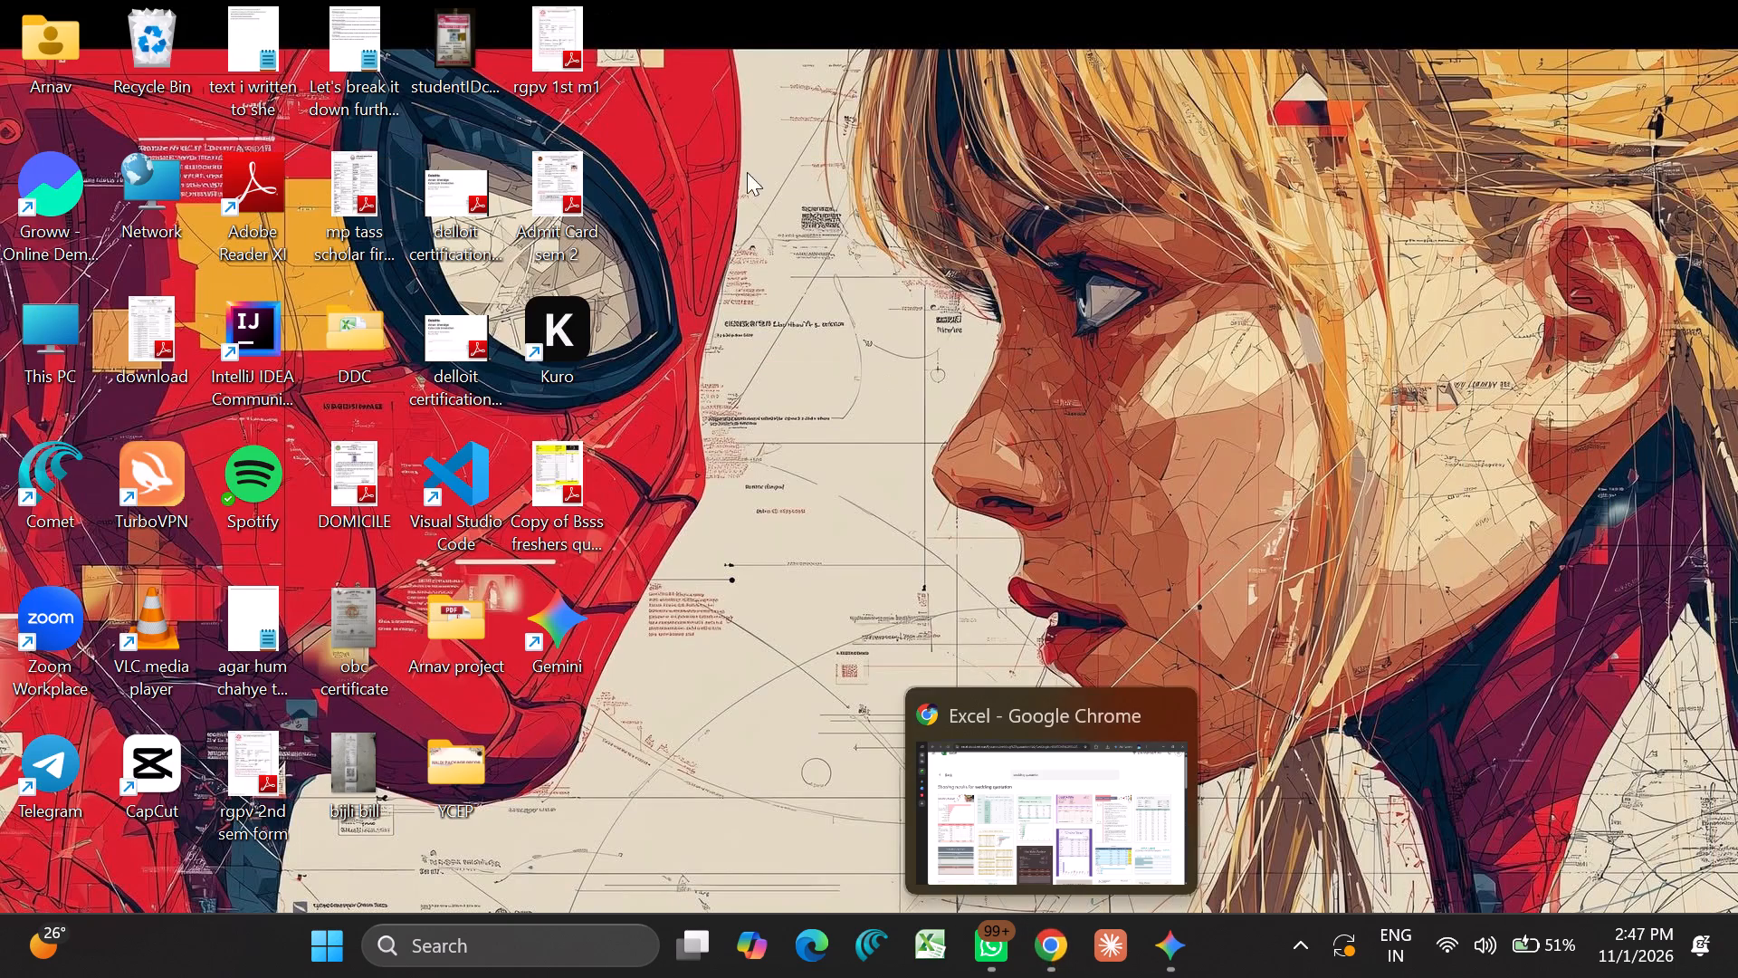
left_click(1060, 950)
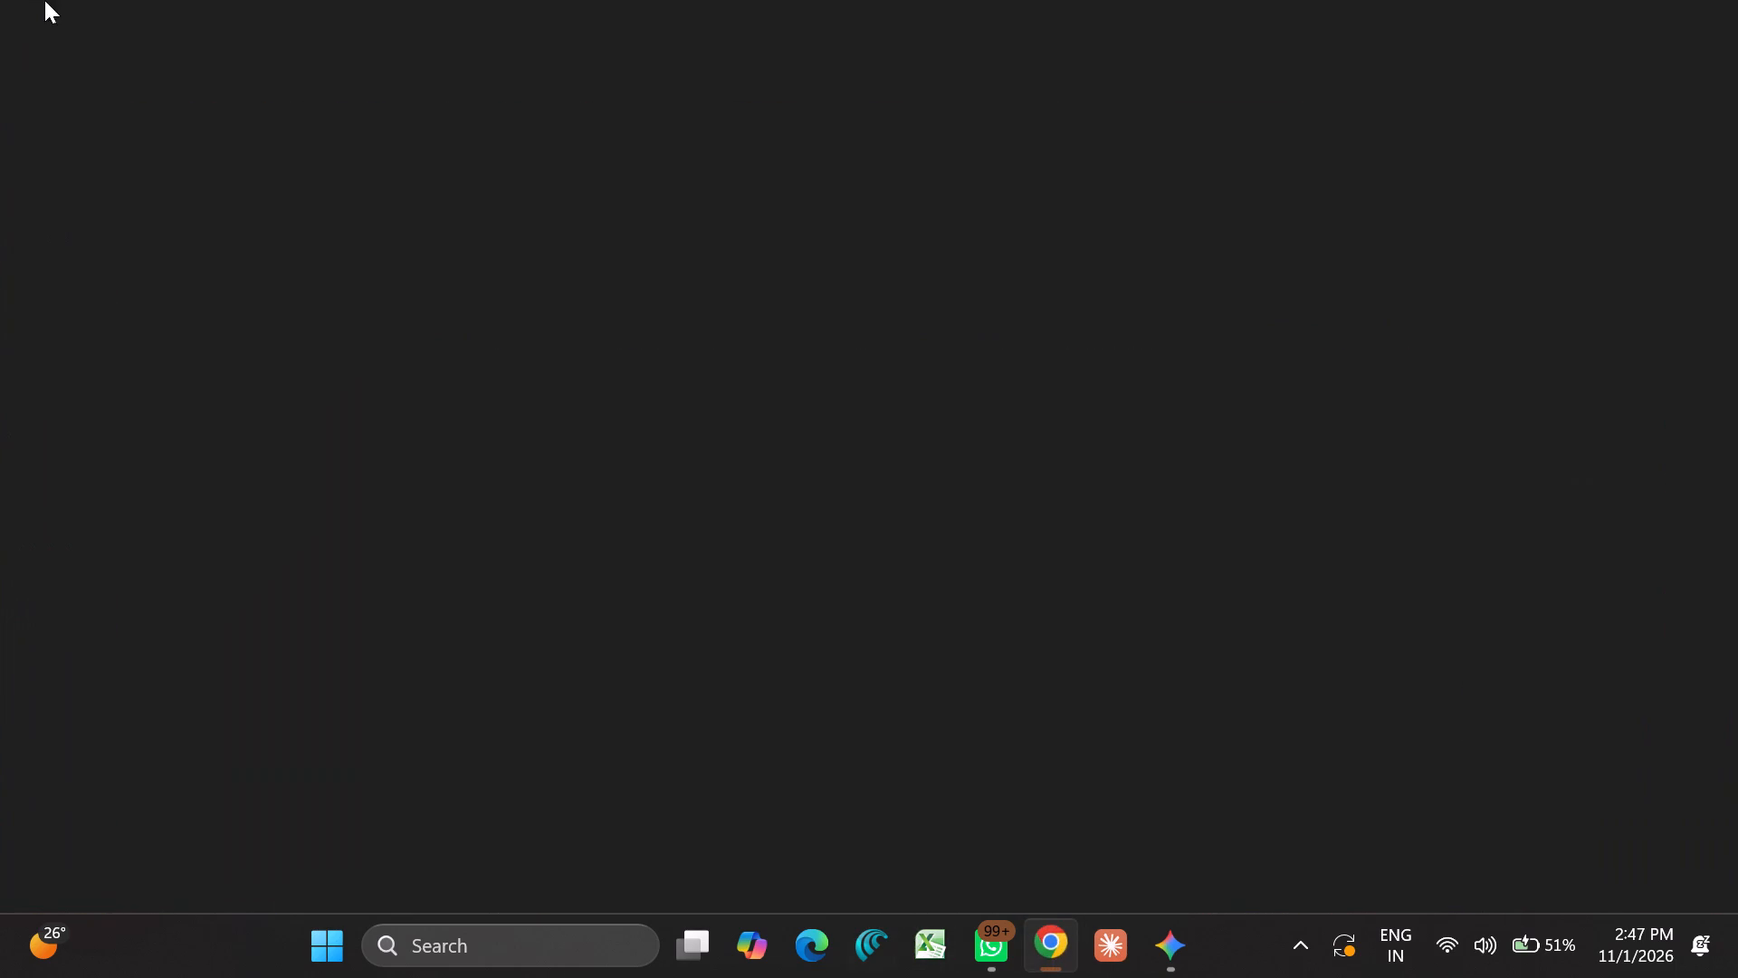
Search Google in a new tab for "wedding event planner quotation template excel".
left_click(177, 402)
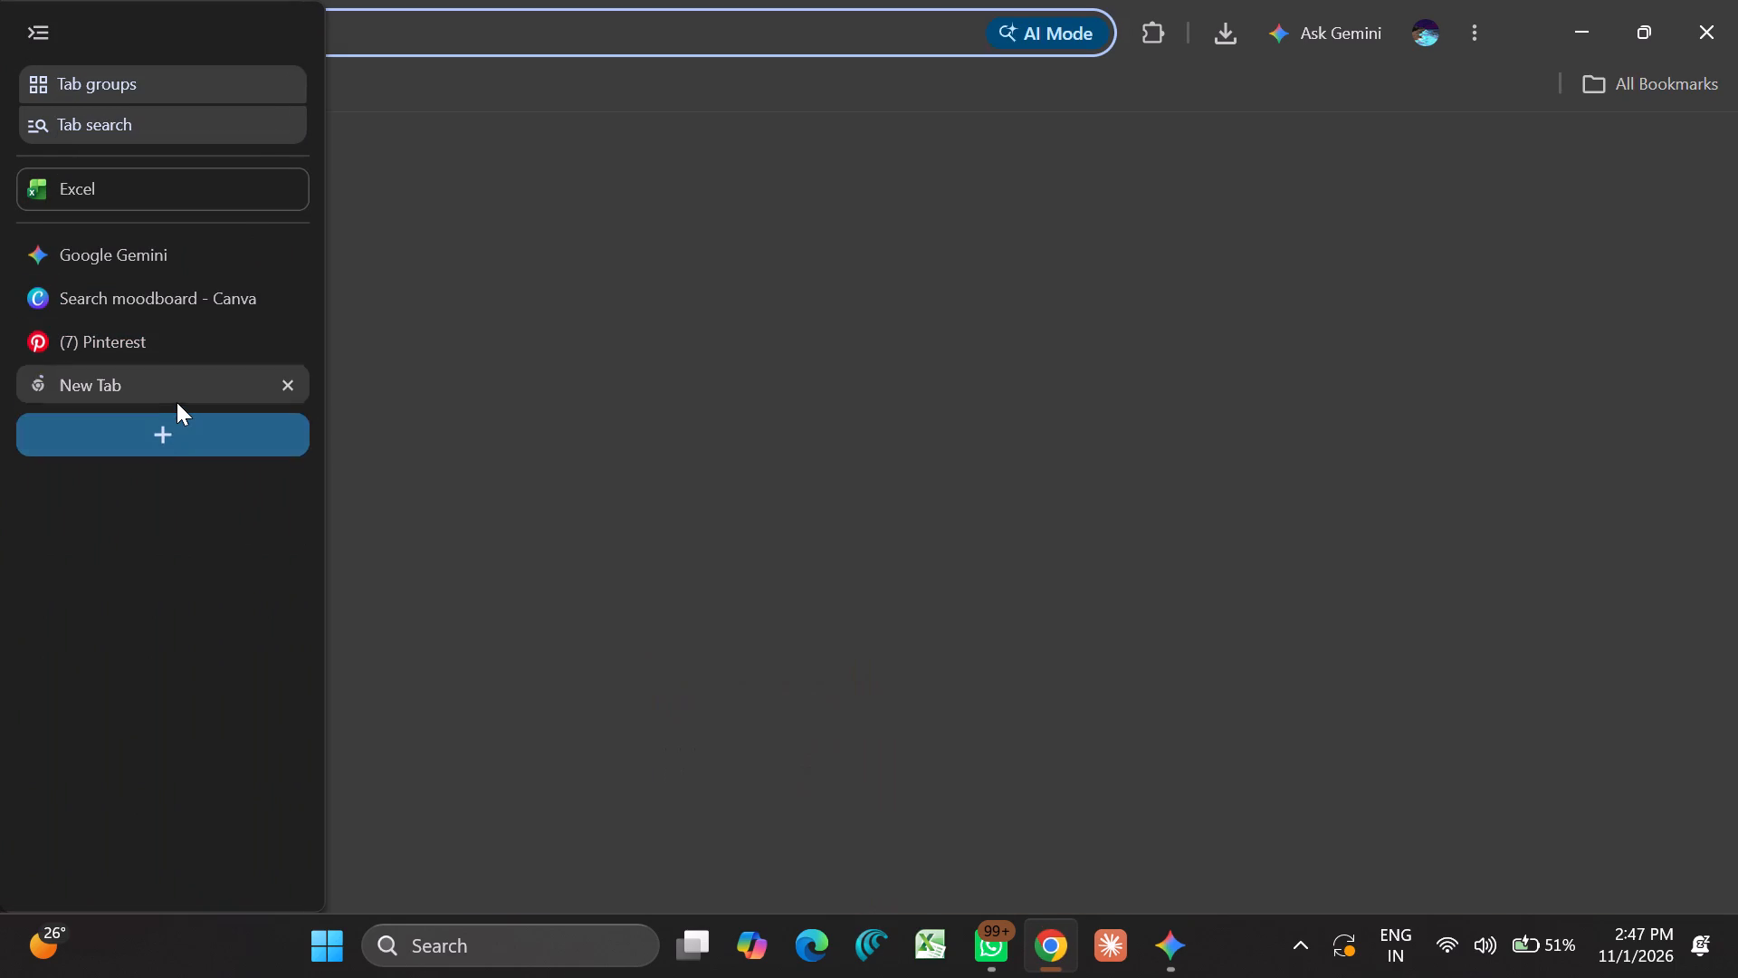
type("wedd")
type("ing")
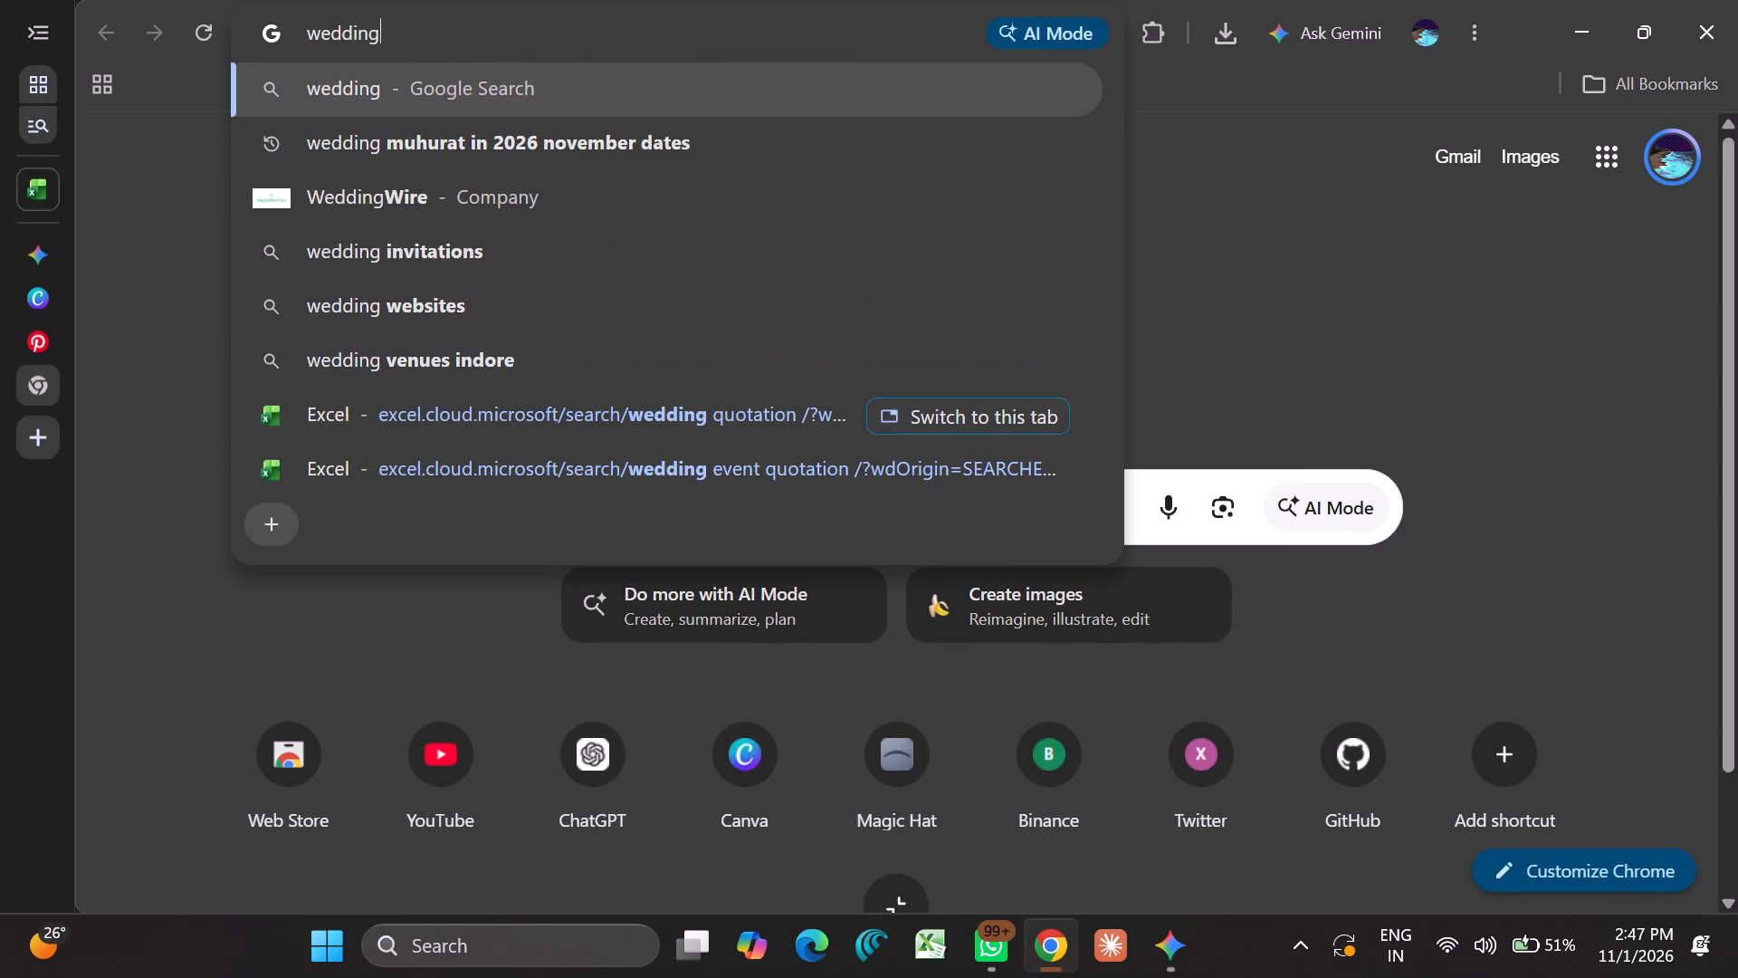
key("space")
type("evnt")
key("space")
type("planner quota")
key("Down")
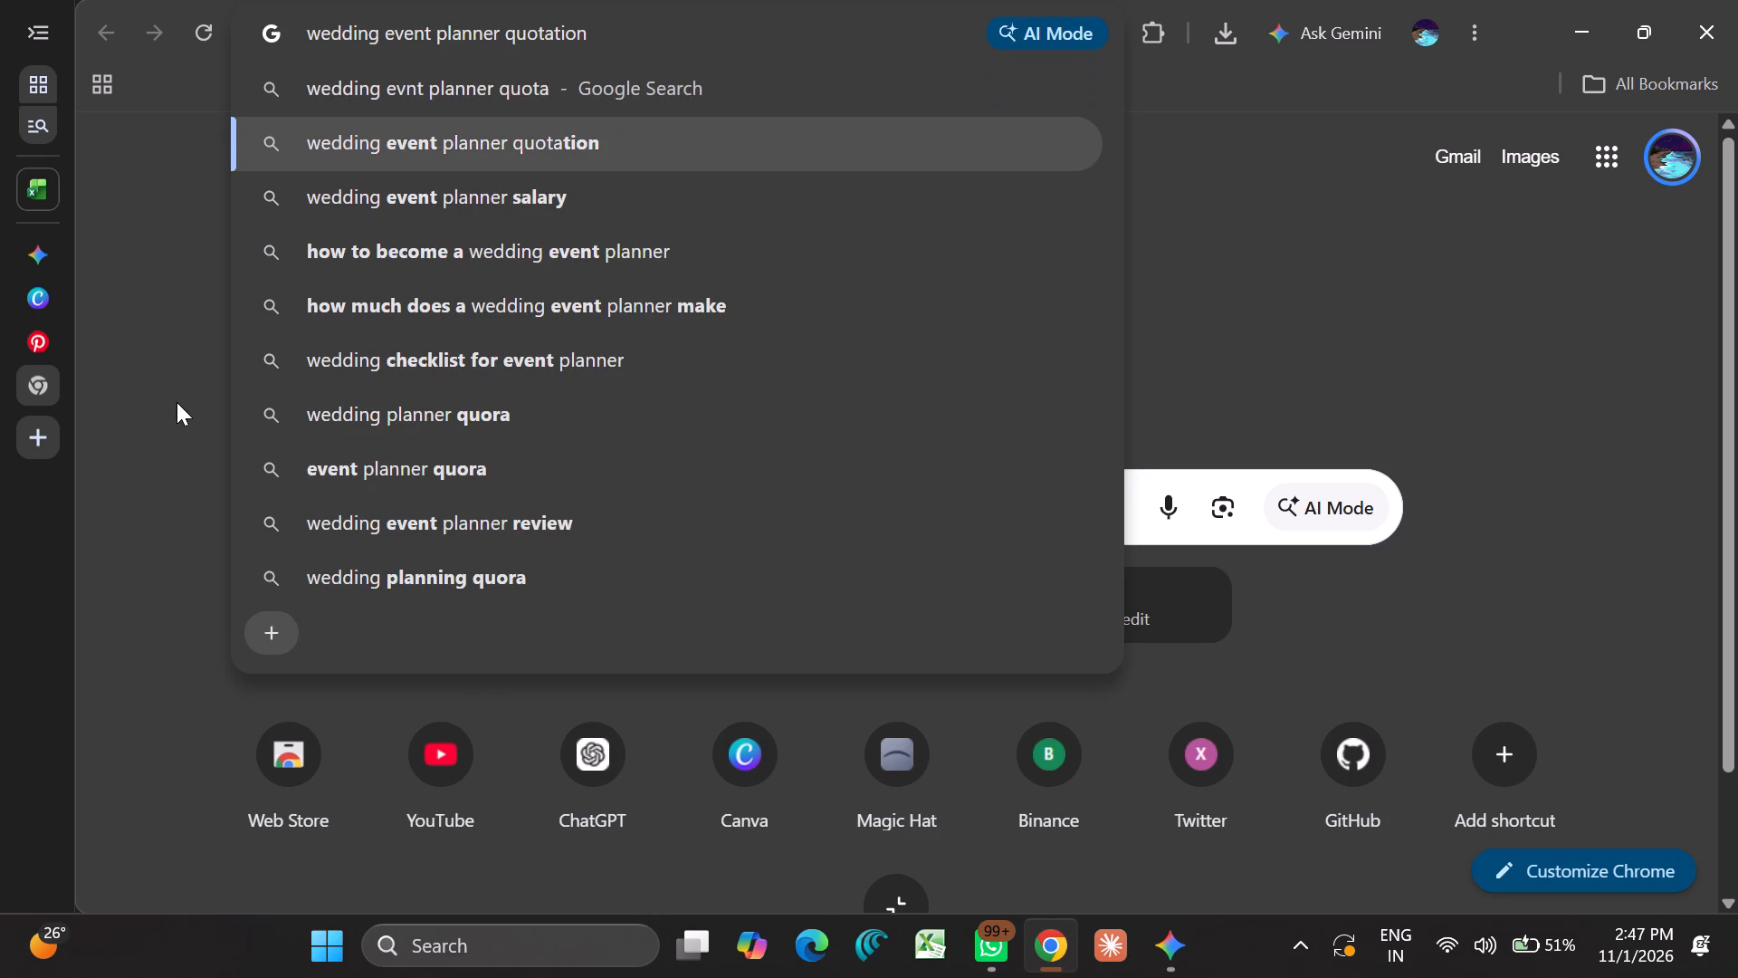
key("space")
type("te")
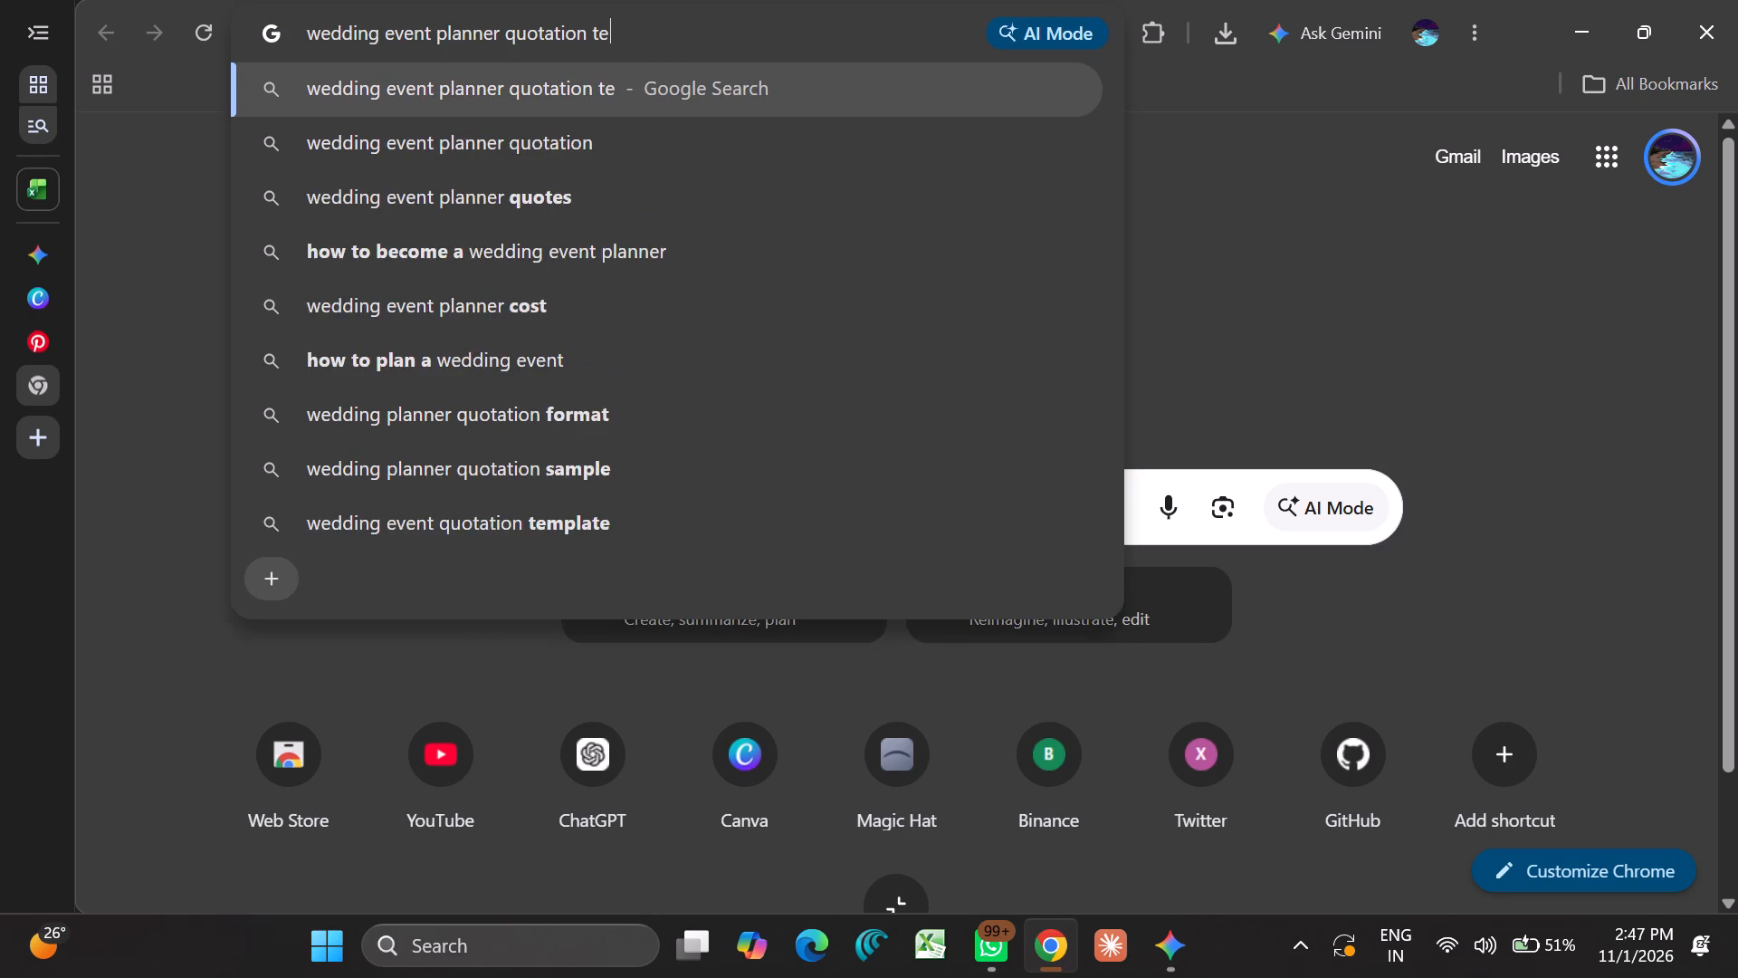
key("Down")
key("Down")
key("Return")
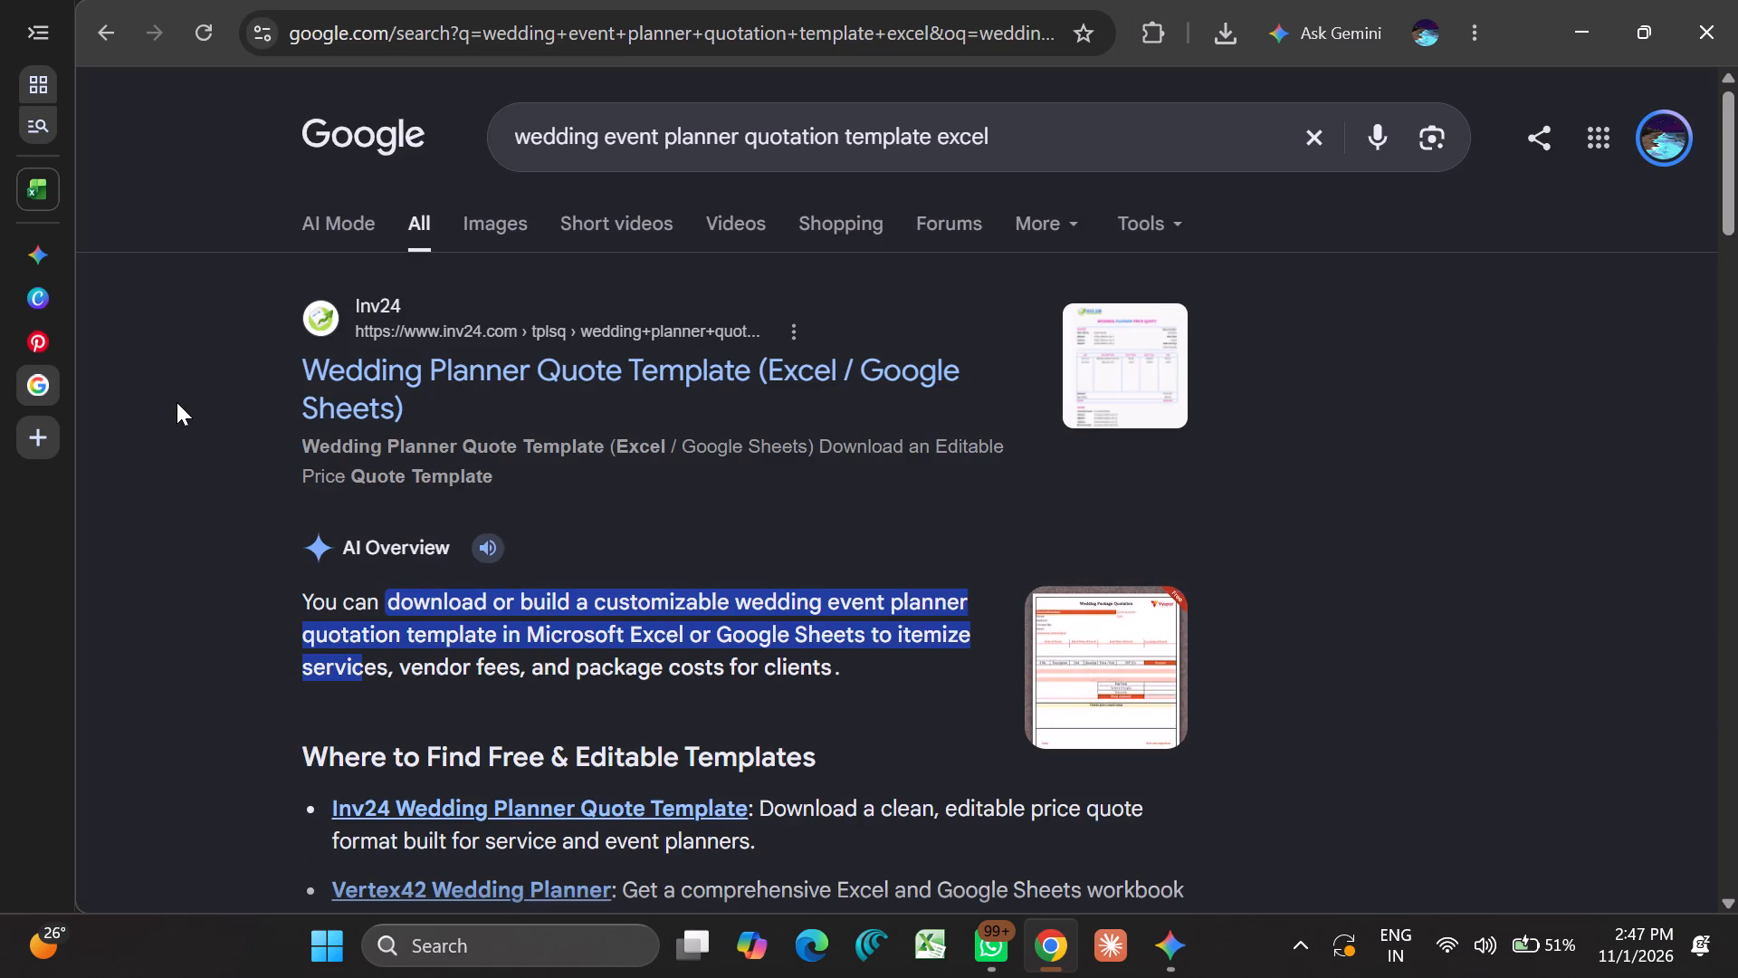
Open the Inv24 Wedding Planner Quote Template result and examine its layout and the similar templates offered.
left_click(368, 387)
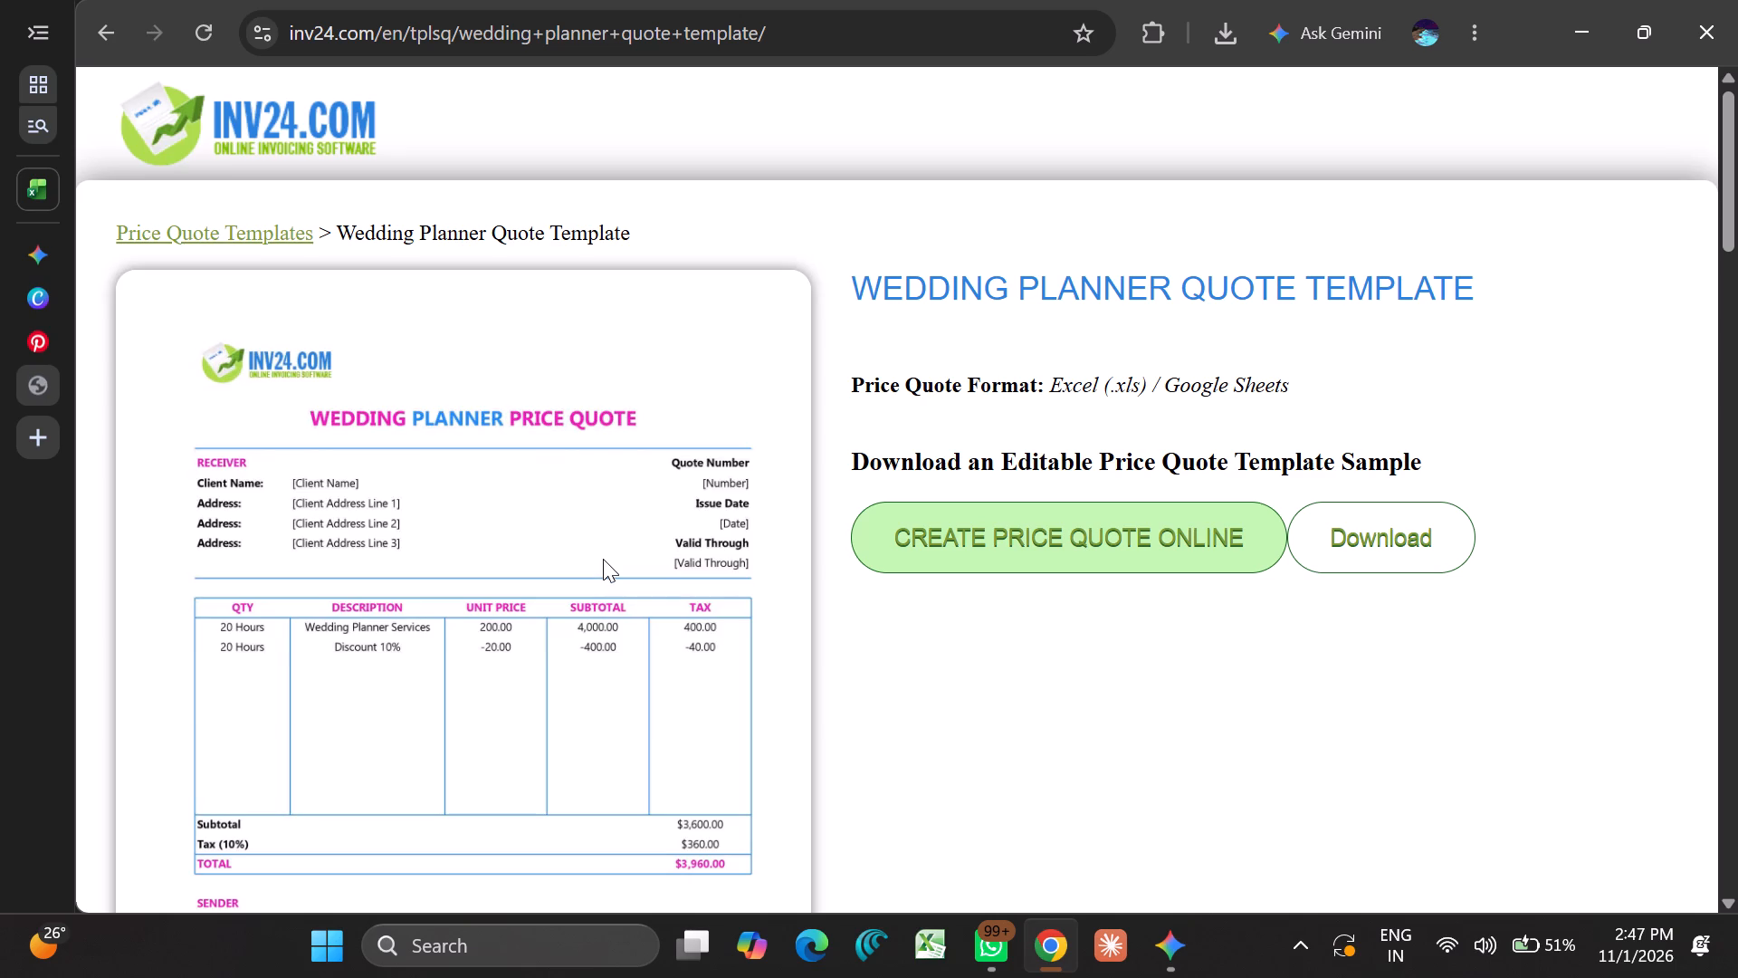
scroll(603, 559, "down", 1)
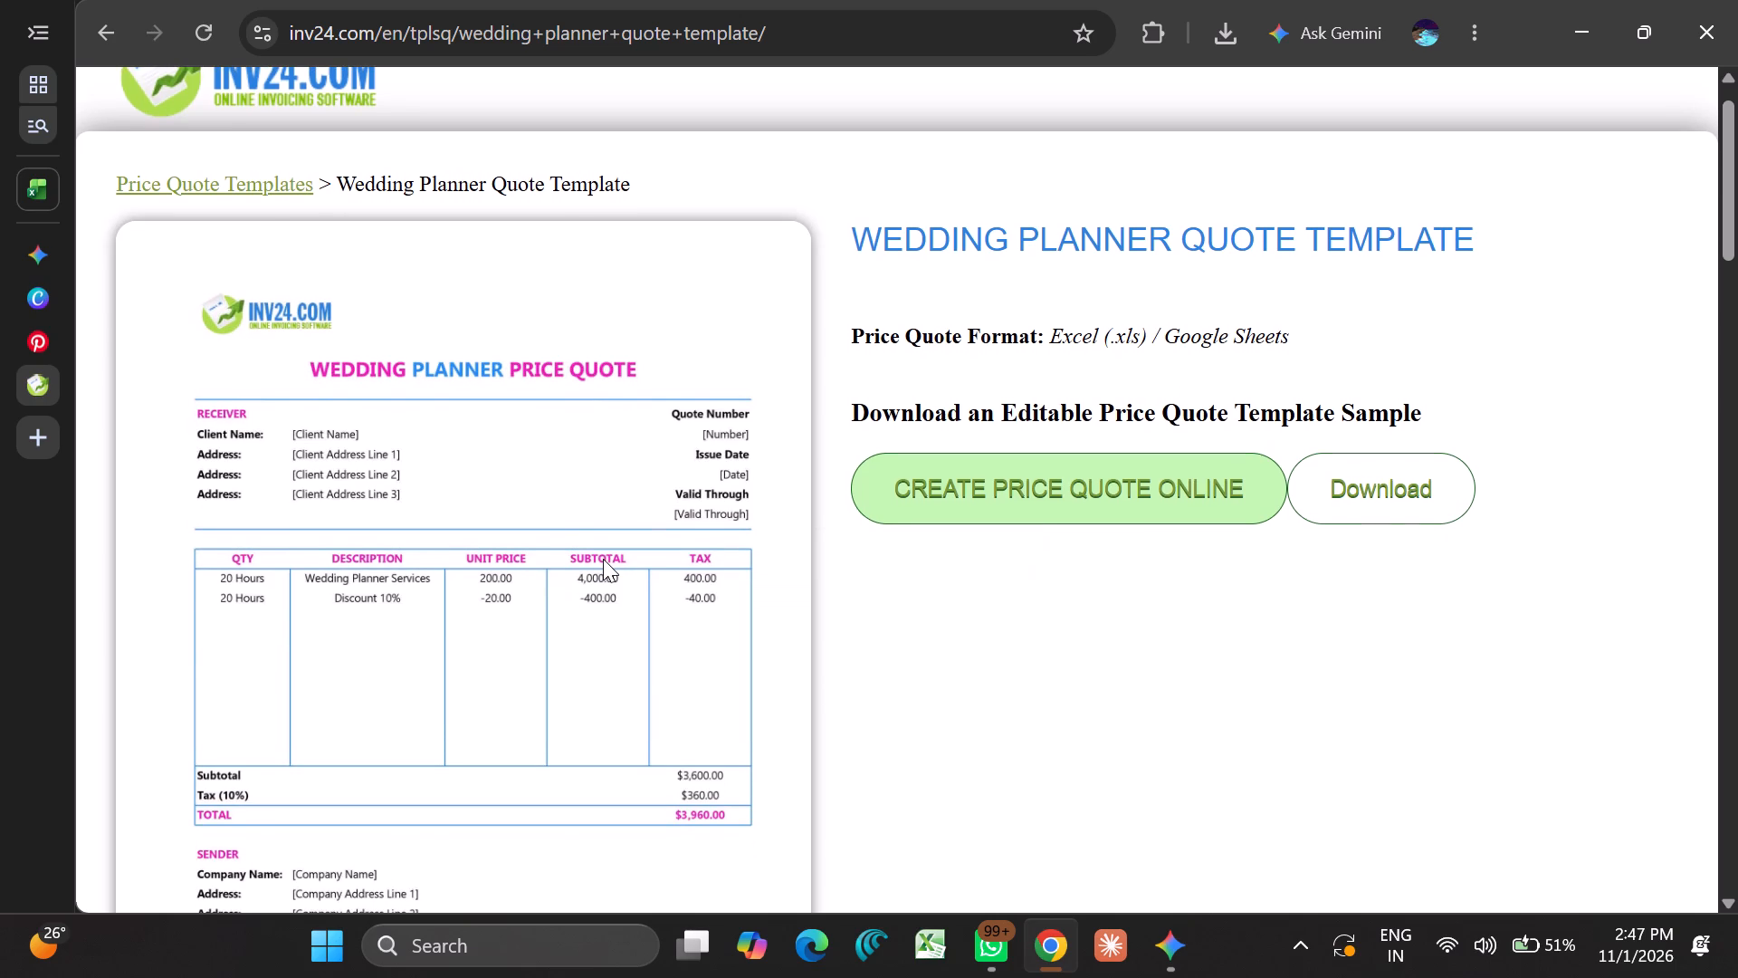
scroll(603, 559, "down", 6)
scroll(603, 559, "up", 1)
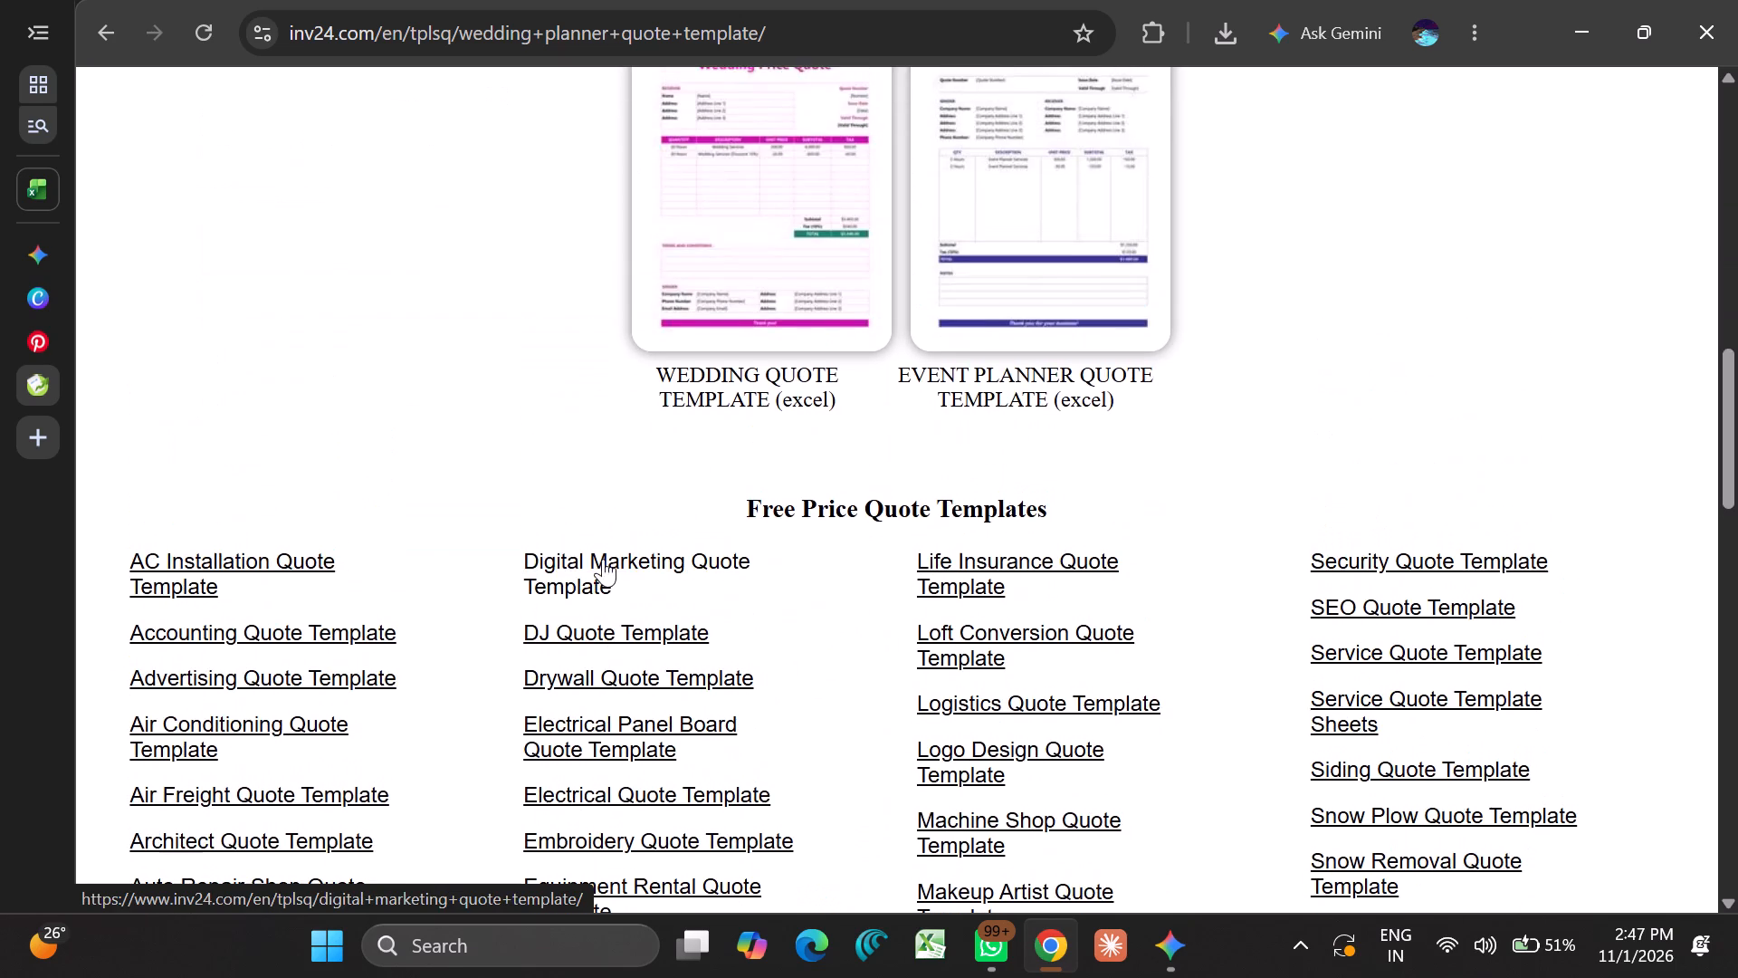
scroll(603, 559, "up", 1)
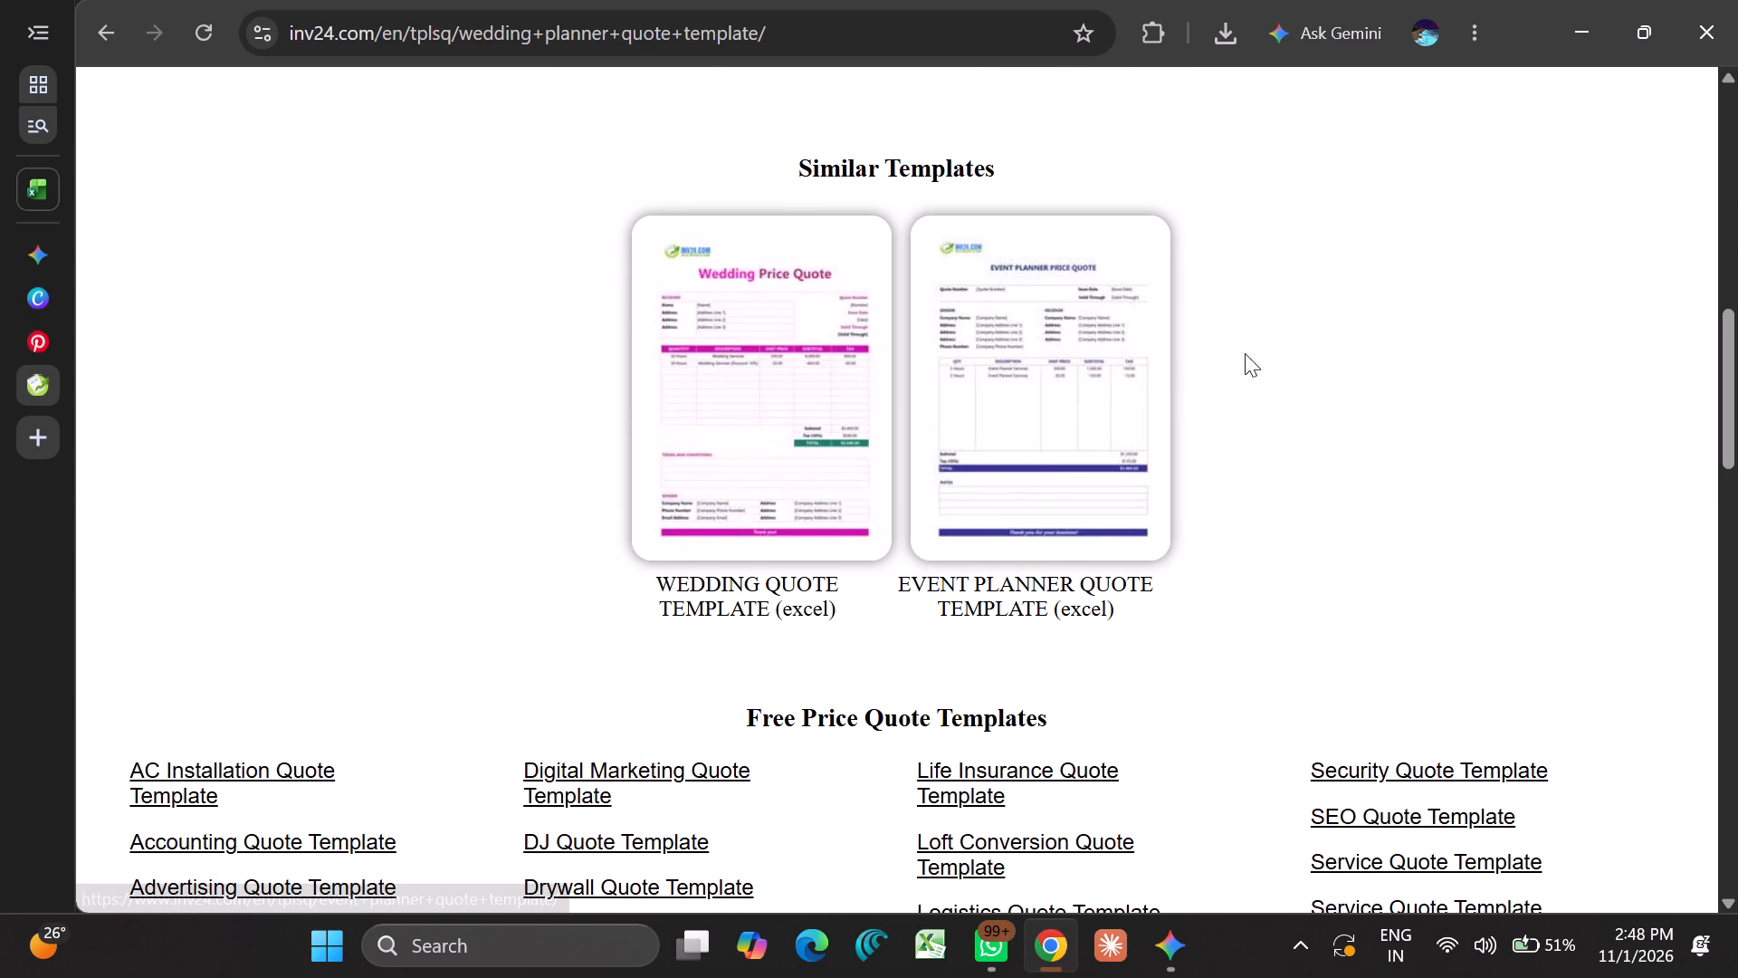
Open the similar Event Planner Quote Template, examine its quotation layout, and return to the Google results.
left_click(1064, 398)
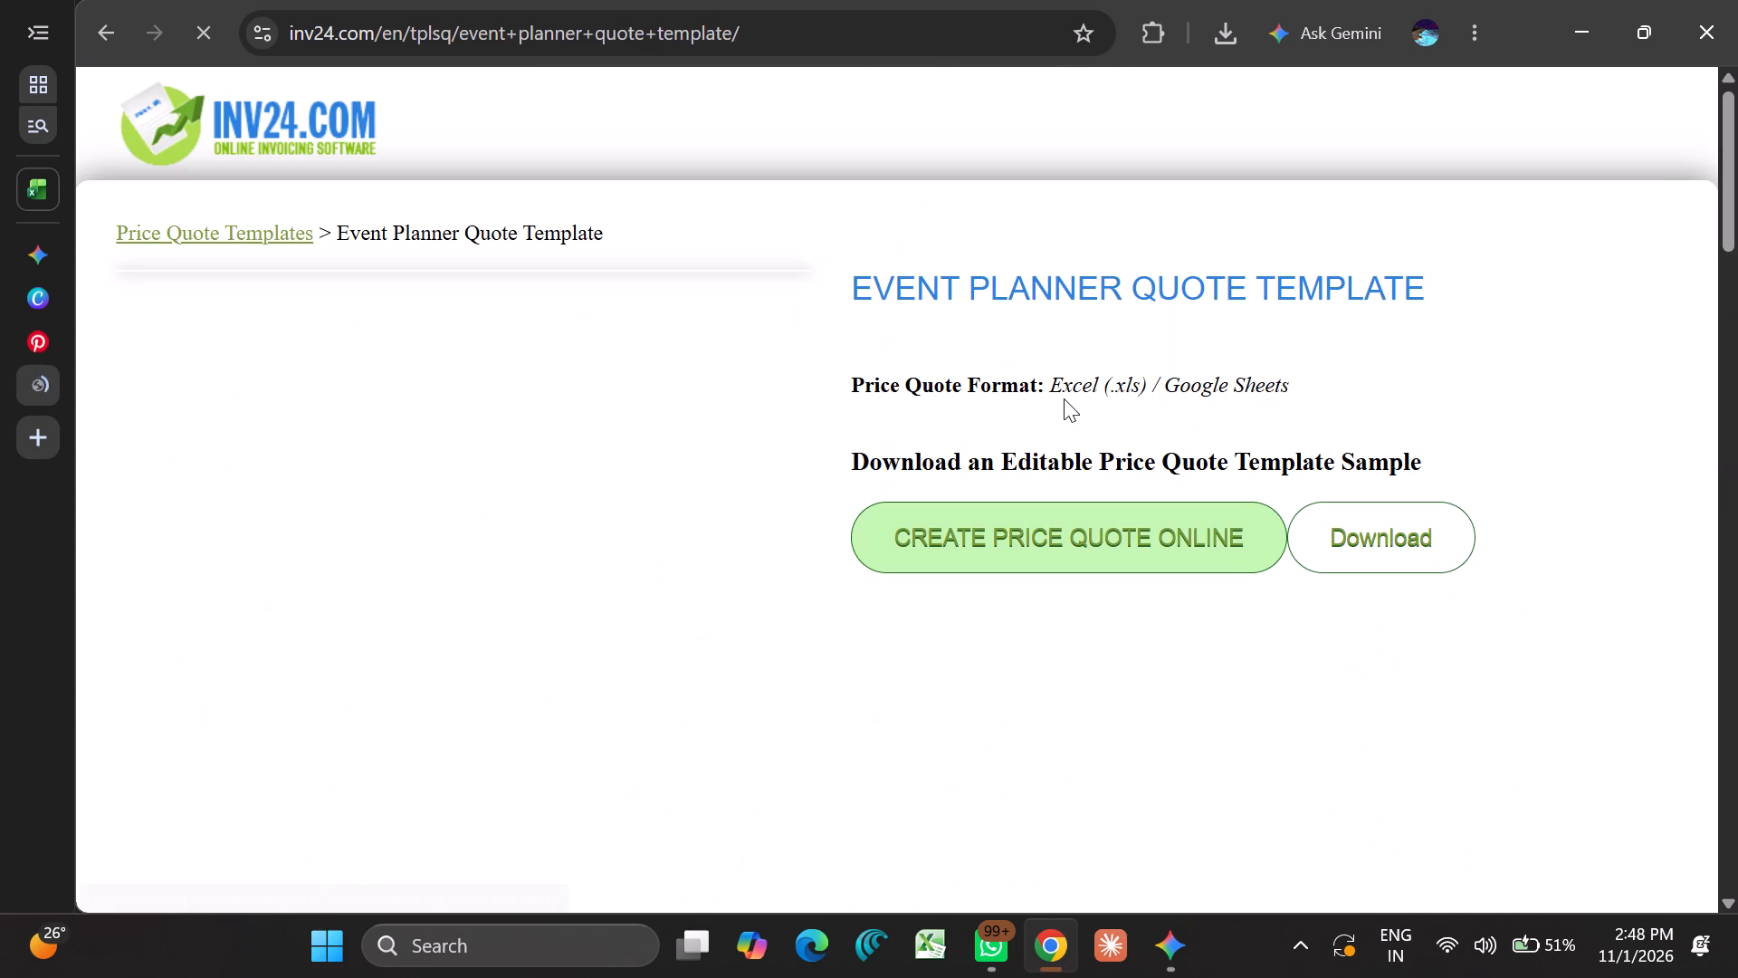
scroll(585, 543, "down", 1)
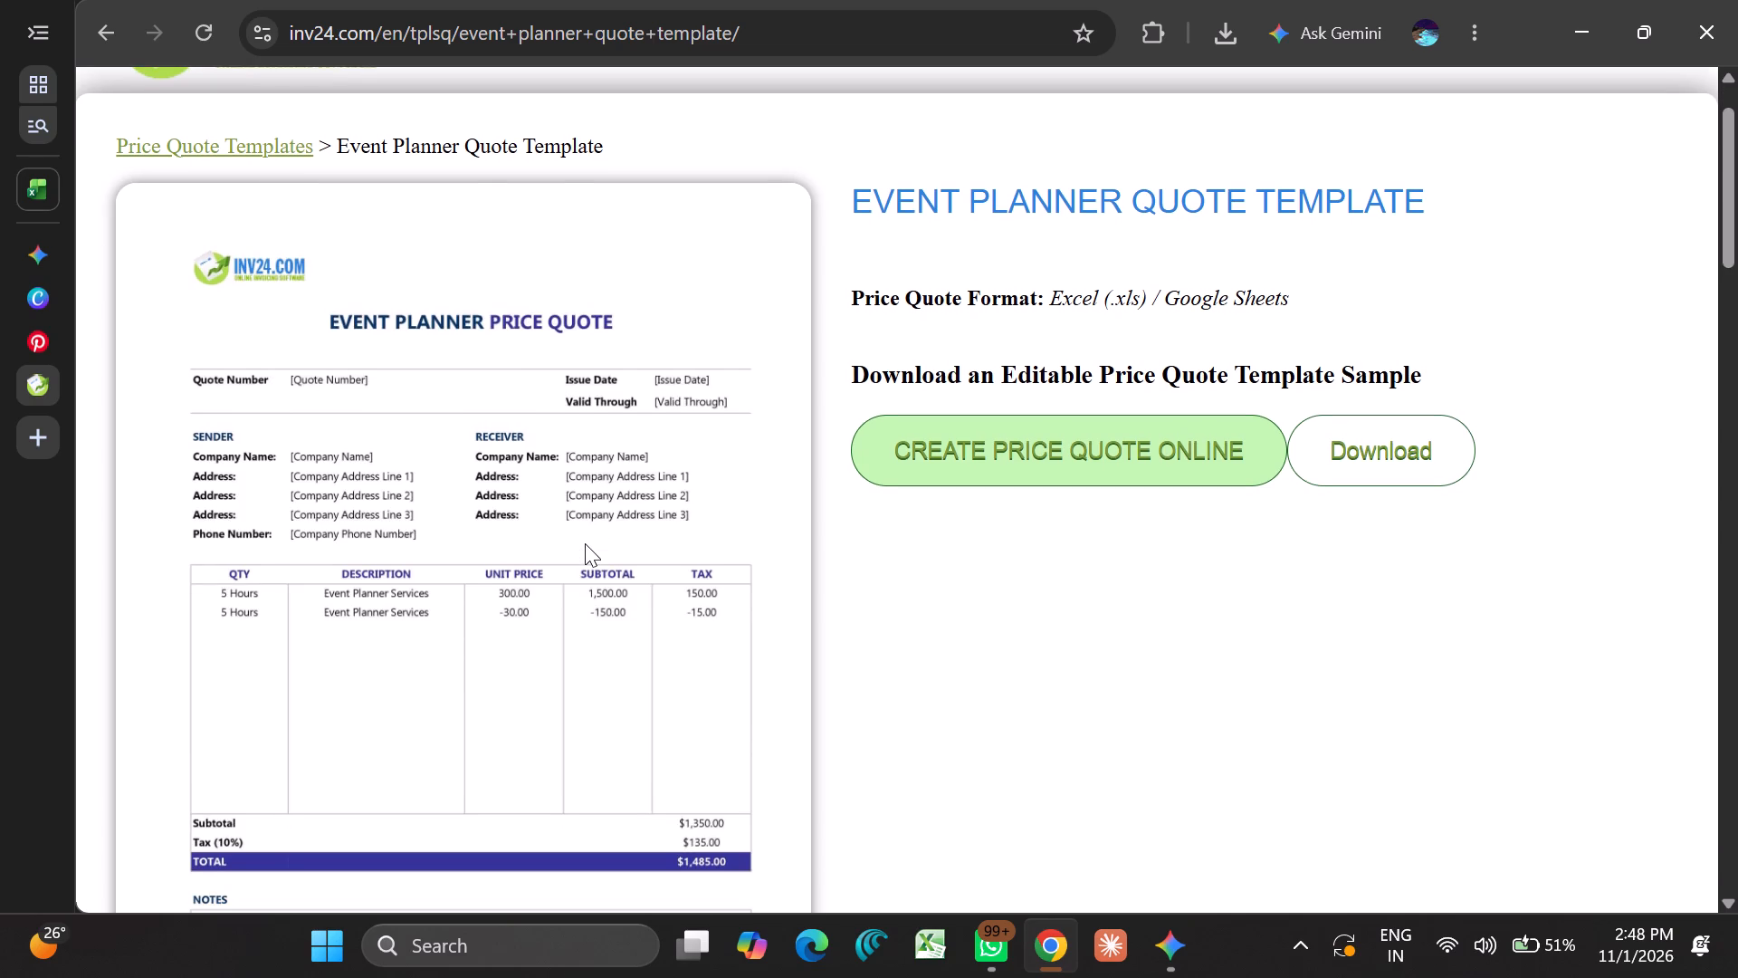
scroll(585, 543, "down", 1)
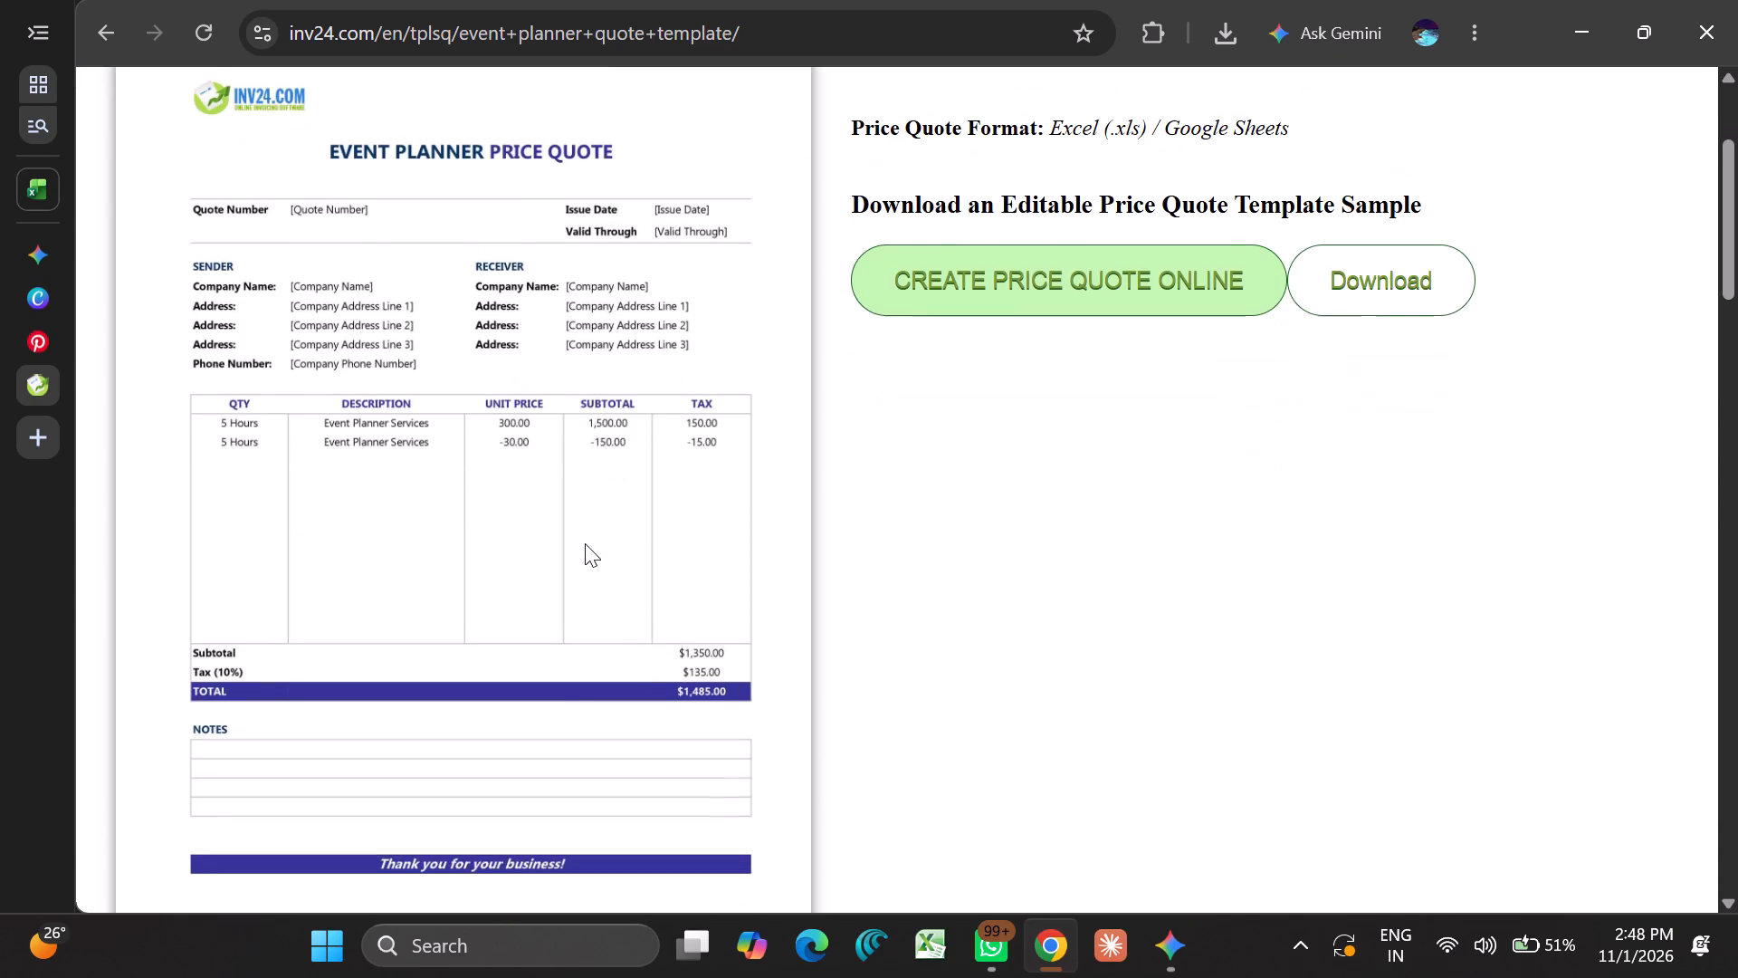
scroll(585, 543, "down", 3)
scroll(585, 543, "up", 1)
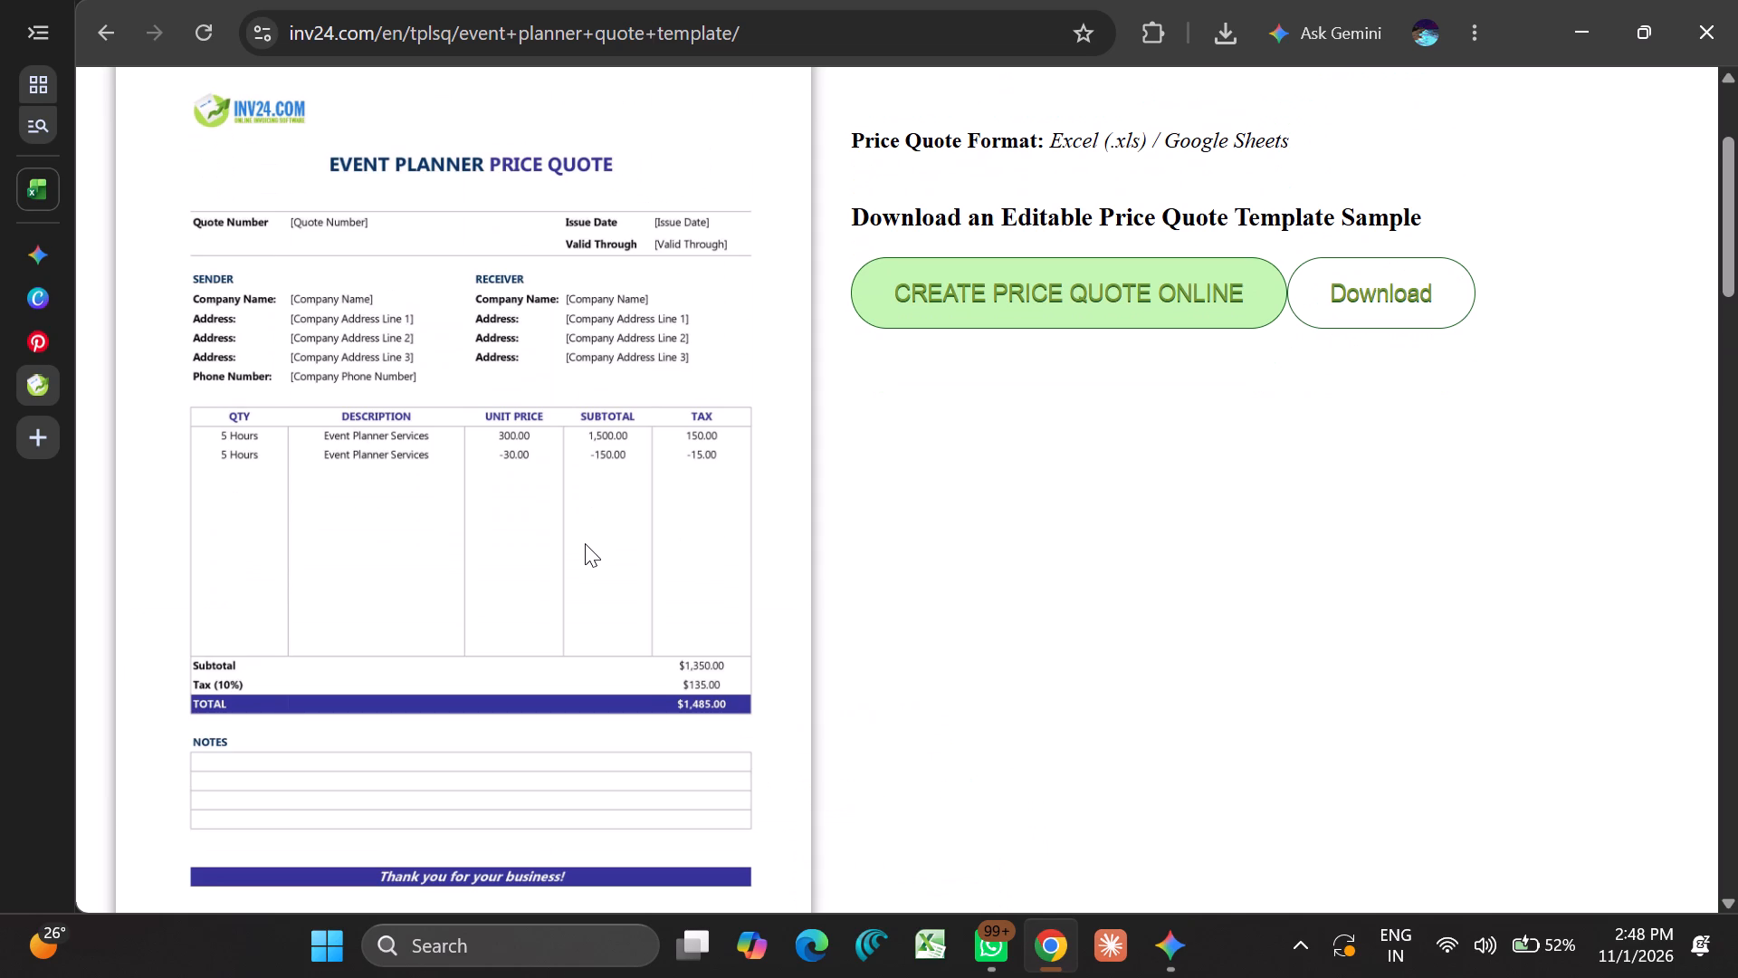
scroll(585, 543, "up", 2)
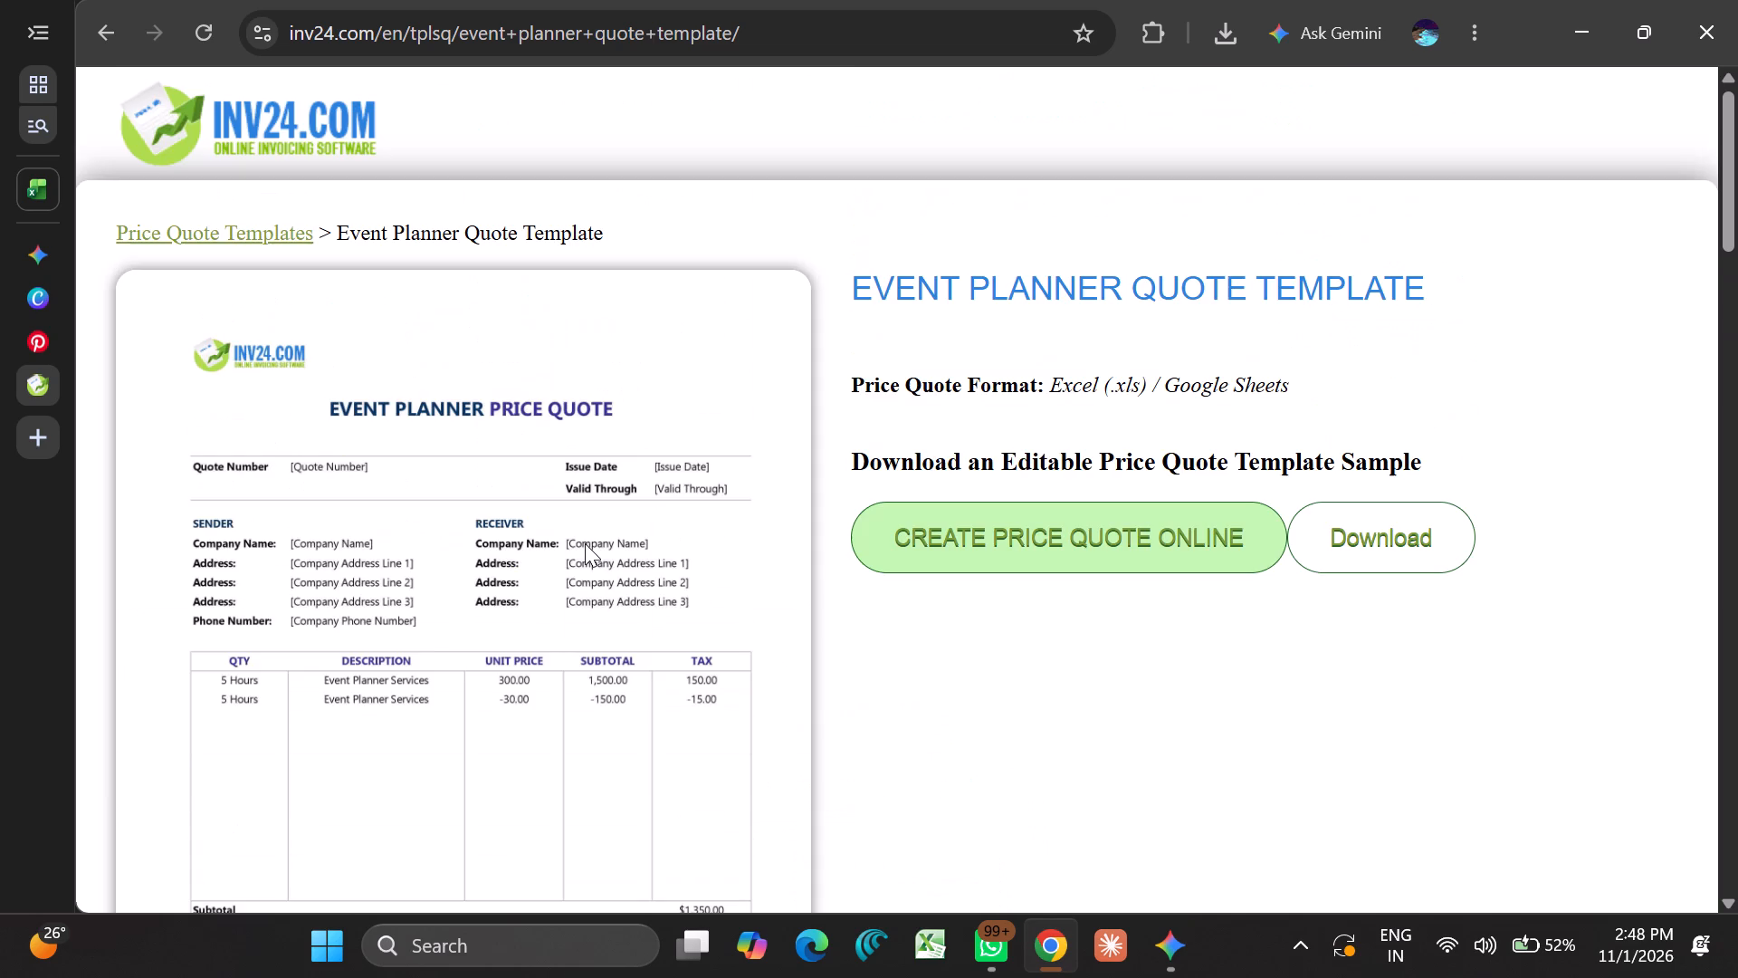
left_click(180, 561)
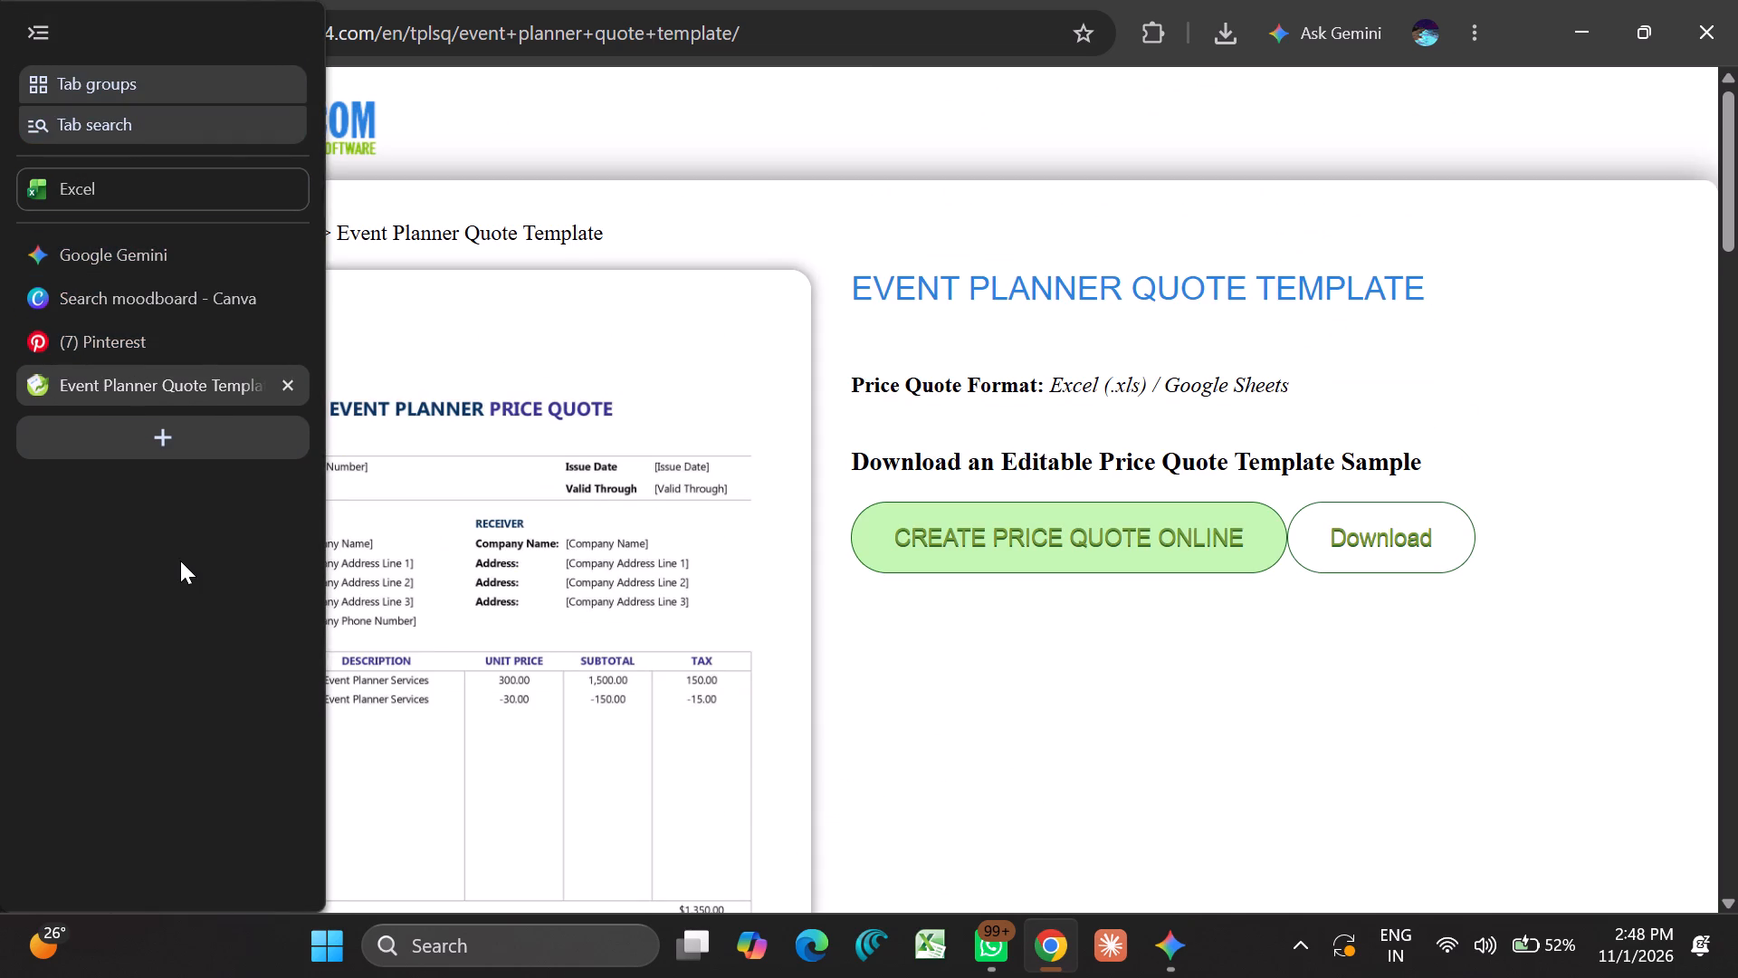
left_click(843, 95)
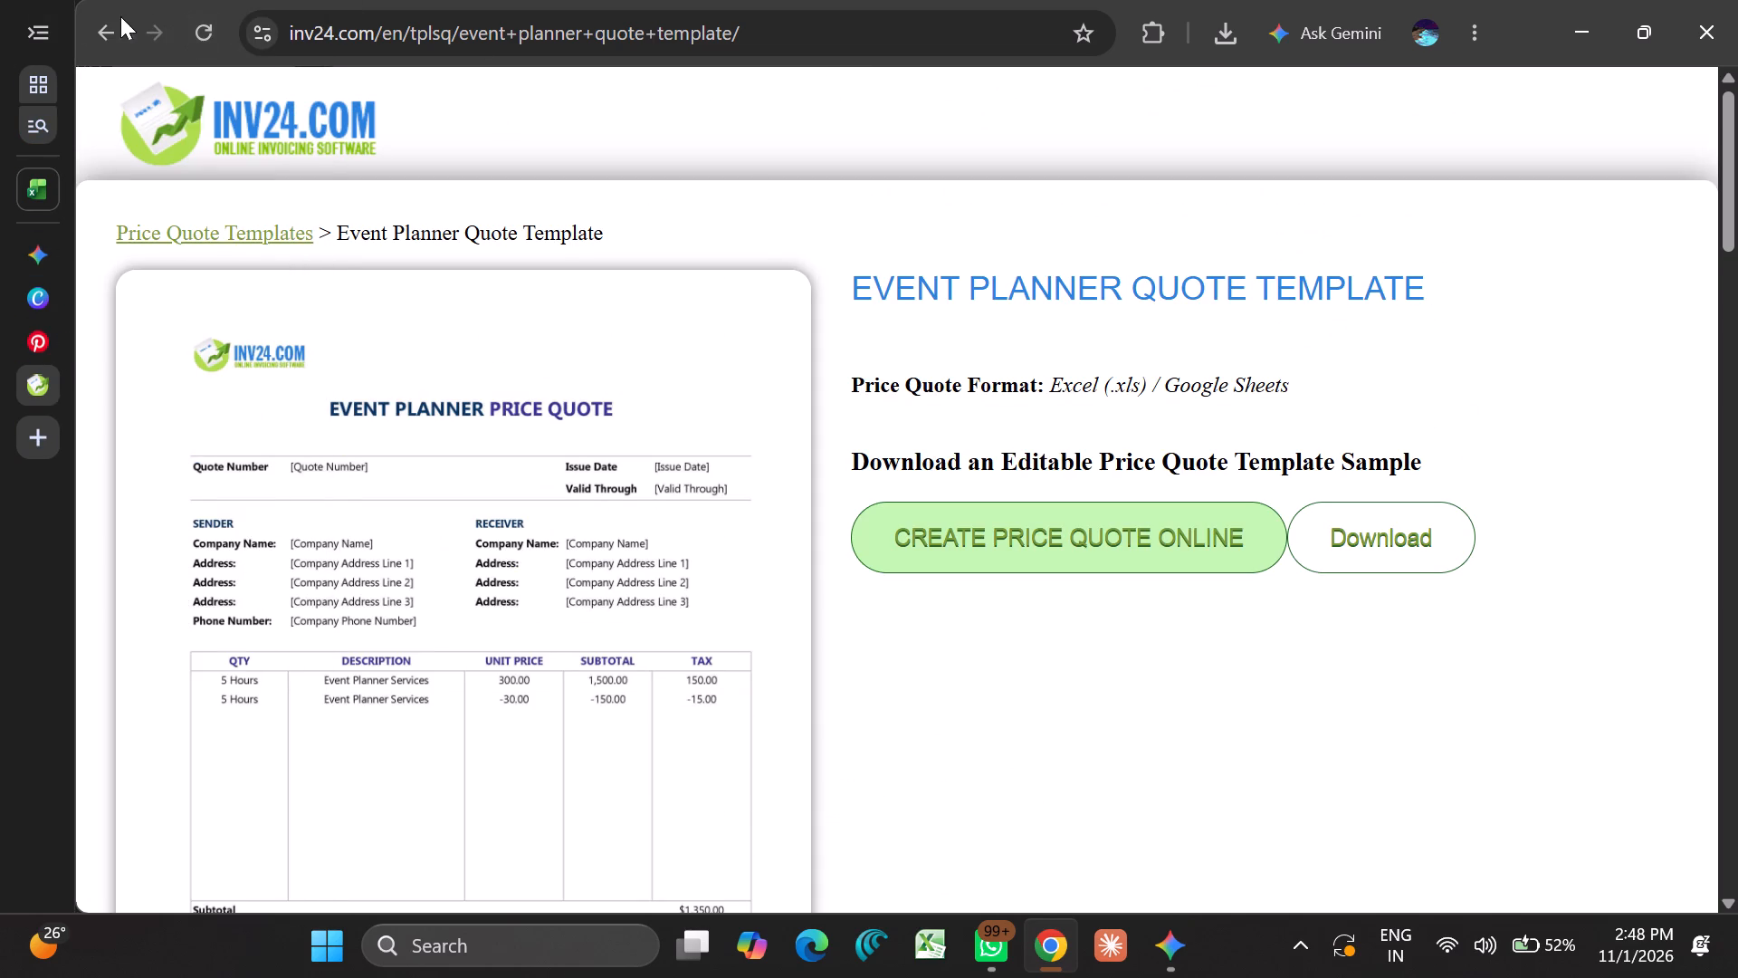
left_click(114, 16)
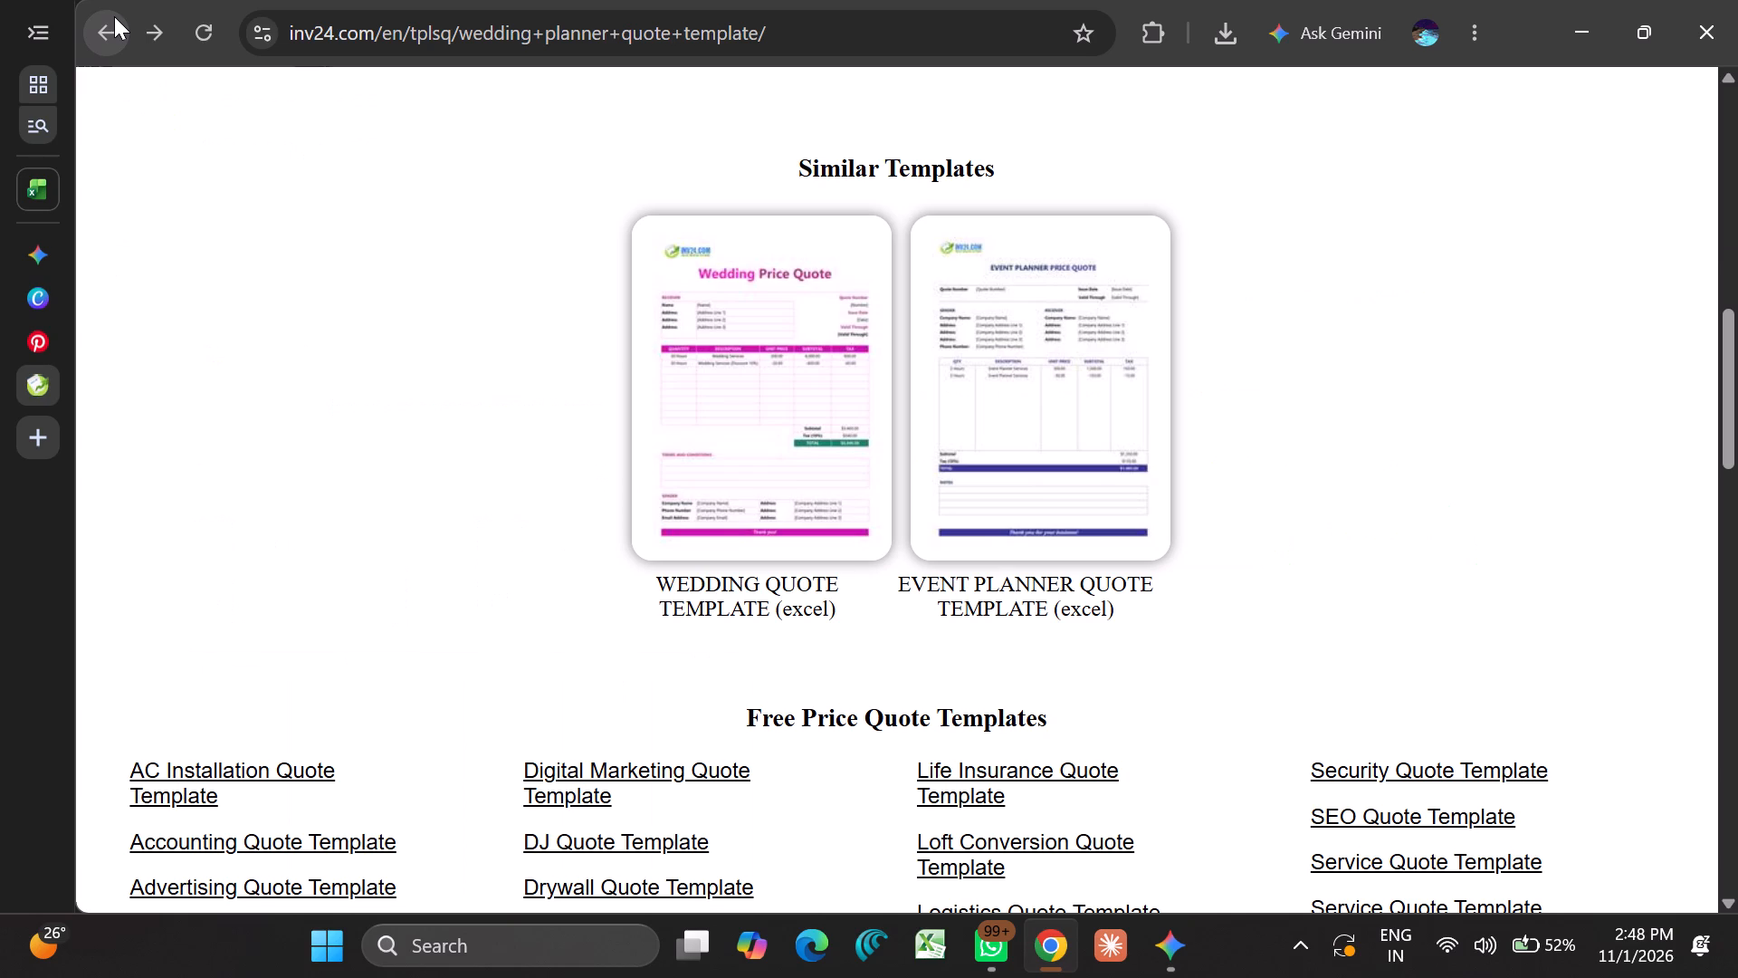
left_click(114, 16)
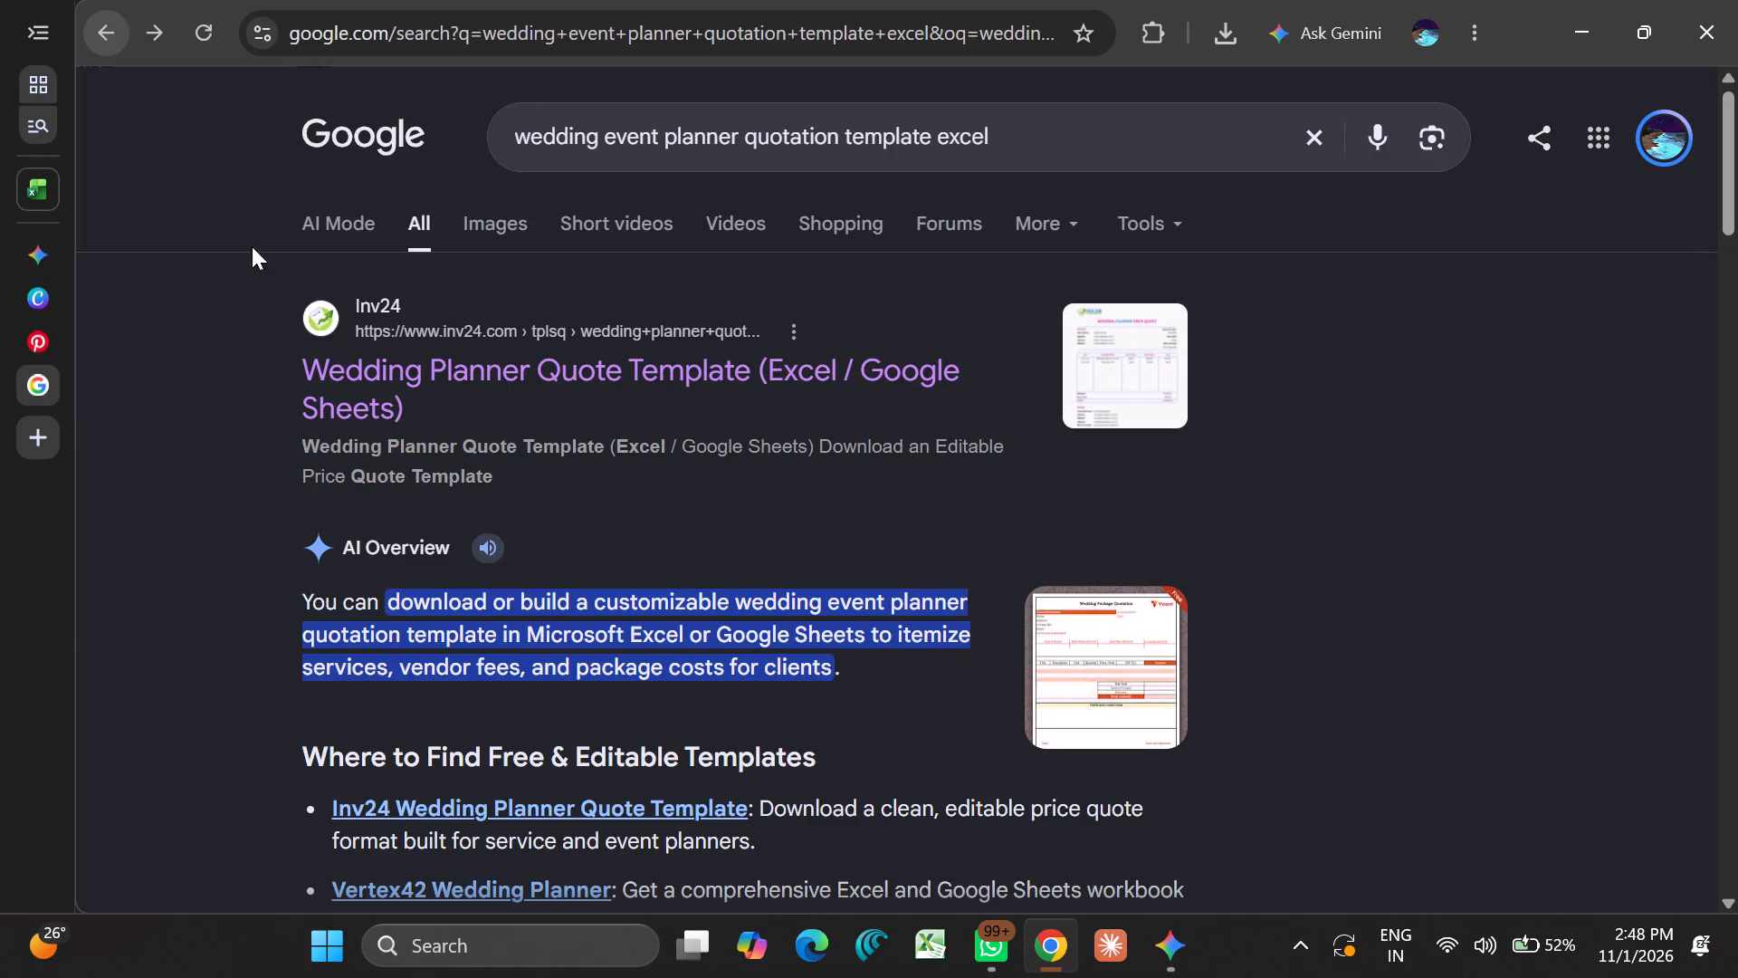
Open the Vertex42 Wedding Planner page linked in the AI Overview of the search results.
scroll(664, 545, "down", 2)
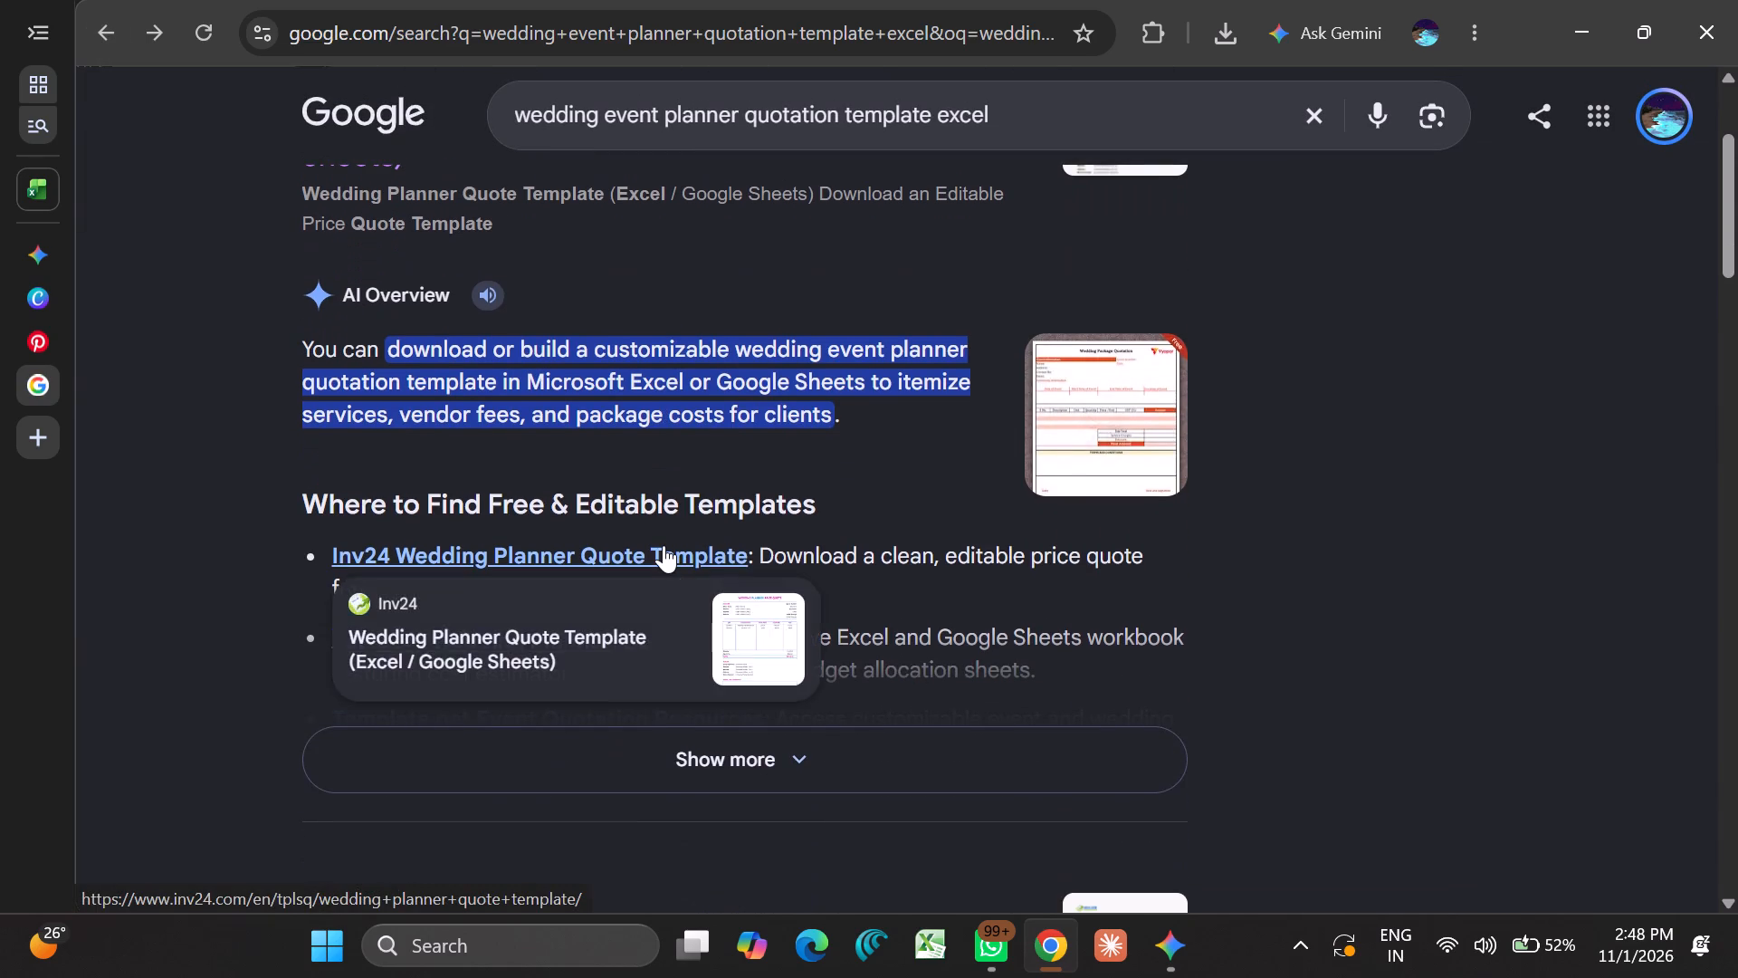
scroll(664, 545, "down", 5)
left_click(574, 532)
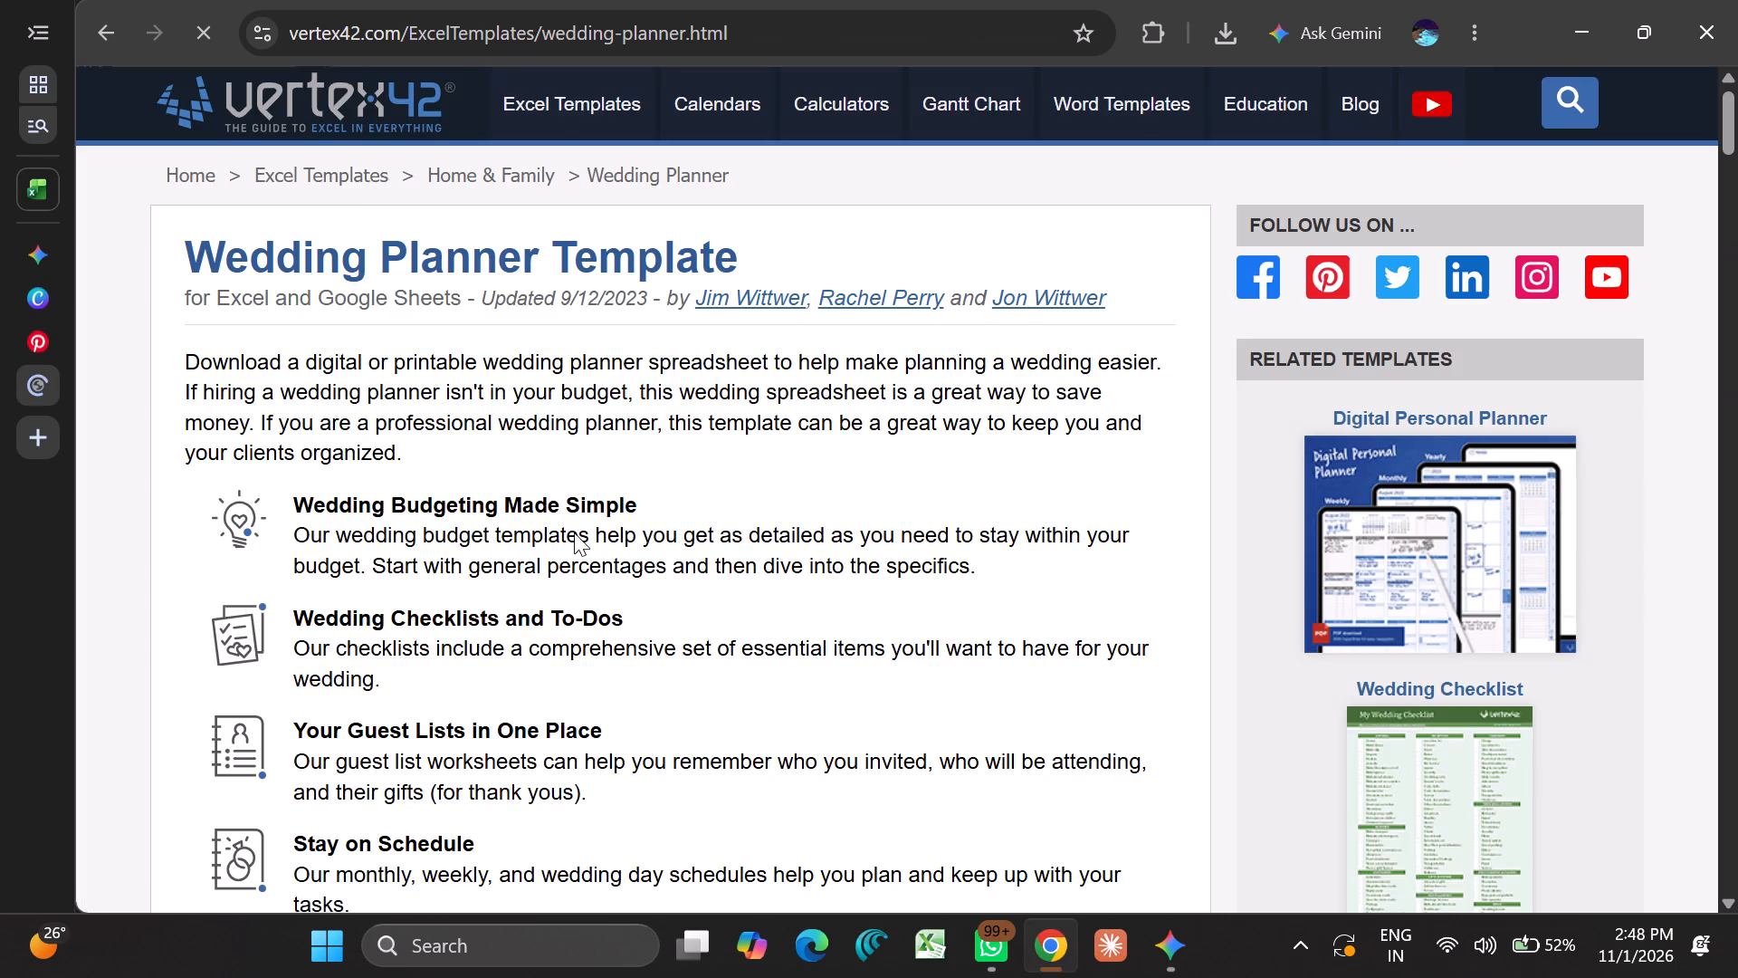
Examine the Vertex42 wedding planner's sheet previews, download and licence options, and return to the Google results.
scroll(574, 532, "down", 4)
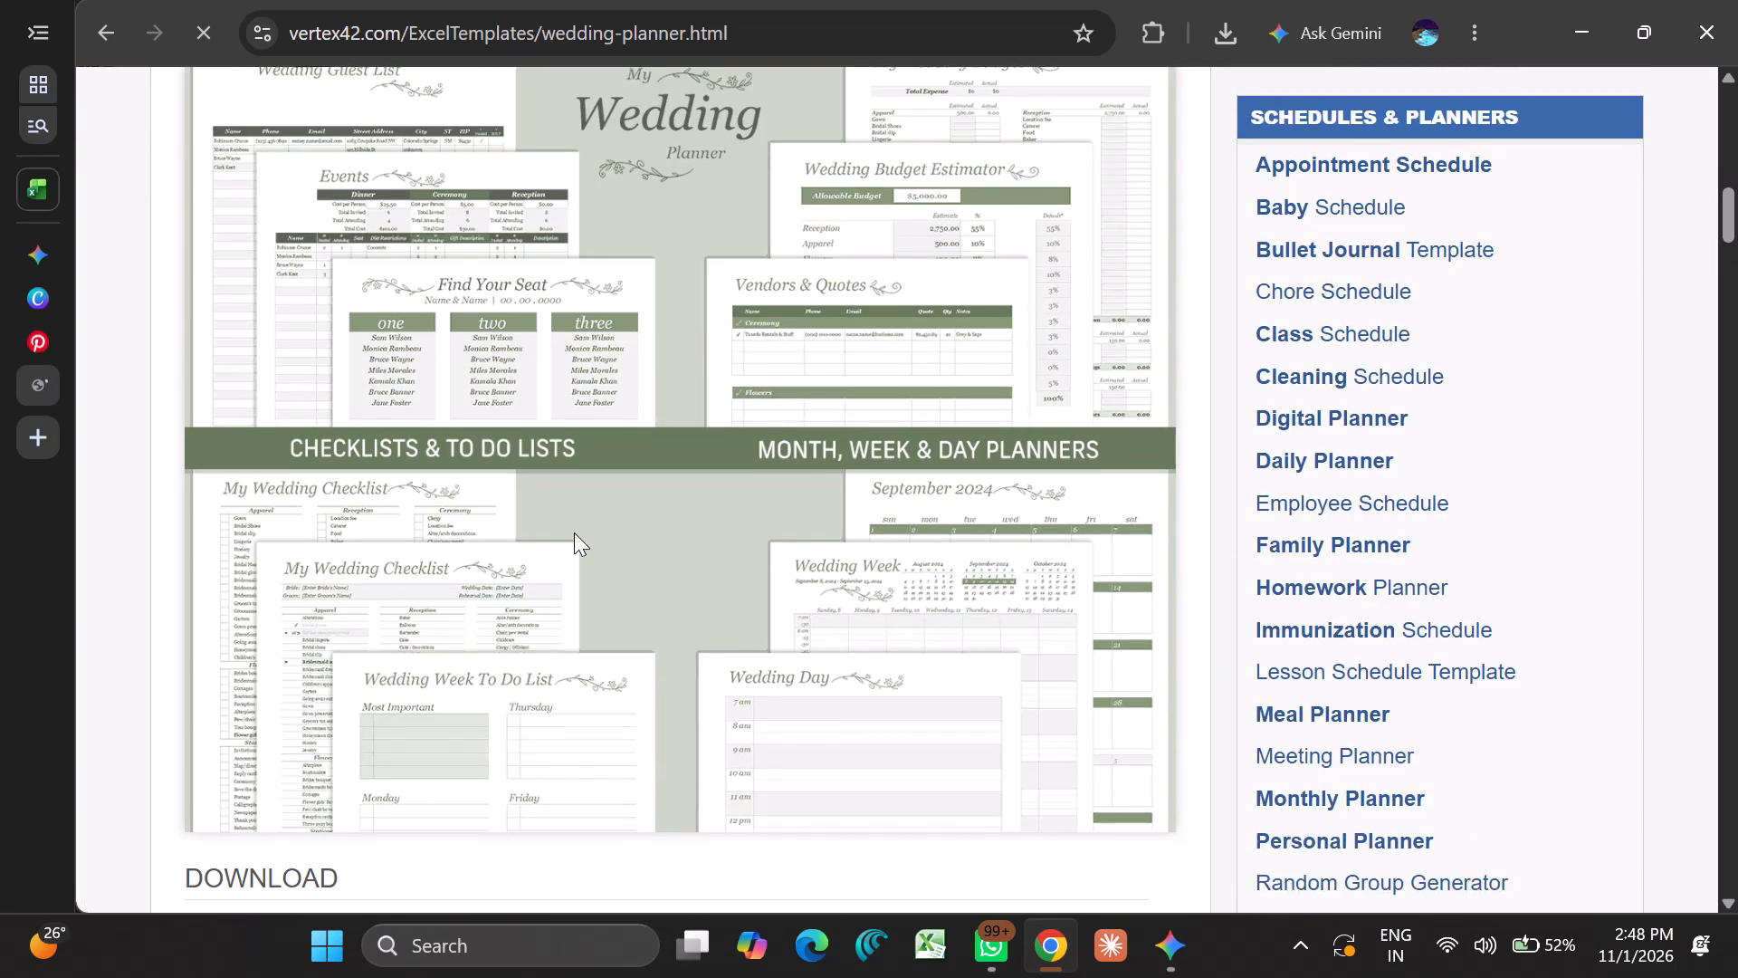
scroll(574, 532, "down", 2)
scroll(574, 532, "up", 4)
scroll(1229, 551, "up", 1)
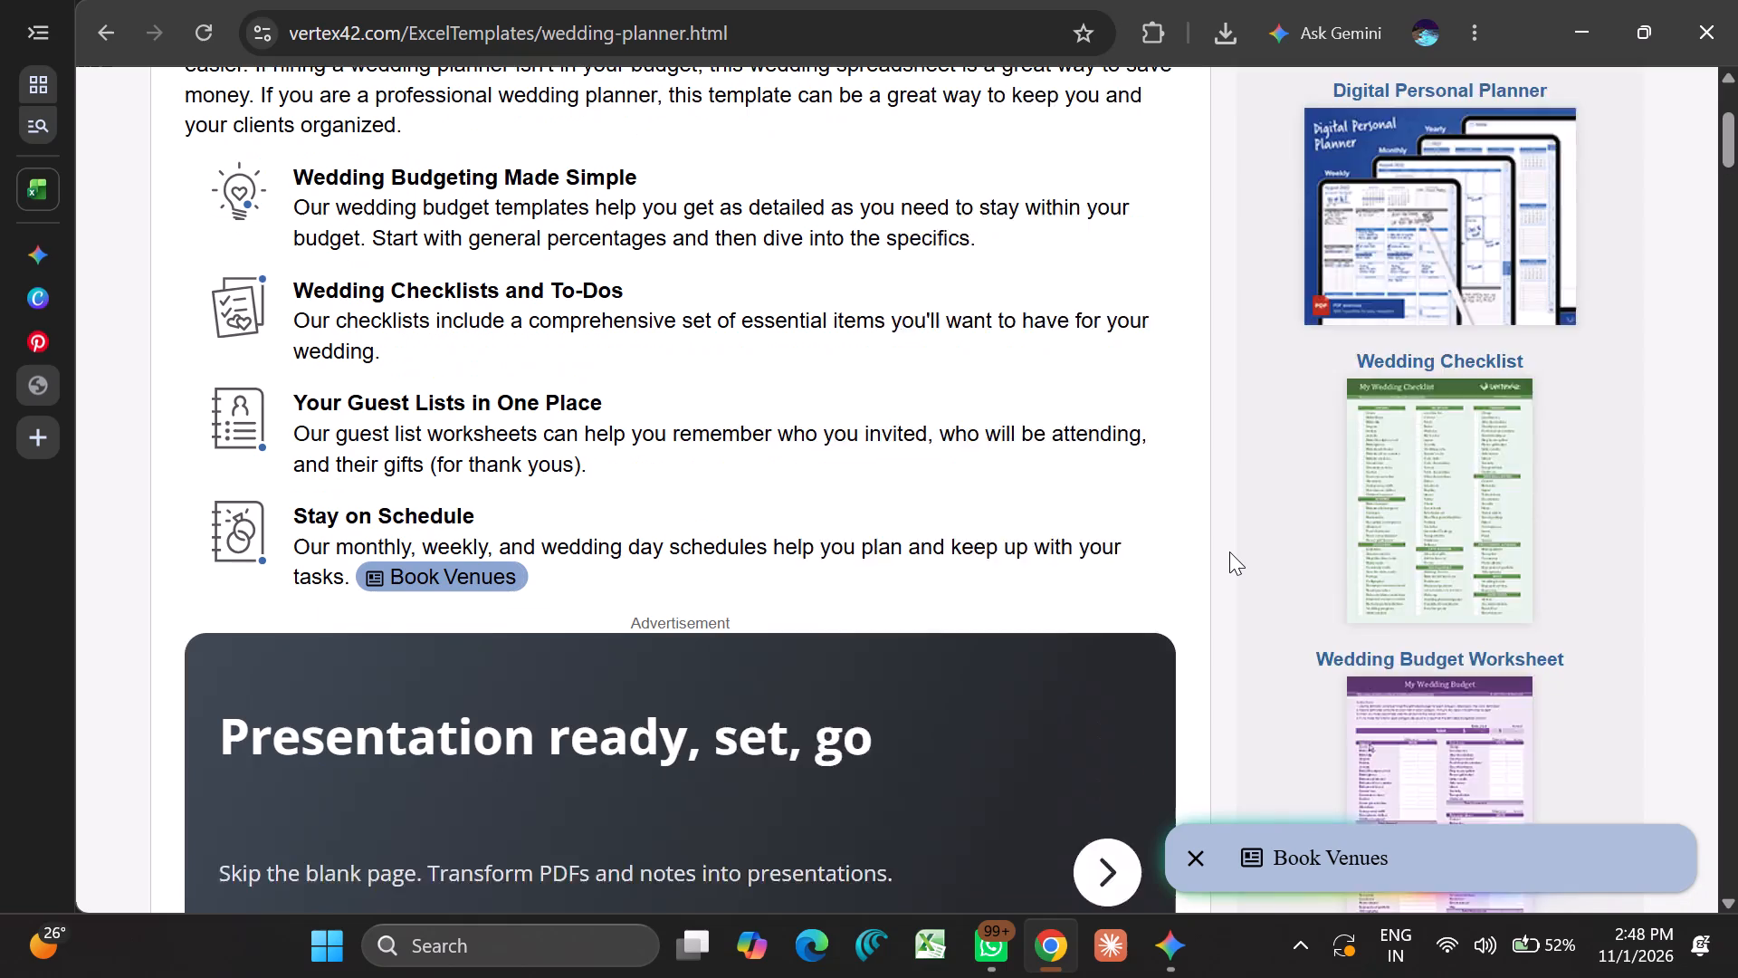
scroll(1229, 551, "up", 1)
scroll(1229, 551, "down", 3)
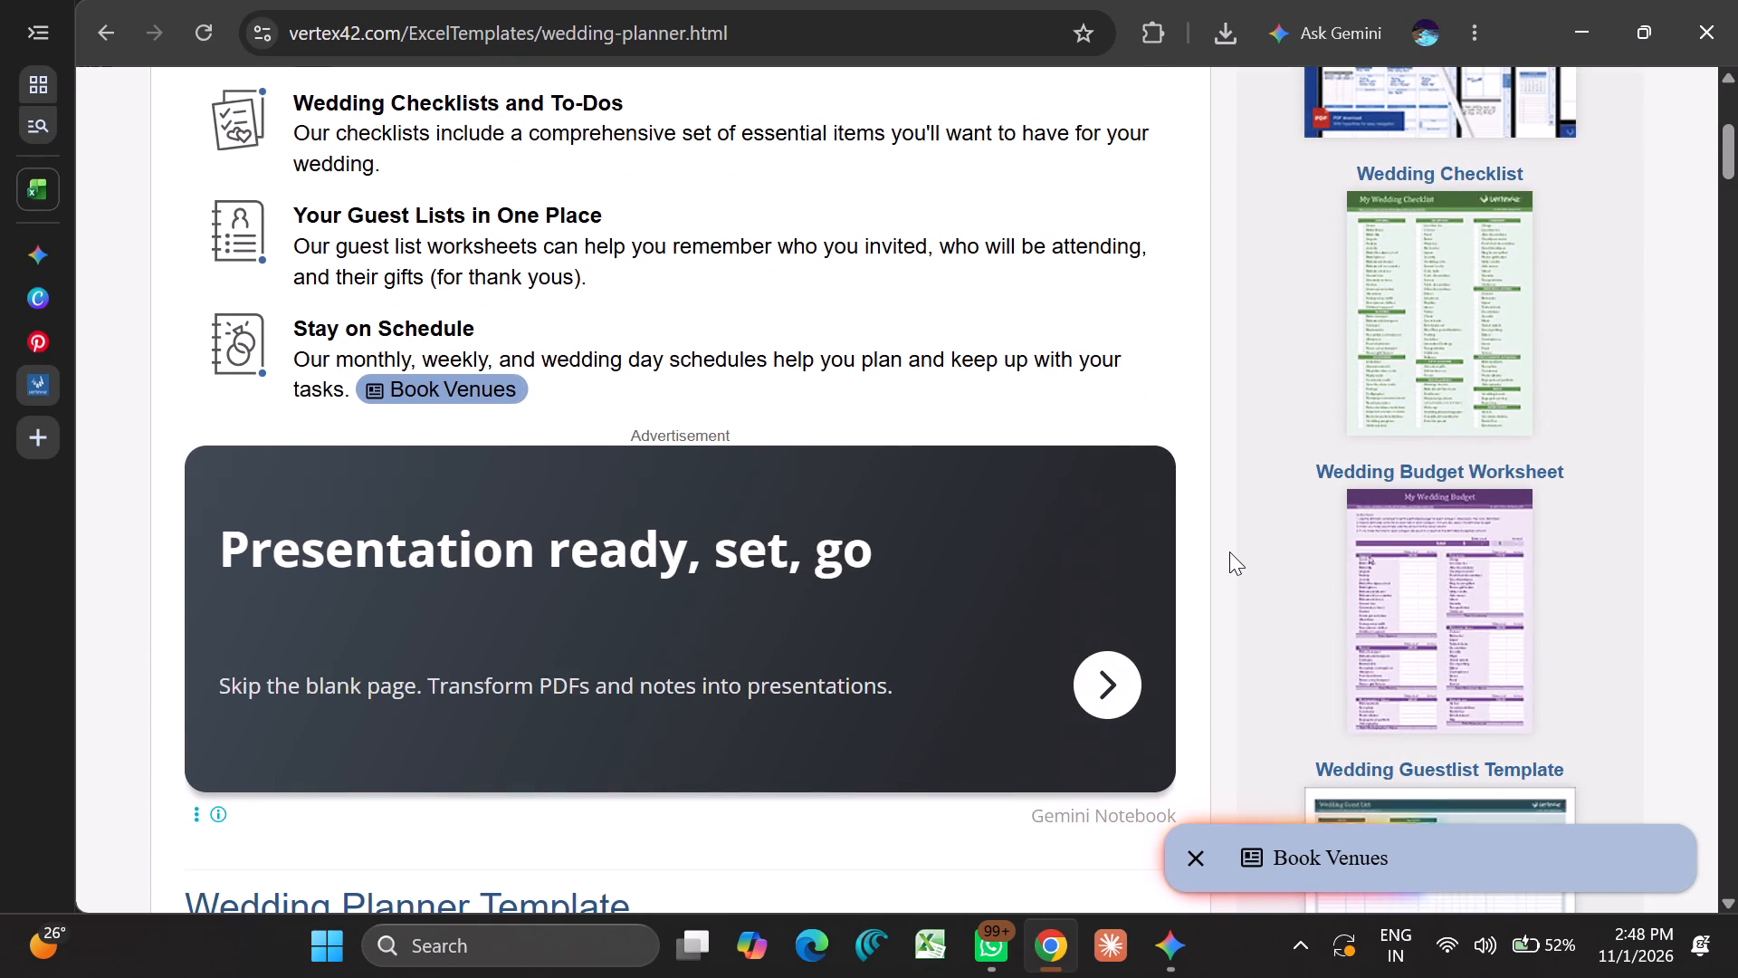
scroll(1229, 551, "down", 2)
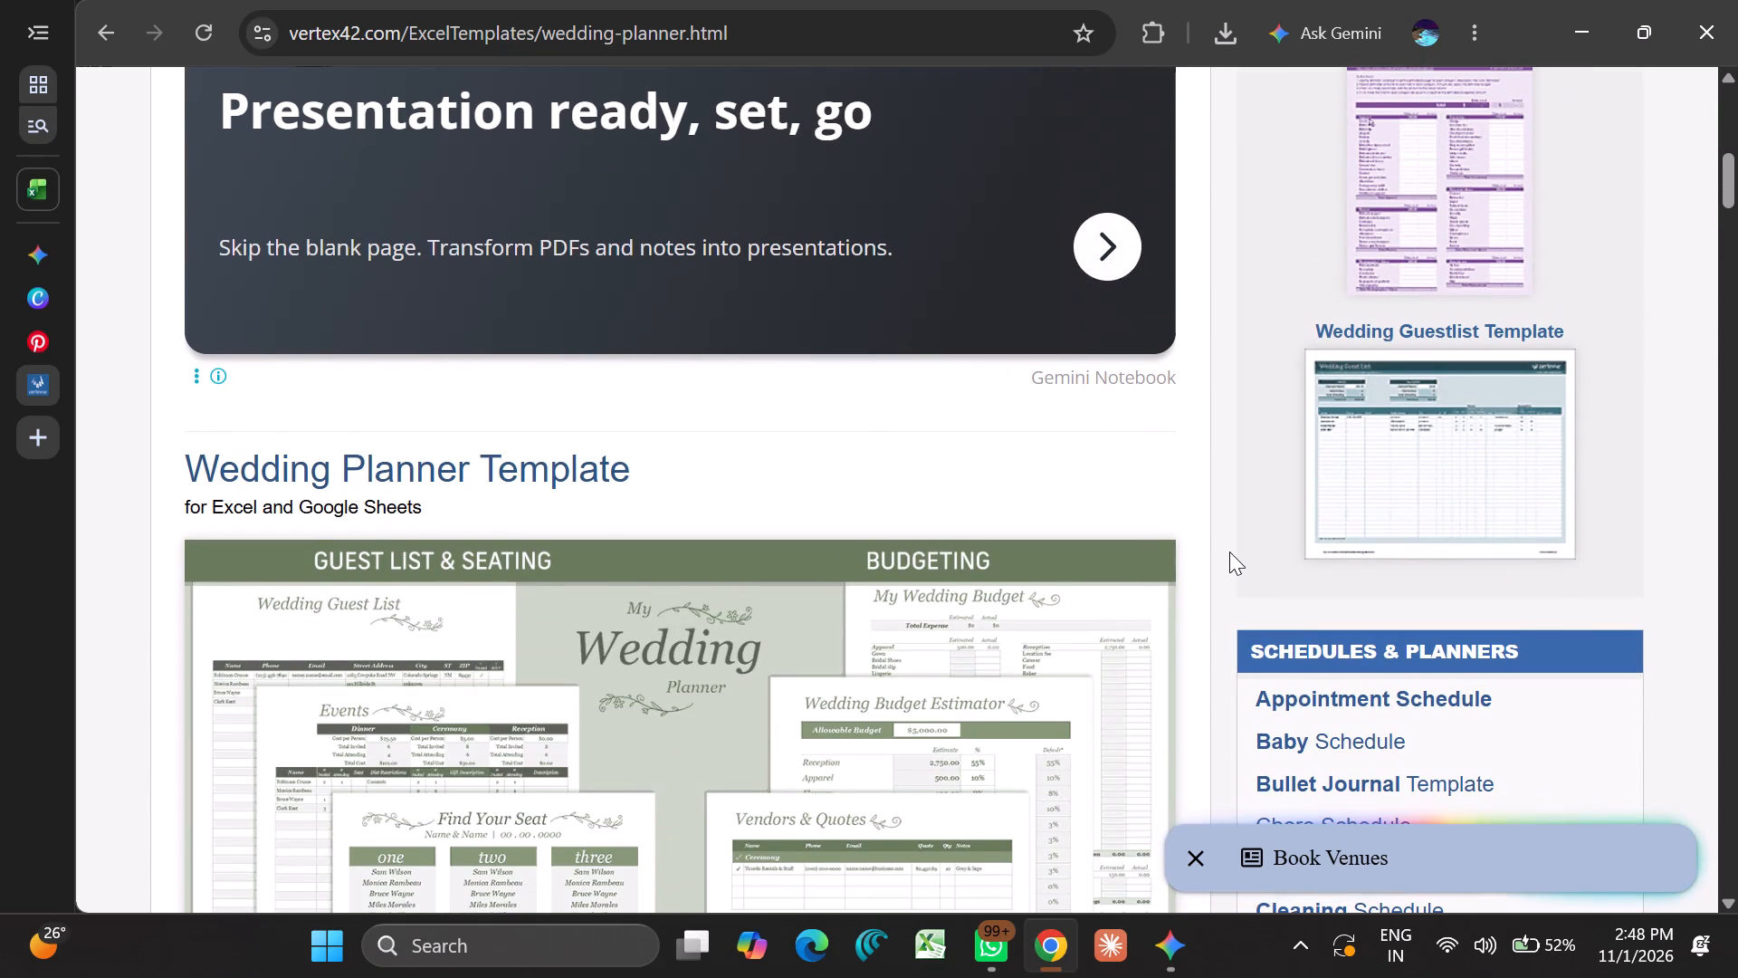
scroll(1229, 551, "up", 2)
scroll(1229, 551, "down", 1)
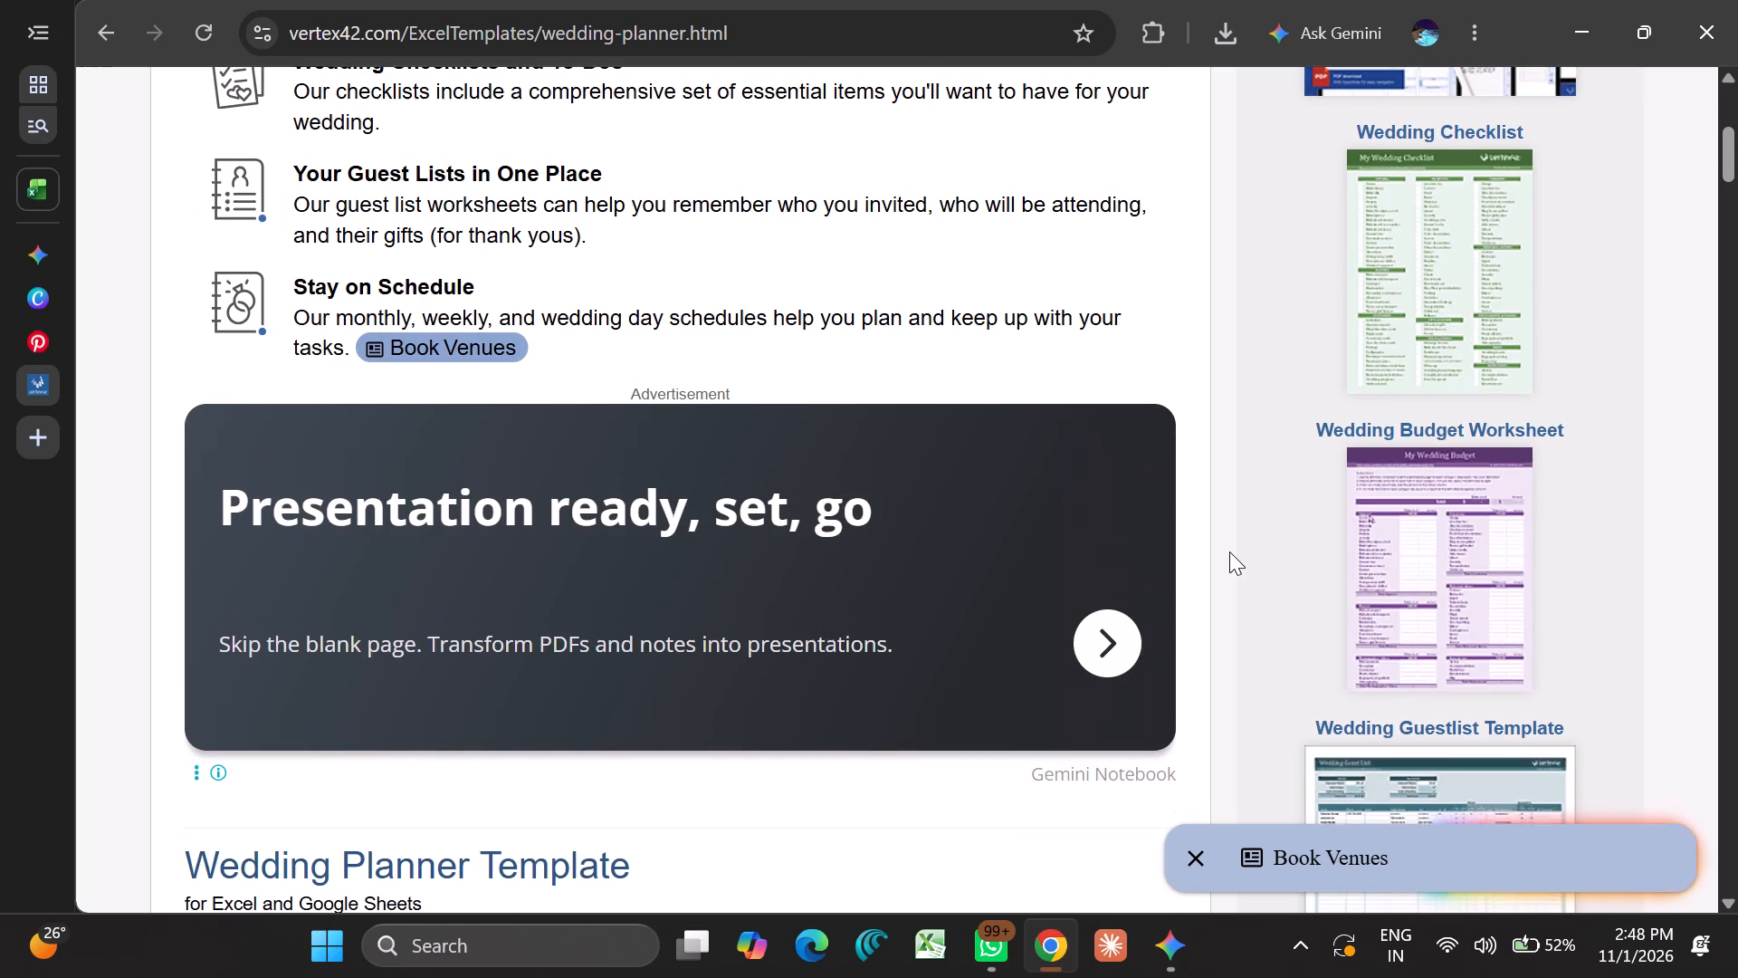
scroll(1229, 551, "down", 3)
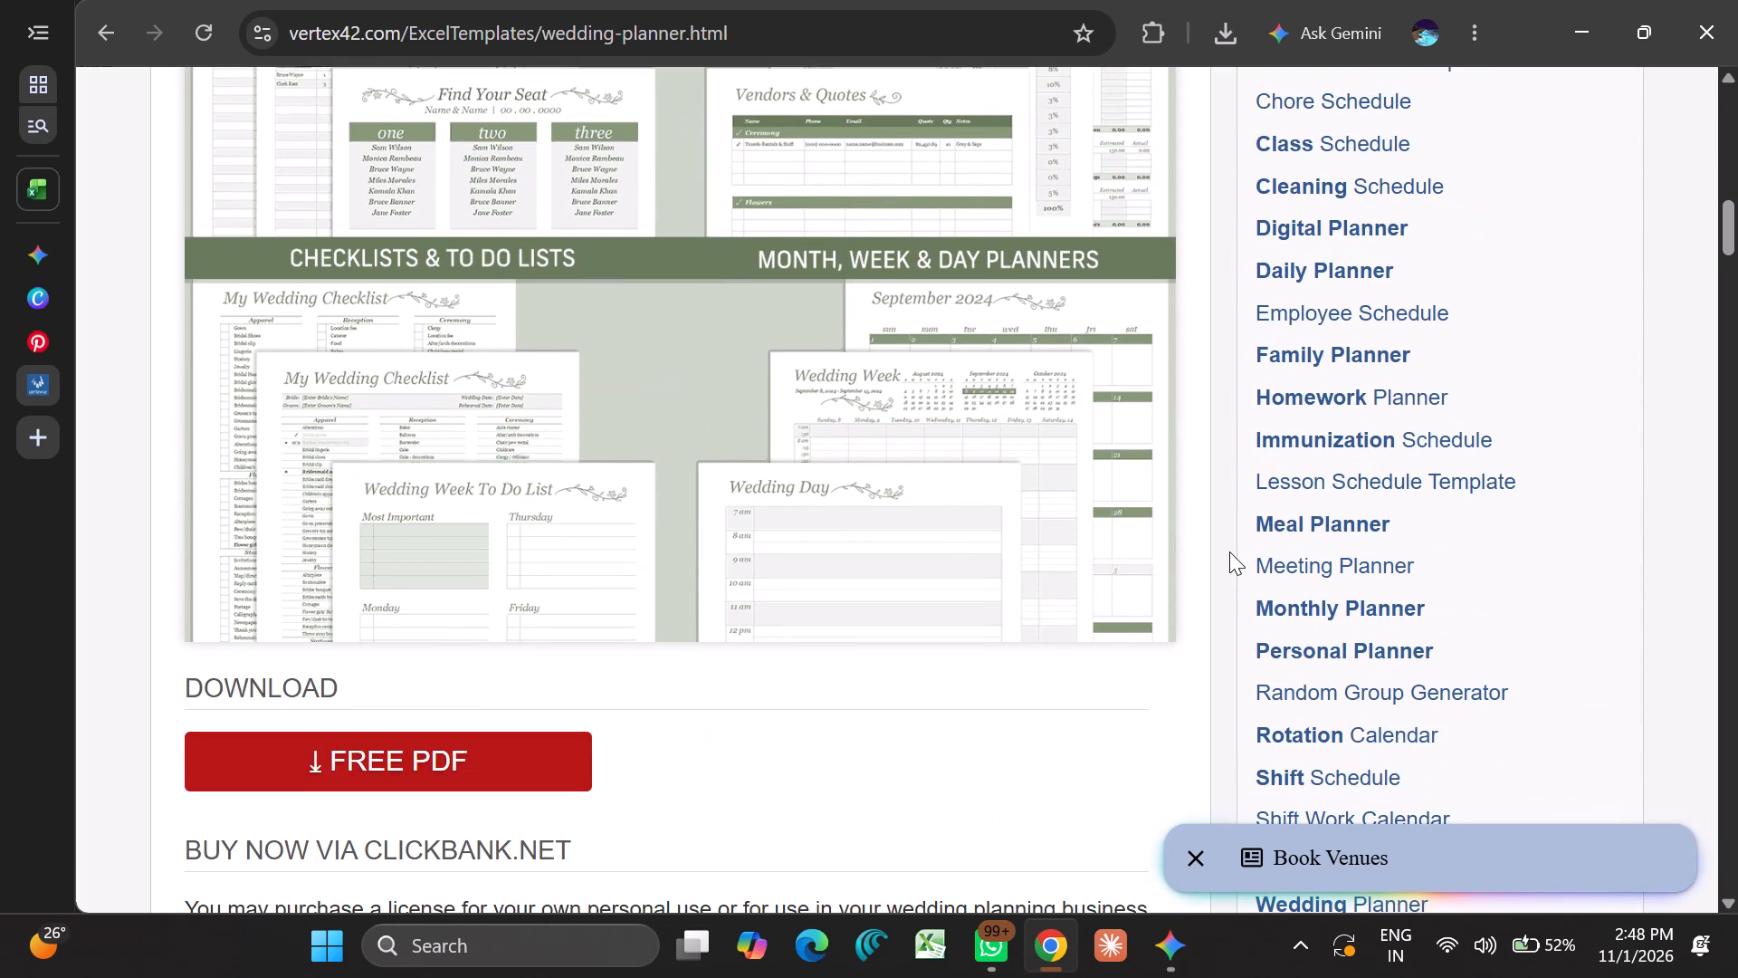
scroll(1229, 551, "down", 6)
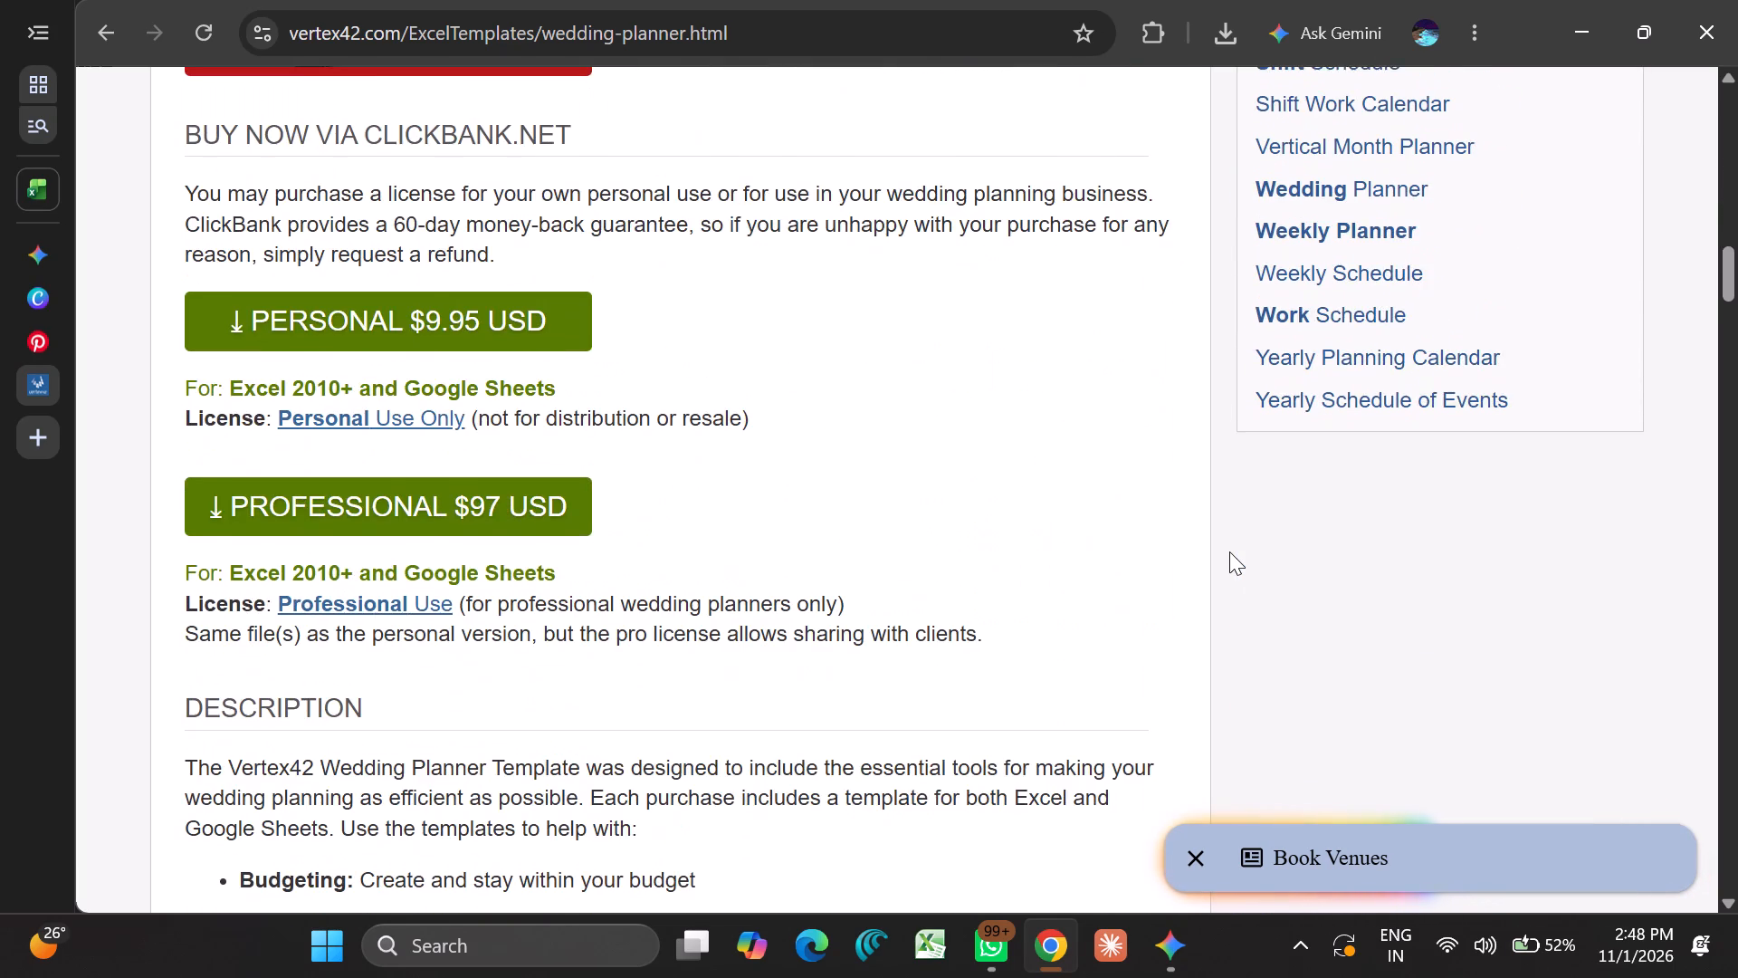
scroll(1229, 551, "down", 3)
scroll(1229, 551, "up", 10)
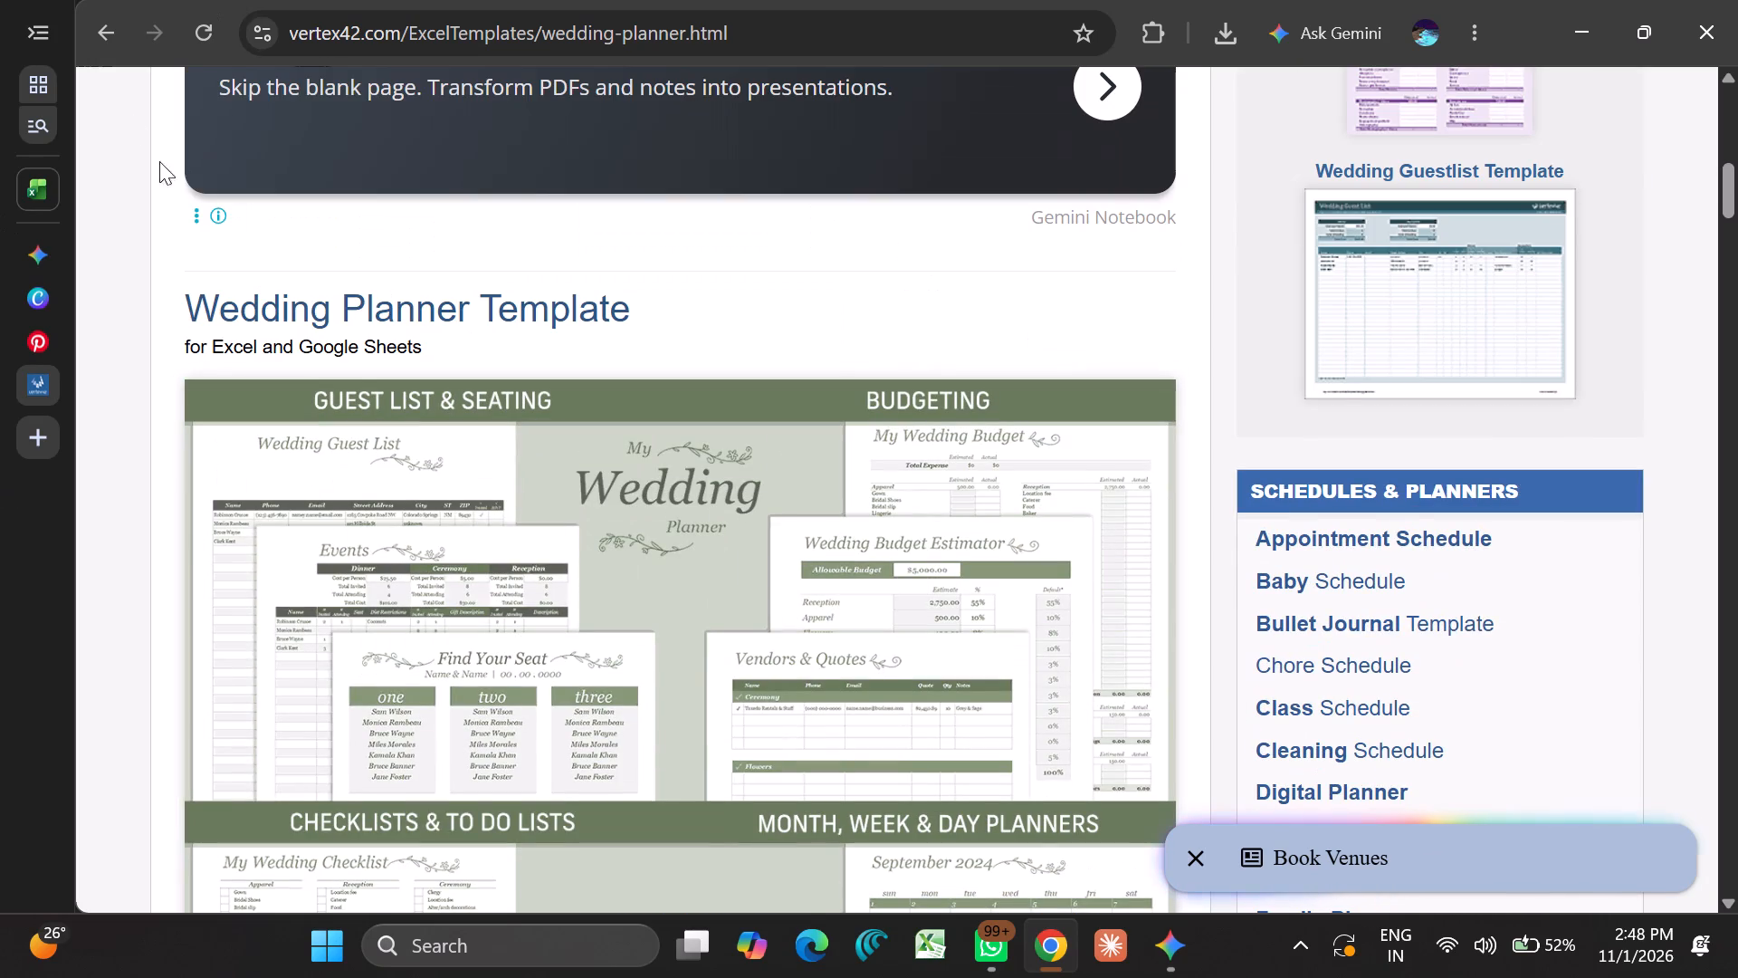
left_click(97, 30)
Look through the remaining image and web results for a suitable event quotation template.
scroll(752, 629, "down", 3)
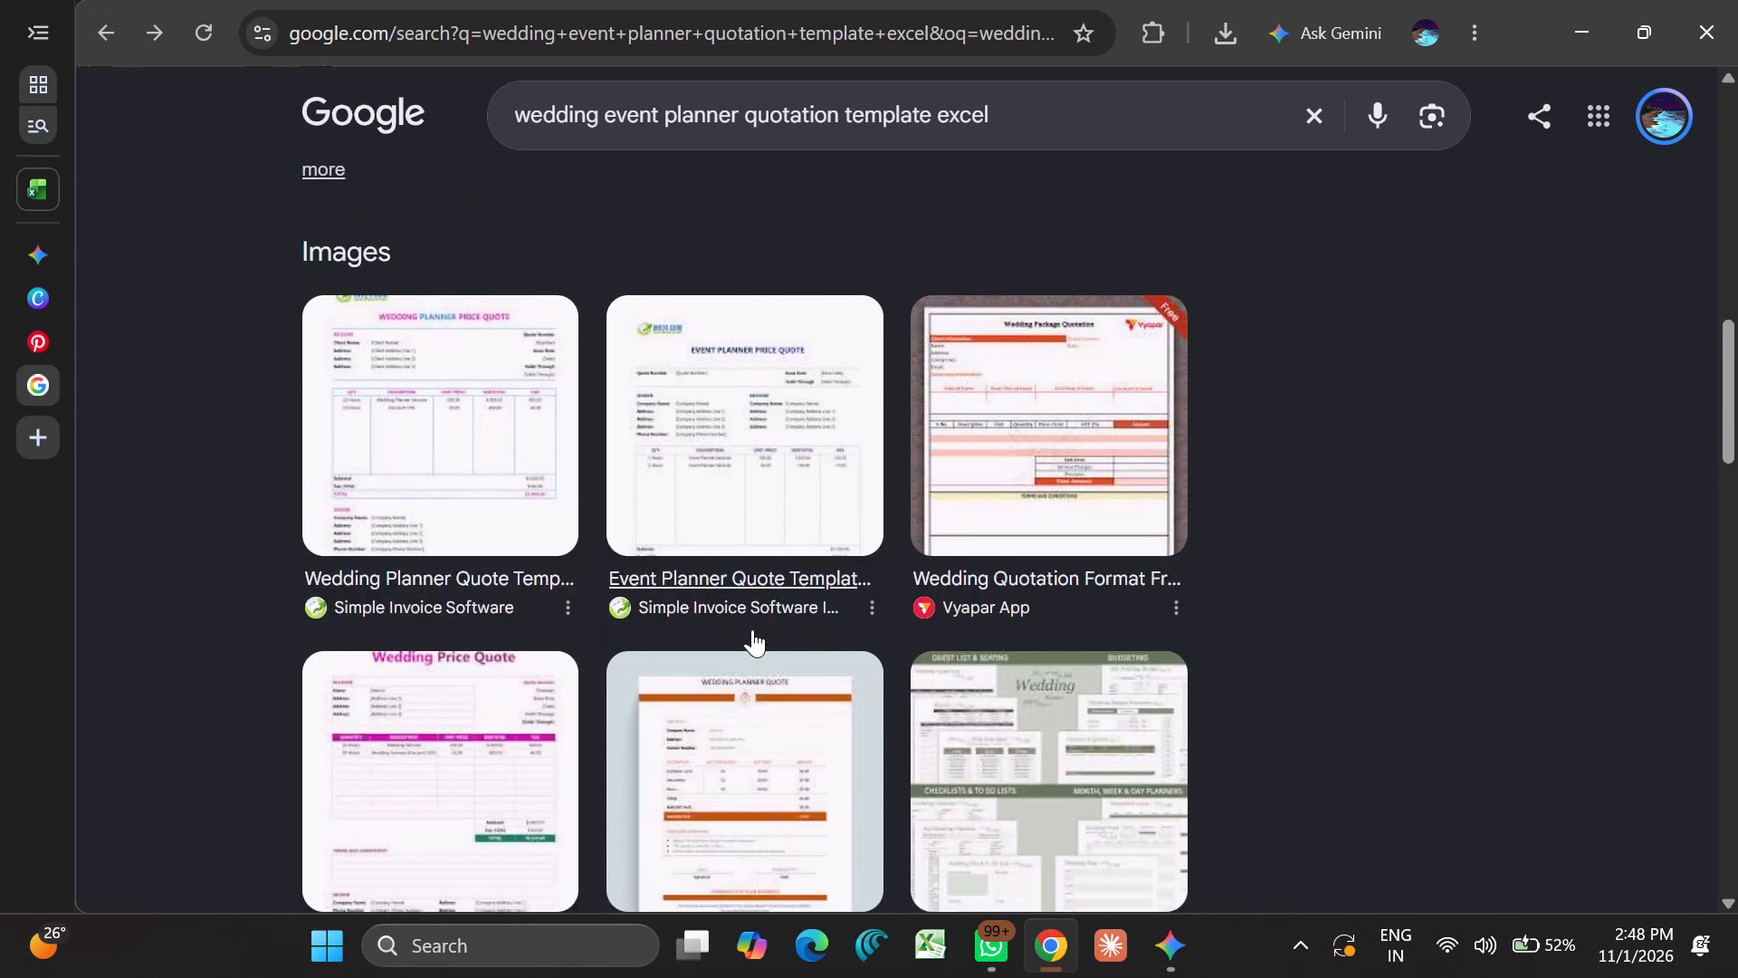
scroll(752, 629, "down", 7)
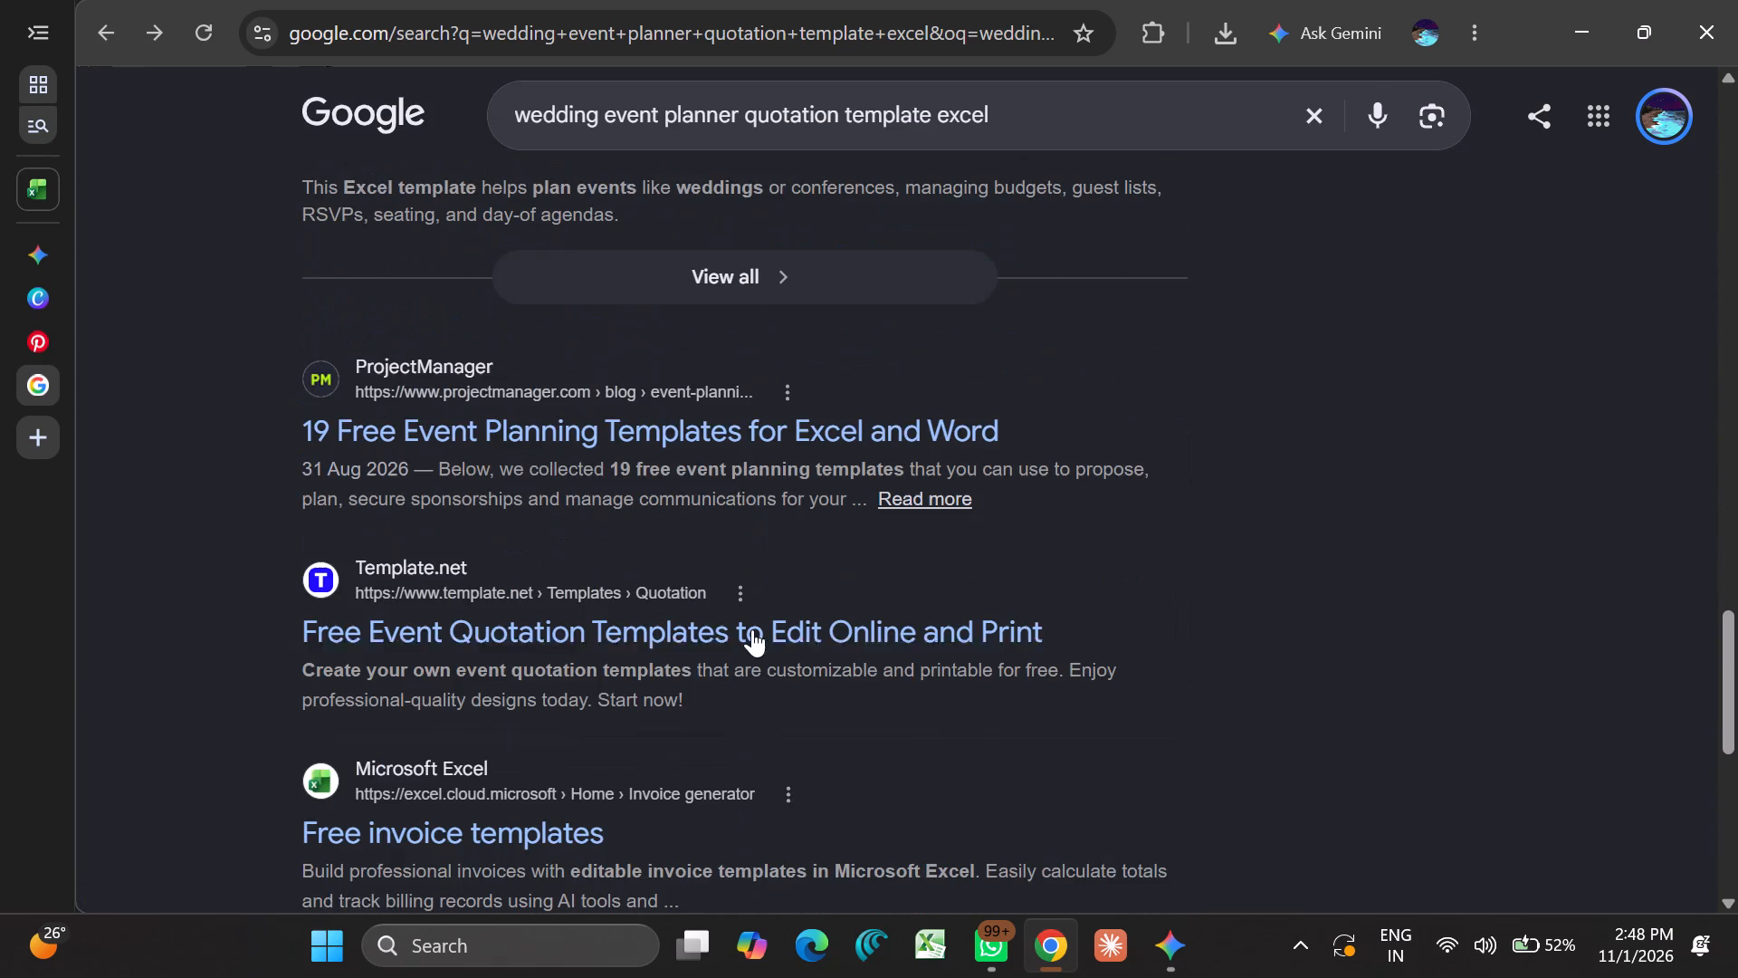
scroll(633, 752, "down", 1)
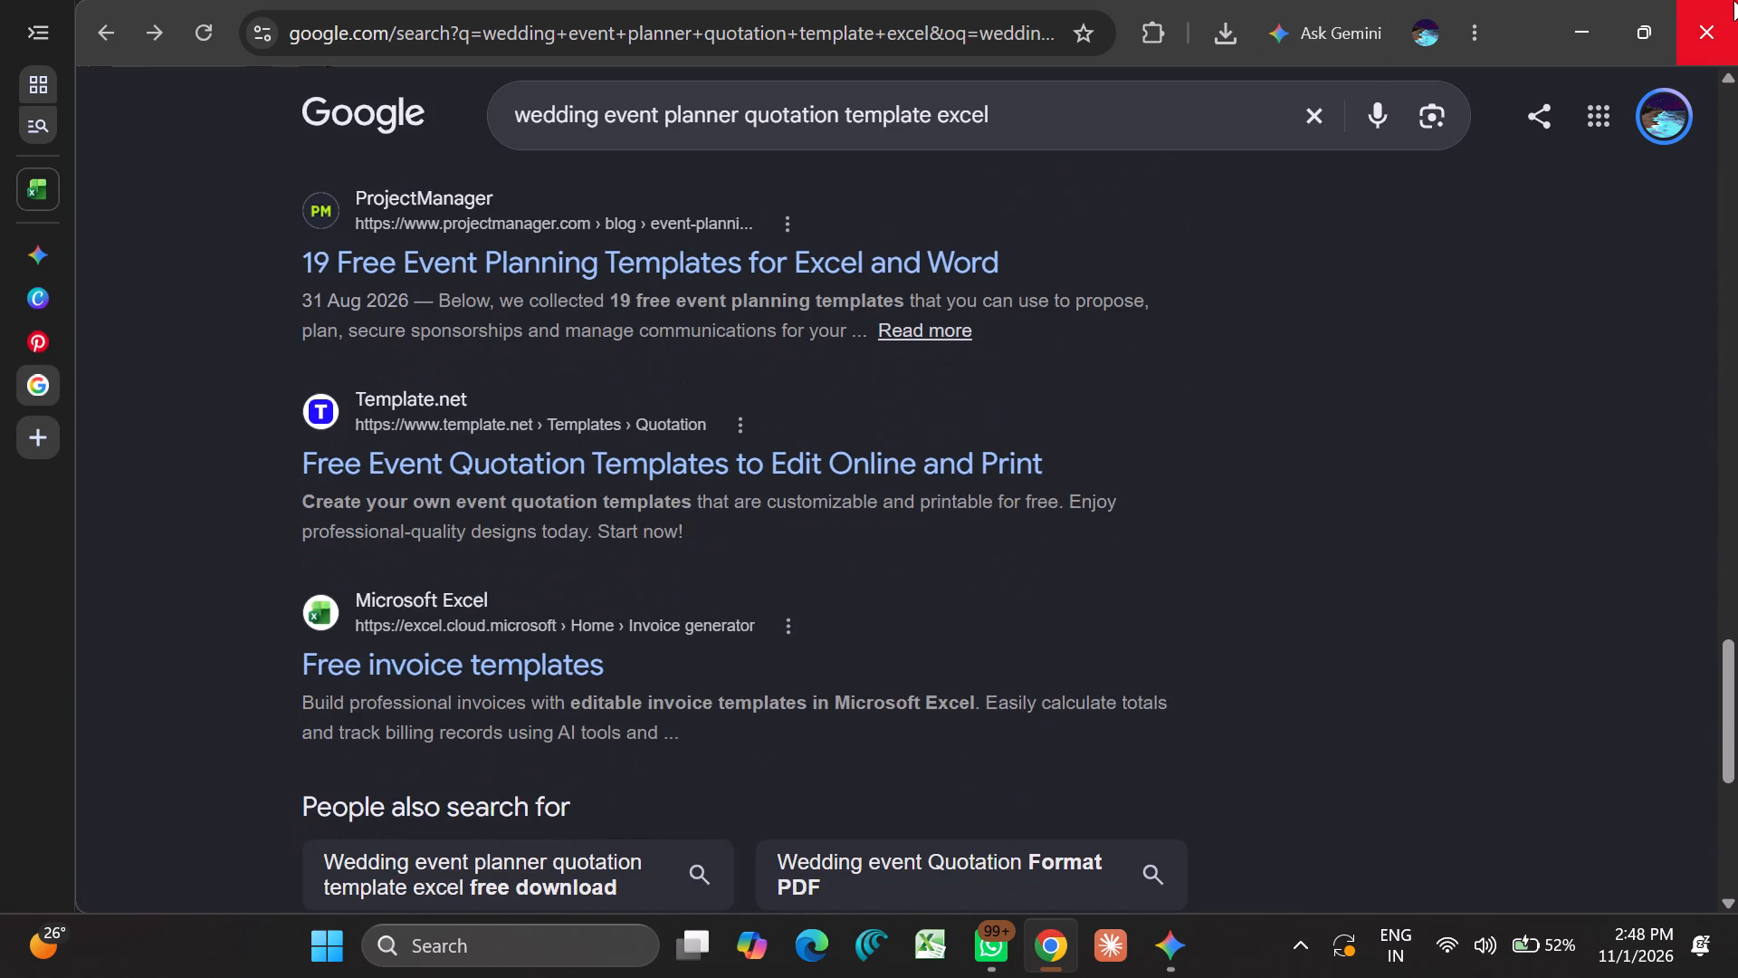
Close the browser, reopen Chrome with the Person 1 profile, and return to the pinned Excel tab's "wedding quotation" templates.
left_click(1733, 0)
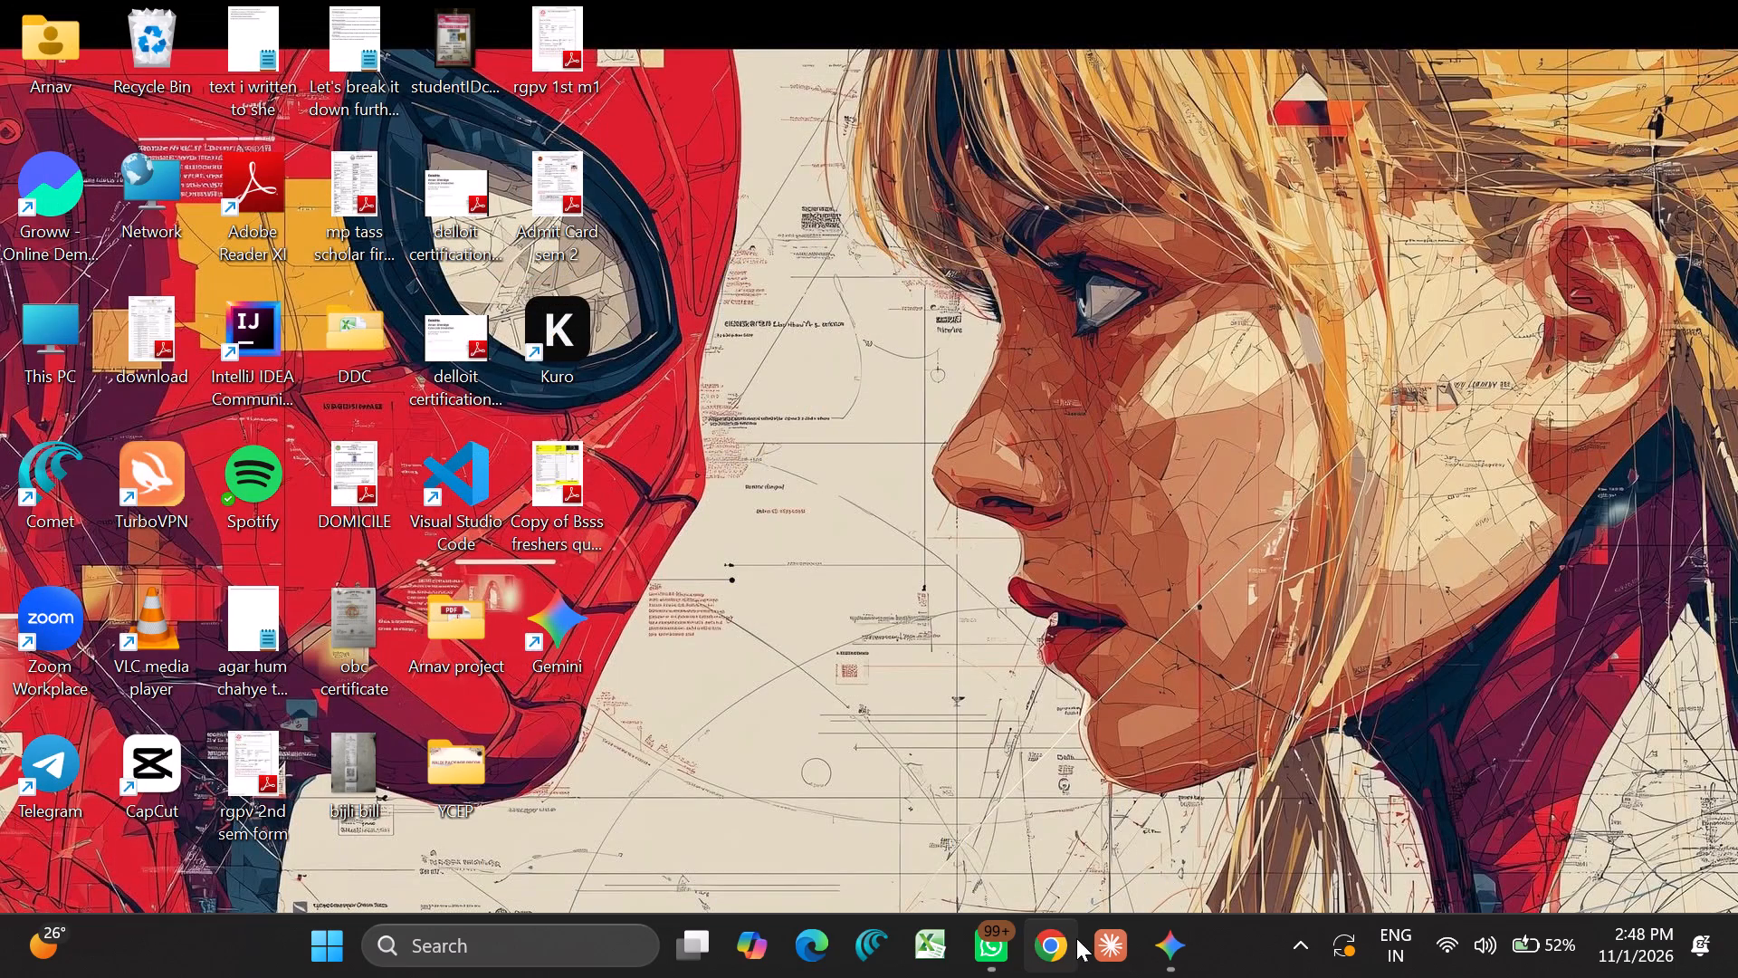
left_click(1076, 938)
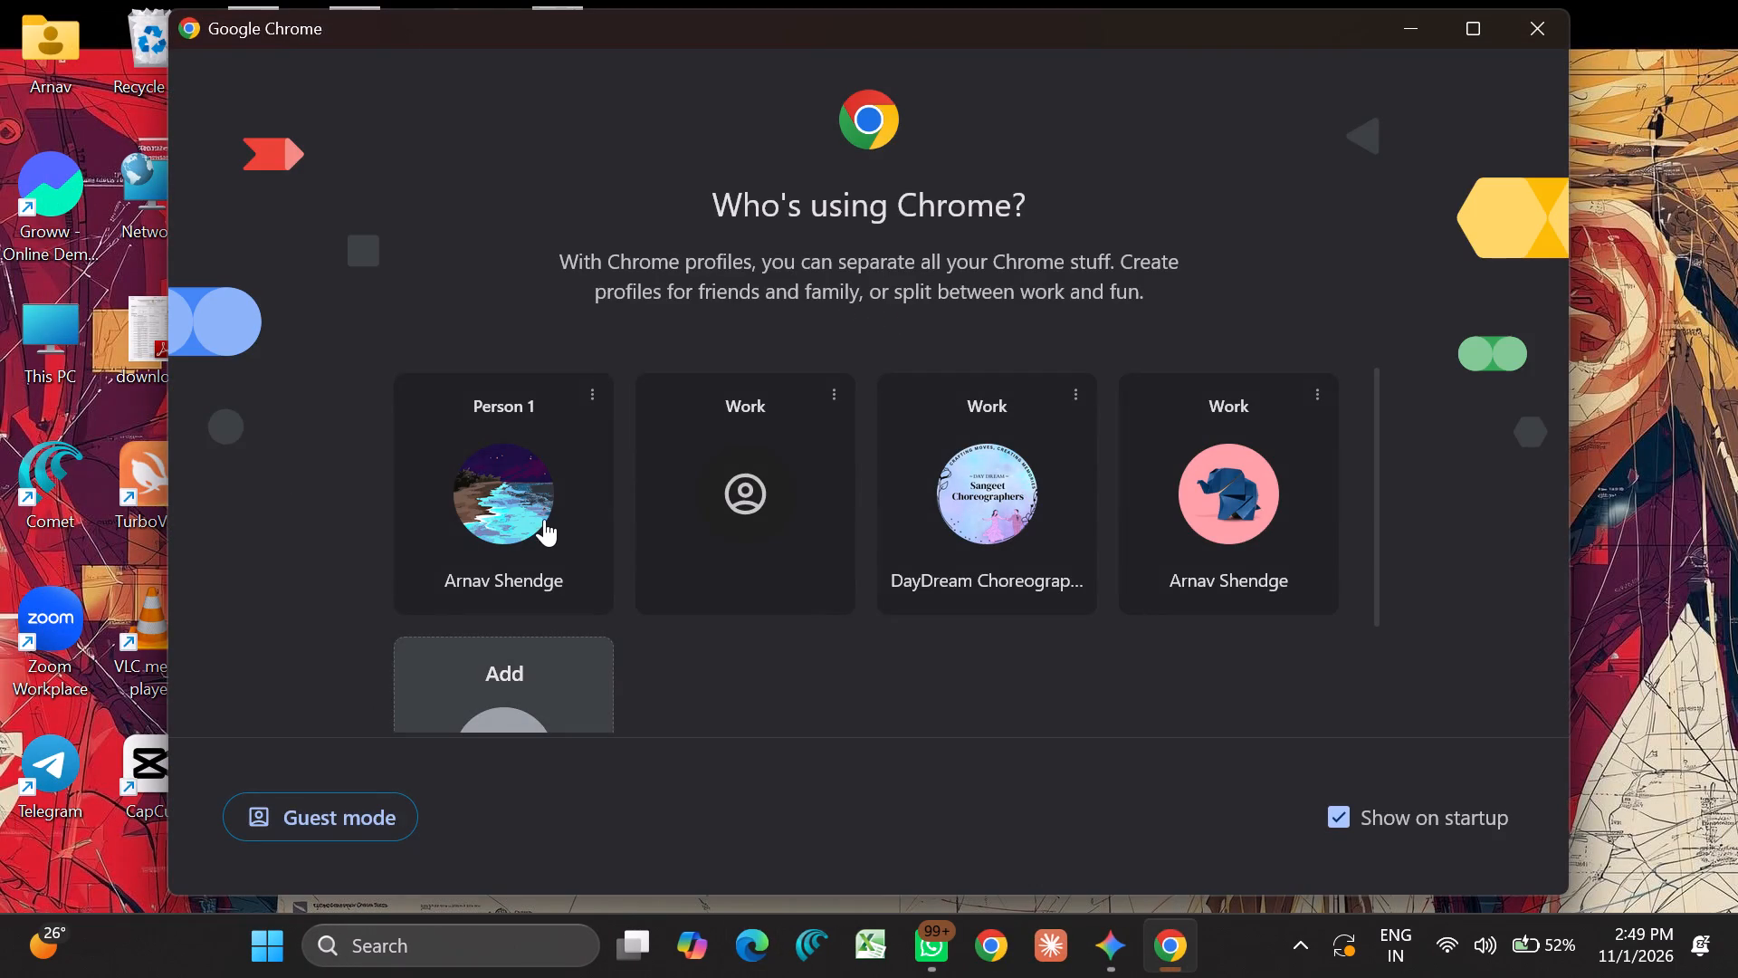
left_click(544, 519)
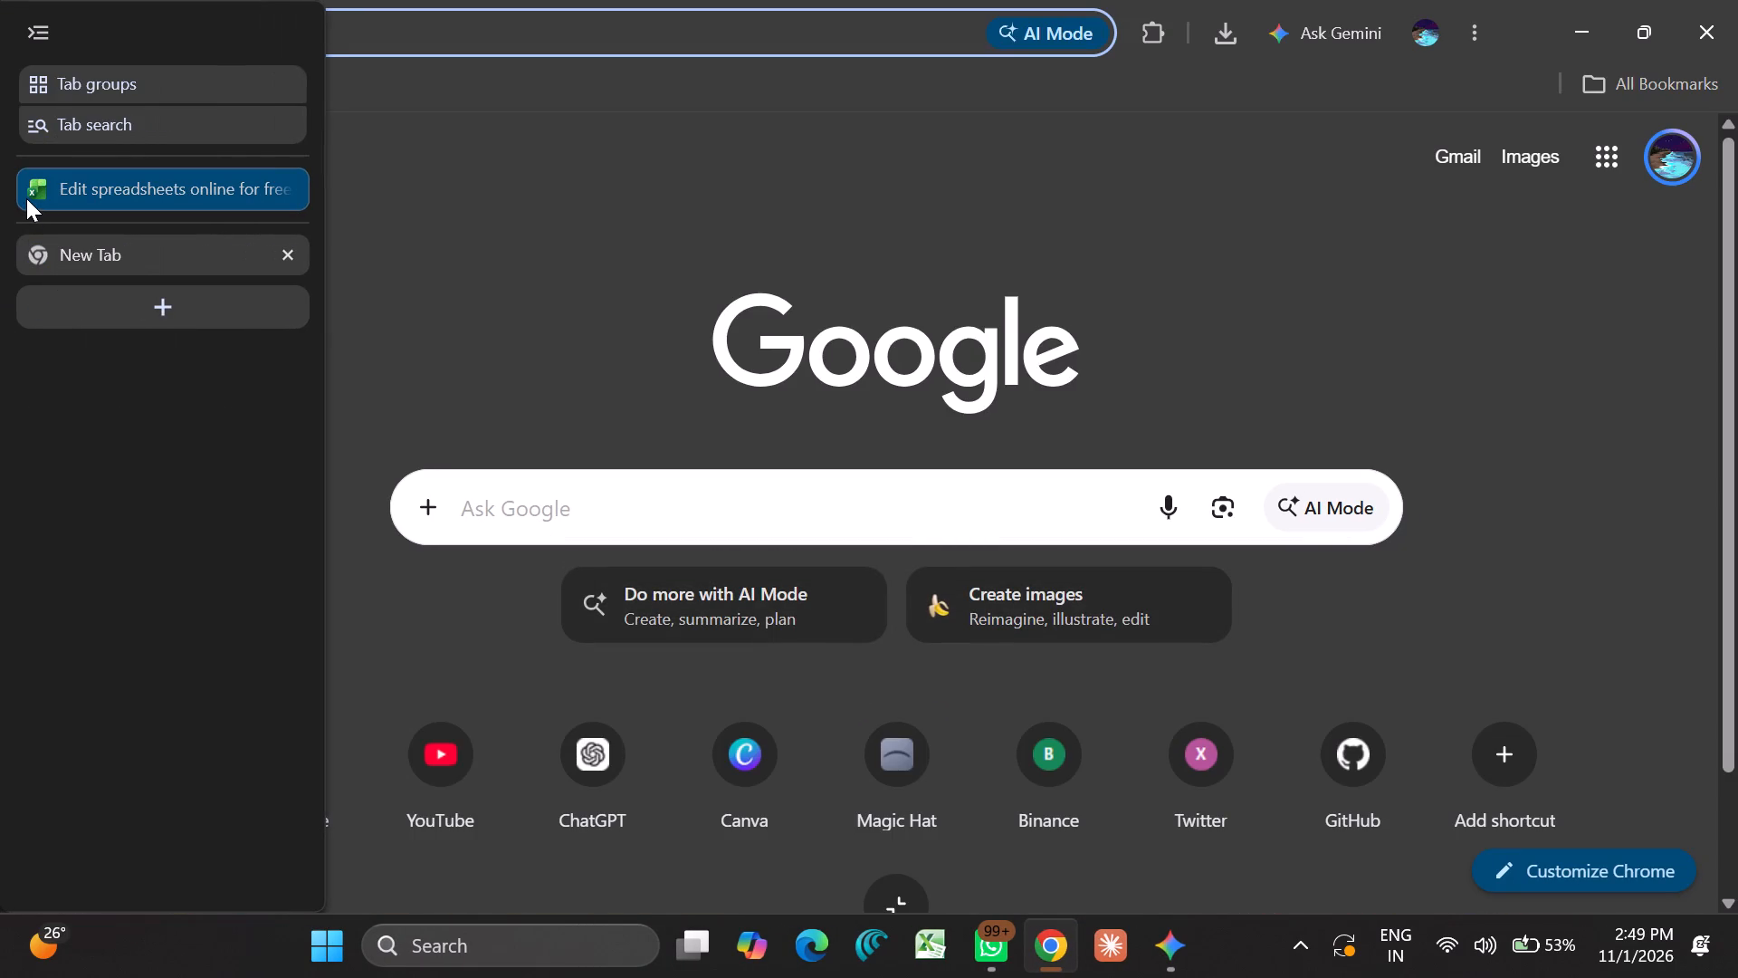
left_click(26, 198)
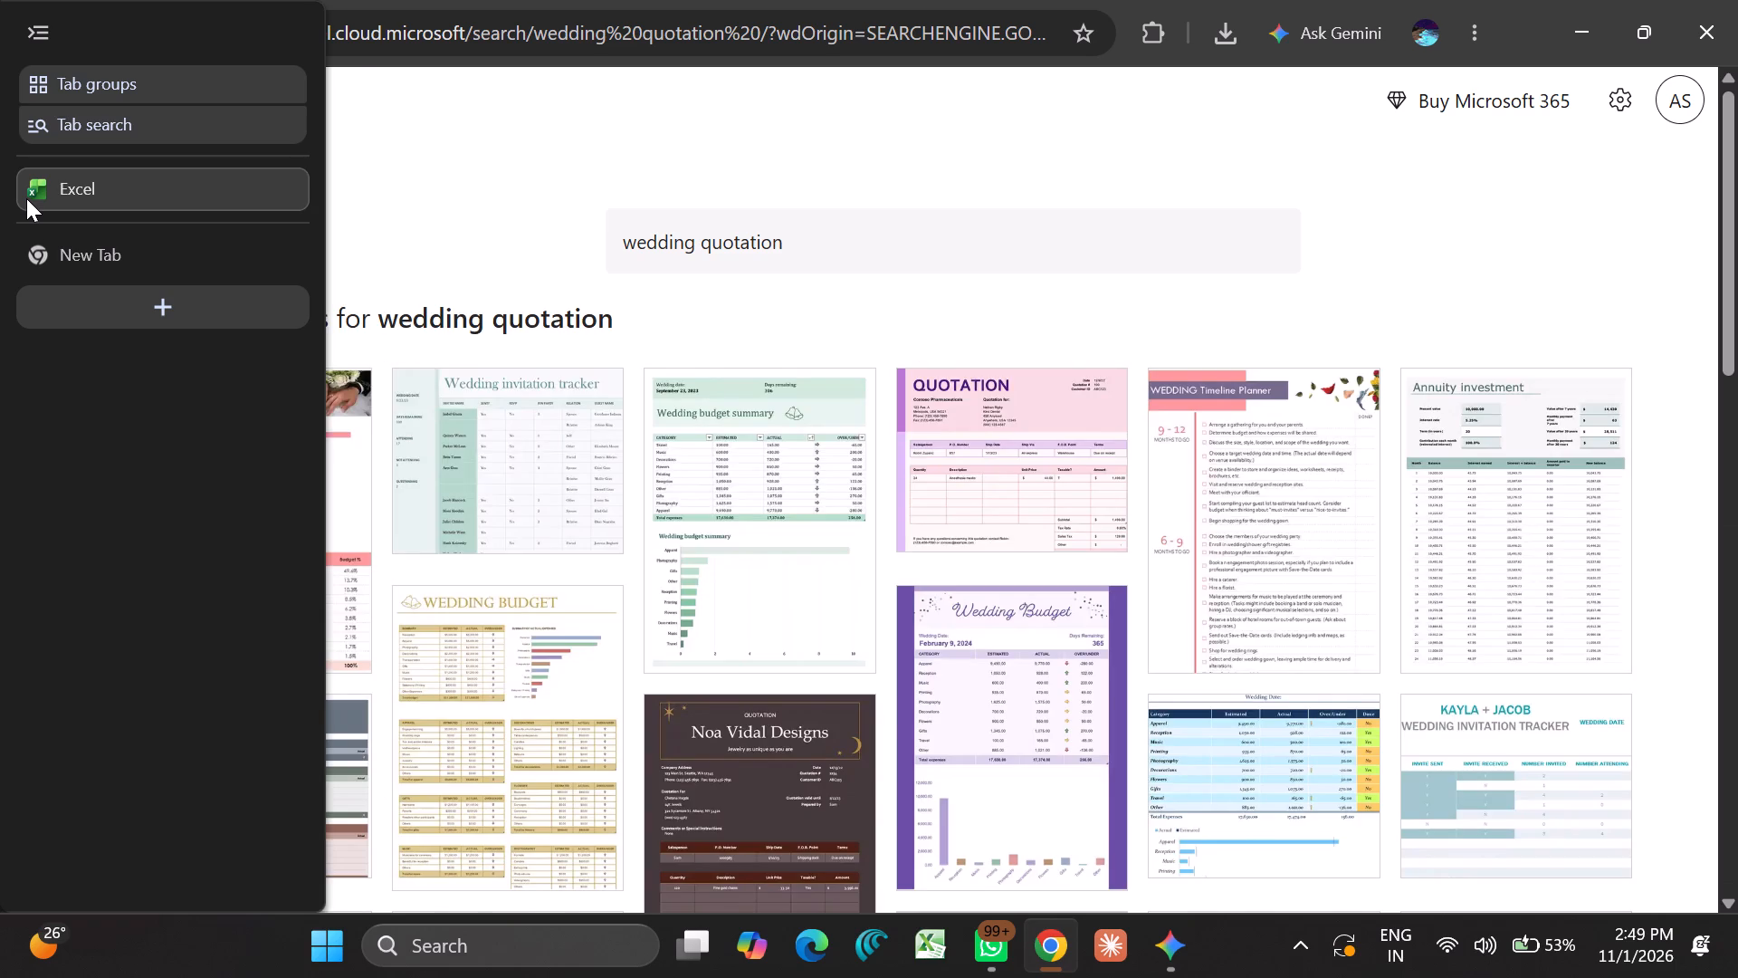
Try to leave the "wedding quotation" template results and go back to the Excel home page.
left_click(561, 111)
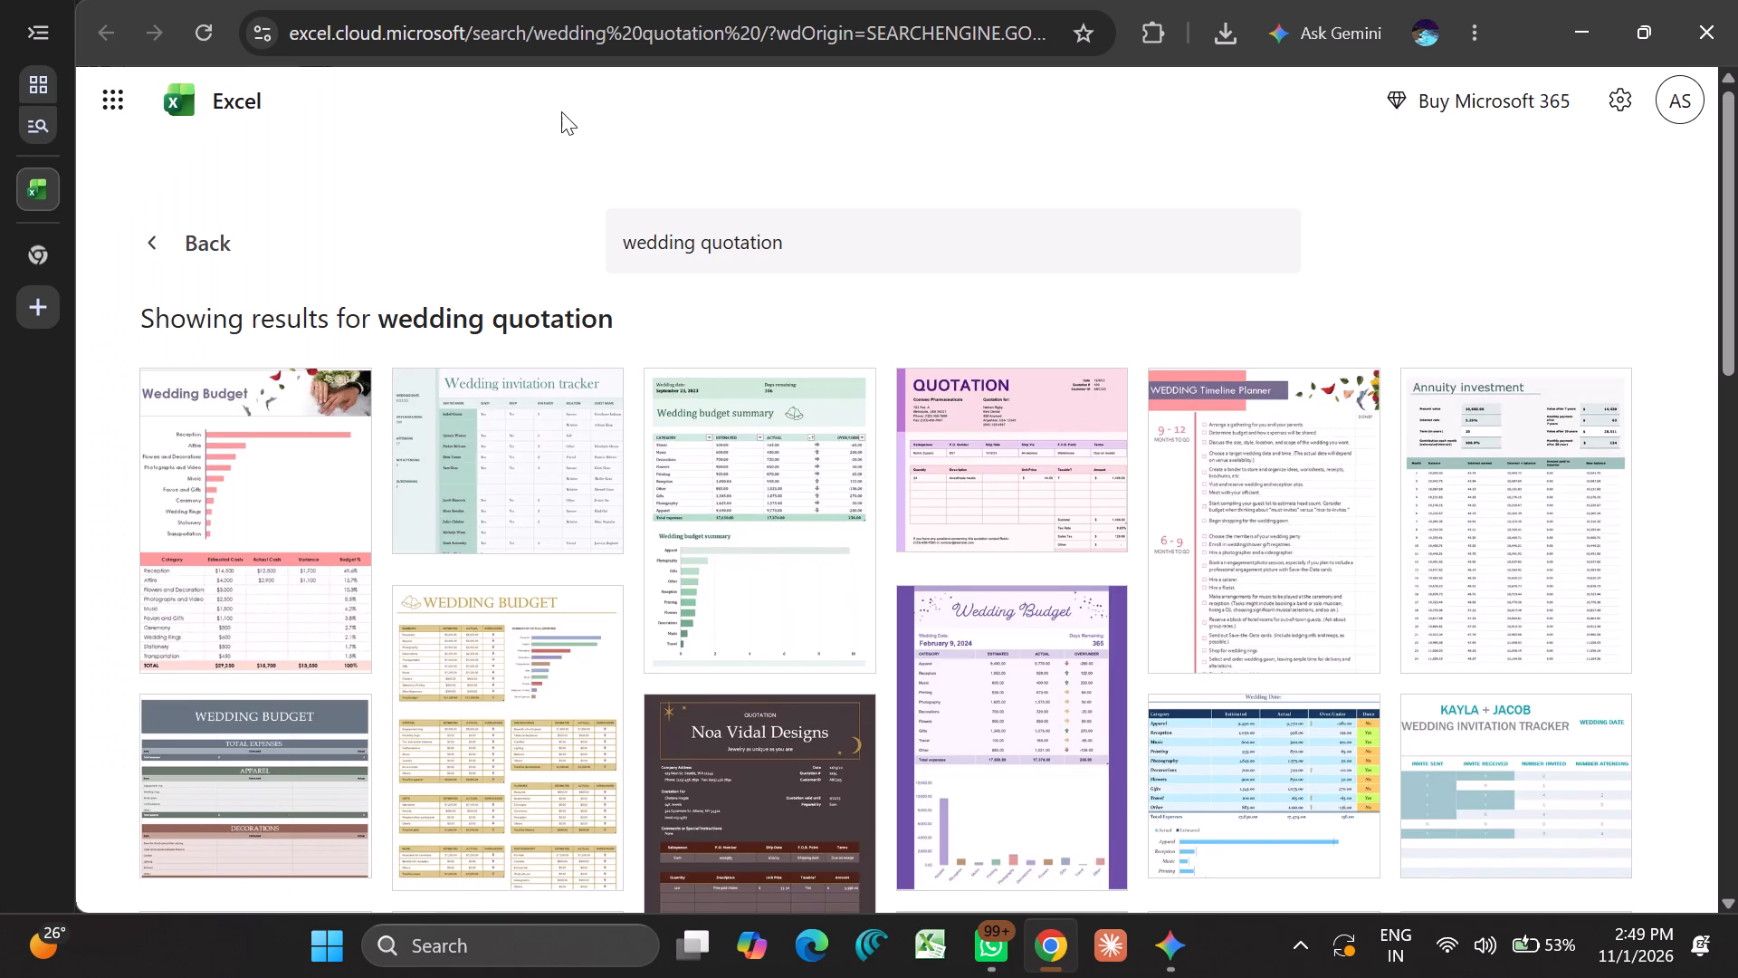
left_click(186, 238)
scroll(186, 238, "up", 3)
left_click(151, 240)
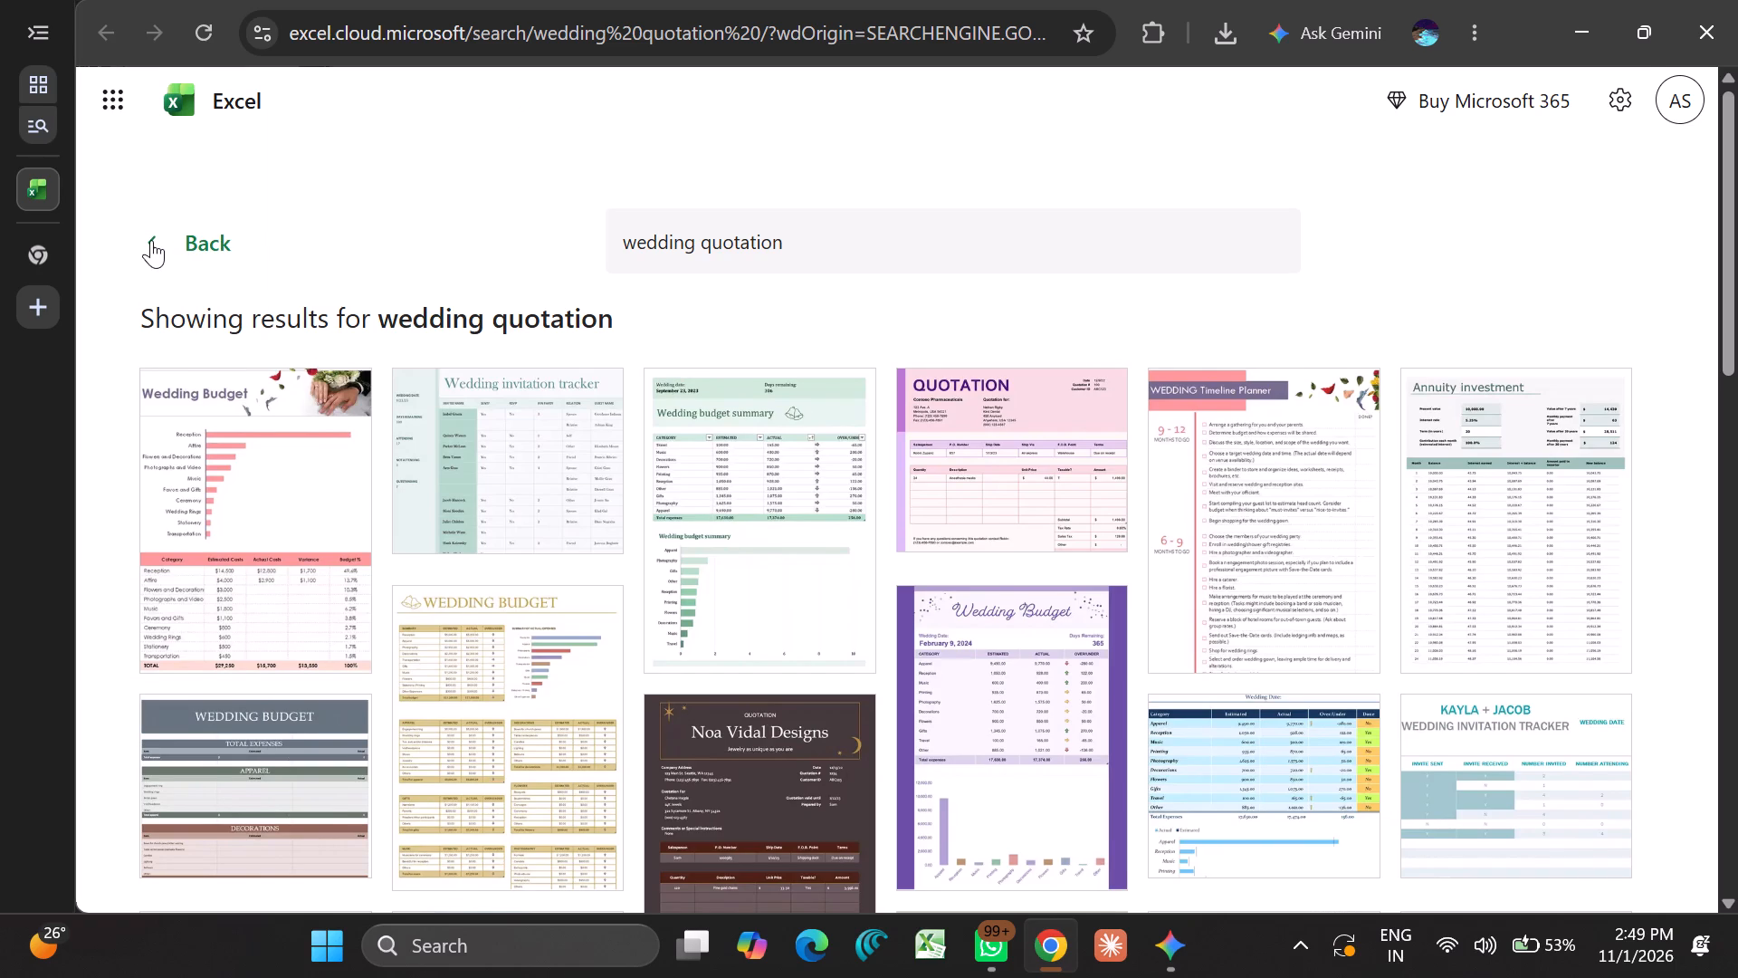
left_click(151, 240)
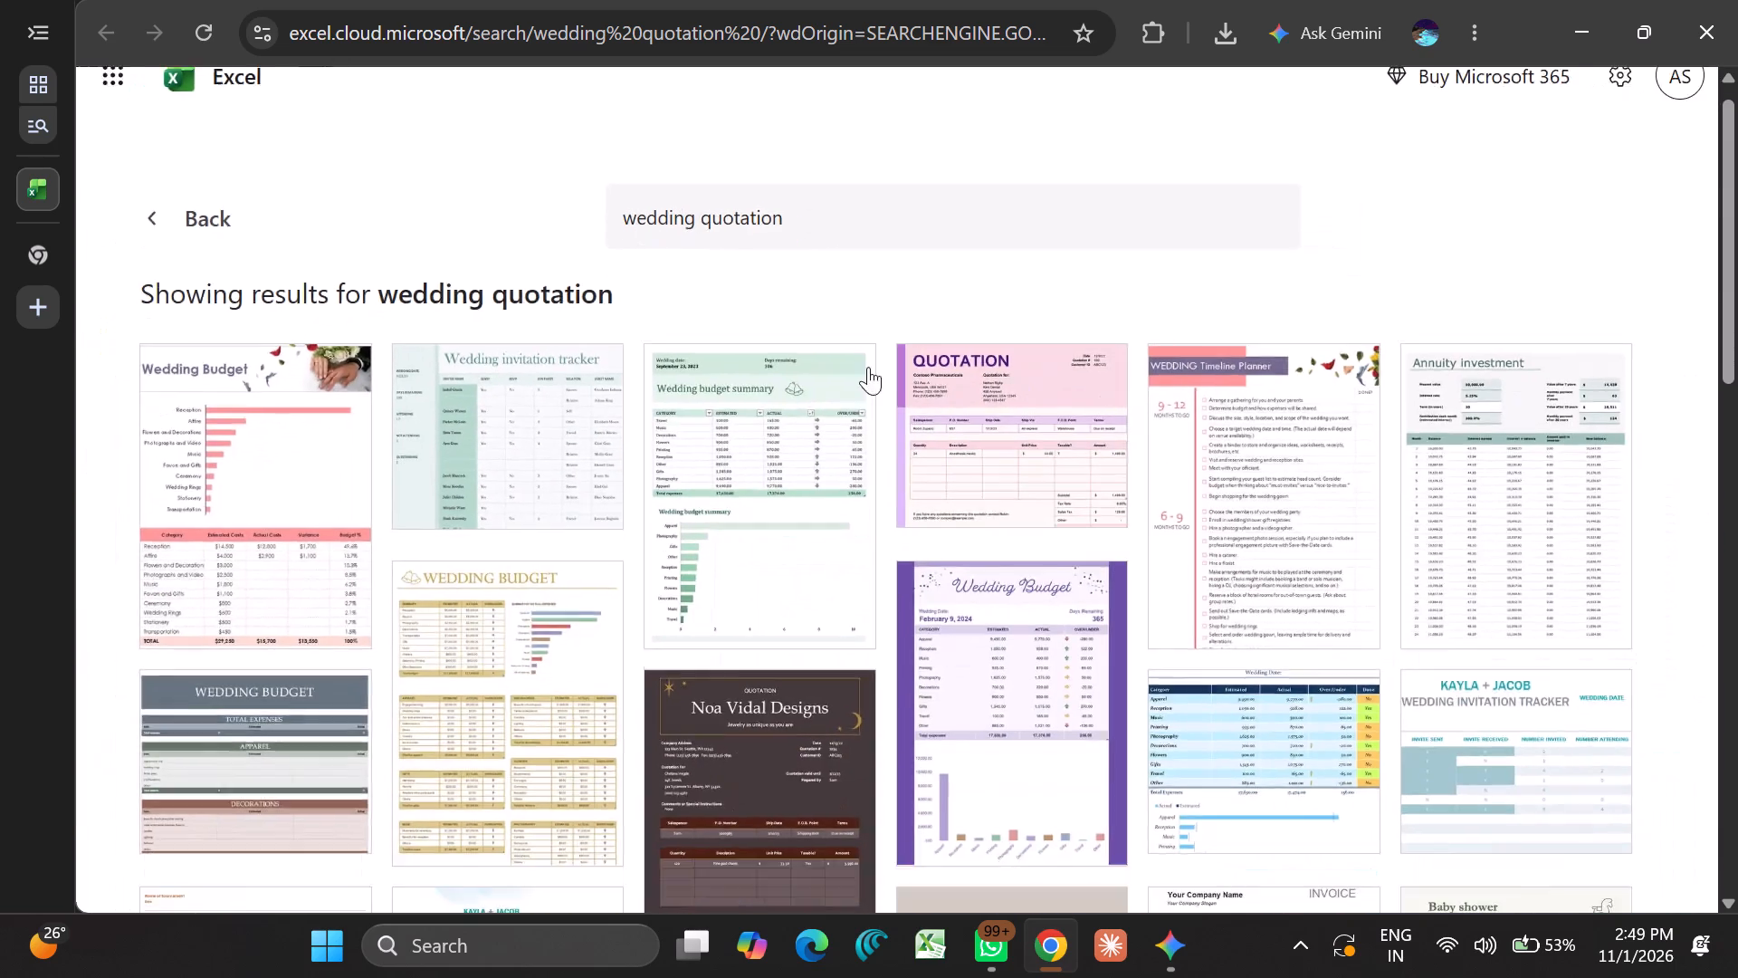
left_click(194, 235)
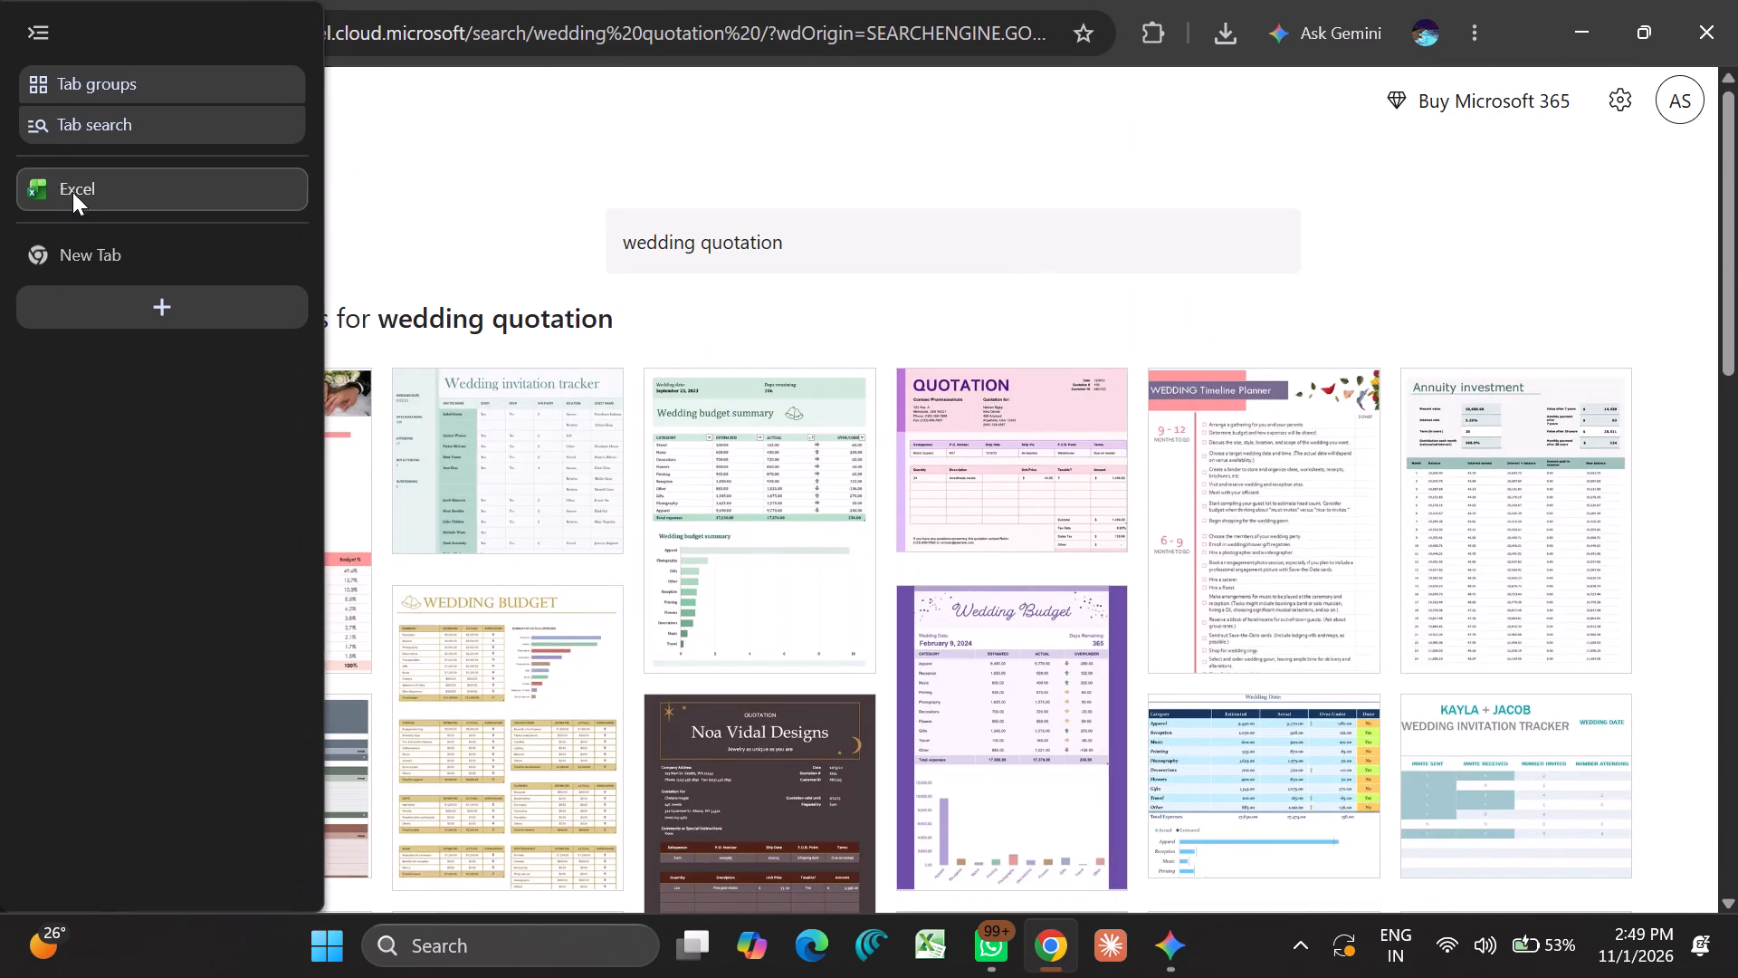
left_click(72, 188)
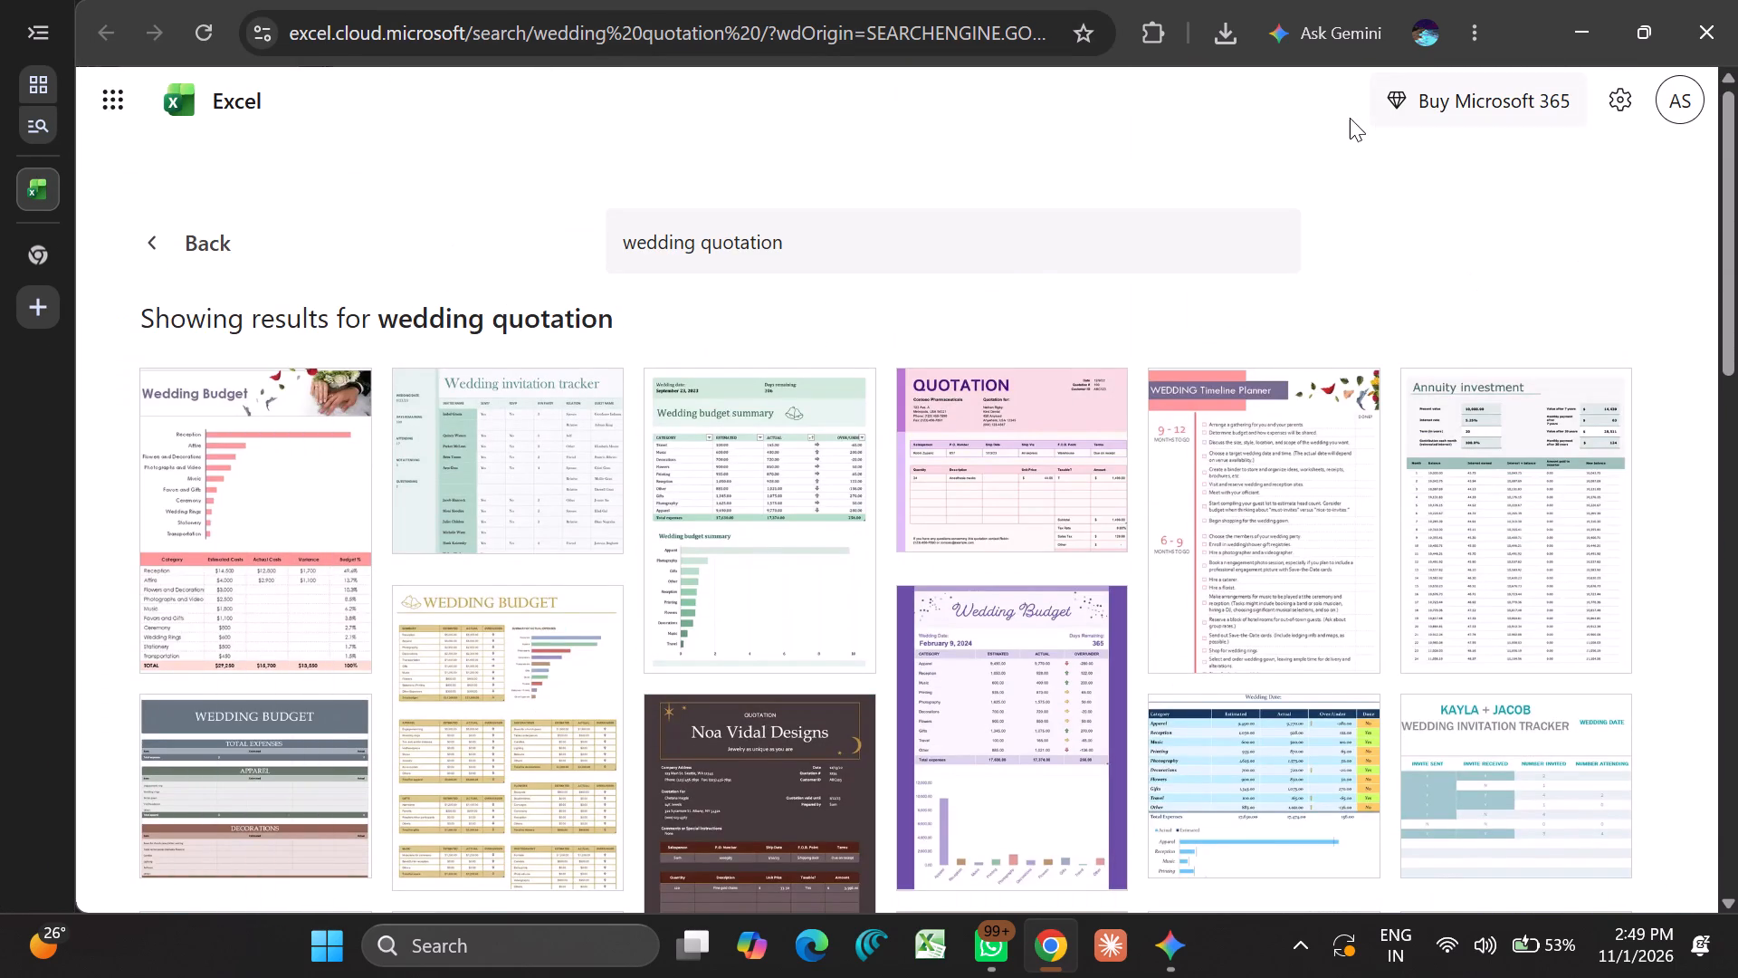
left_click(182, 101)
Open the Microsoft 365 app launcher from the template results page.
left_click(91, 82)
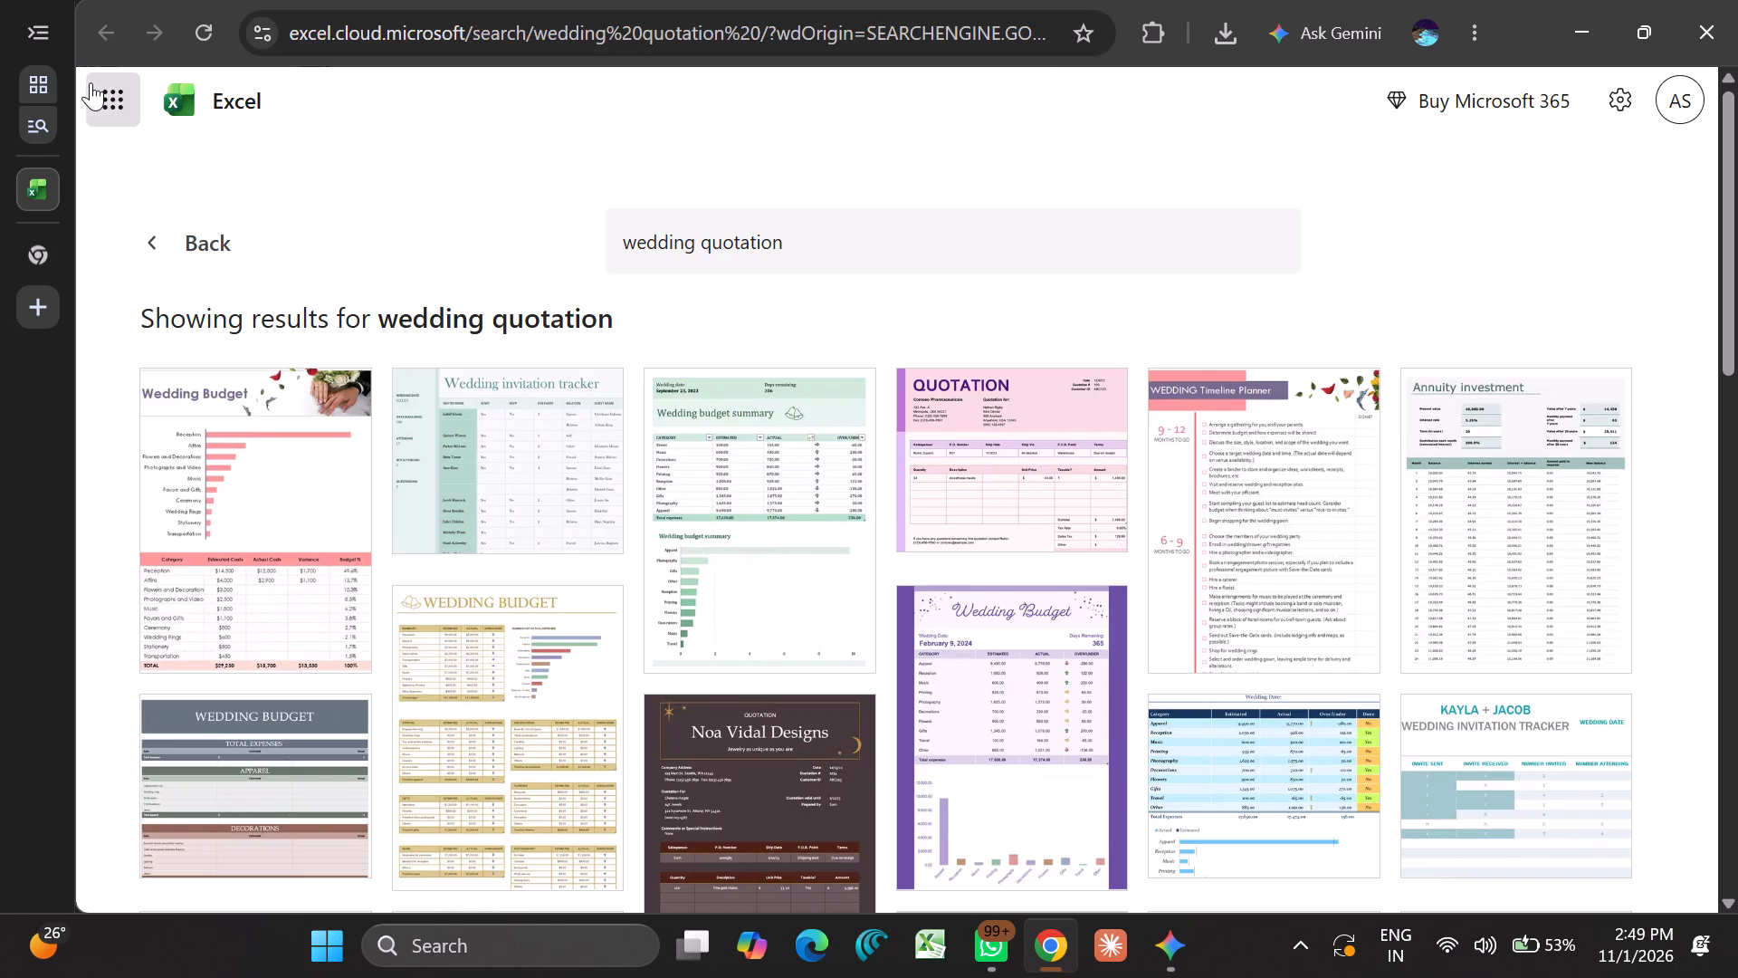
left_click(91, 82)
left_click(91, 82)
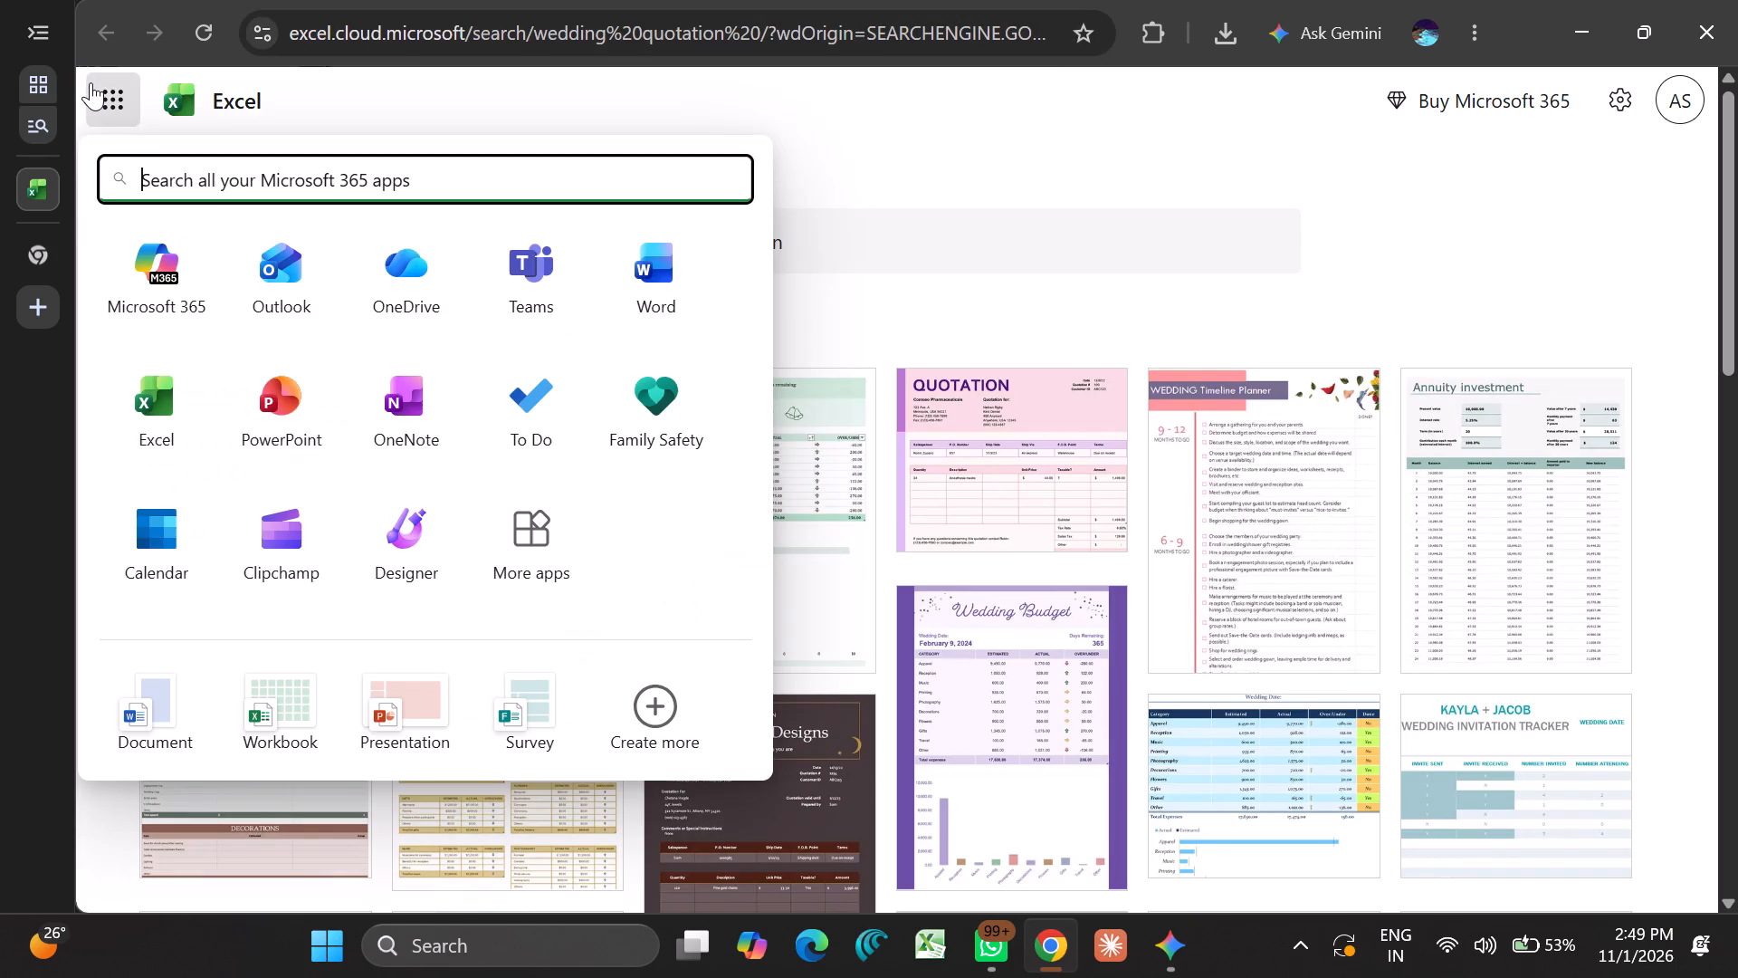
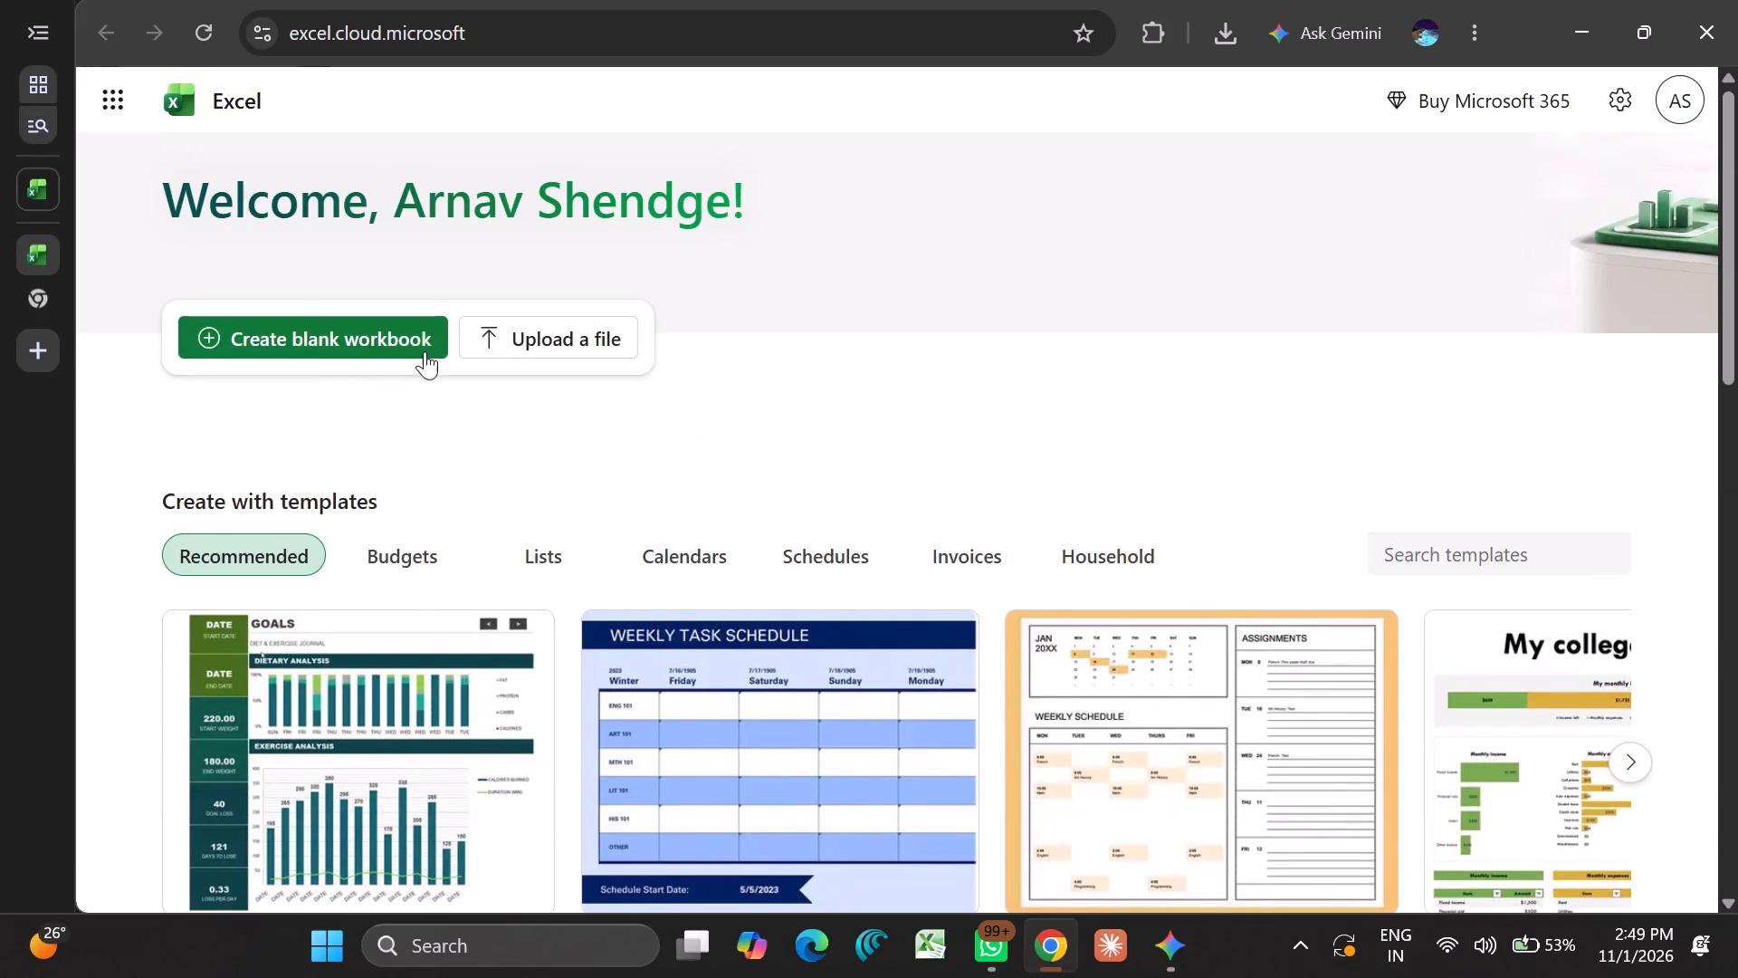
Open the recent workbook for the 3 Dec 2025 Palak Palace event, the version ending in "(1) copy".
scroll(465, 570, "down", 5)
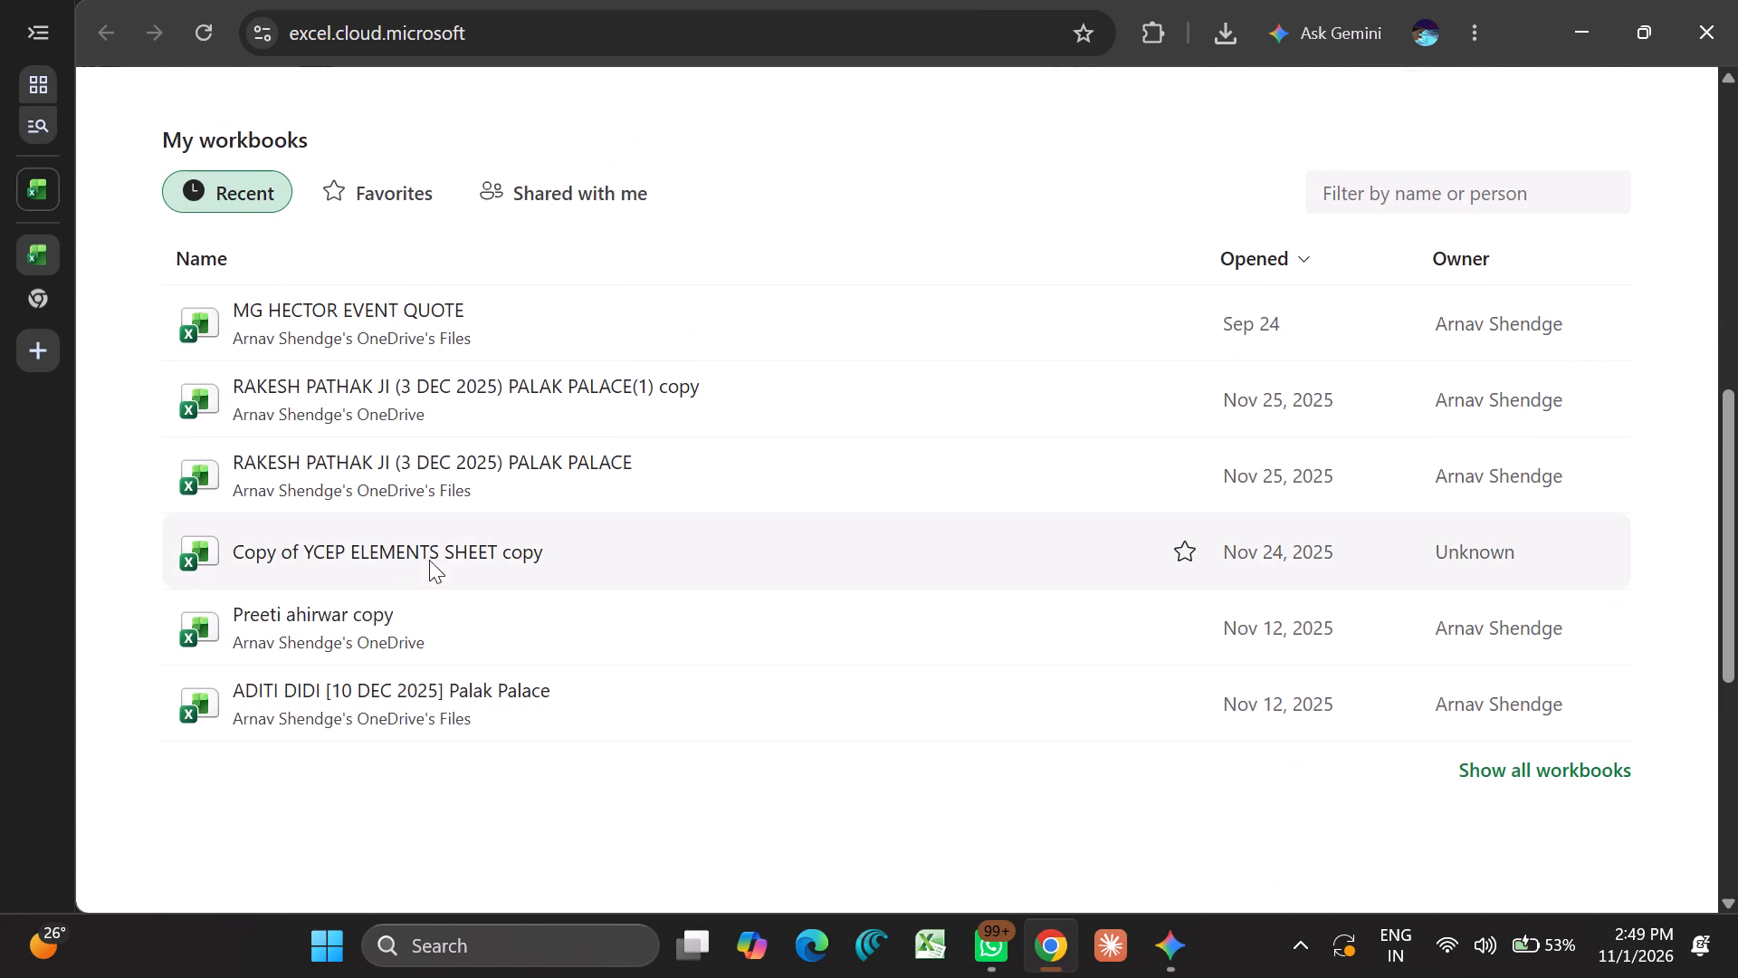
double_click(406, 404)
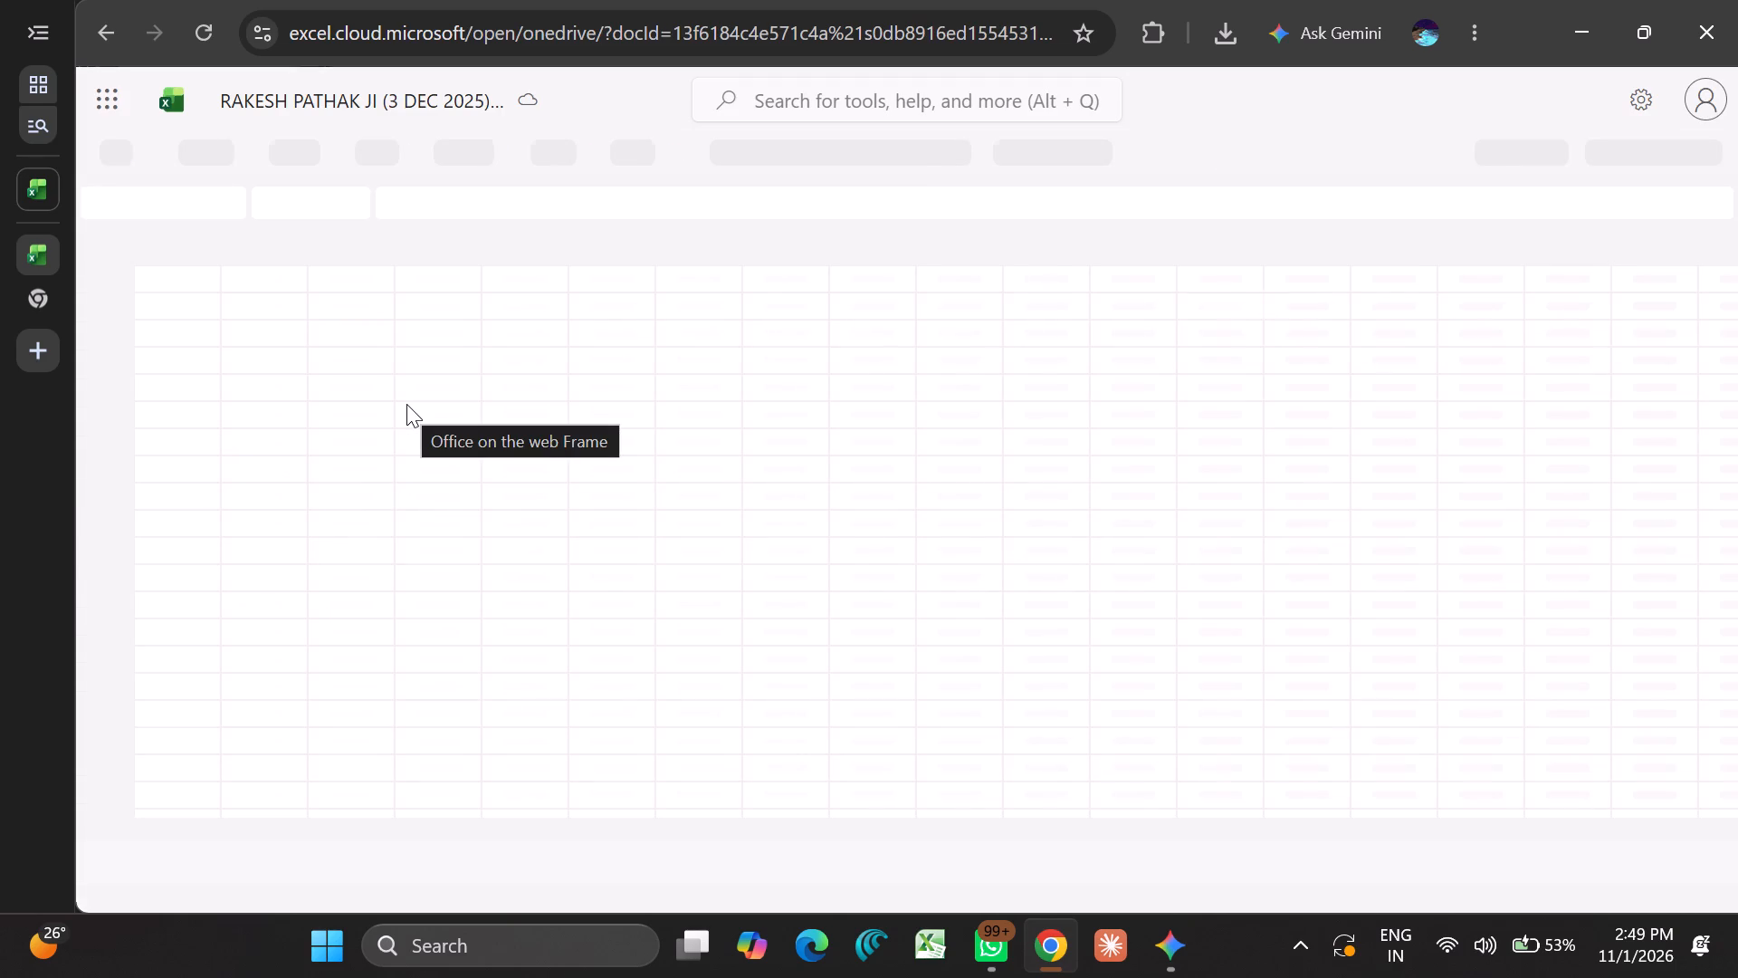
Look over the event-wise element sheet, from the grand total back up to the header rows.
scroll(406, 404, "right", 1)
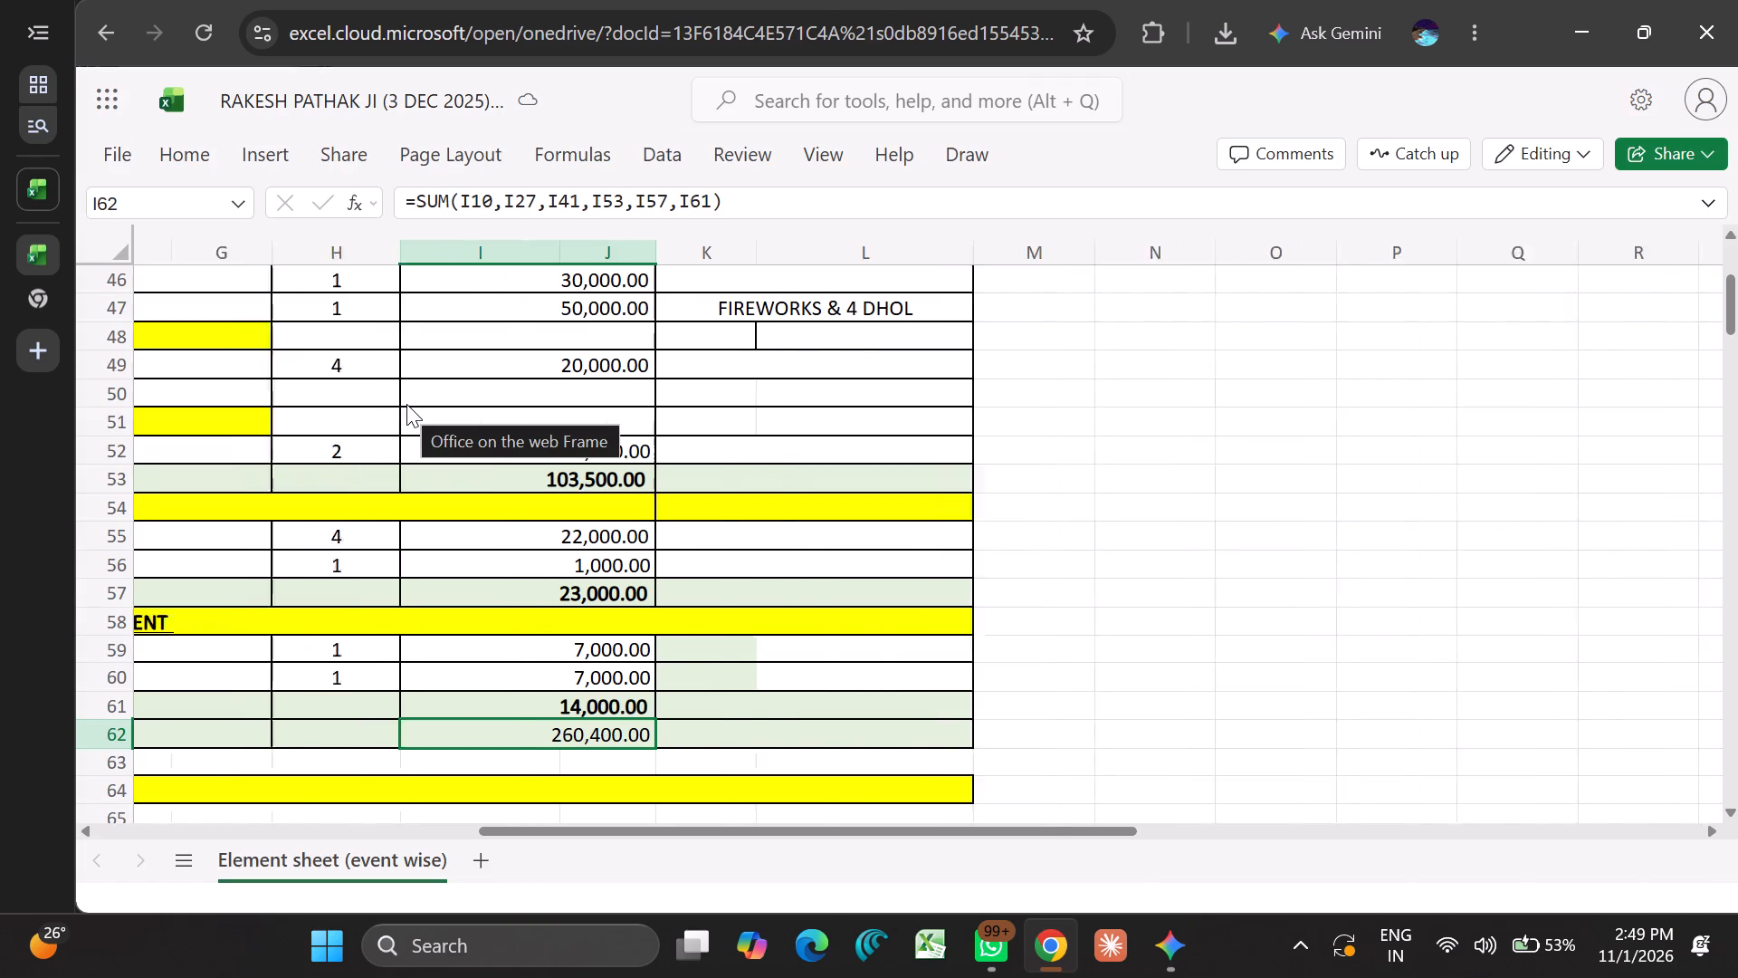
scroll(406, 404, "right", 6)
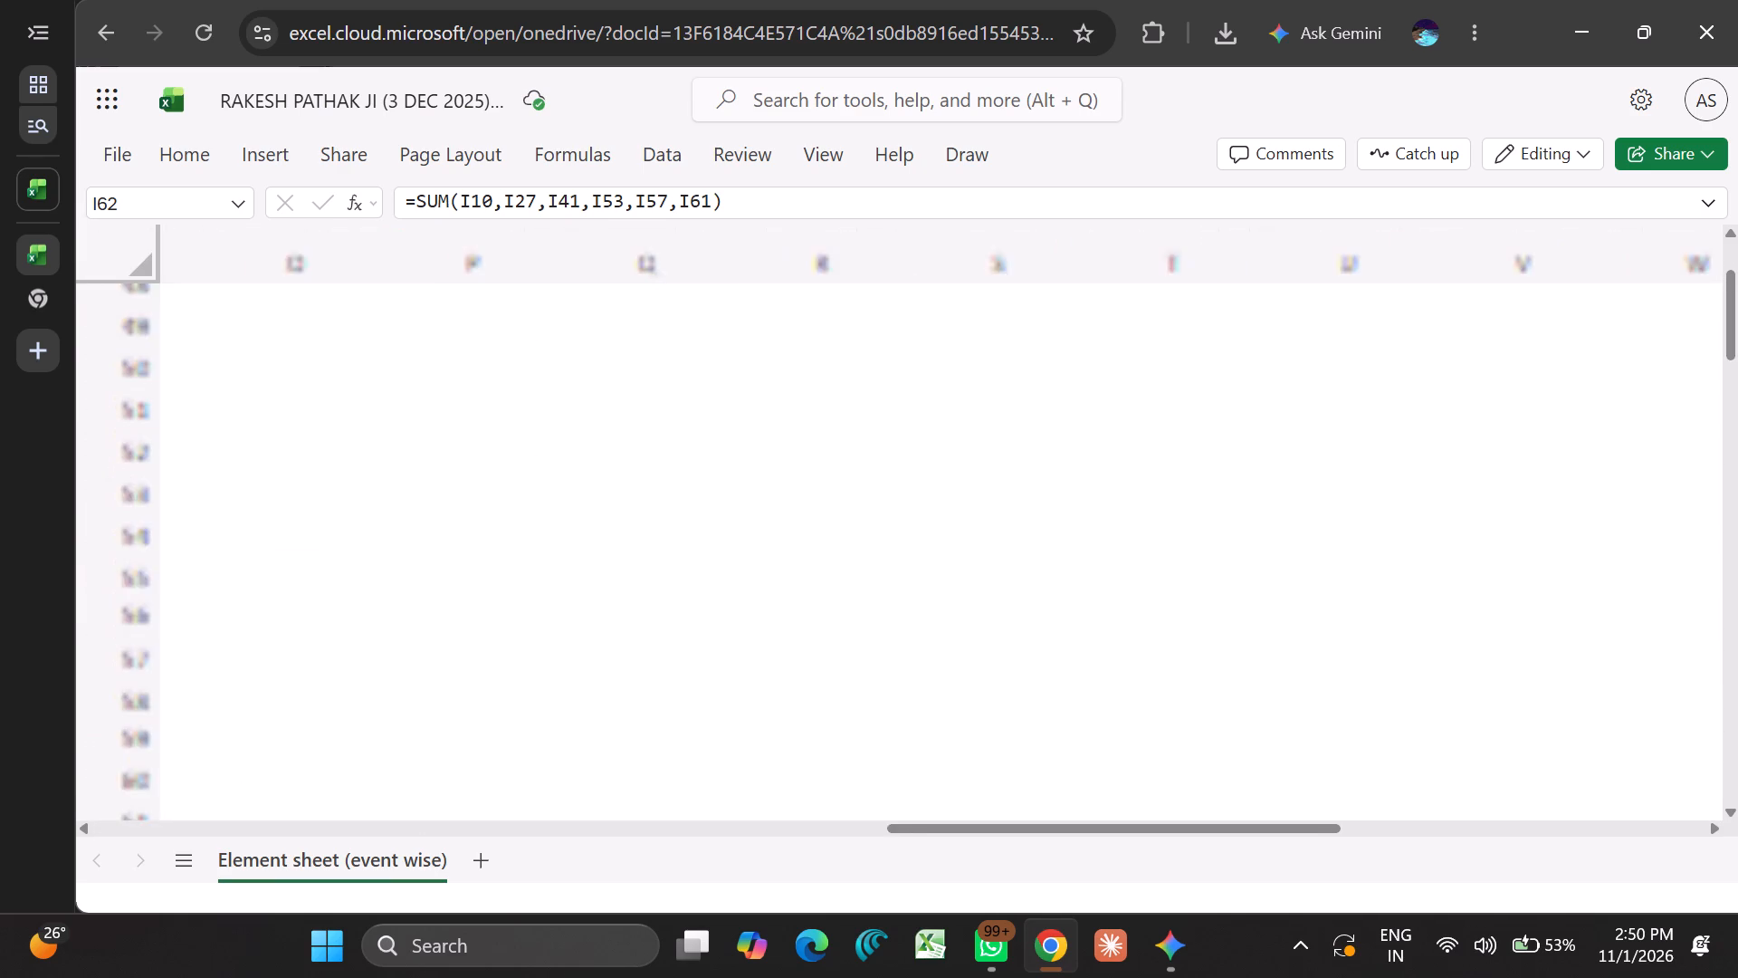
scroll(691, 419, "right", 10)
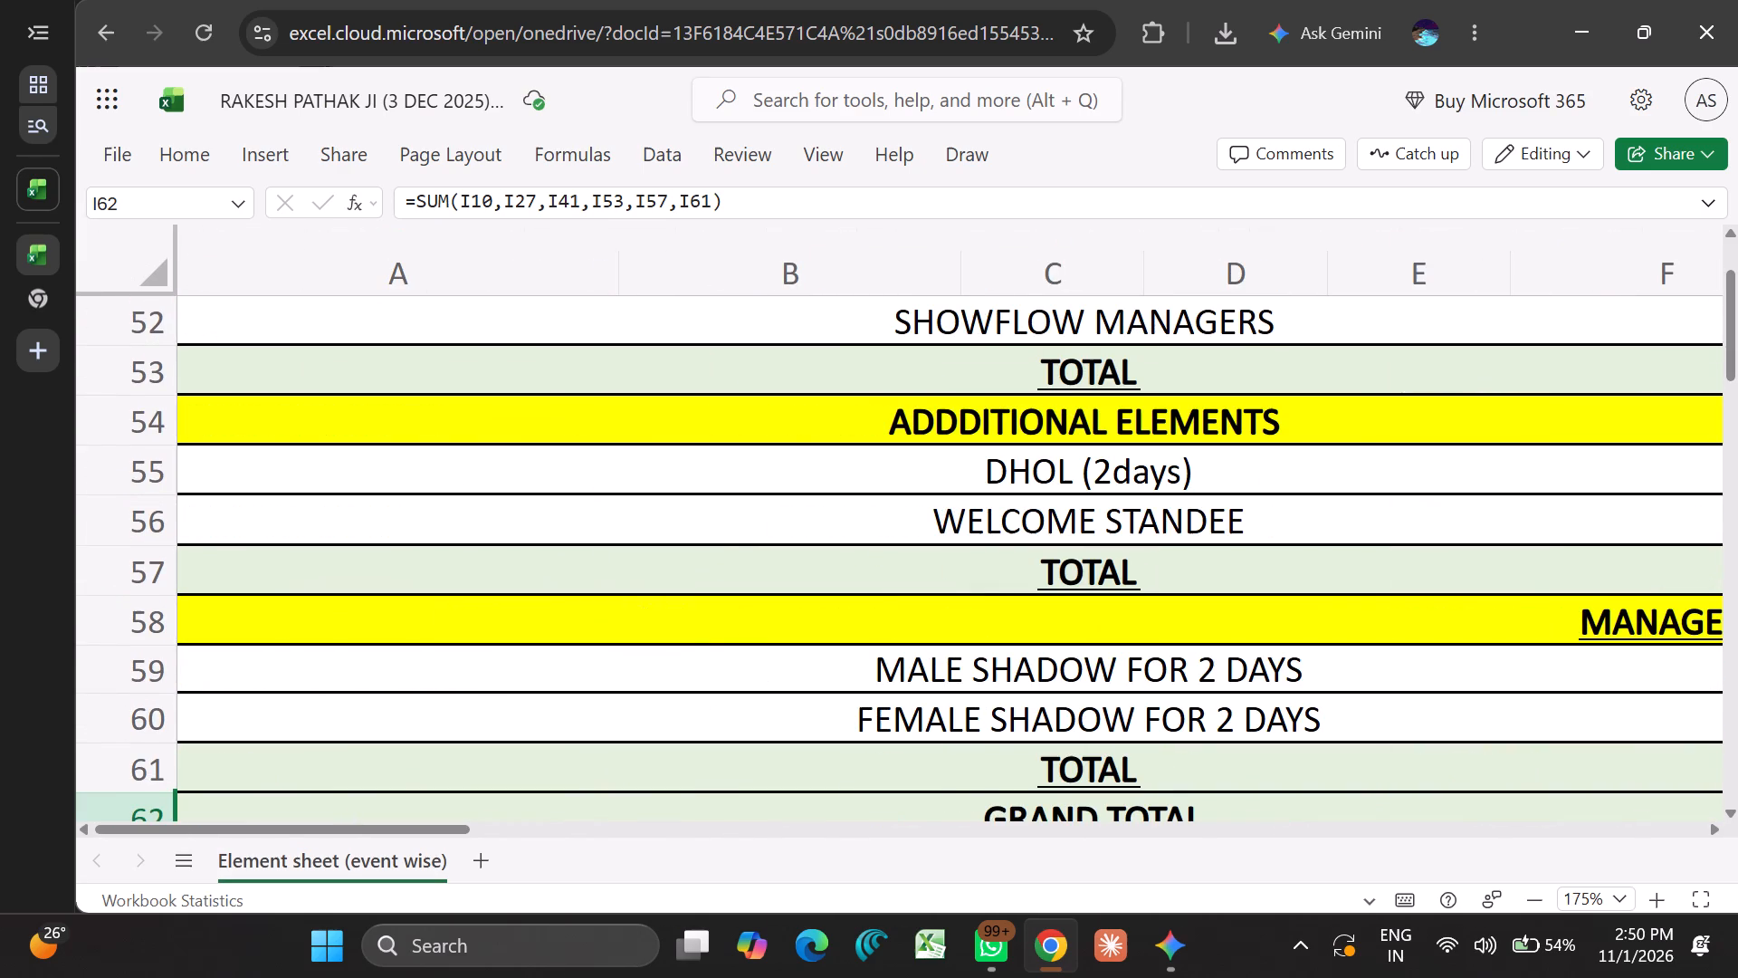
scroll(1411, 452, "left", 2)
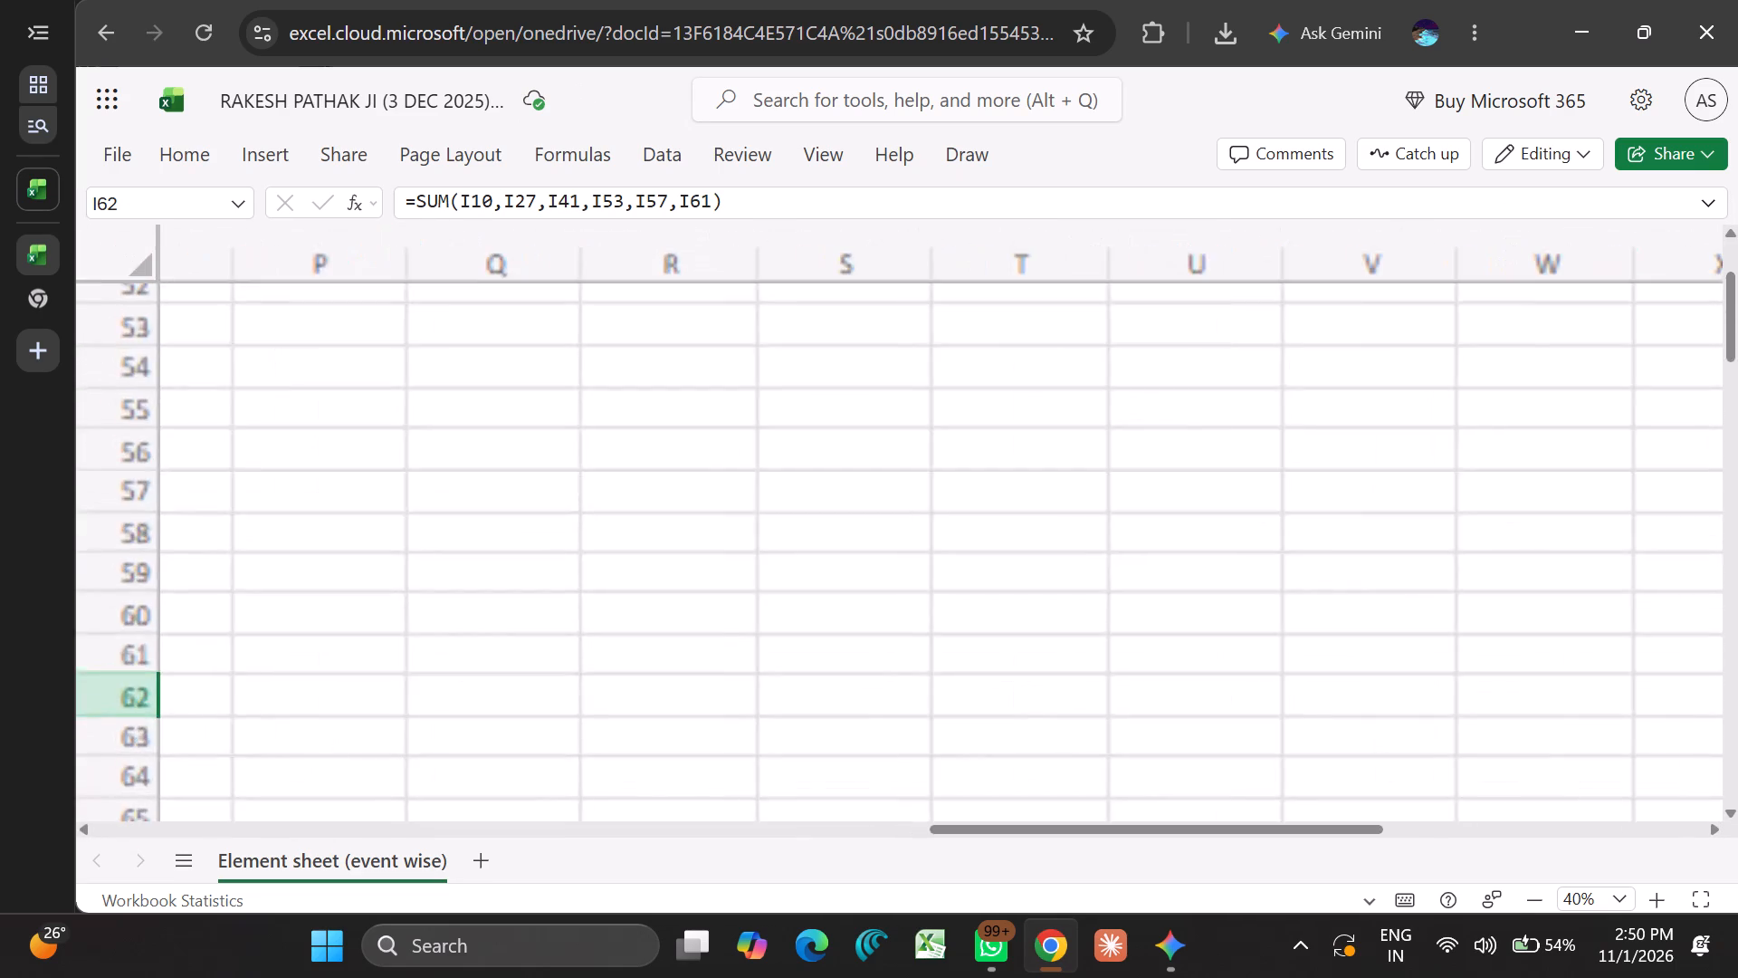
scroll(723, 455, "right", 2)
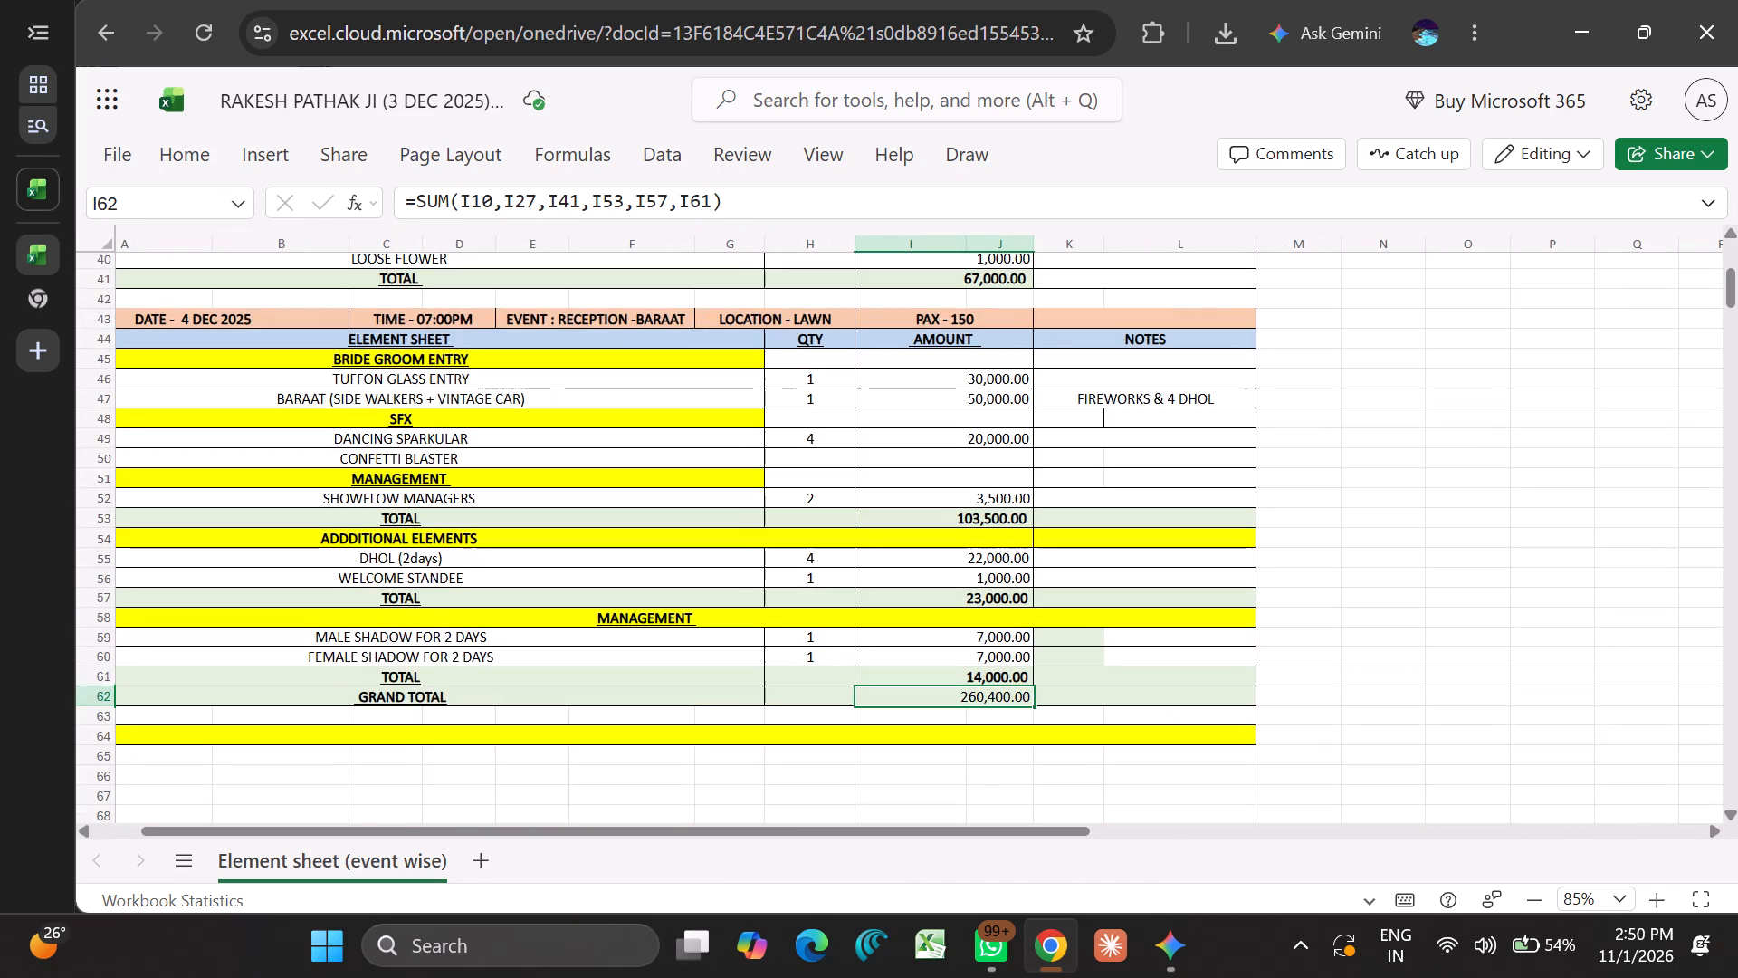
scroll(291, 264, "up", 2)
scroll(440, 391, "up", 3)
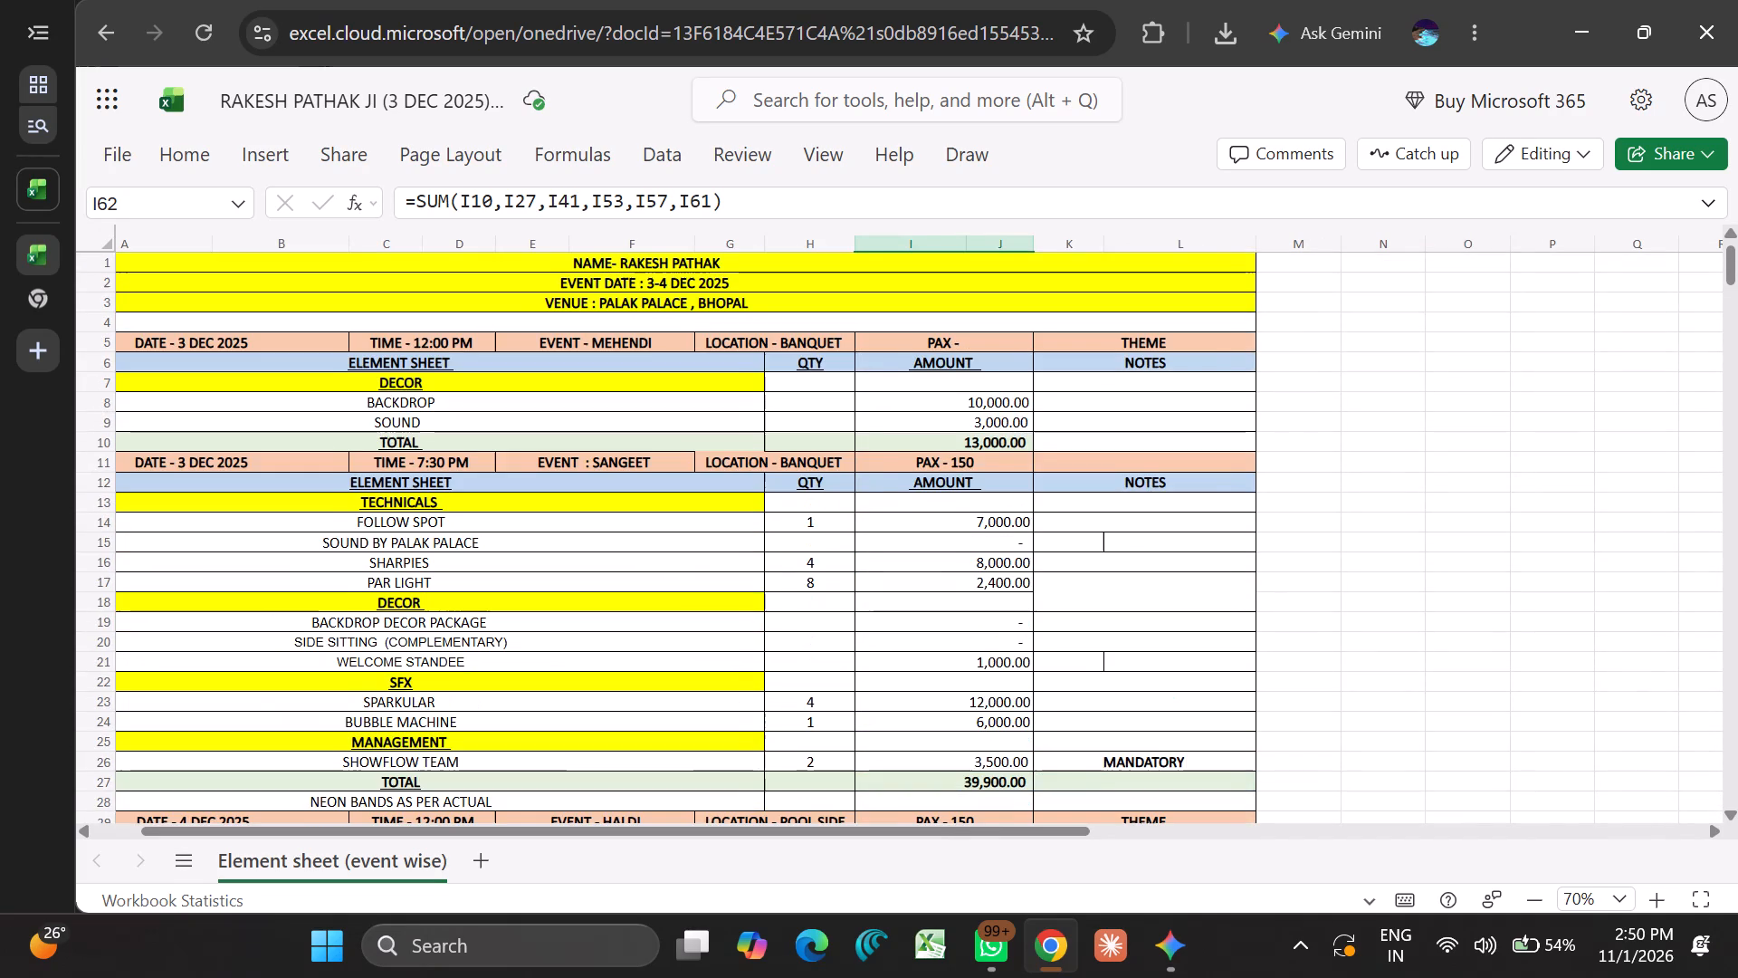
scroll(440, 391, "right", 3)
scroll(440, 391, "up", 1)
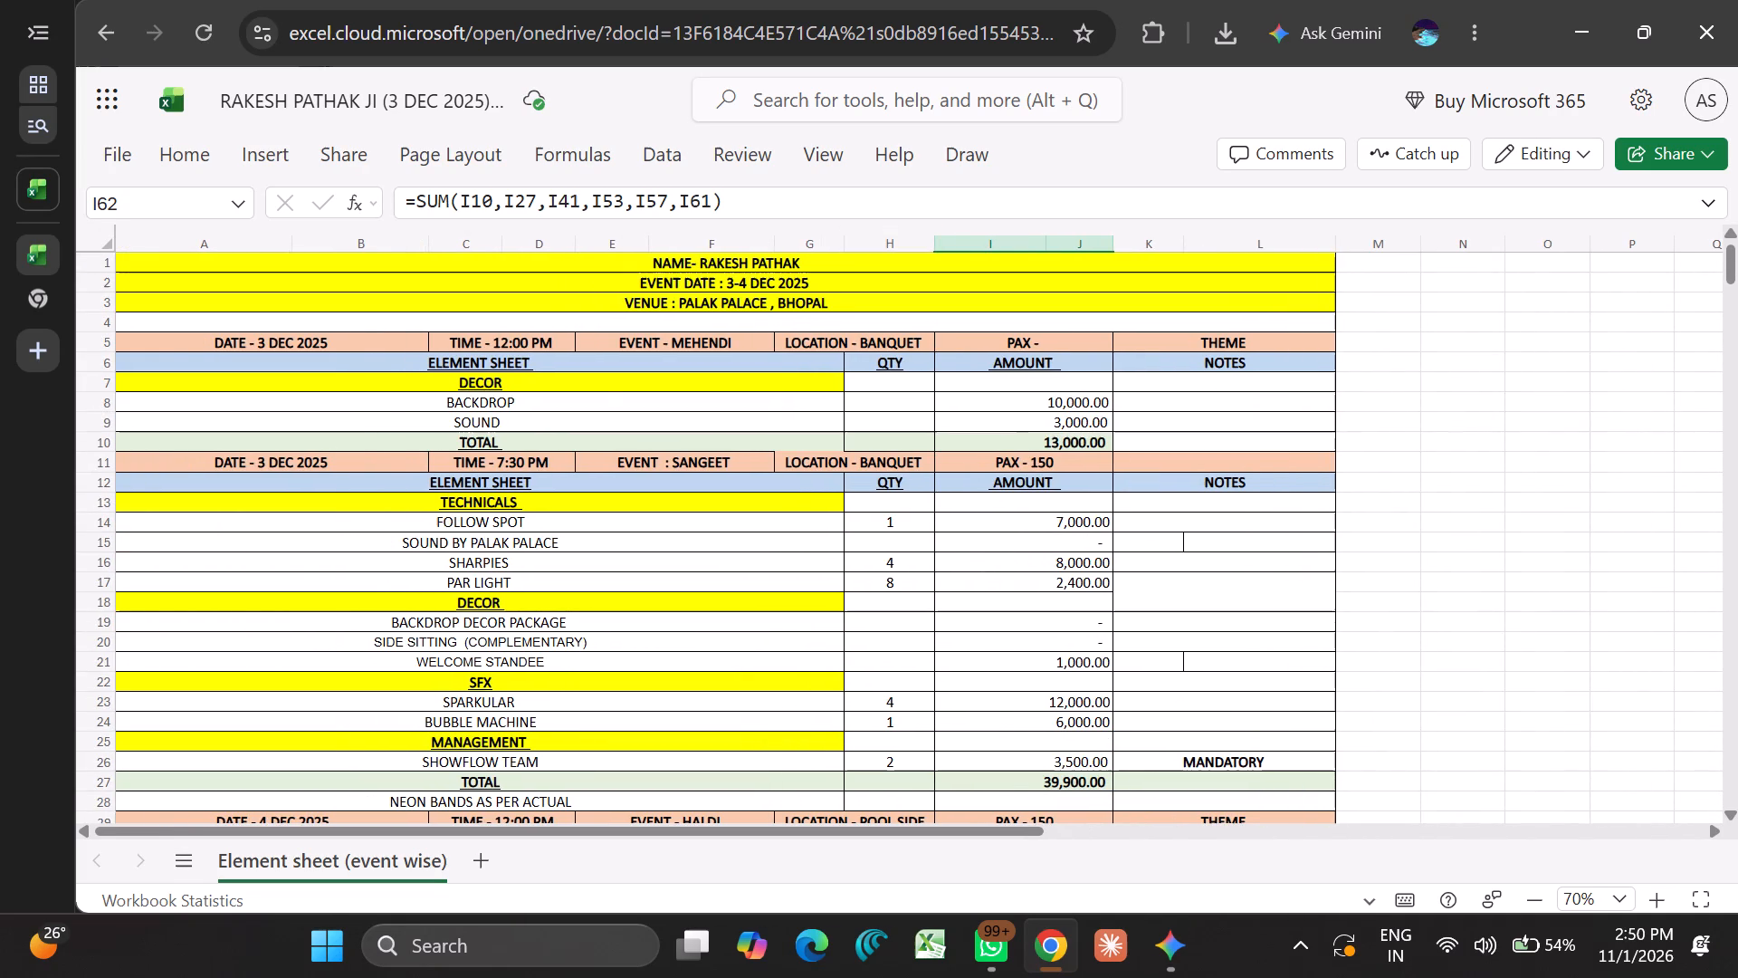
Duplicate the client name row by copying row 1 and inserting the copied cells above it, allowing clipboard access.
left_click(132, 260)
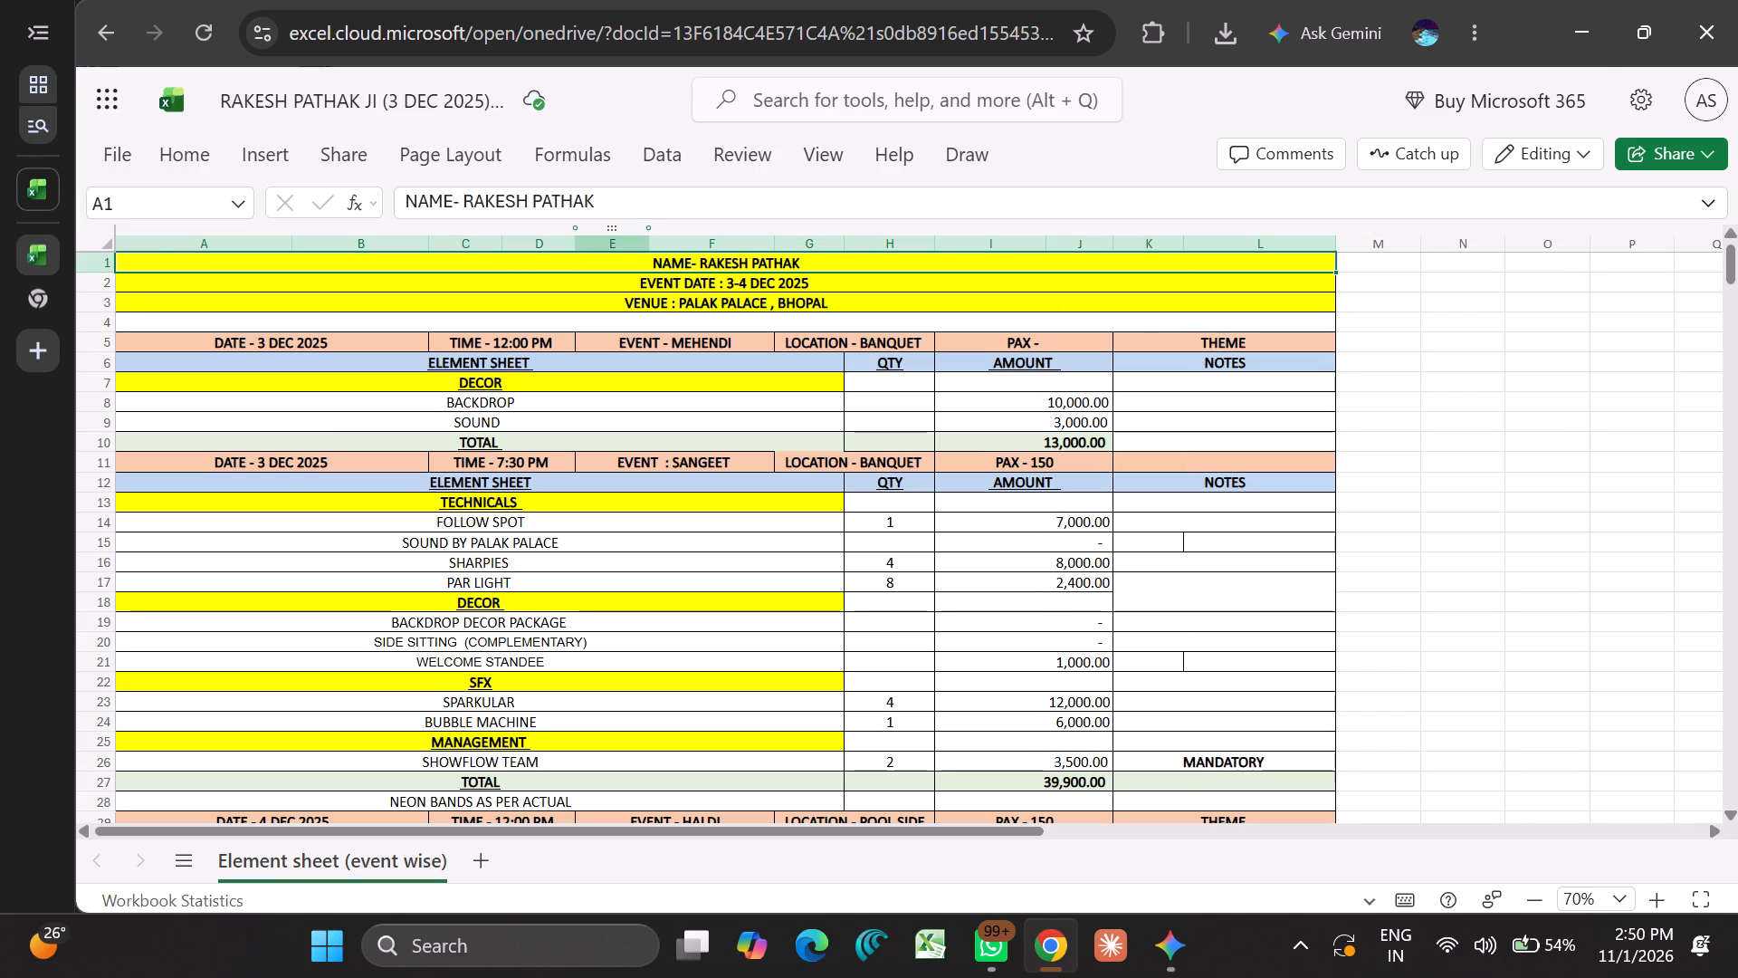
left_click(102, 259)
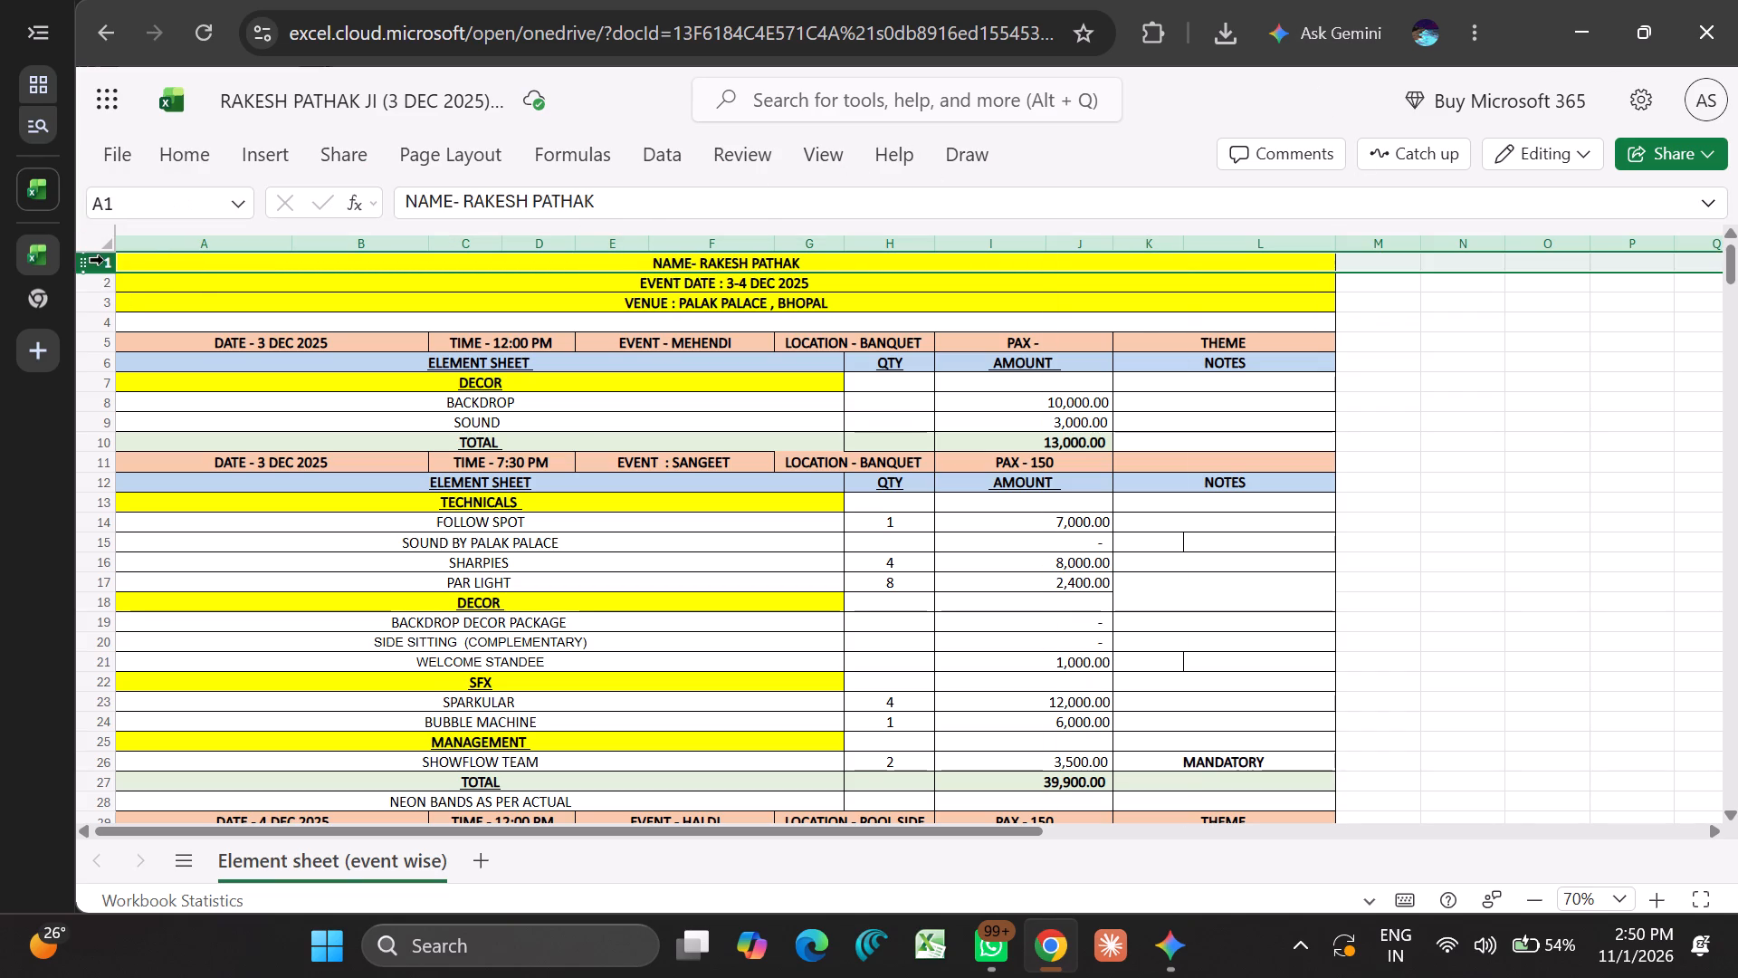
key("ctrl+c")
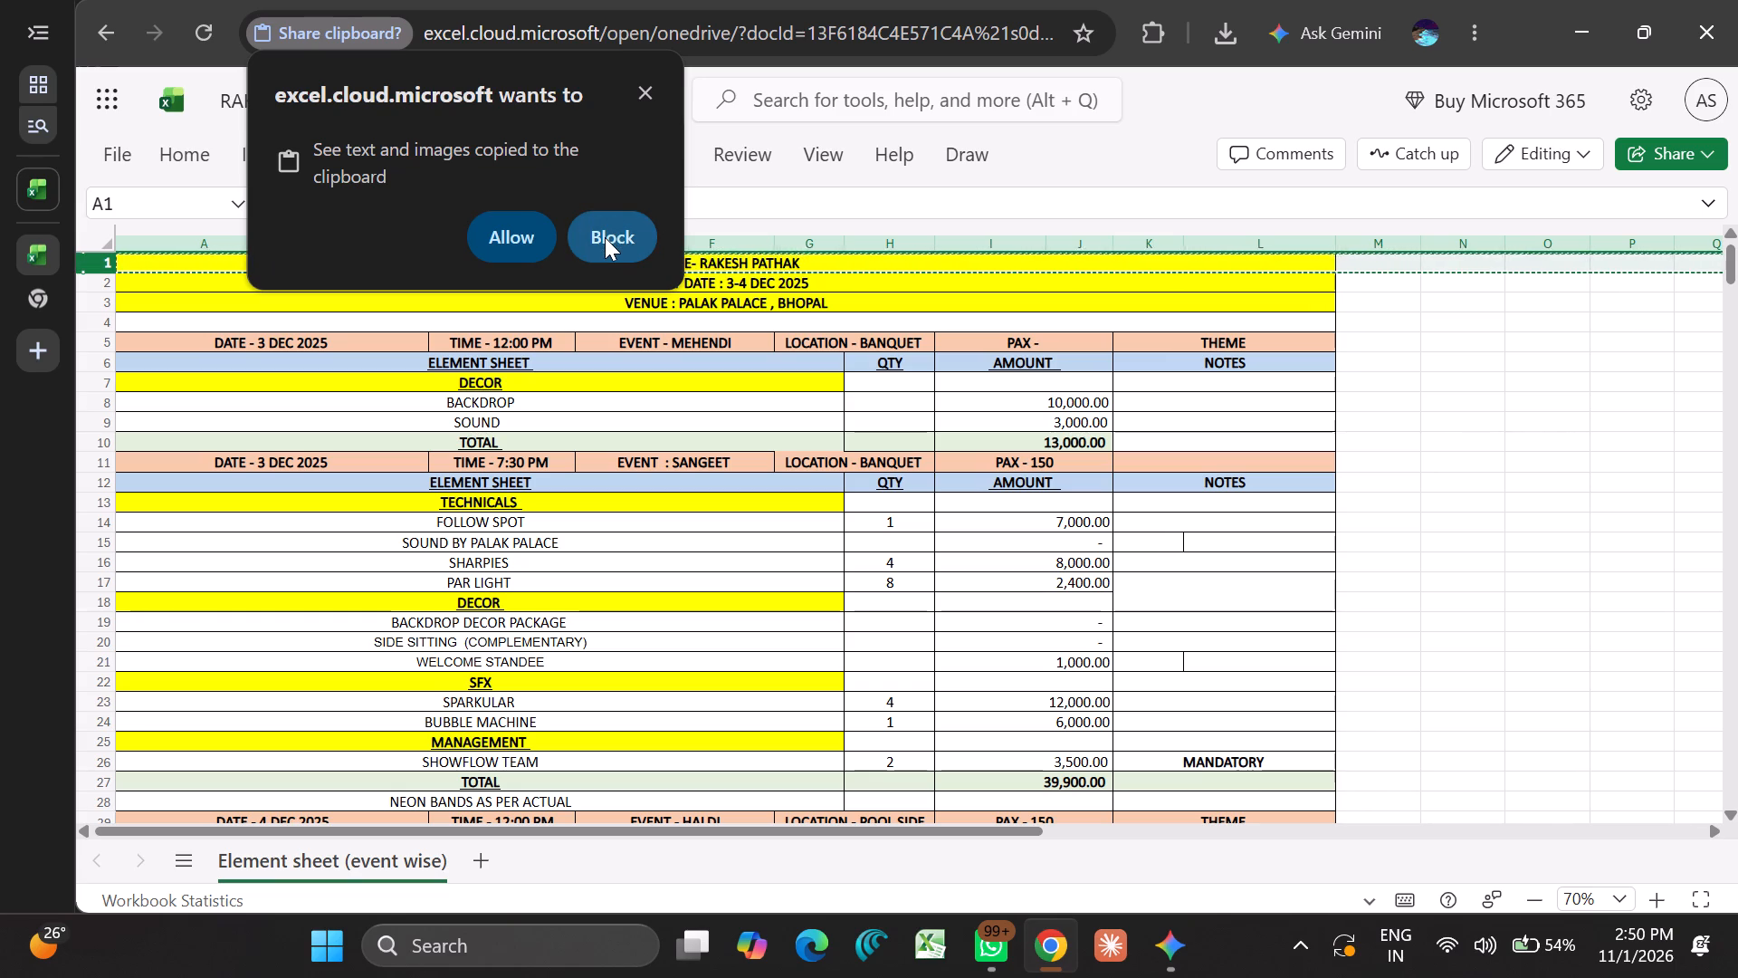
left_click(511, 230)
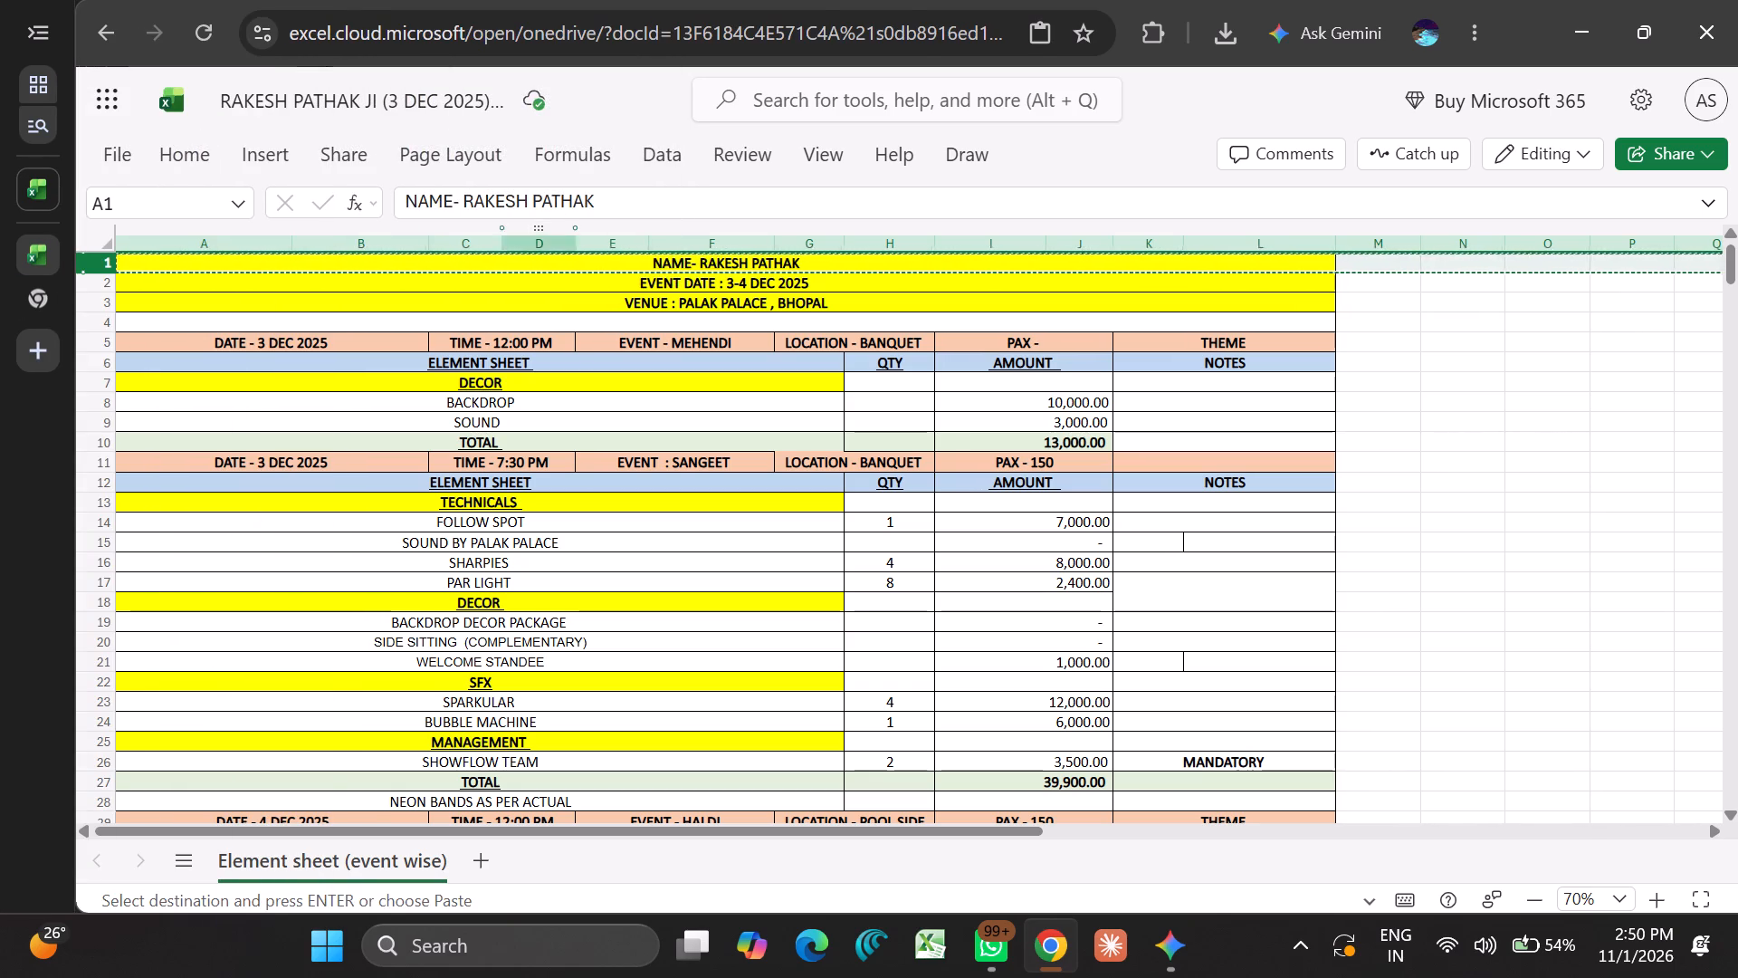
left_click(251, 158)
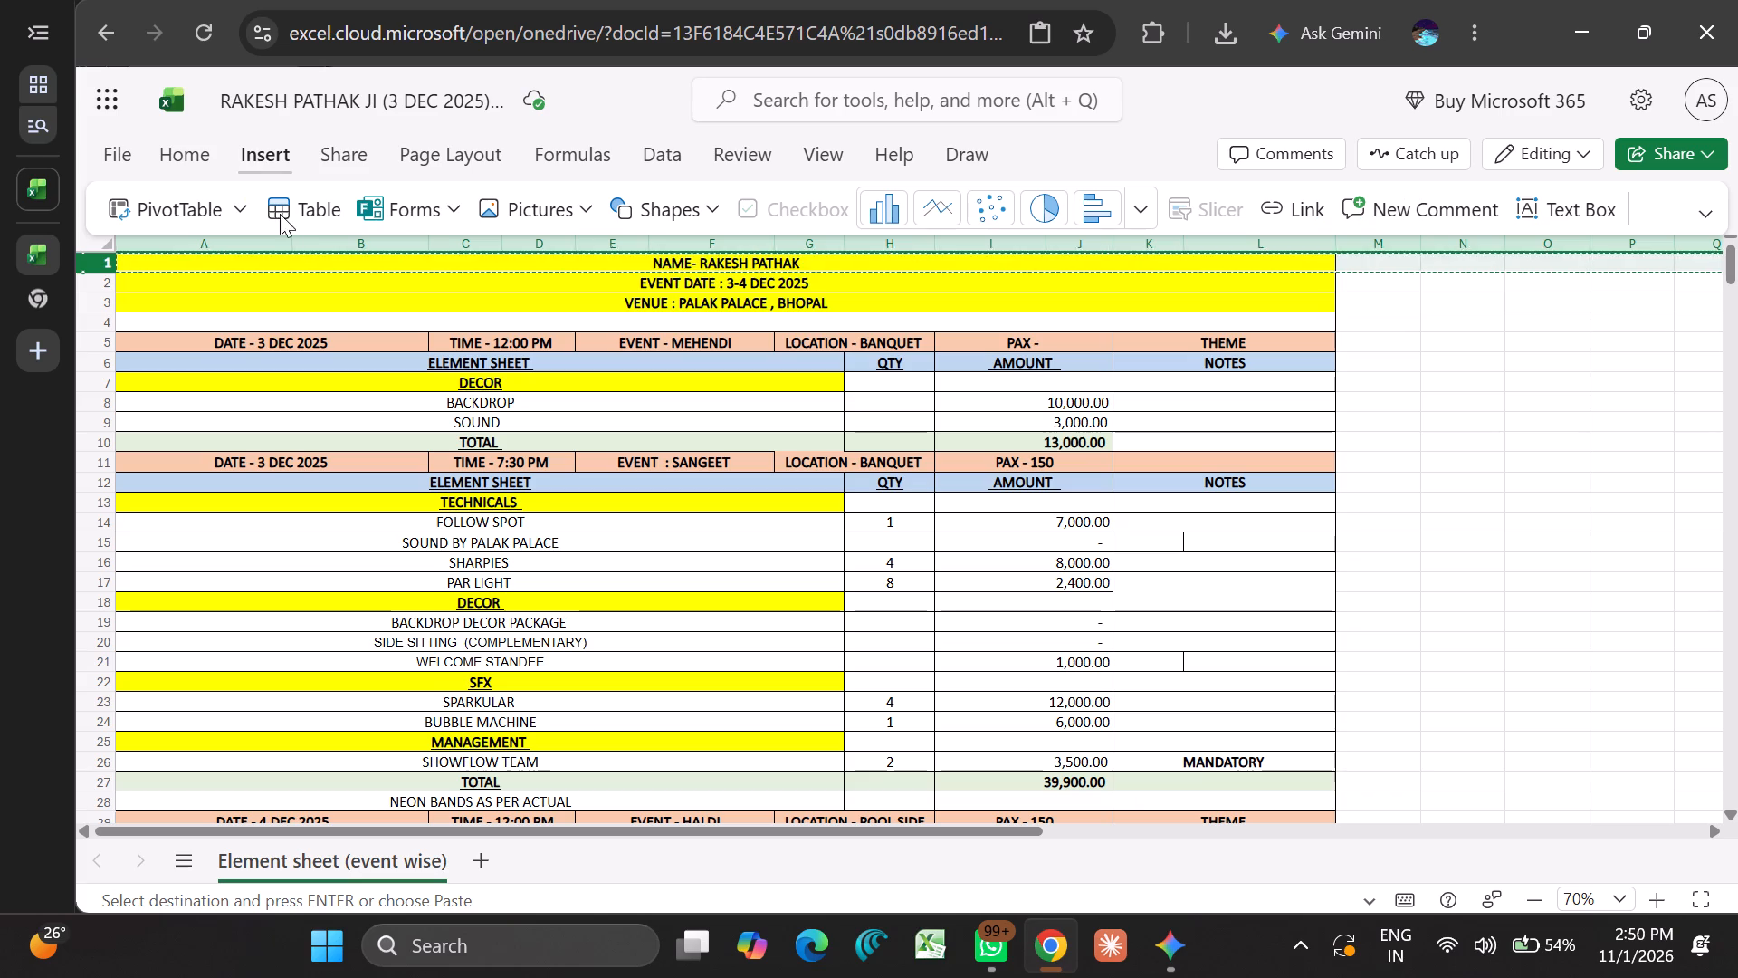
left_click(218, 340)
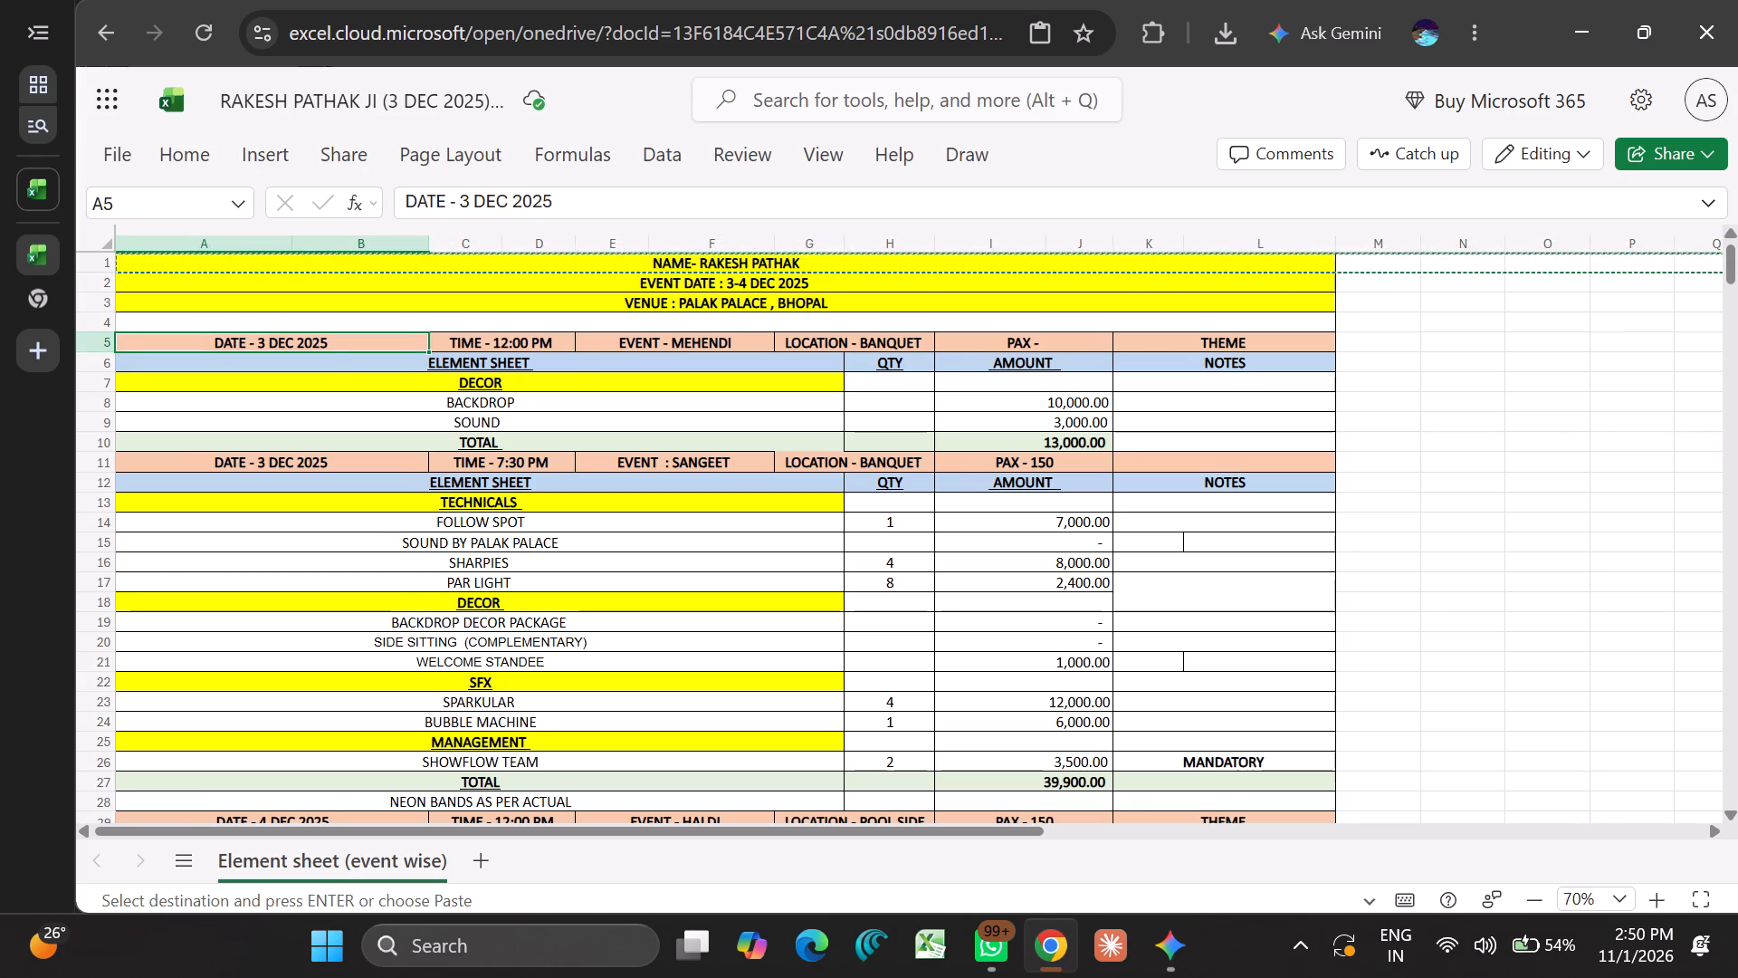
left_click(138, 264)
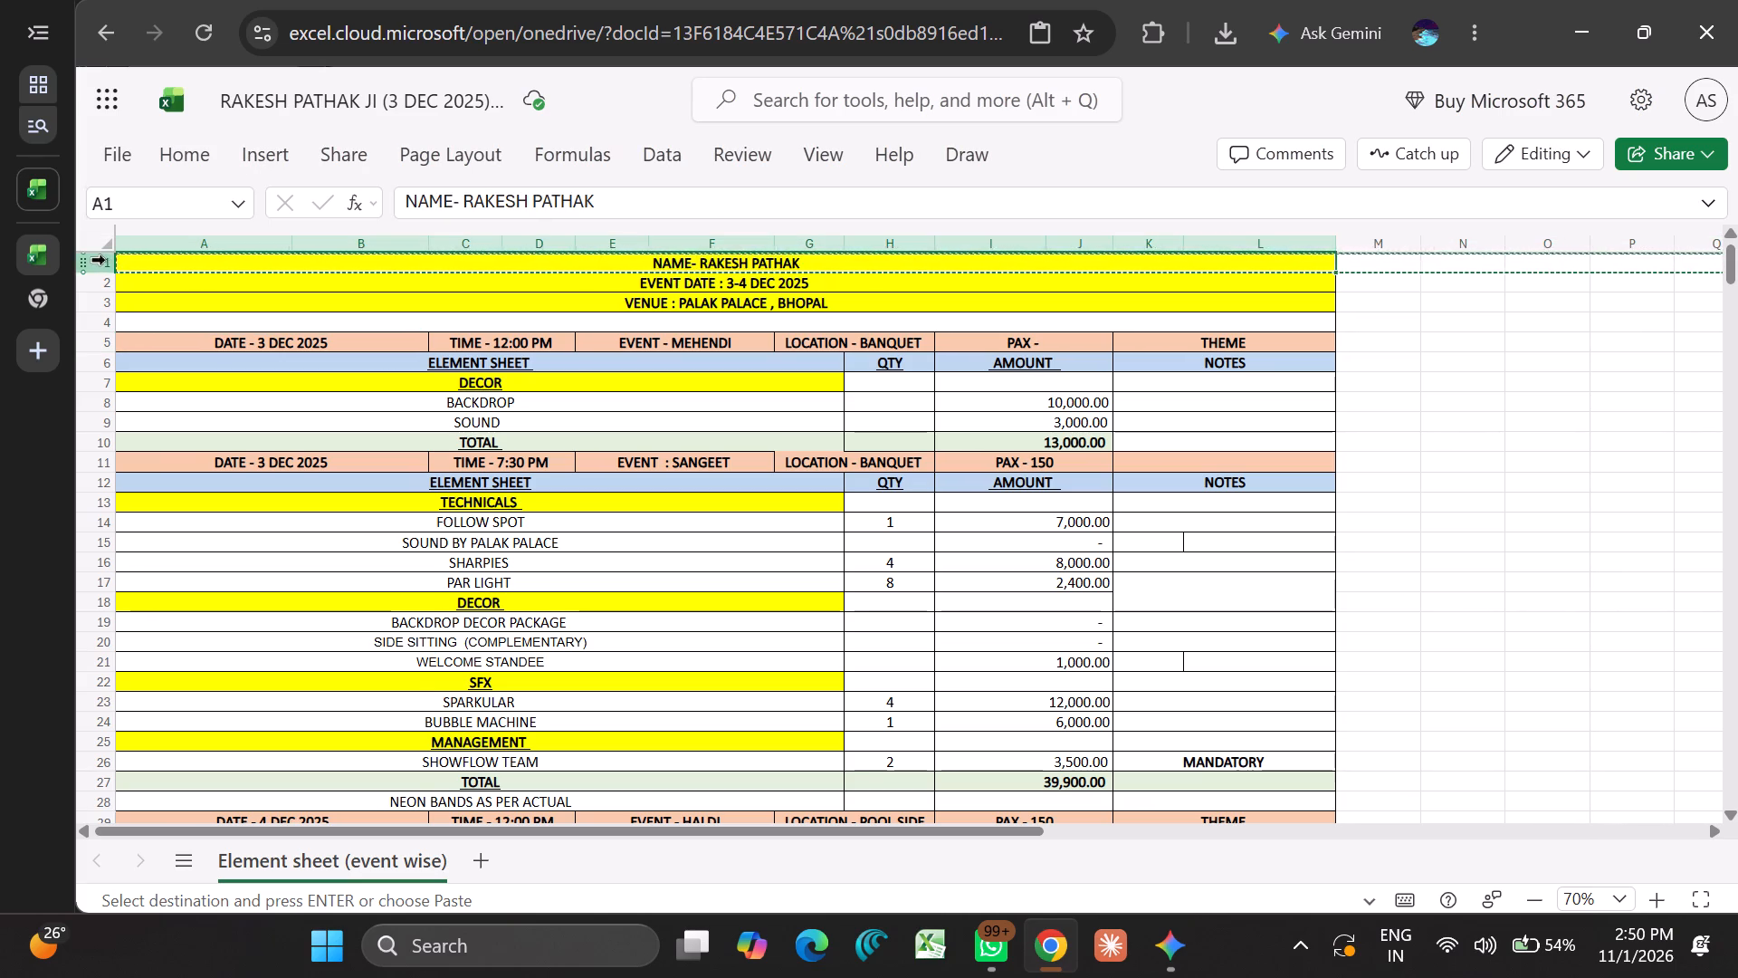
right_click(104, 259)
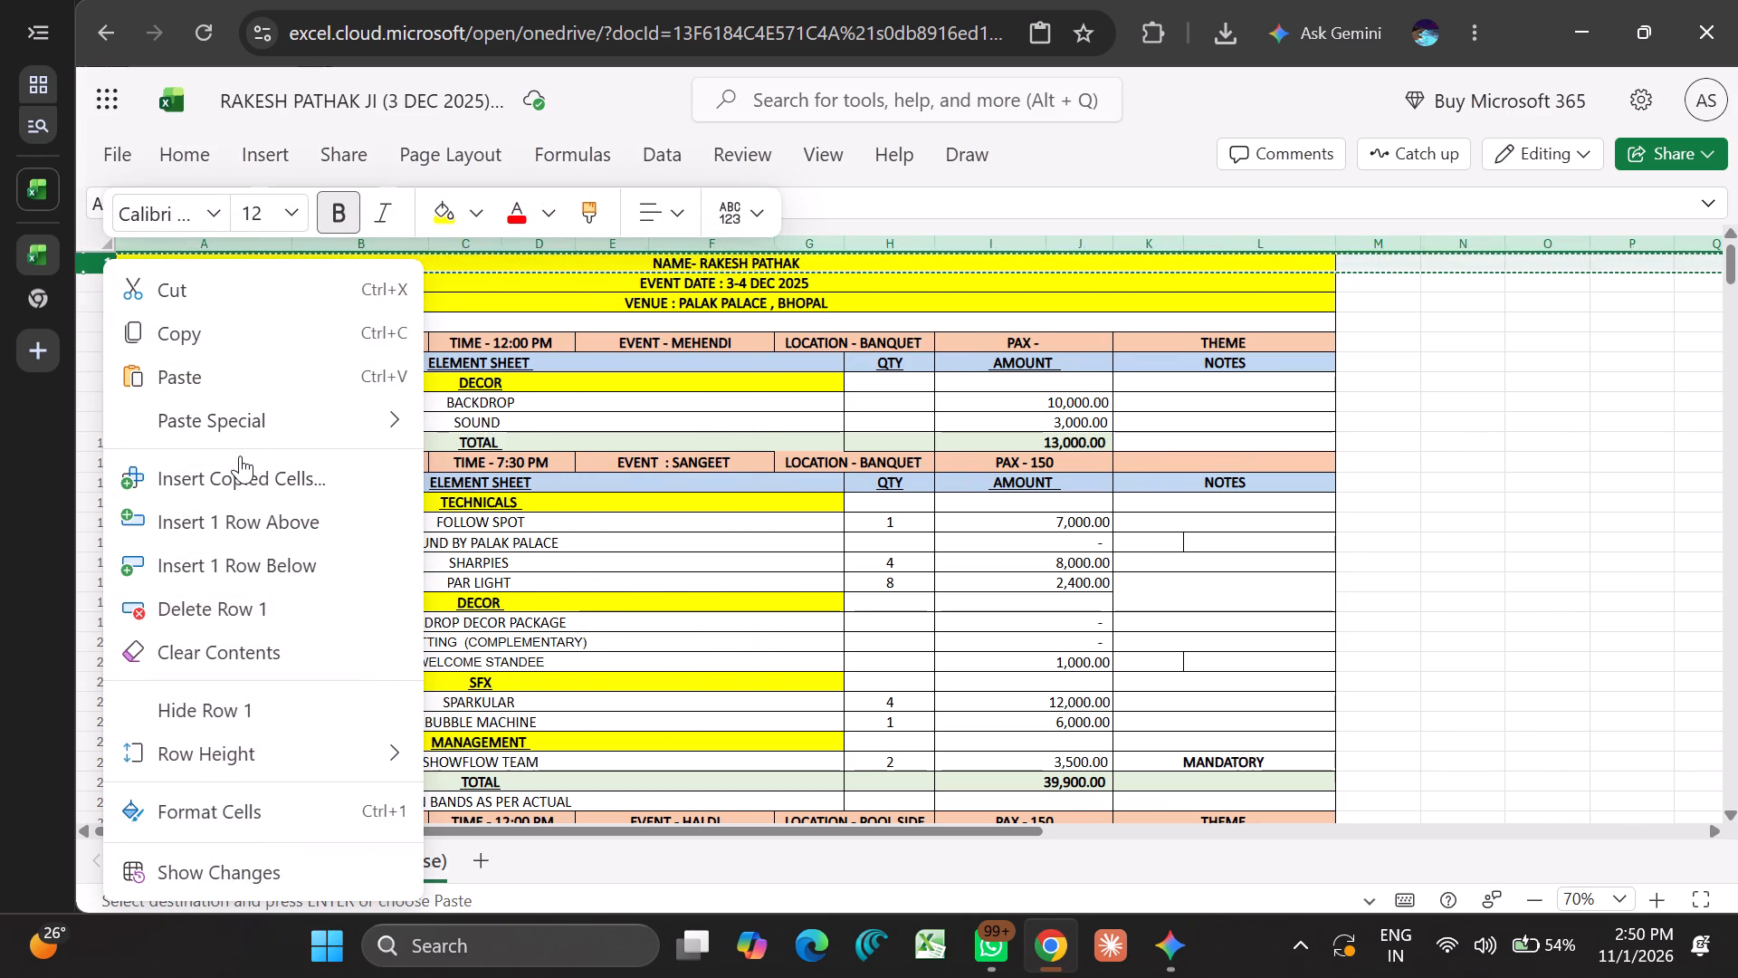
left_click(245, 467)
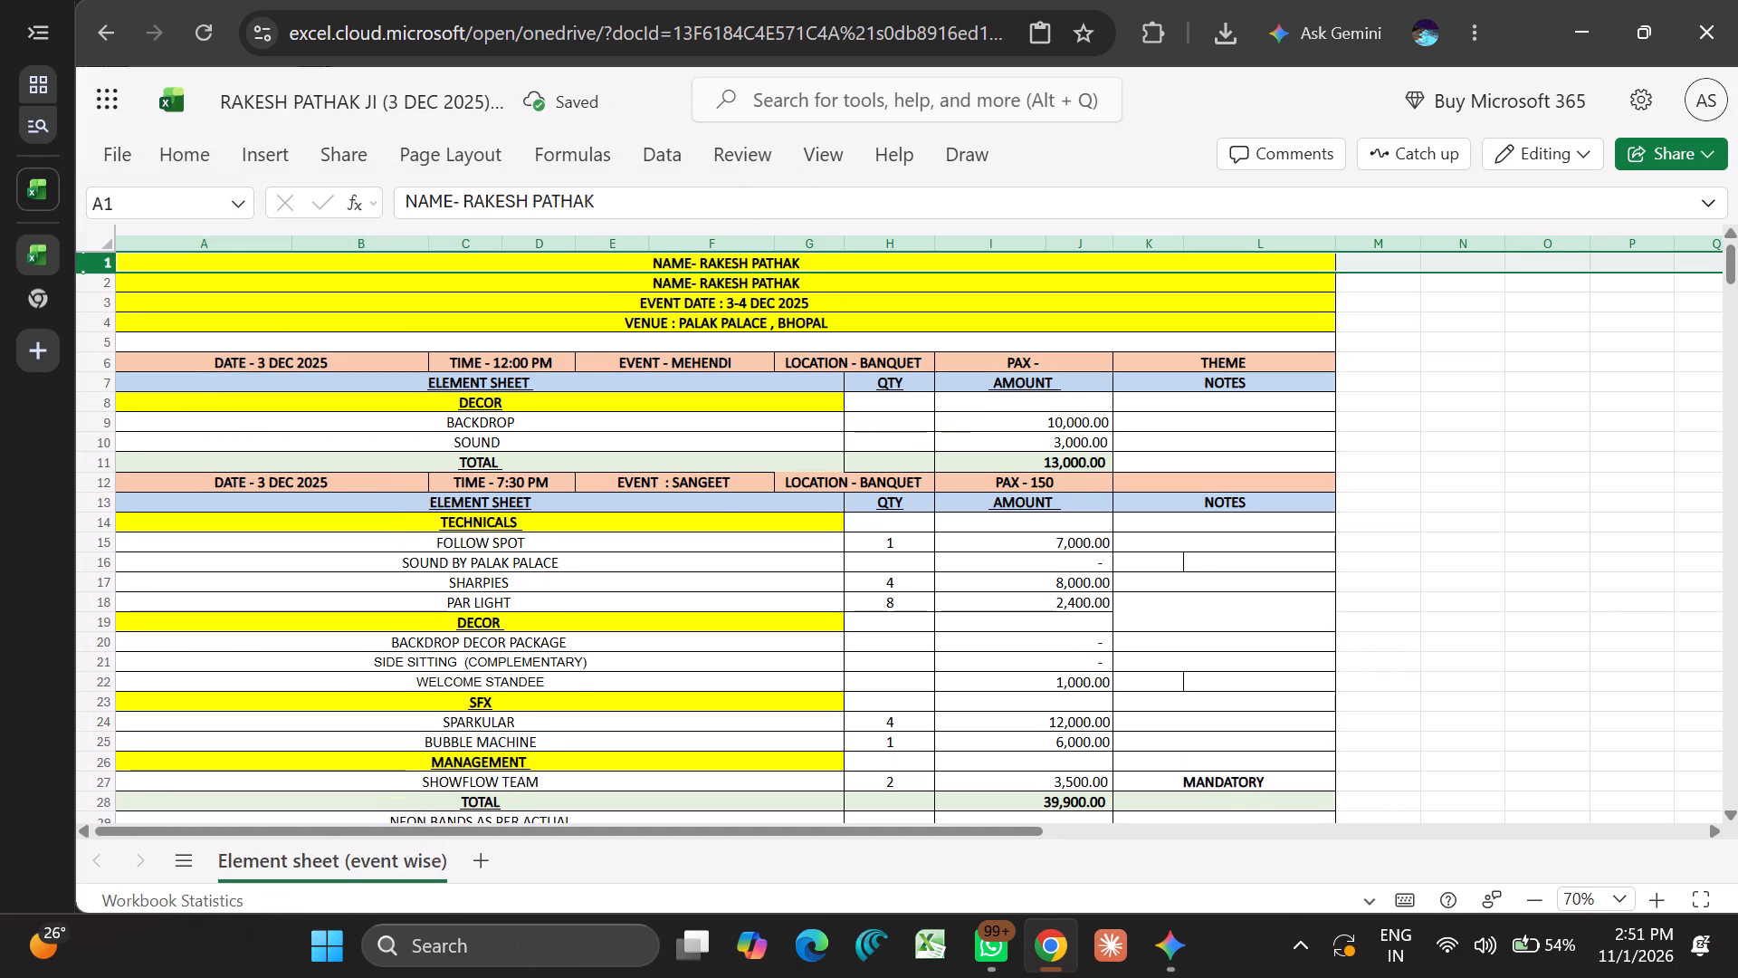
Replace the text in the new first row with "YOUR CHOICE EVENT PLANNER".
triple_click(799, 264)
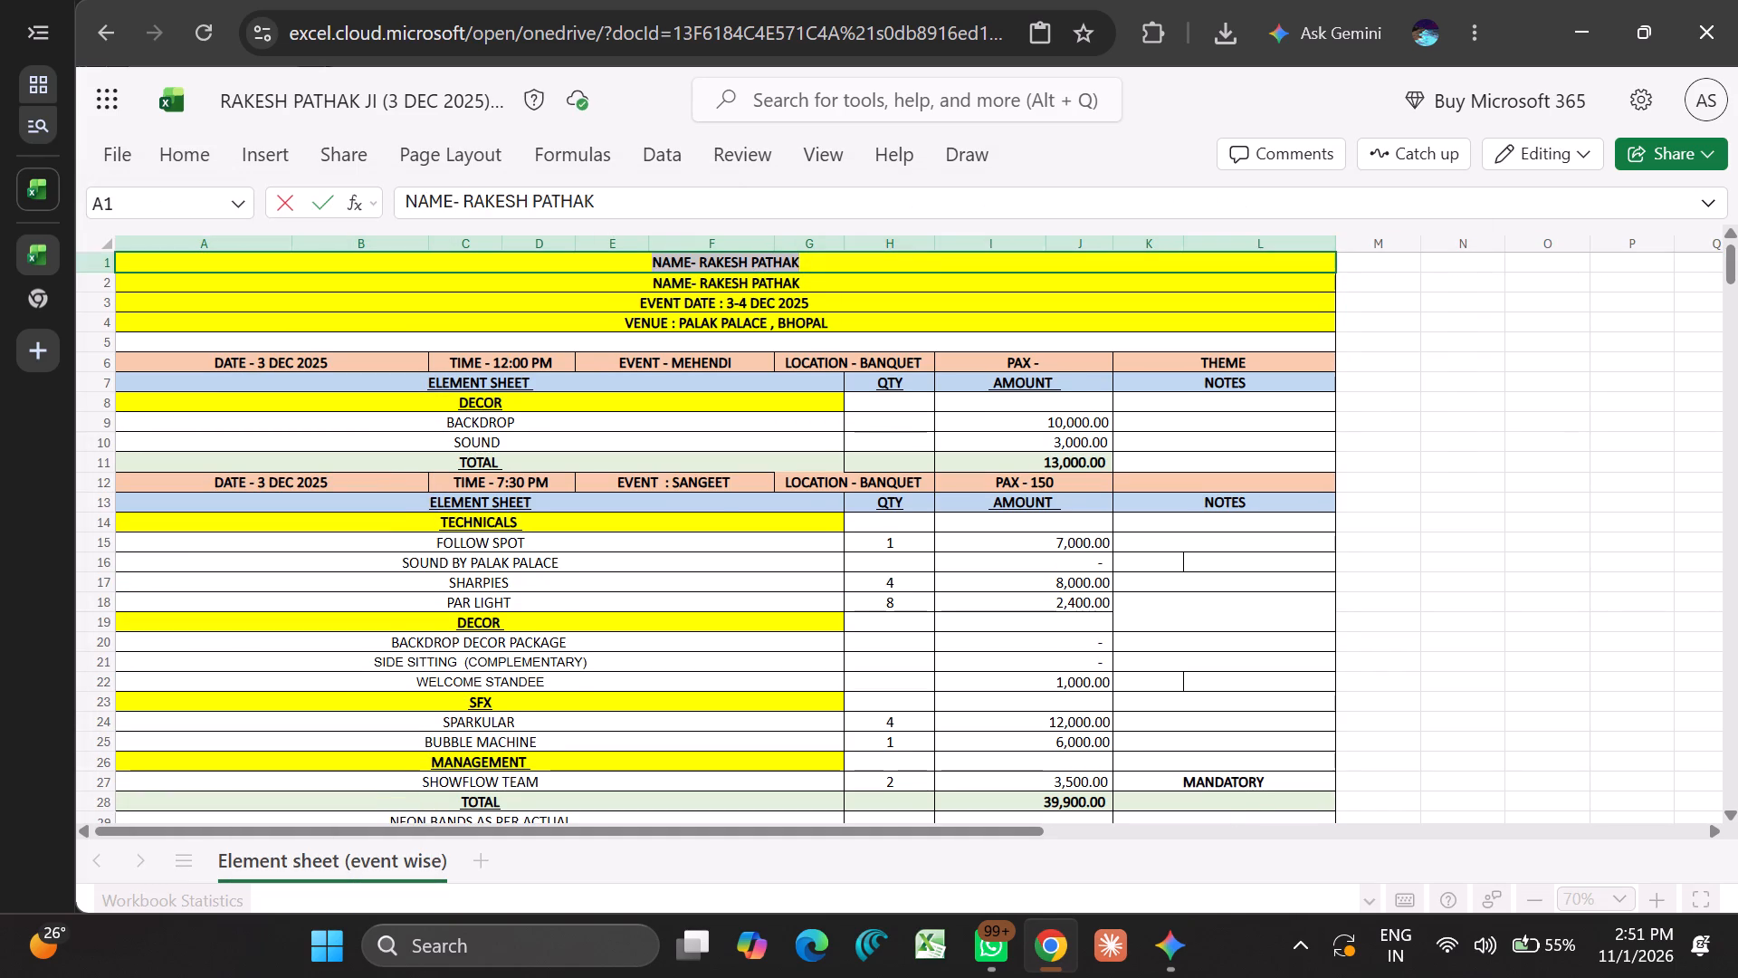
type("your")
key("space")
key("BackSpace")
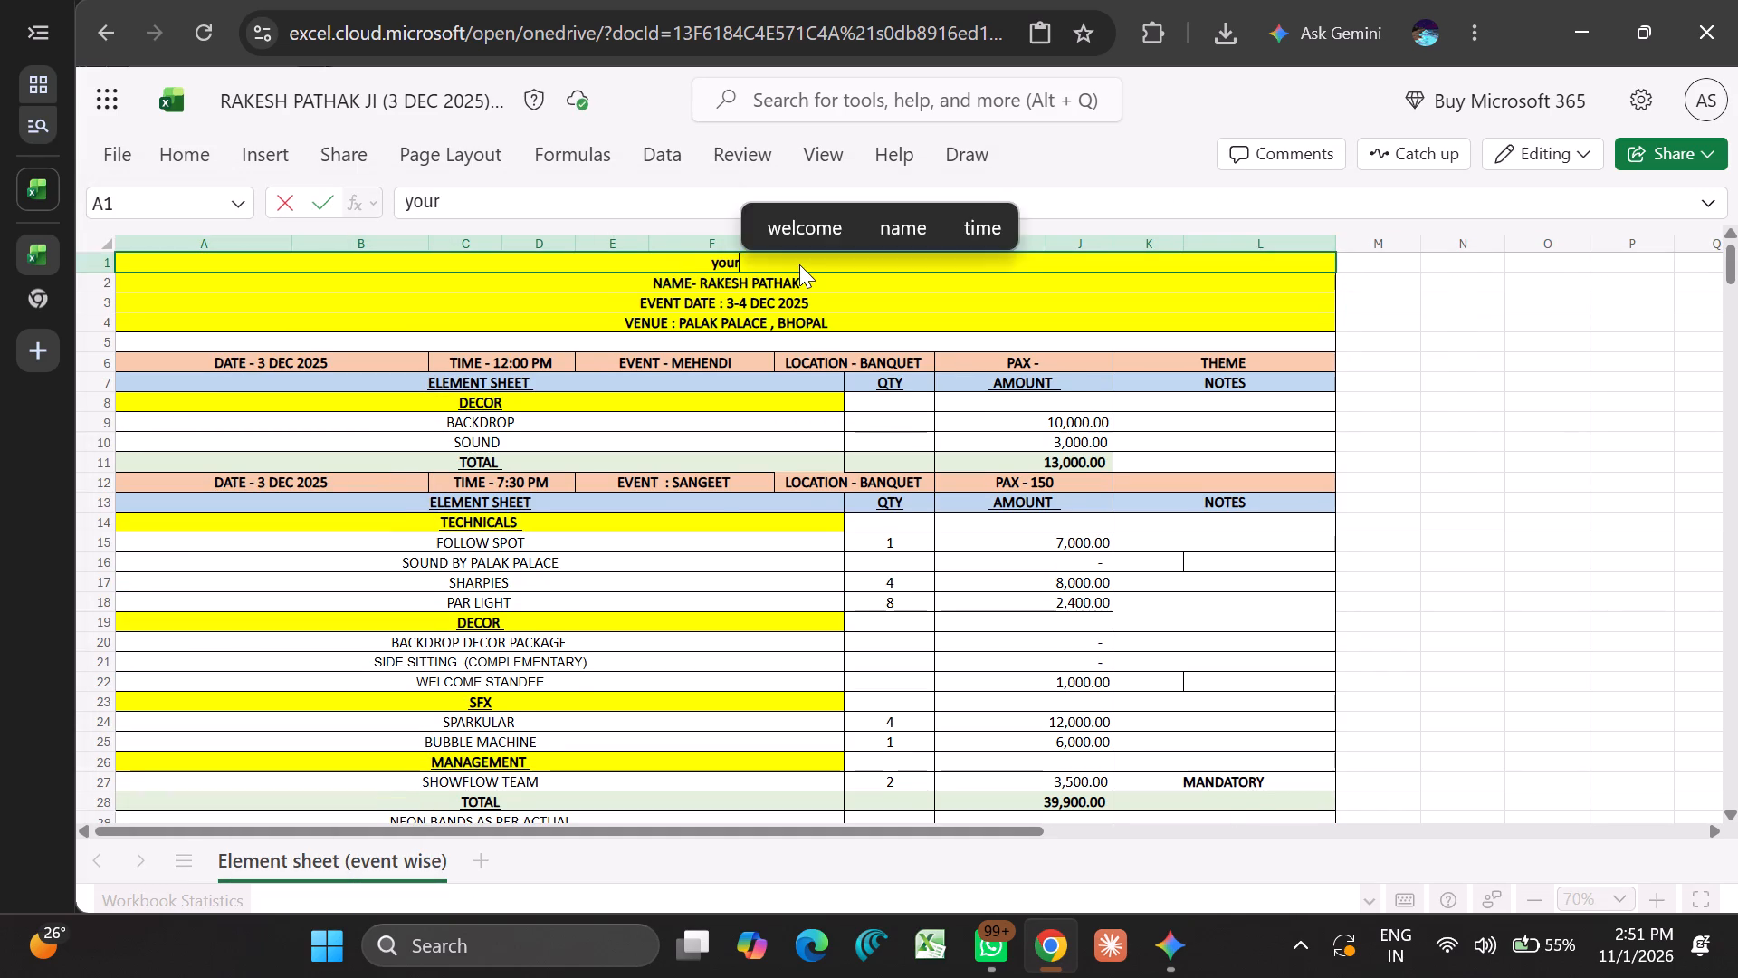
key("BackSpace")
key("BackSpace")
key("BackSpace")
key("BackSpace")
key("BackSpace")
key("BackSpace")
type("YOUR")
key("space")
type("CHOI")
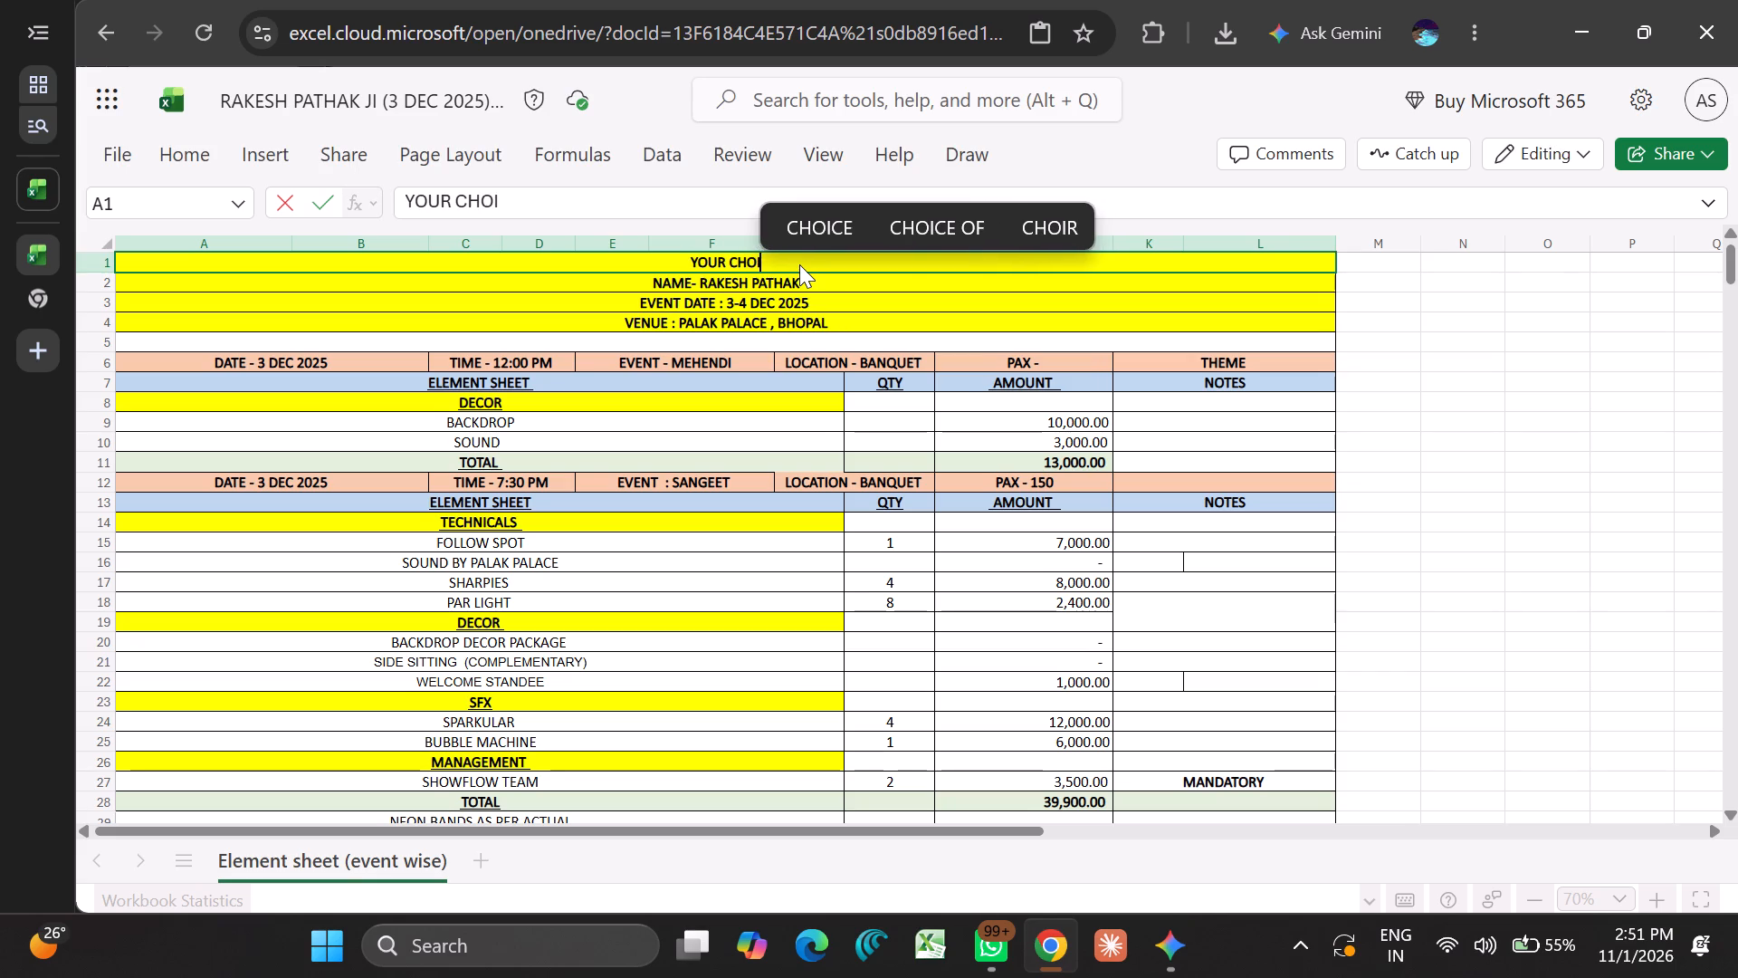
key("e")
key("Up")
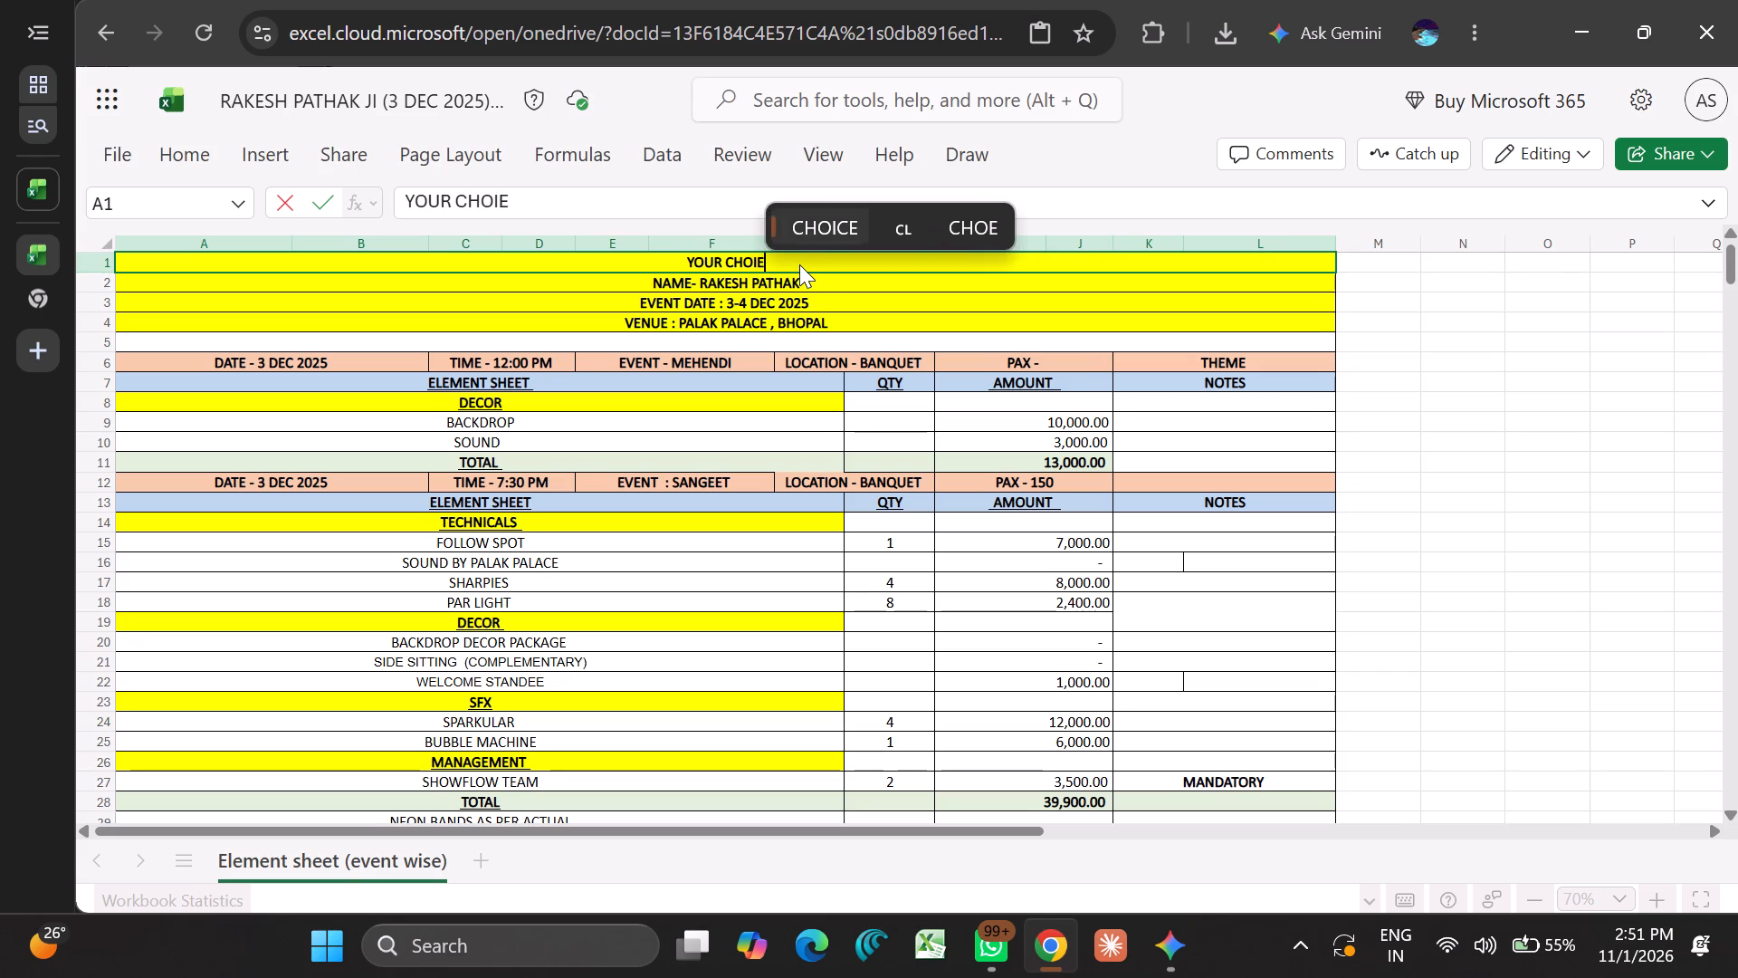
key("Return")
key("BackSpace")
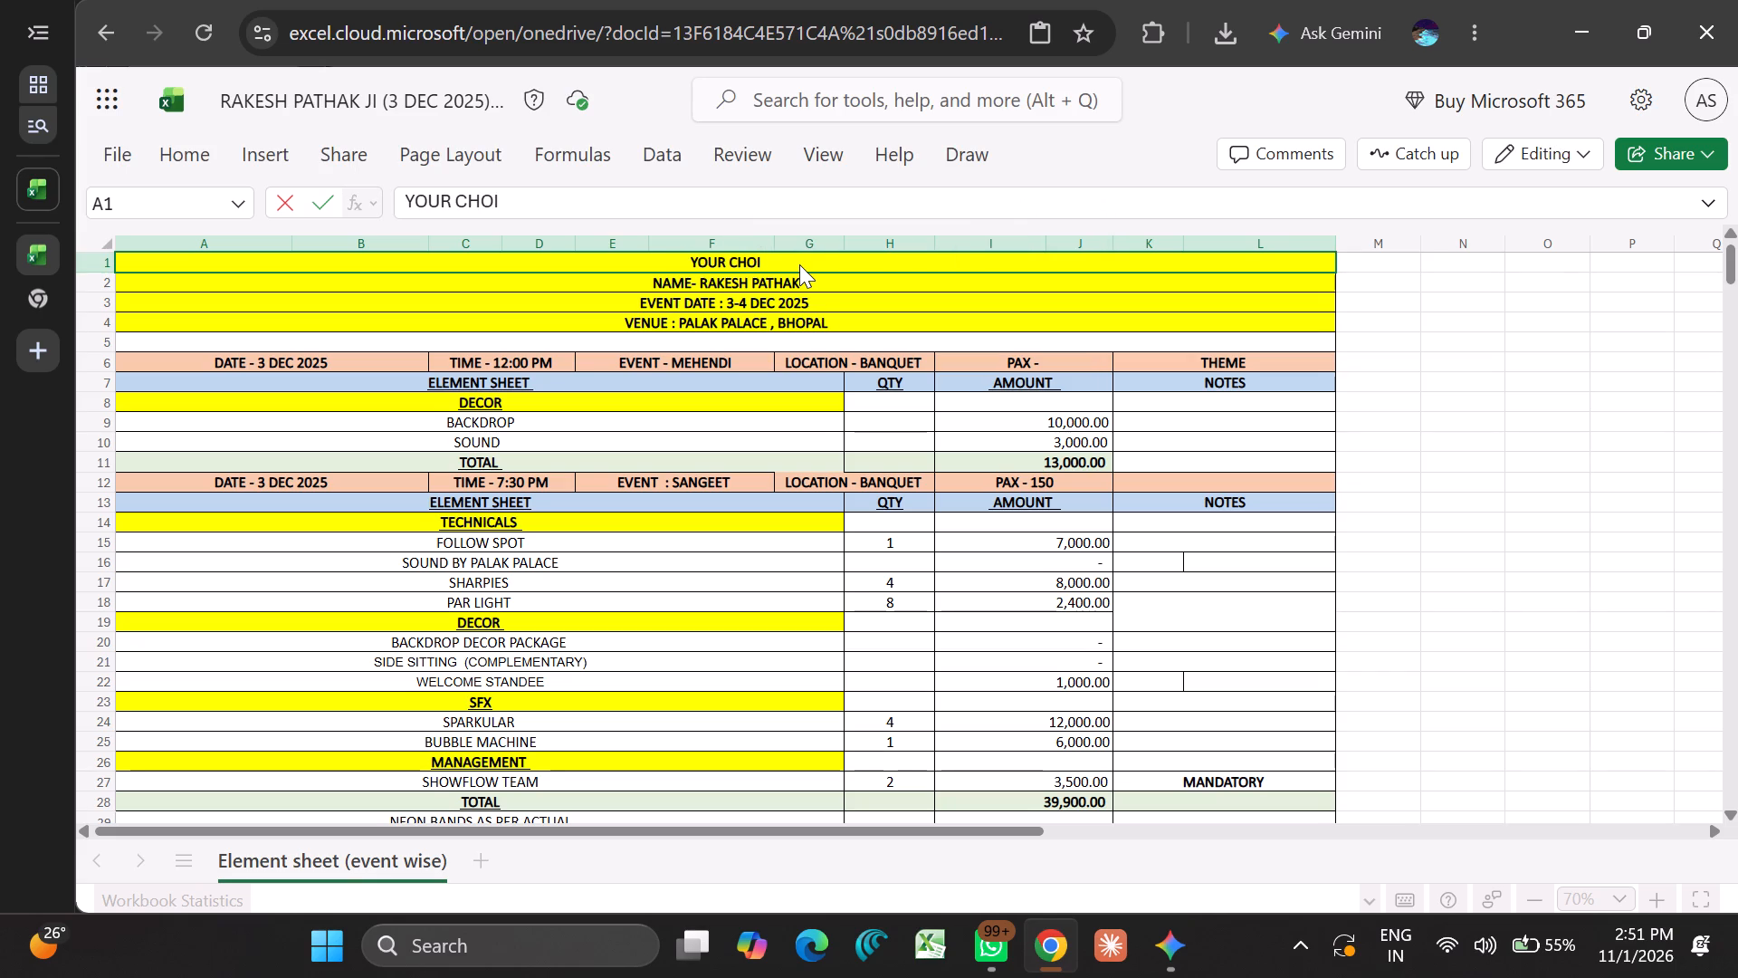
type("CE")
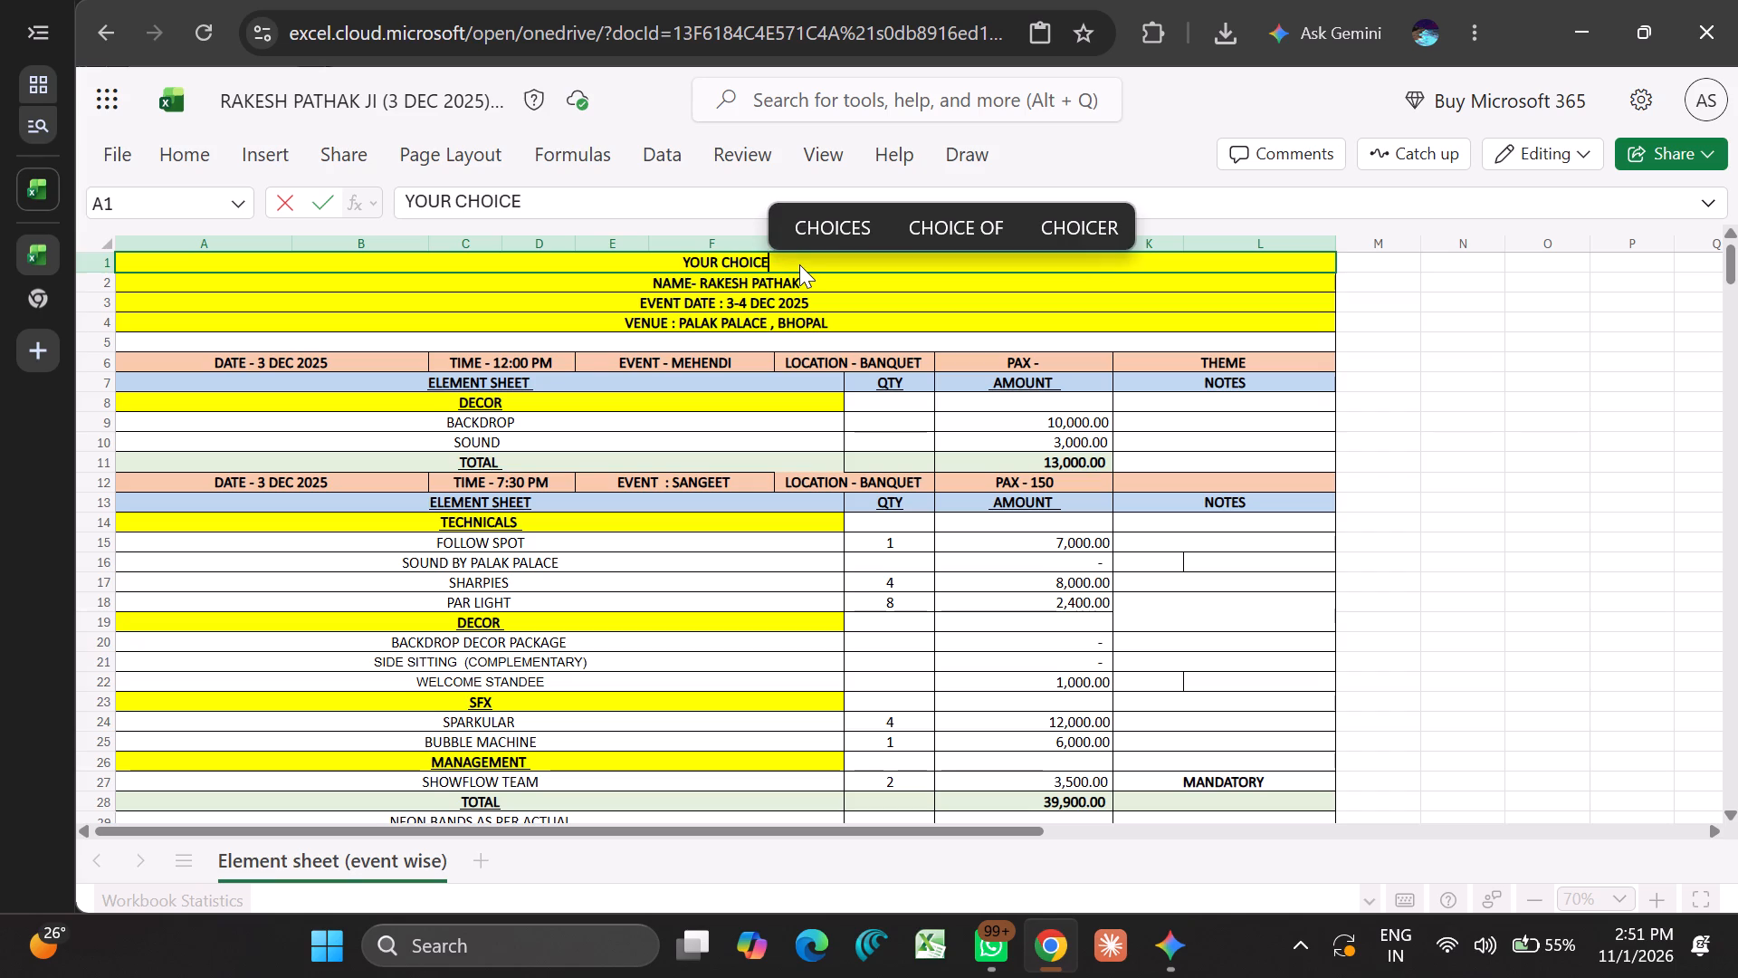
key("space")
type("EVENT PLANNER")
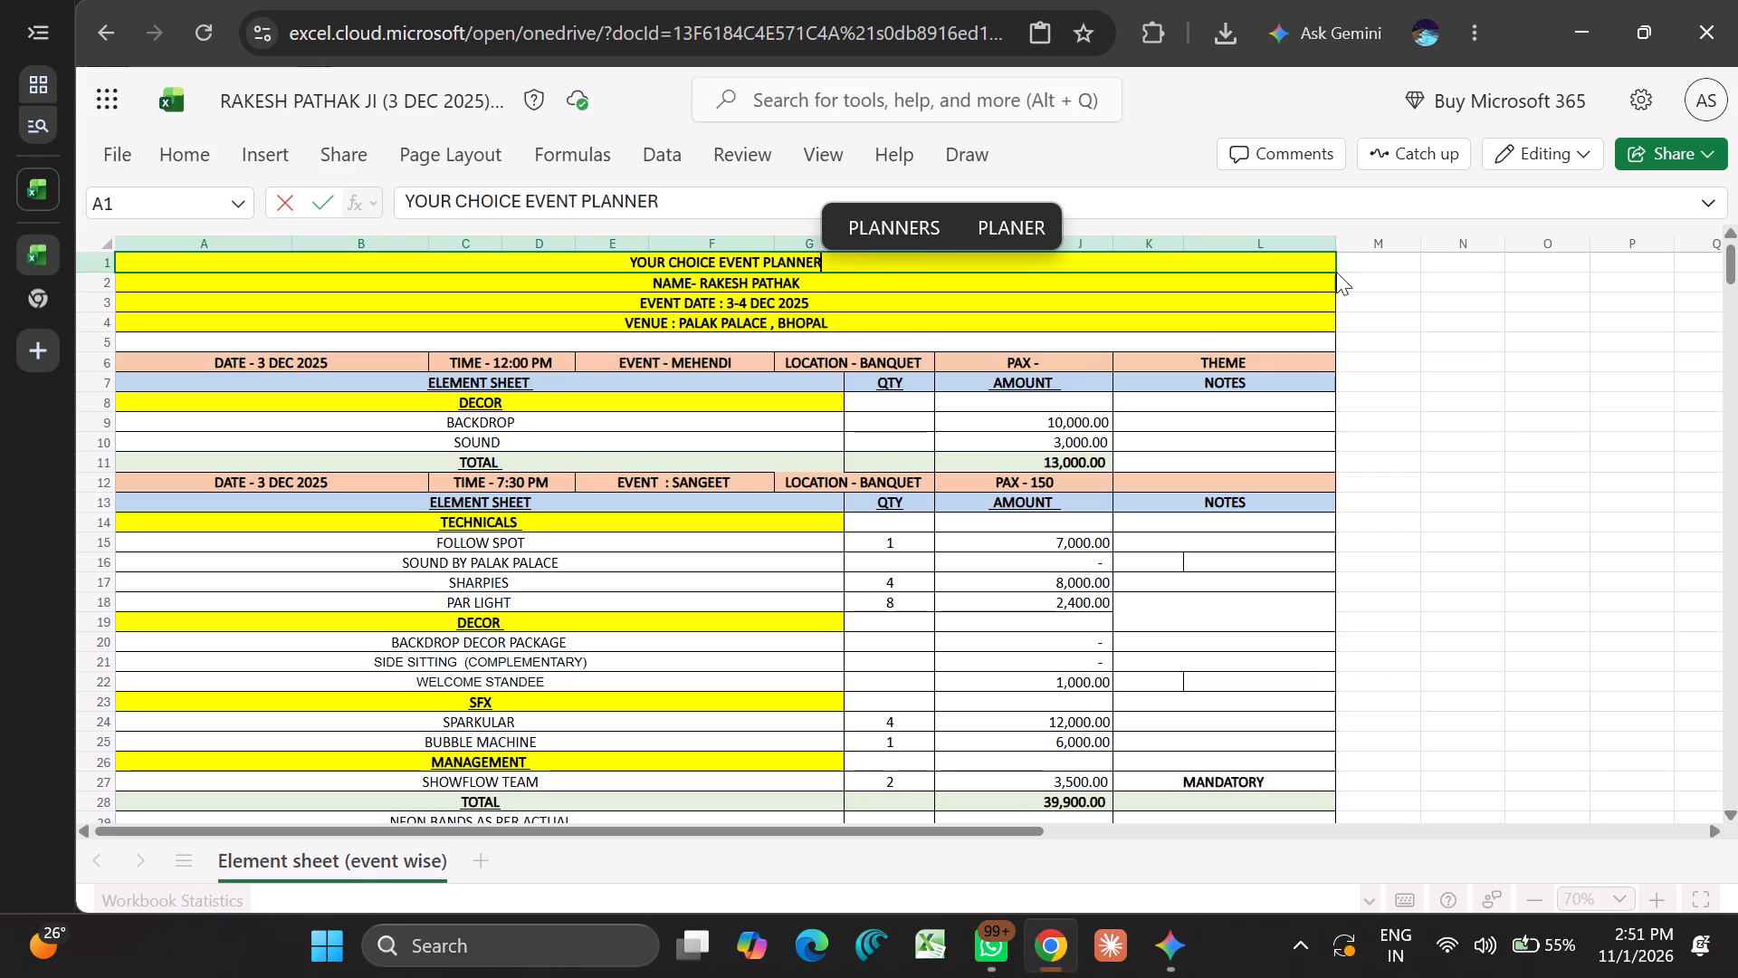
left_click(1389, 316)
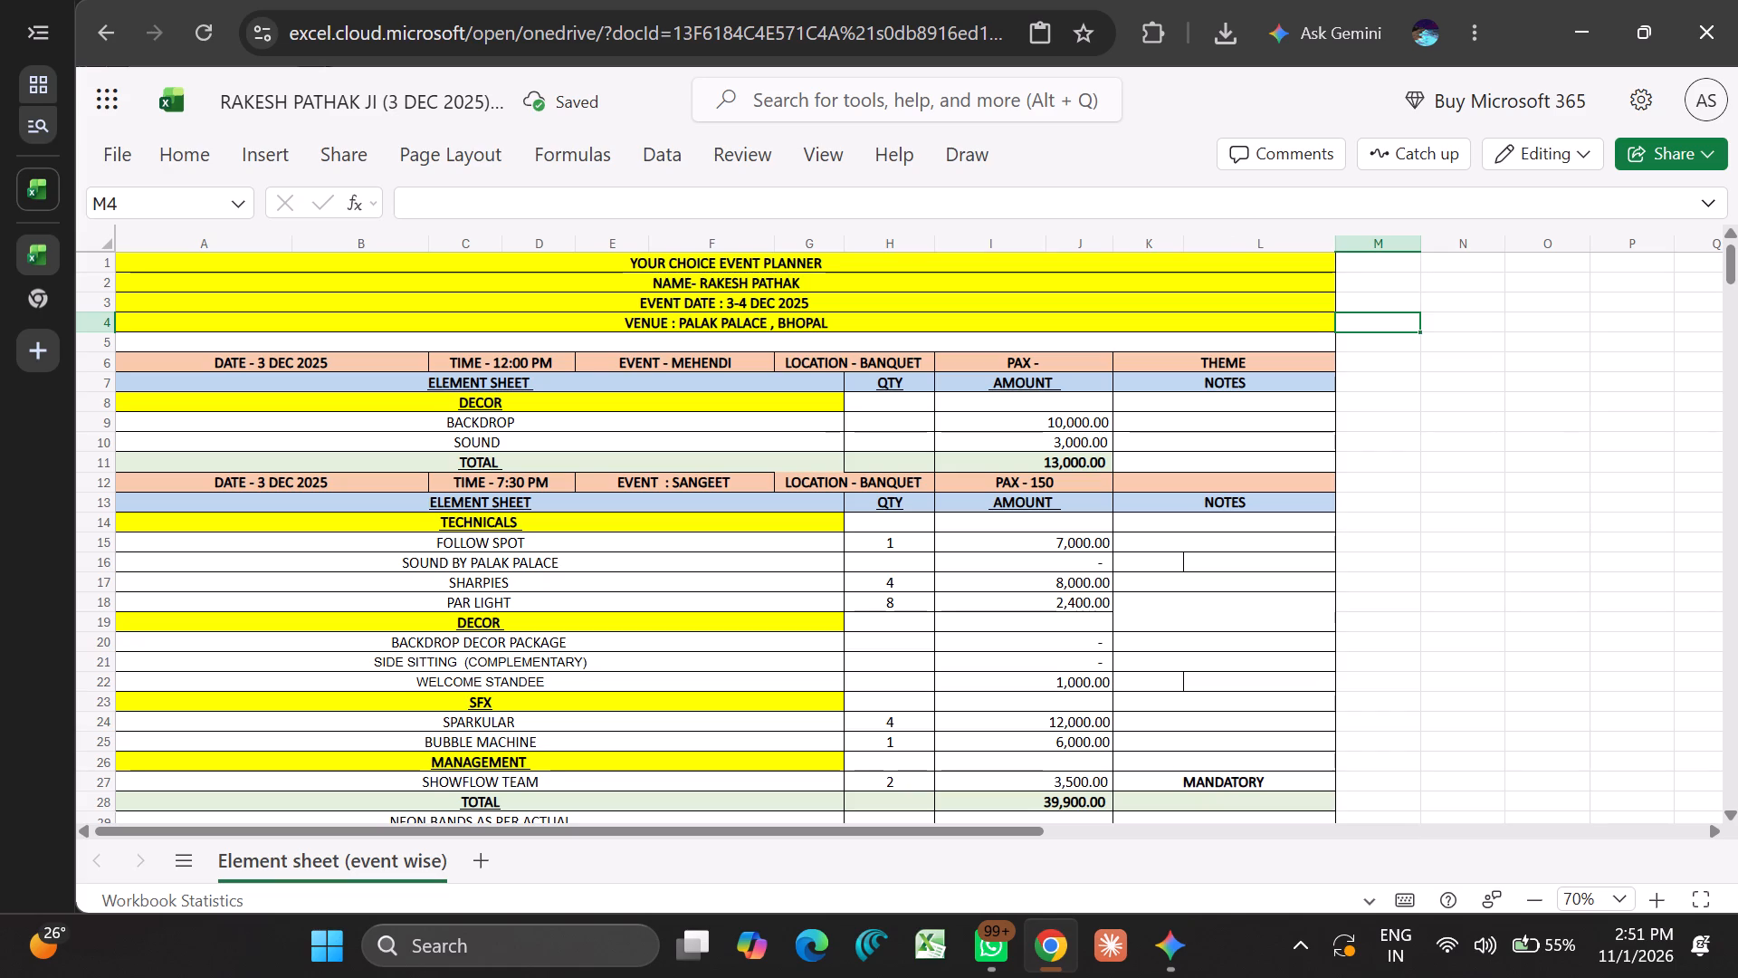
Select the client name, event date and venue rows (rows 2 to 4) beneath the new title.
left_click(634, 284)
left_click(634, 284)
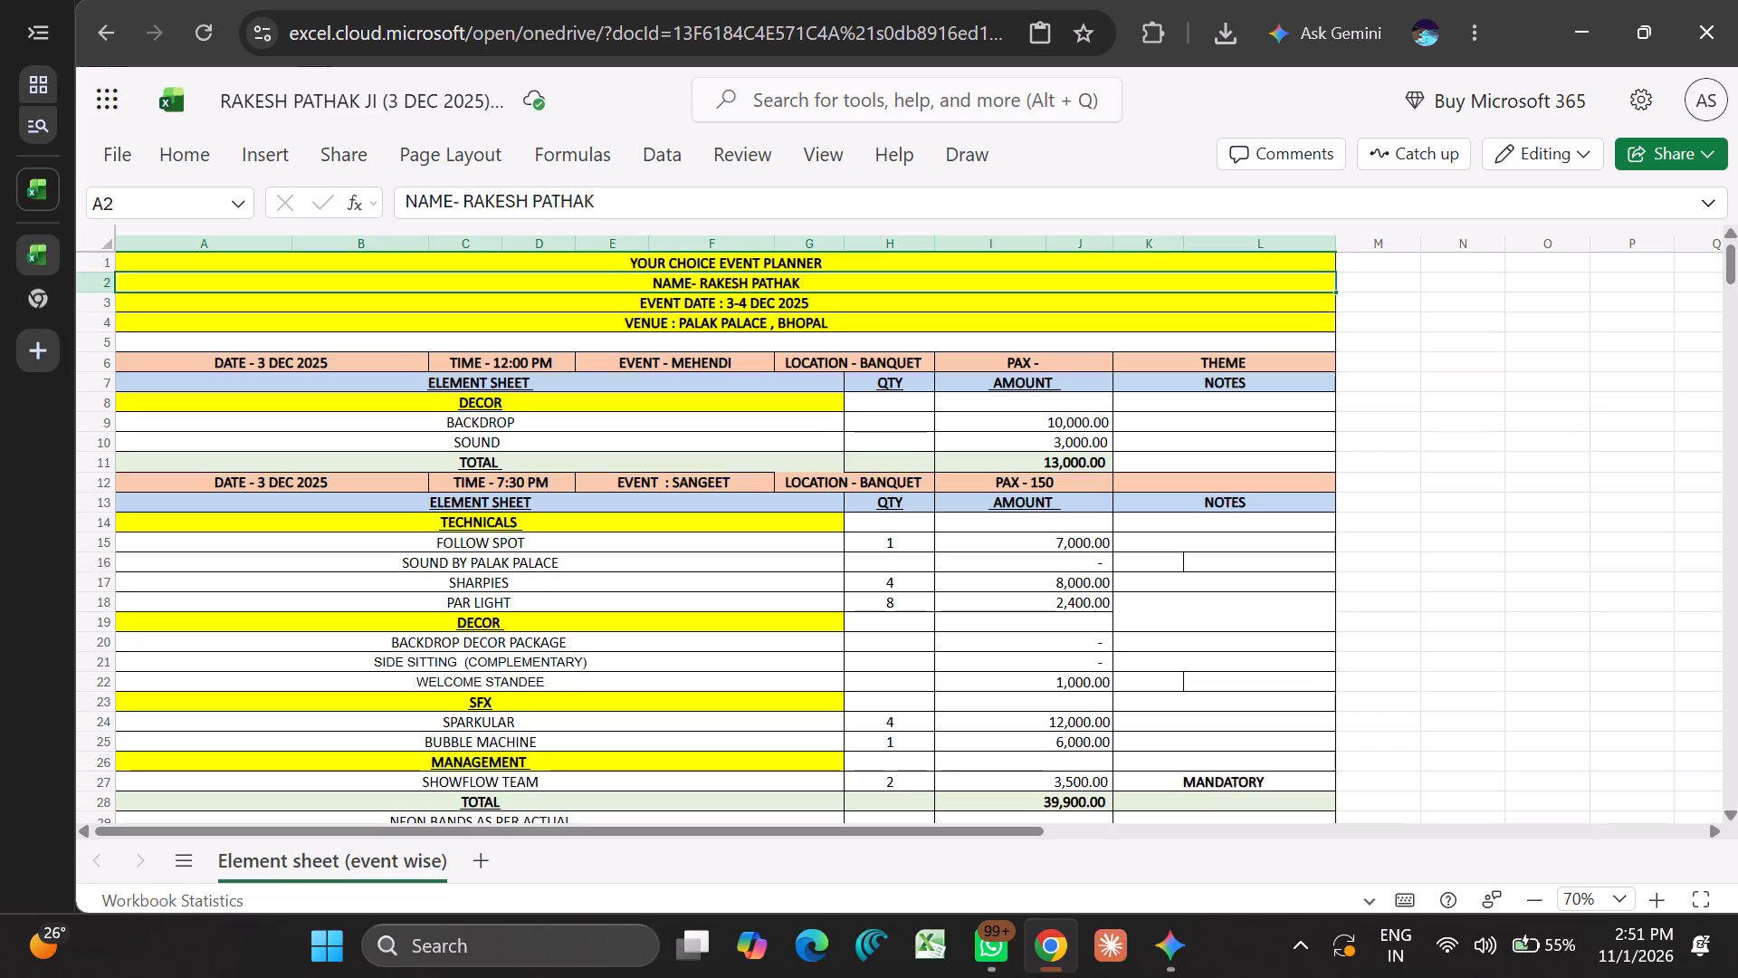
left_click(634, 284)
left_click_drag(634, 284, 642, 327)
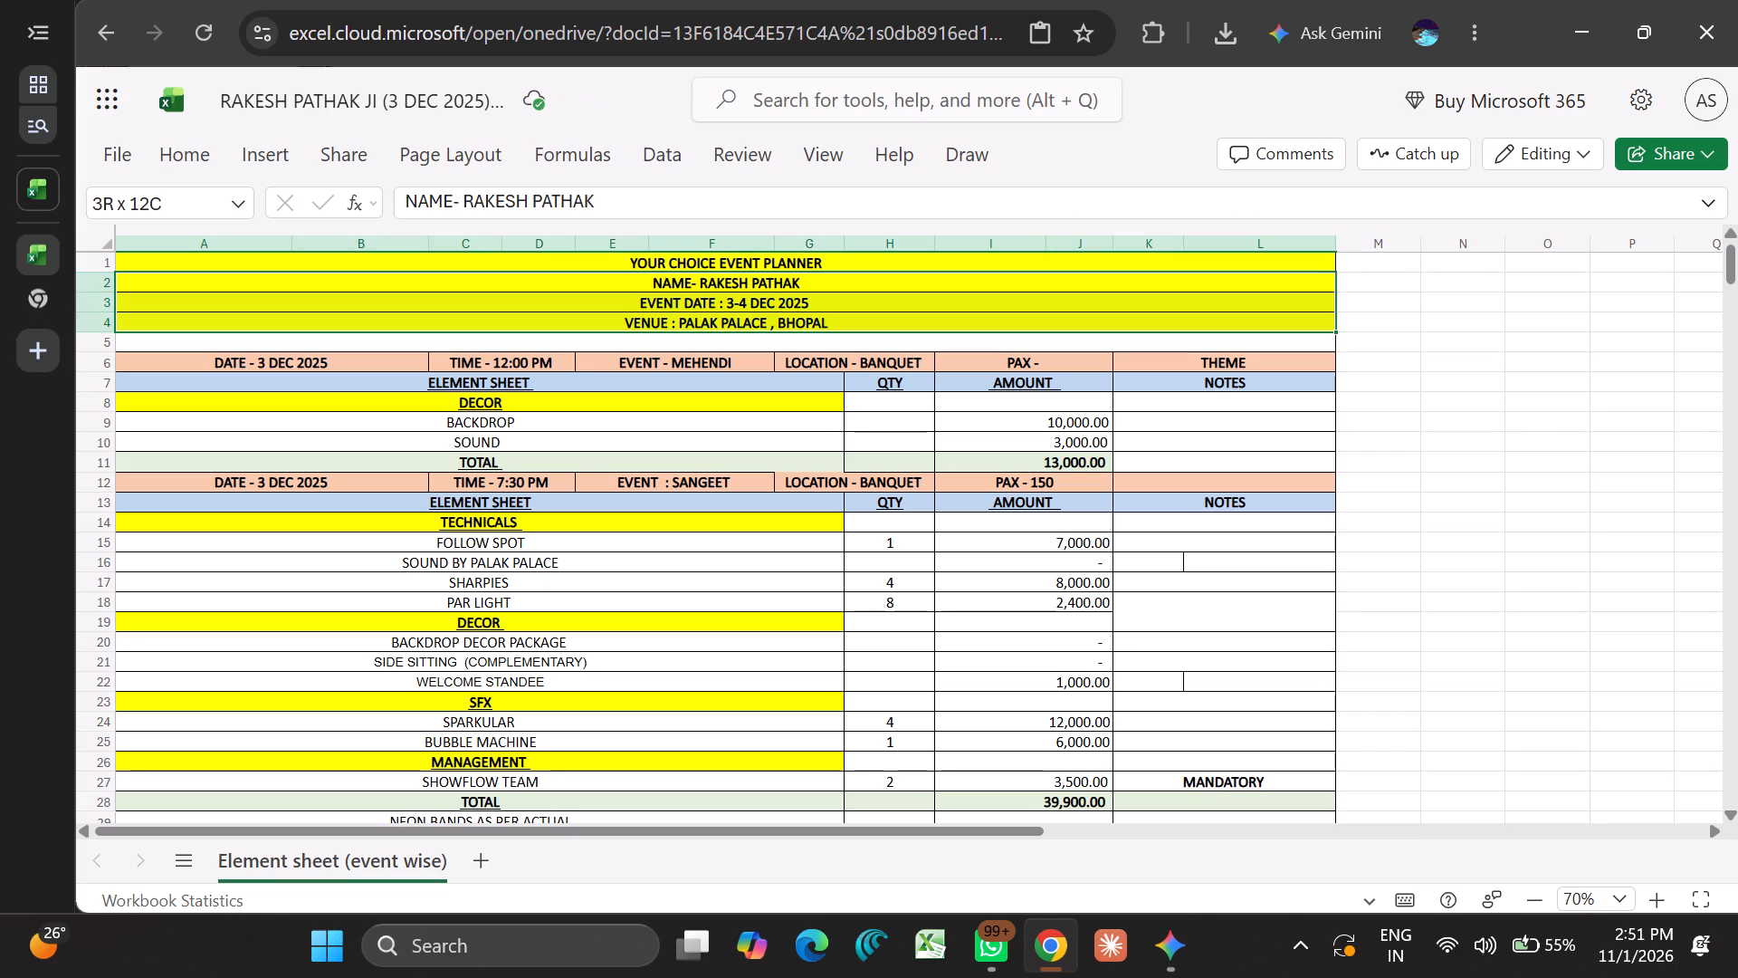
left_click_drag(642, 327, 639, 327)
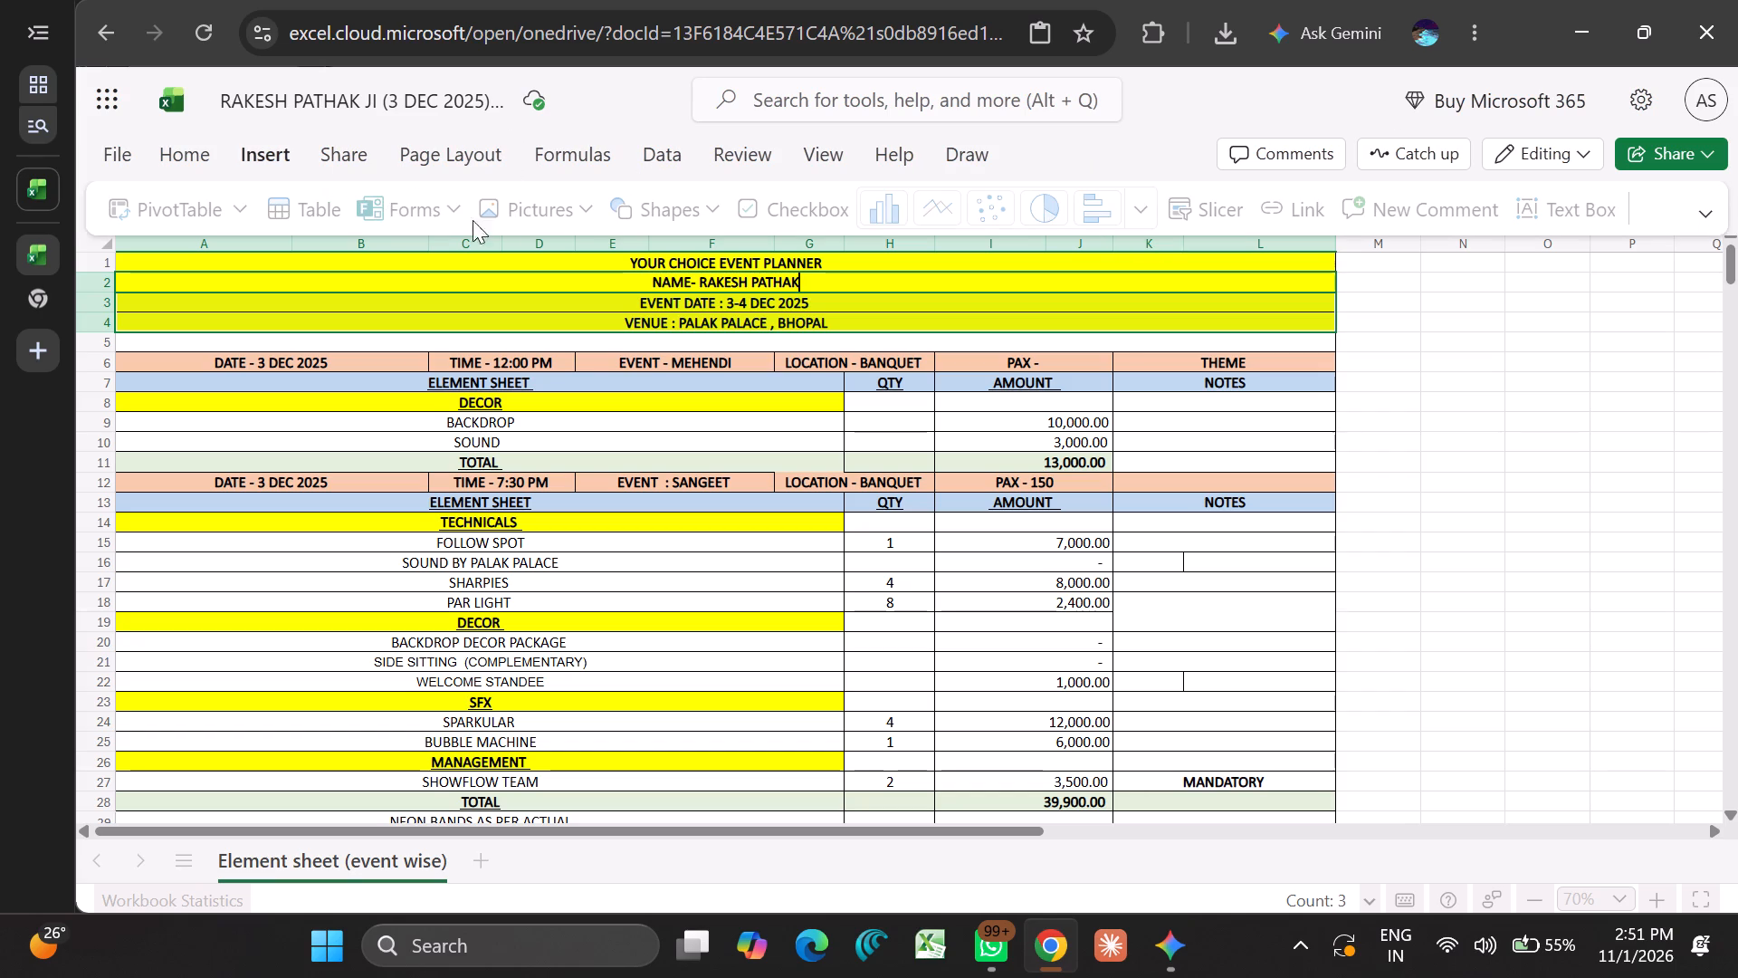
left_click(1027, 323)
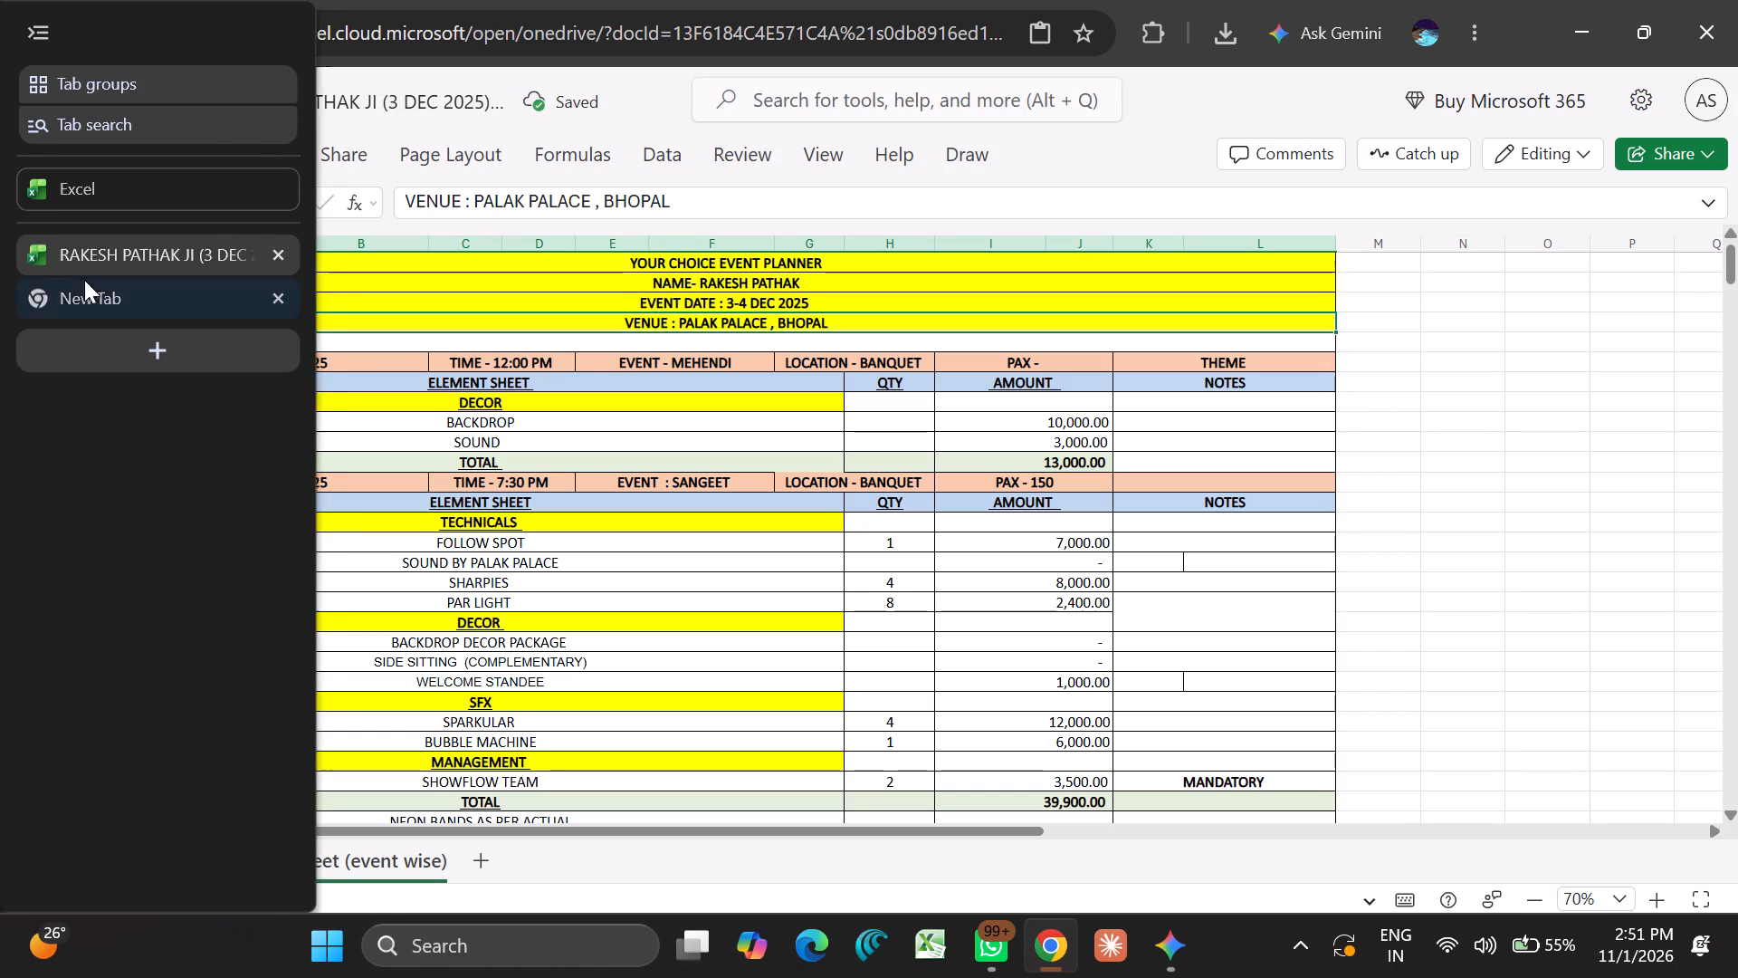
left_click(349, 307)
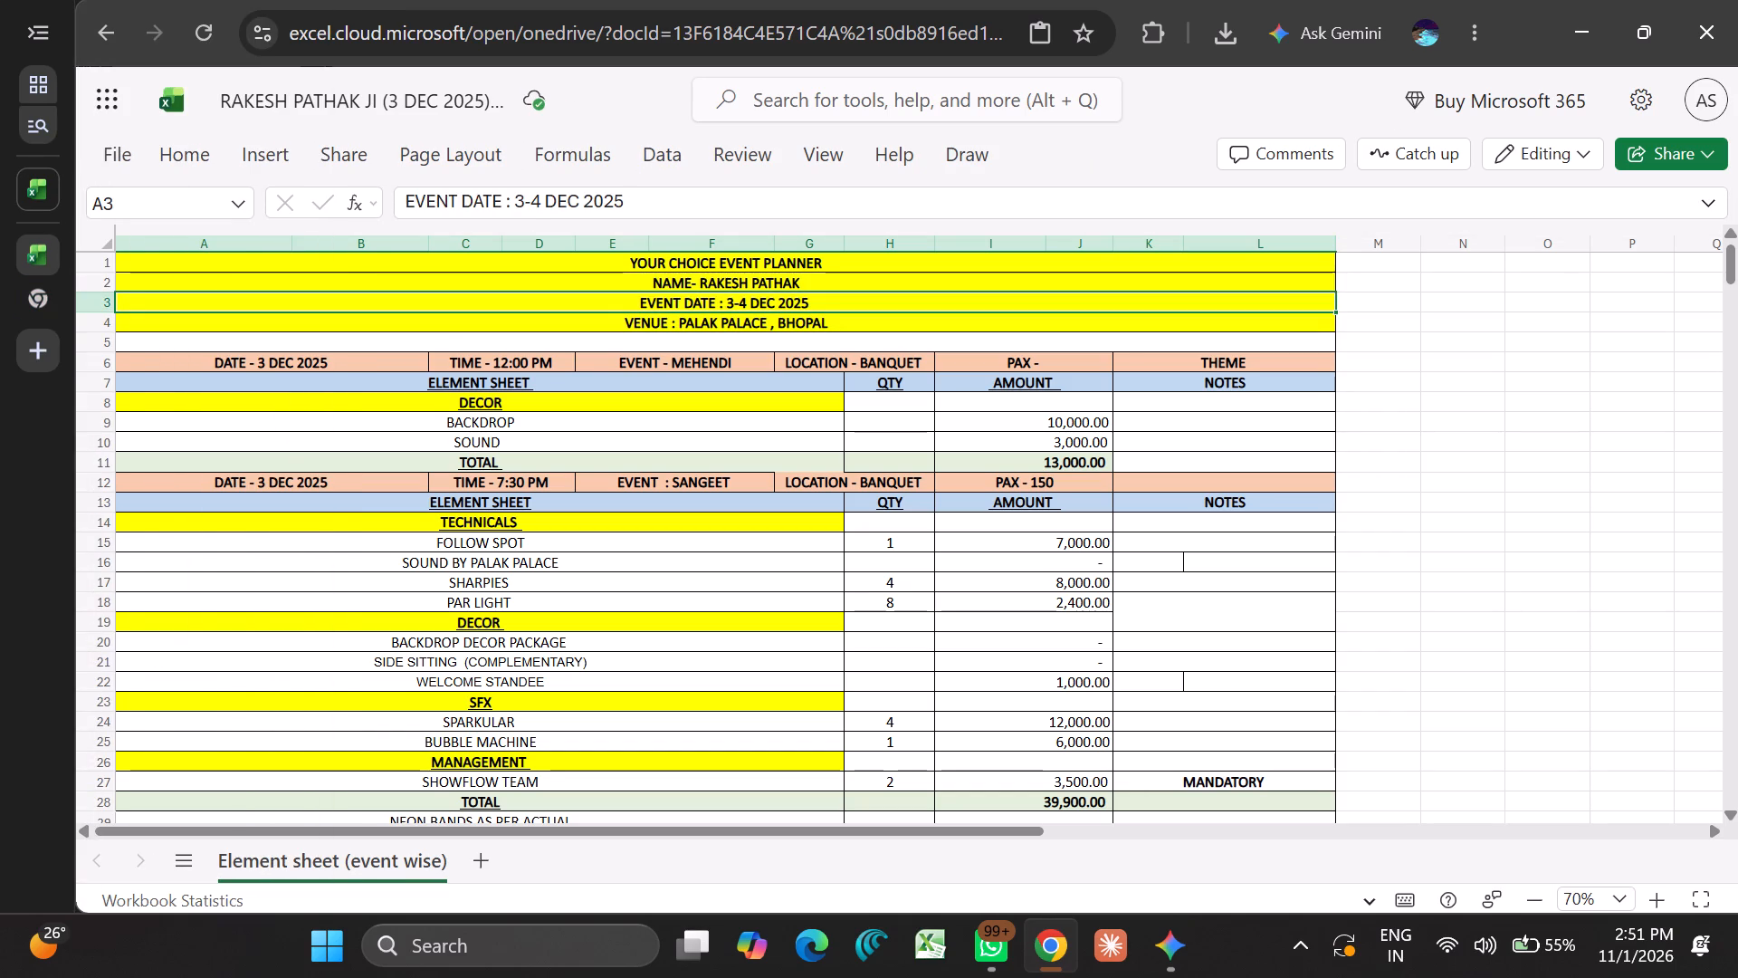
left_click_drag(129, 287, 155, 328)
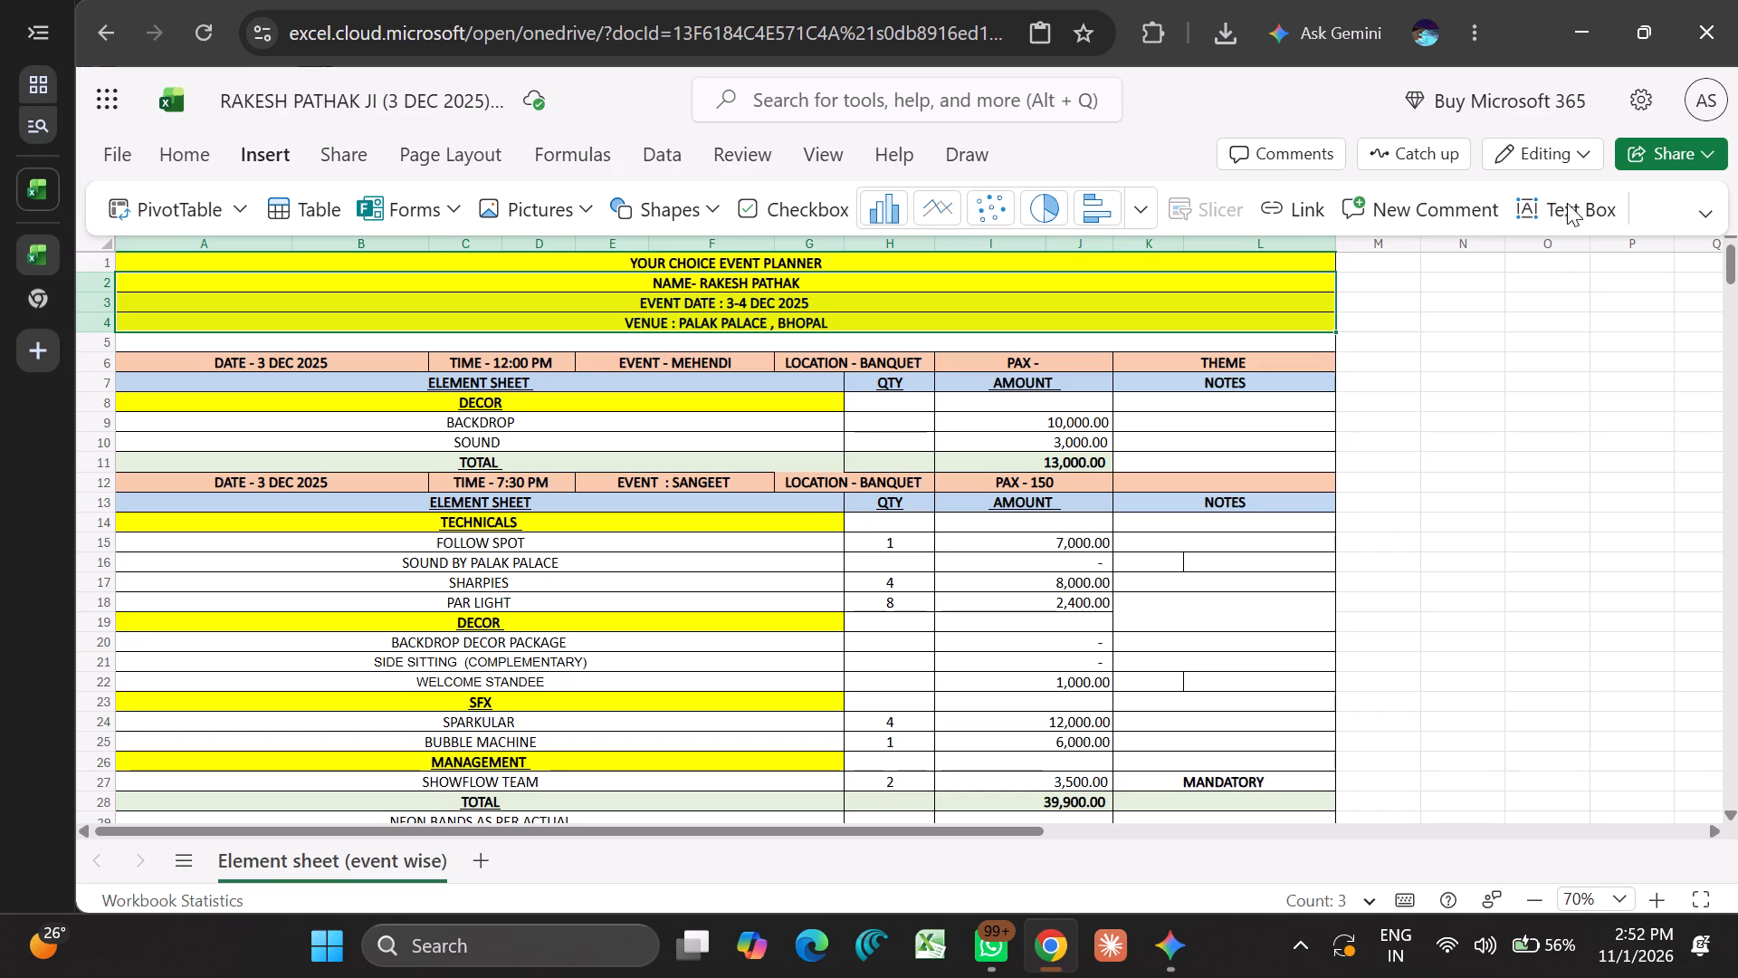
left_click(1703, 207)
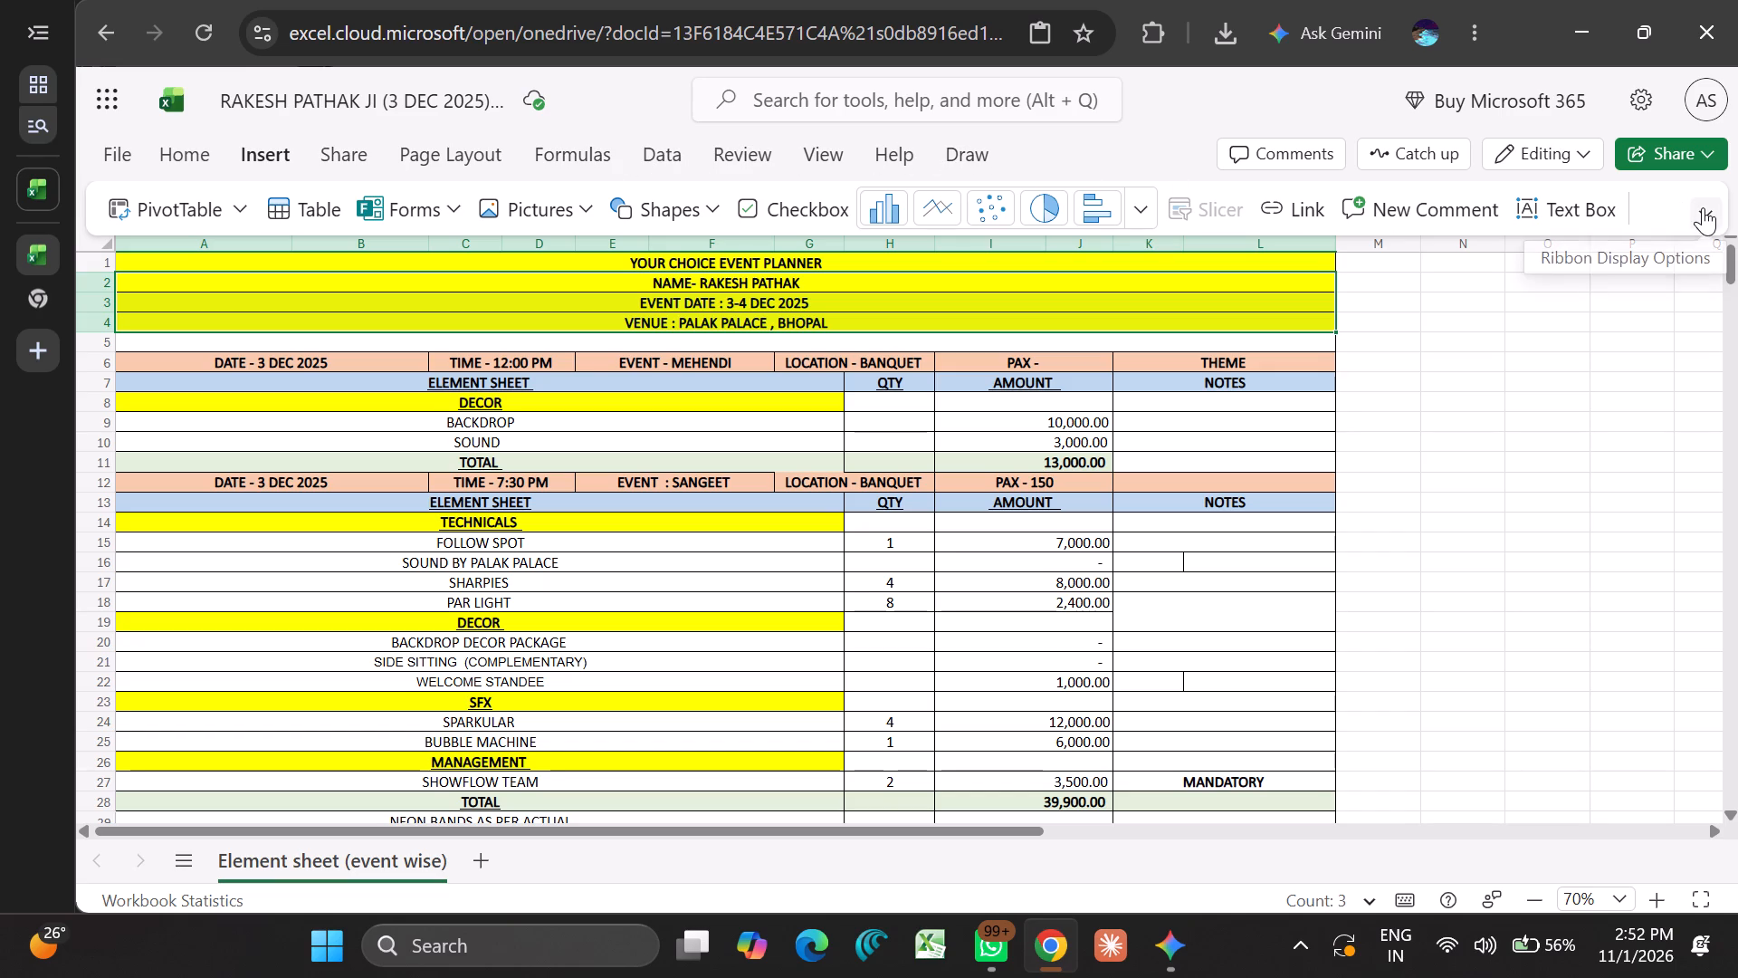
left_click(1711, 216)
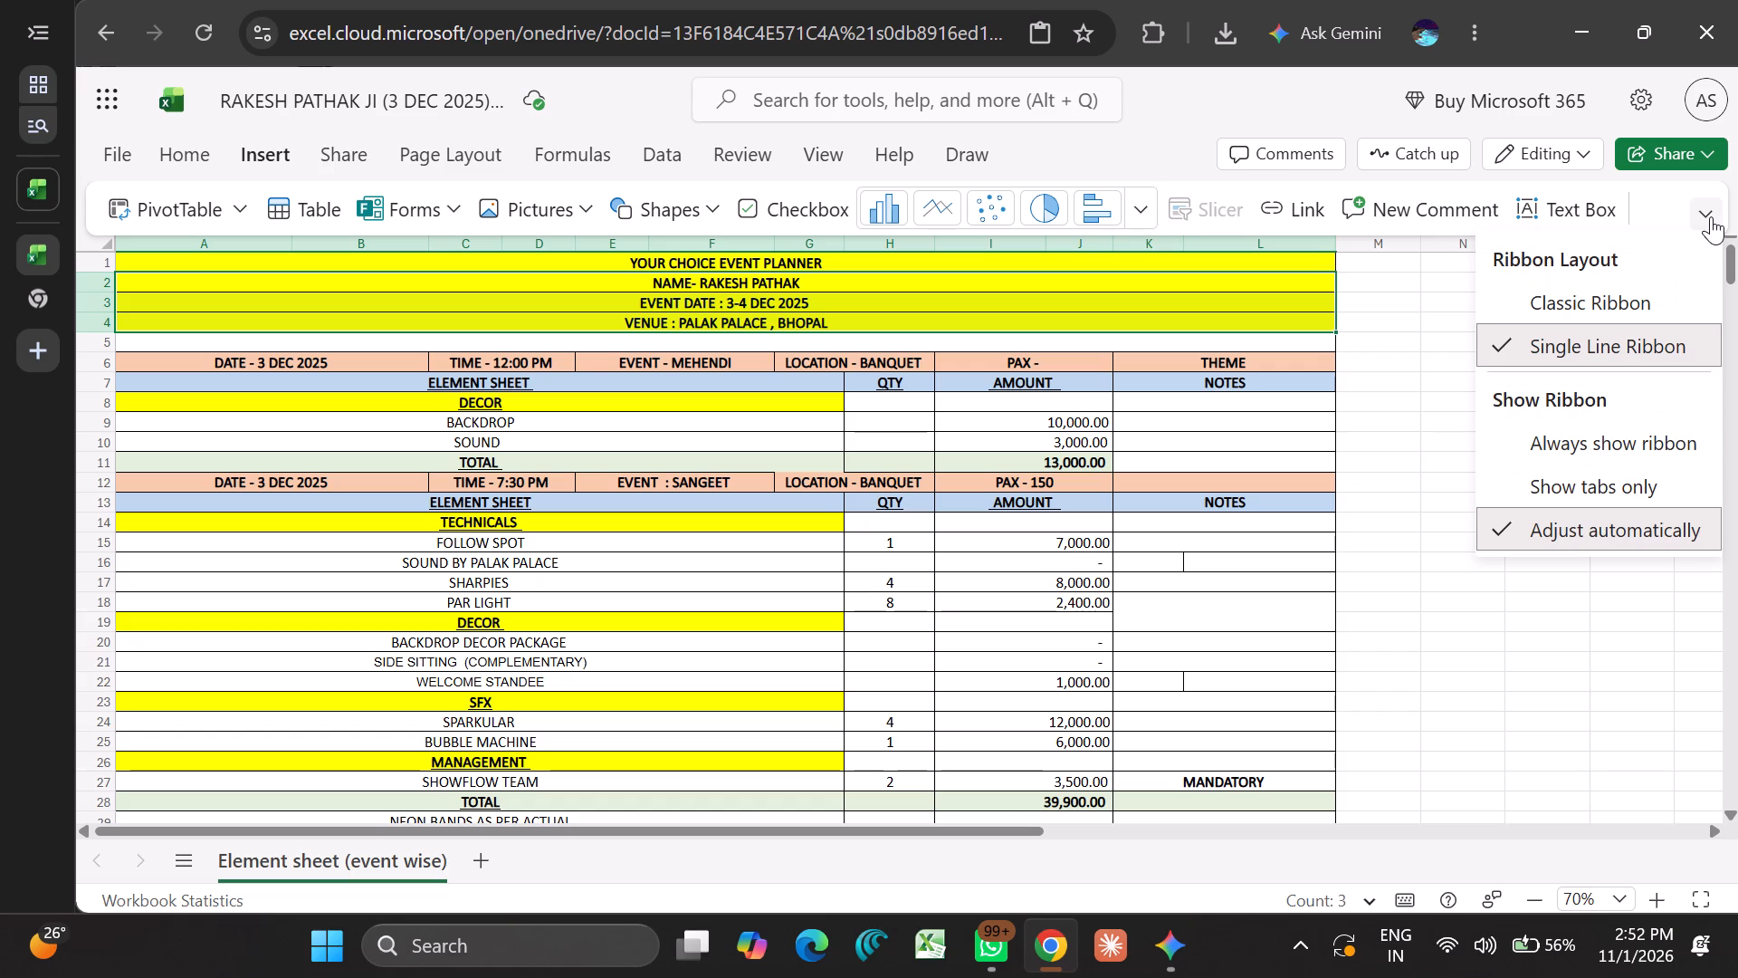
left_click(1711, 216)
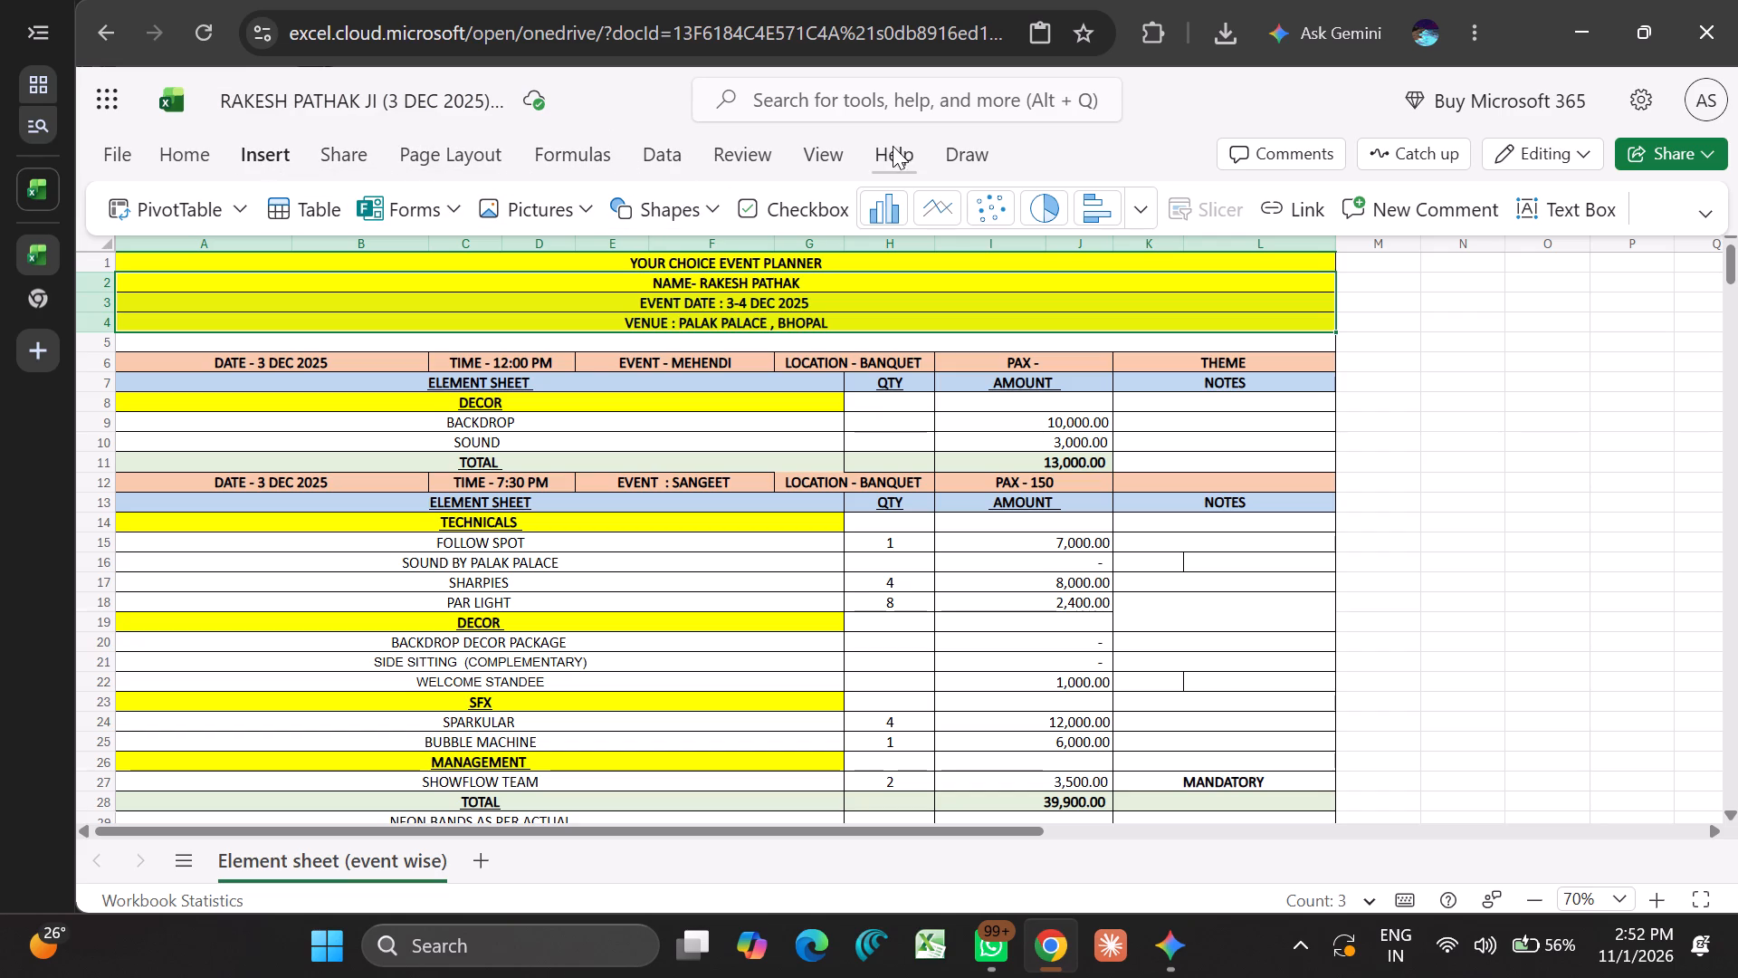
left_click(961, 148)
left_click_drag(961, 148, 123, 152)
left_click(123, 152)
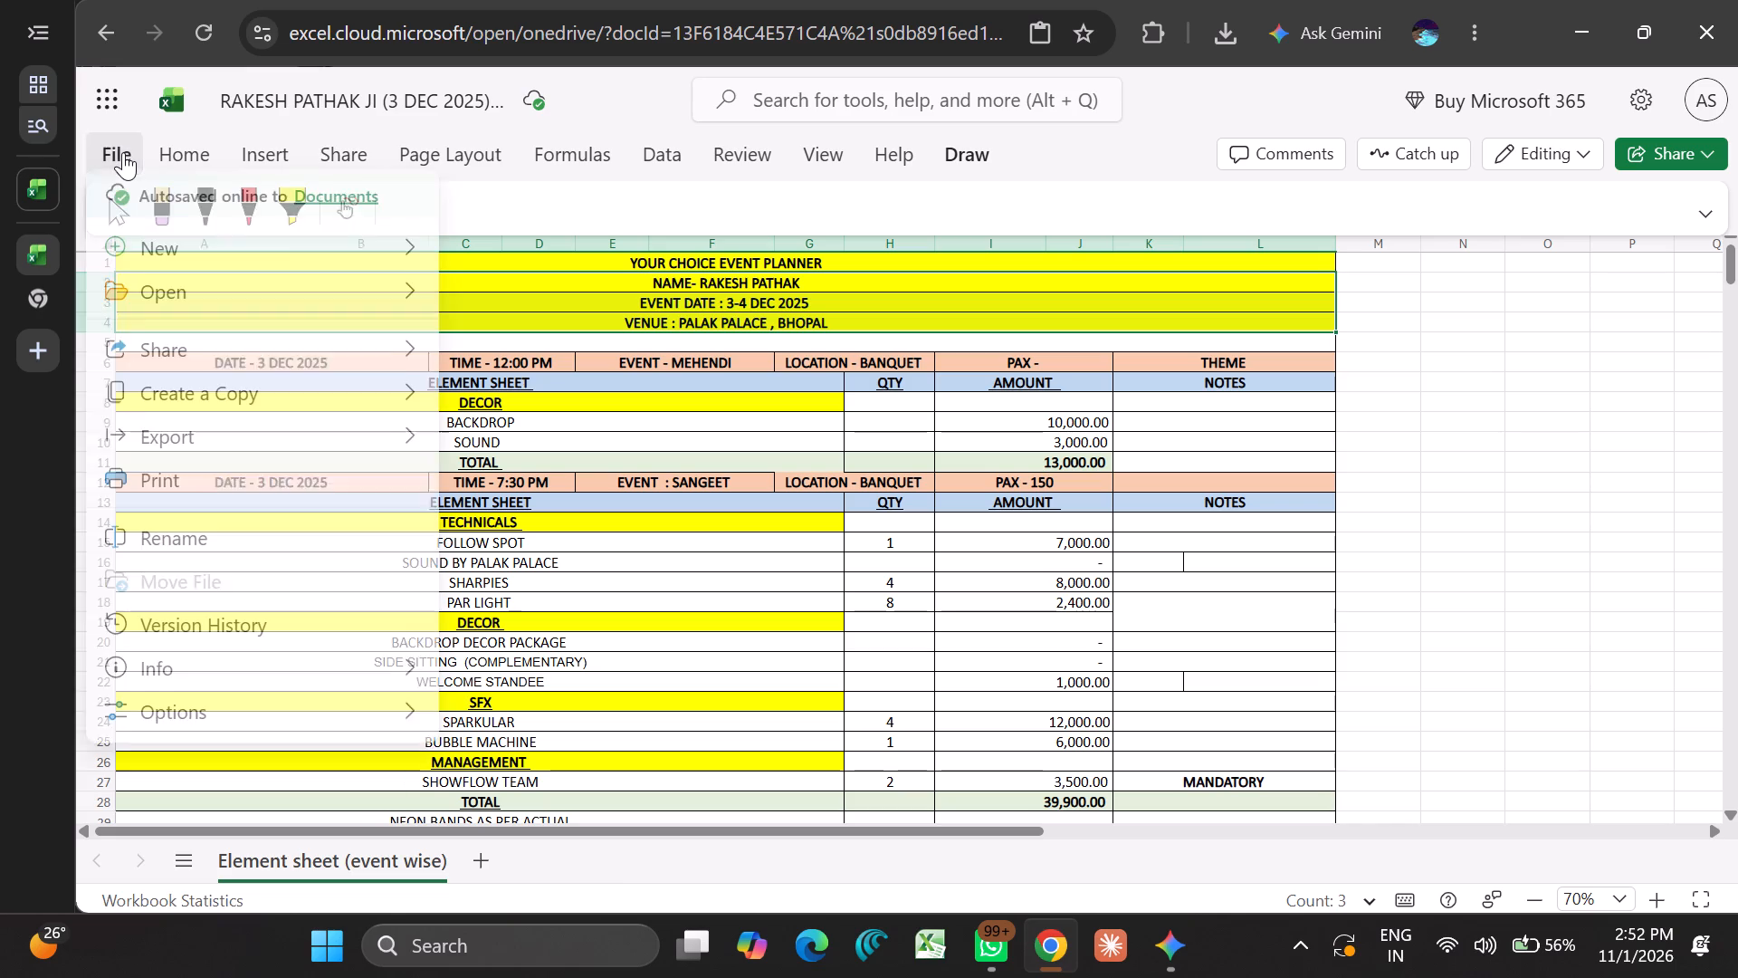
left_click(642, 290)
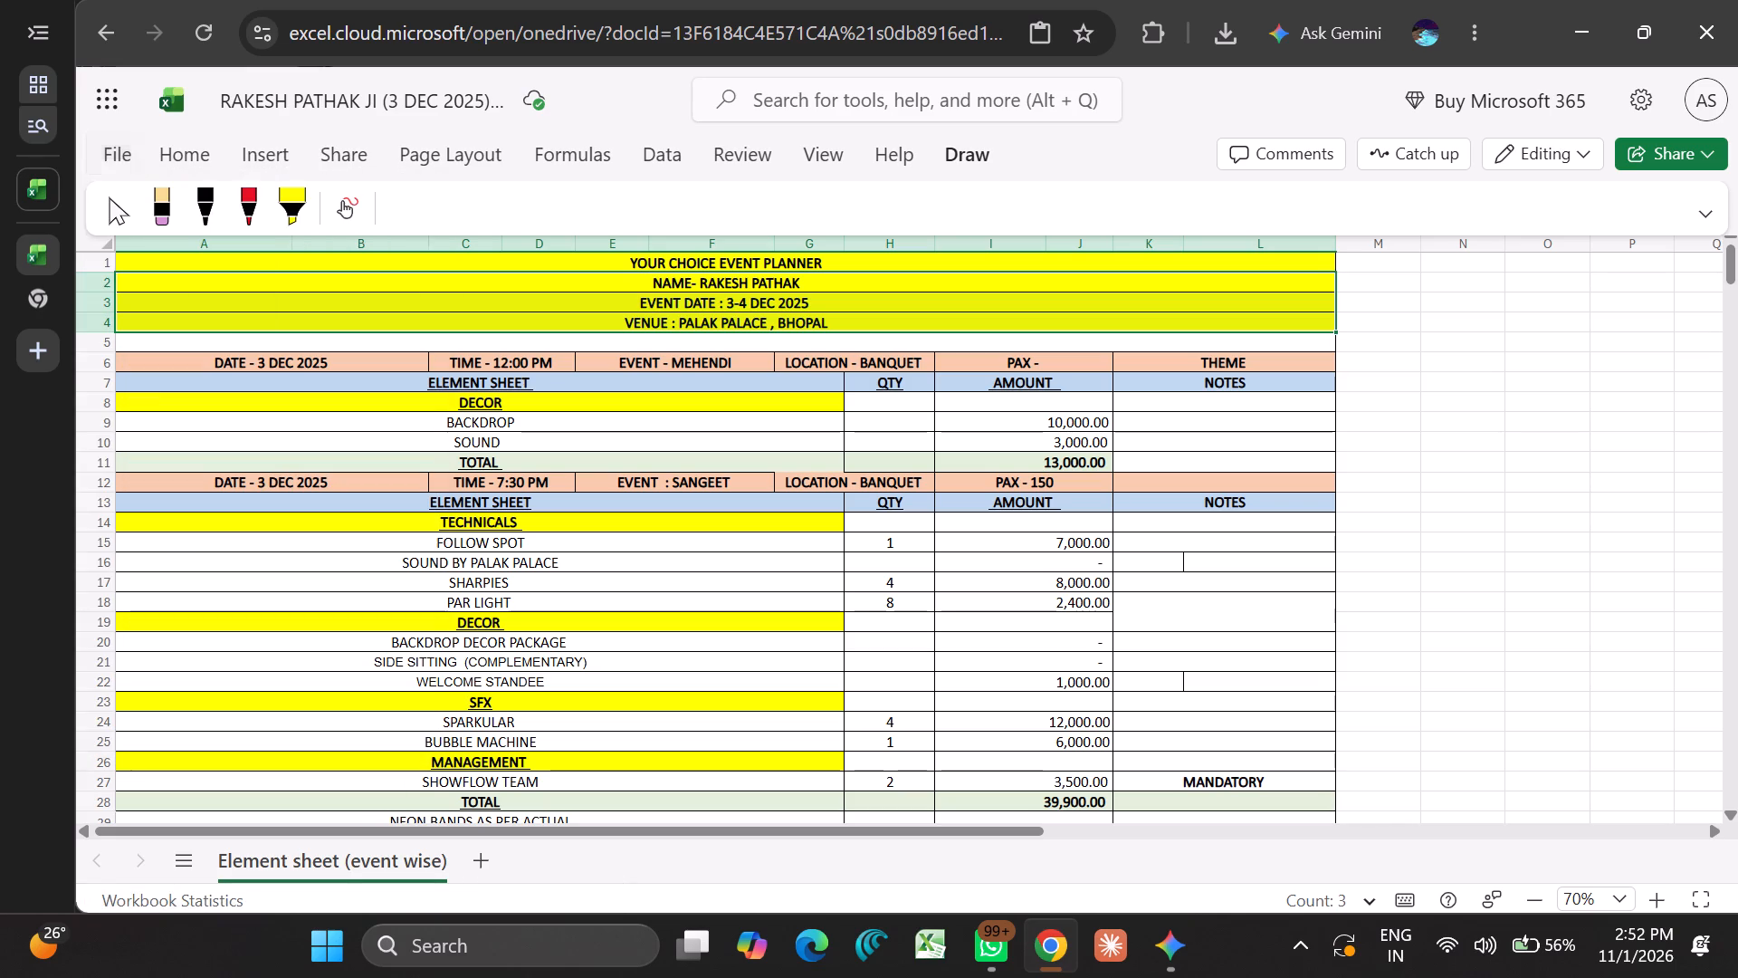
Left-align the text of the selected client name, event date and venue rows.
left_click(185, 149)
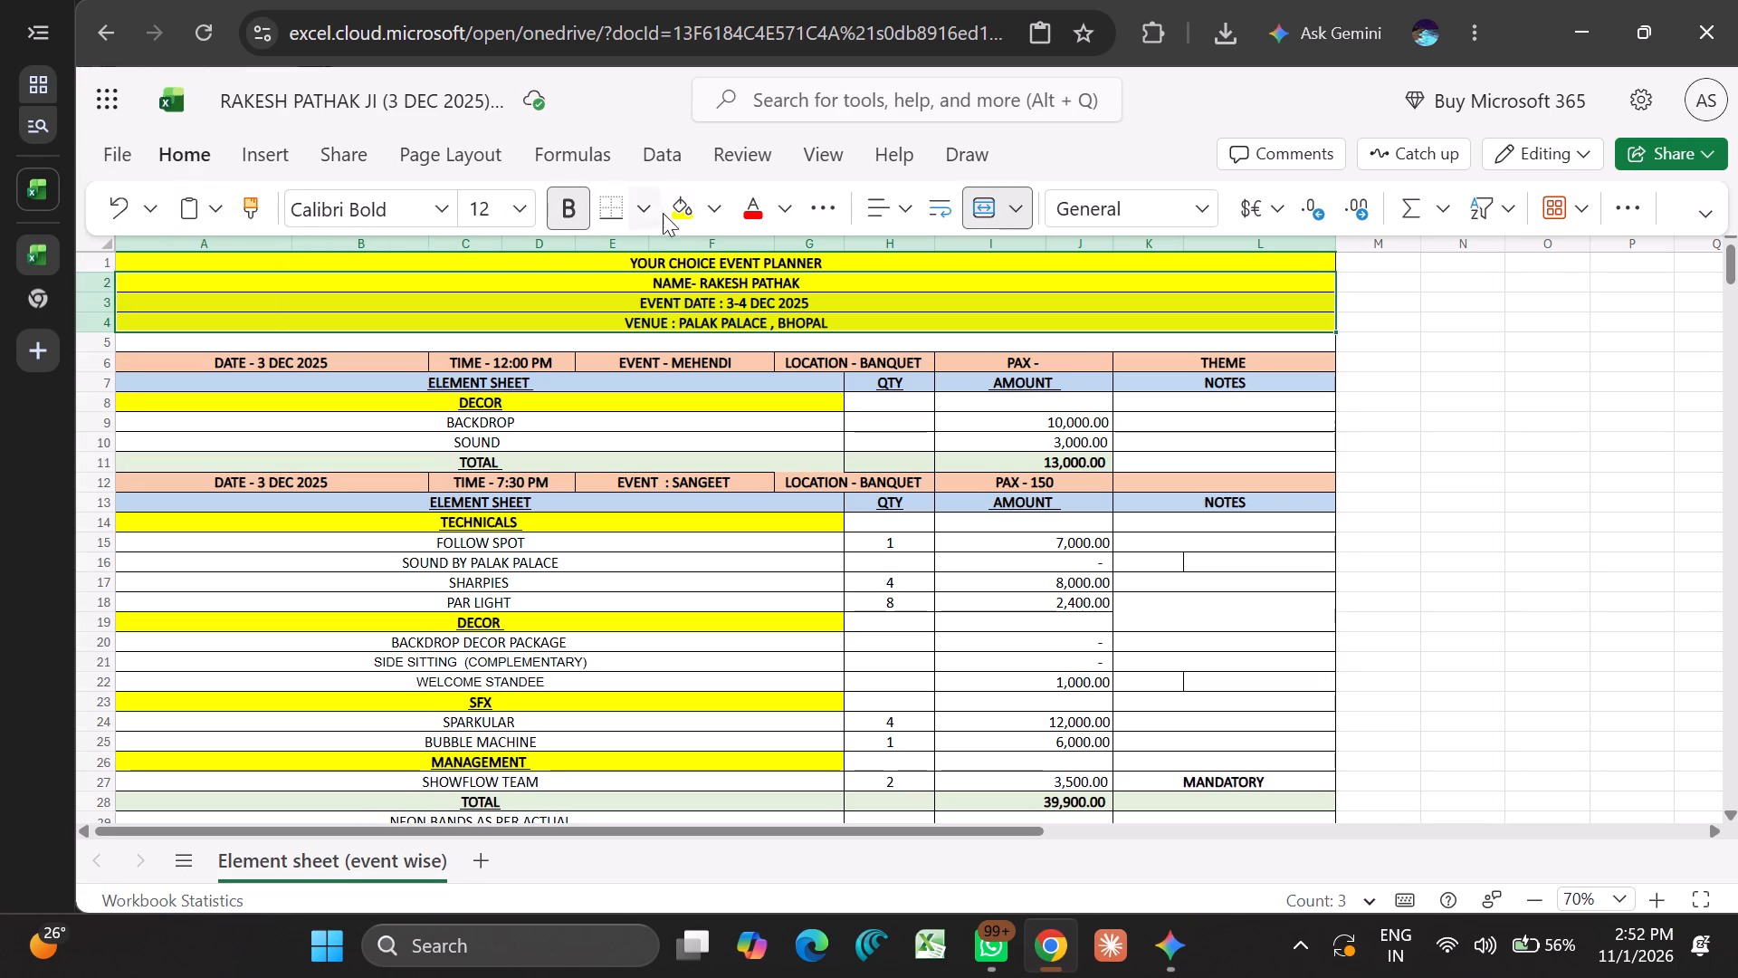
left_click(826, 206)
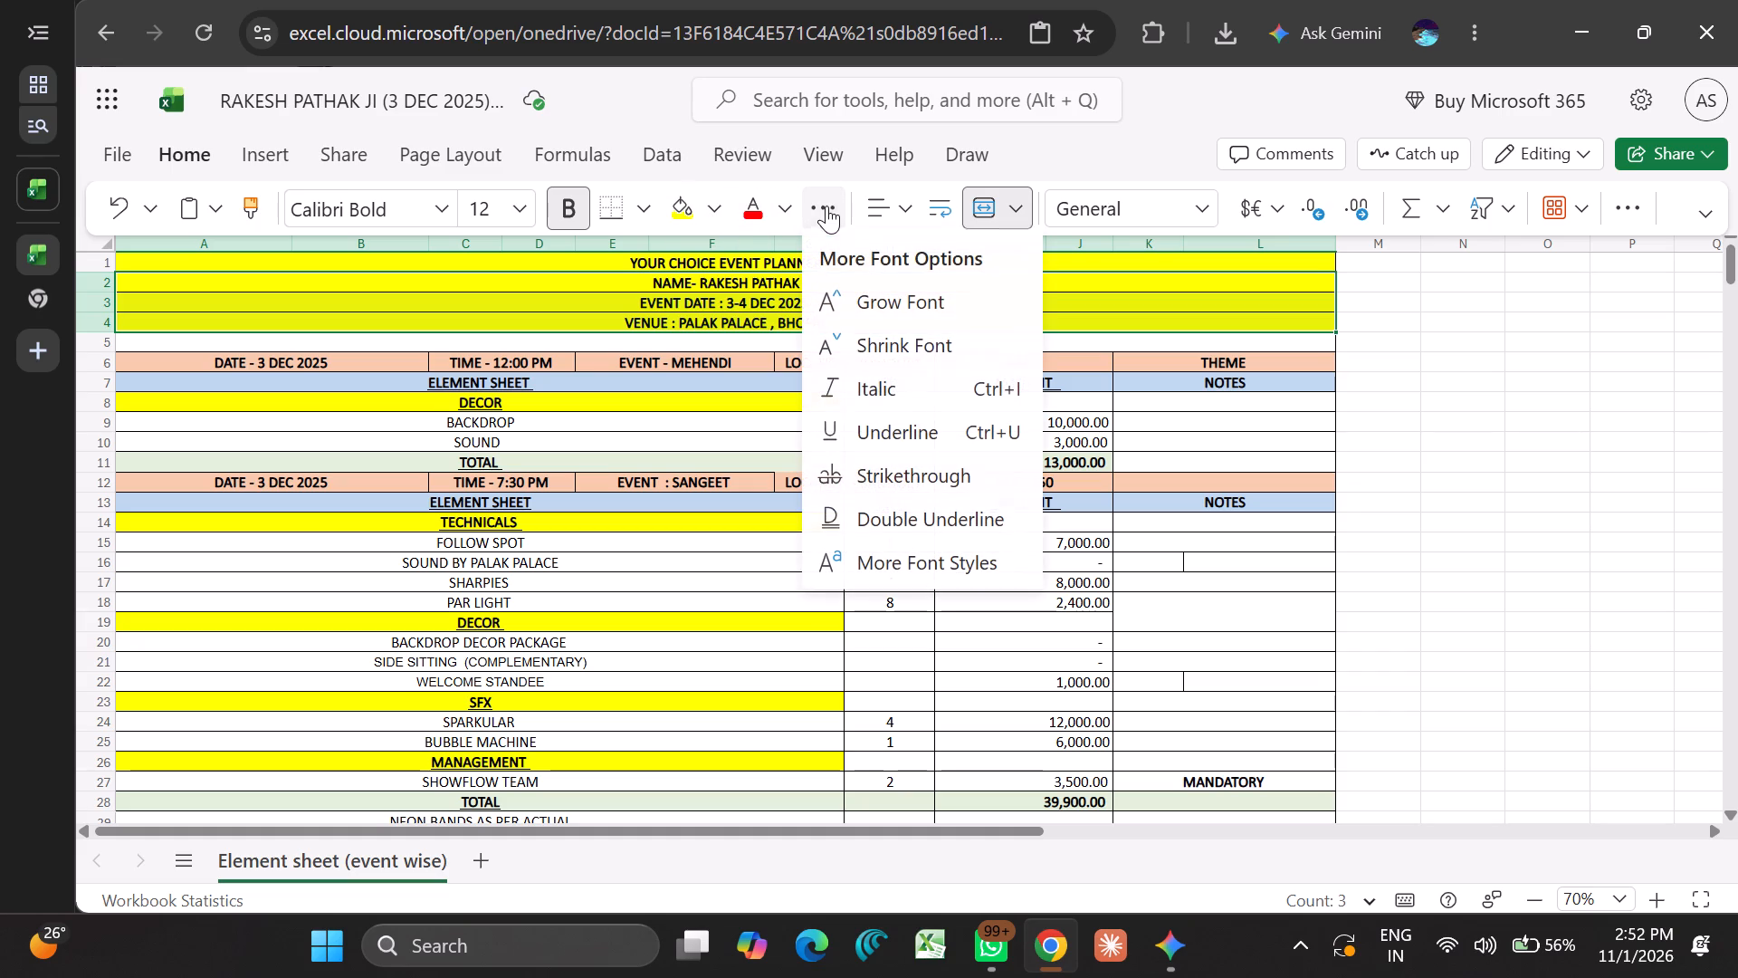
left_click(895, 206)
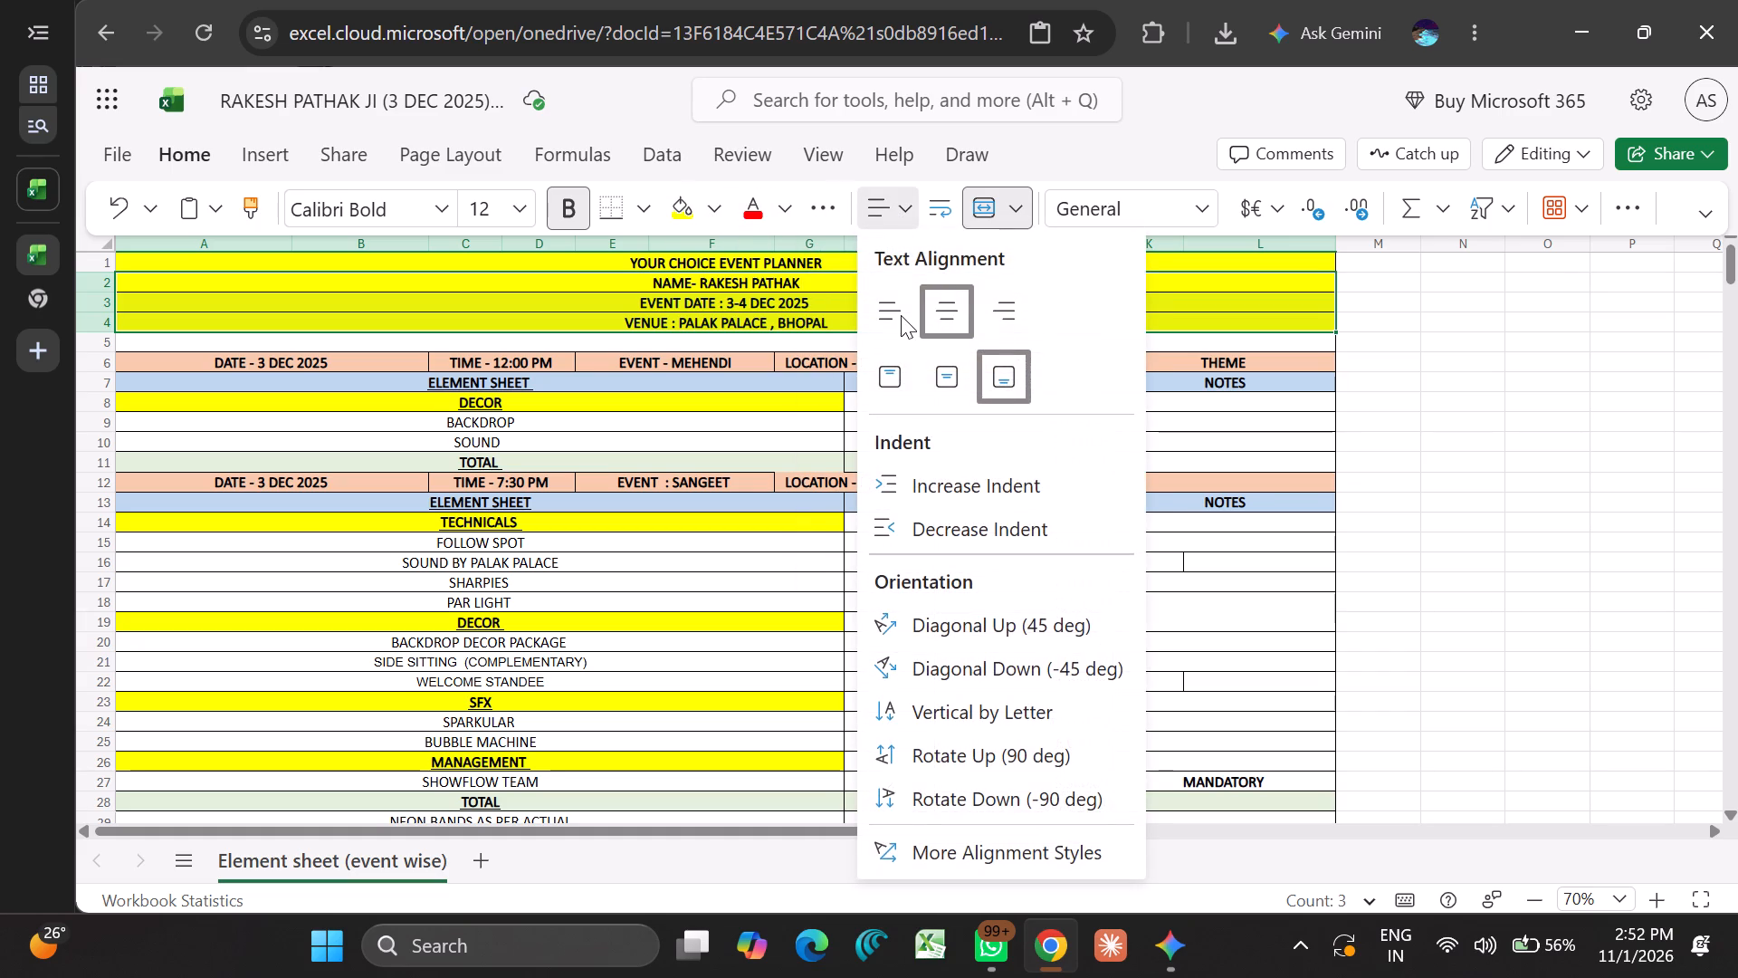
left_click(901, 315)
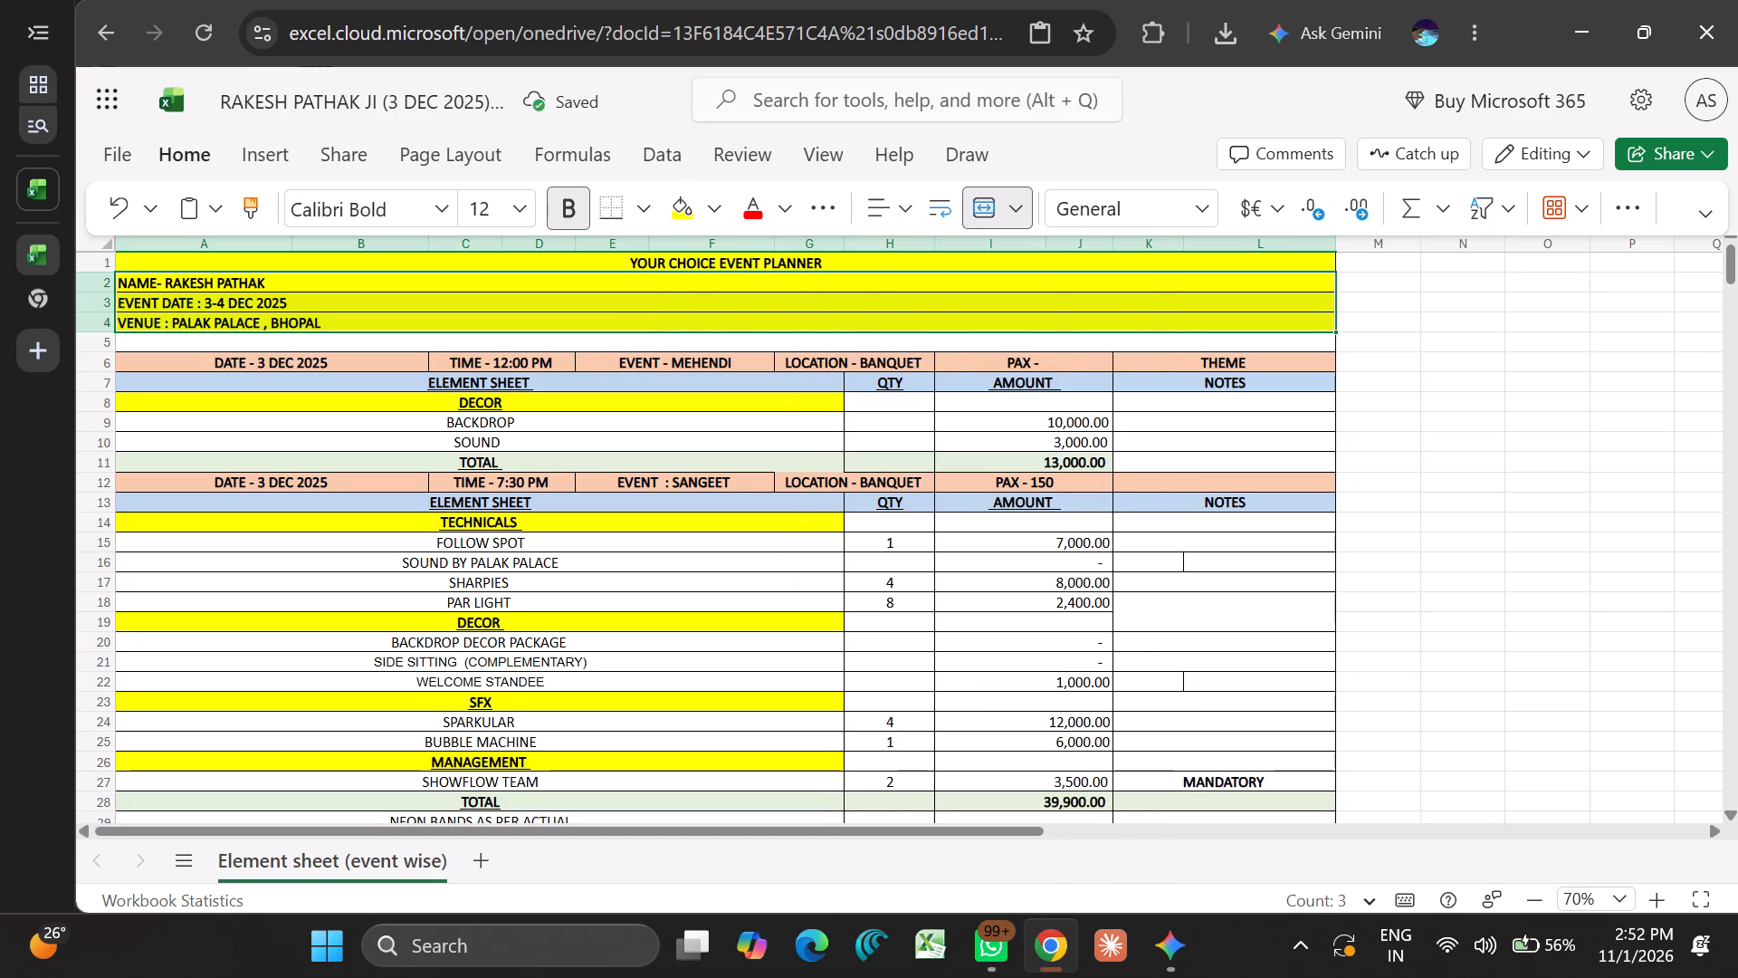
Increase the indent of the client name, event date and venue rows by three levels.
left_click(902, 209)
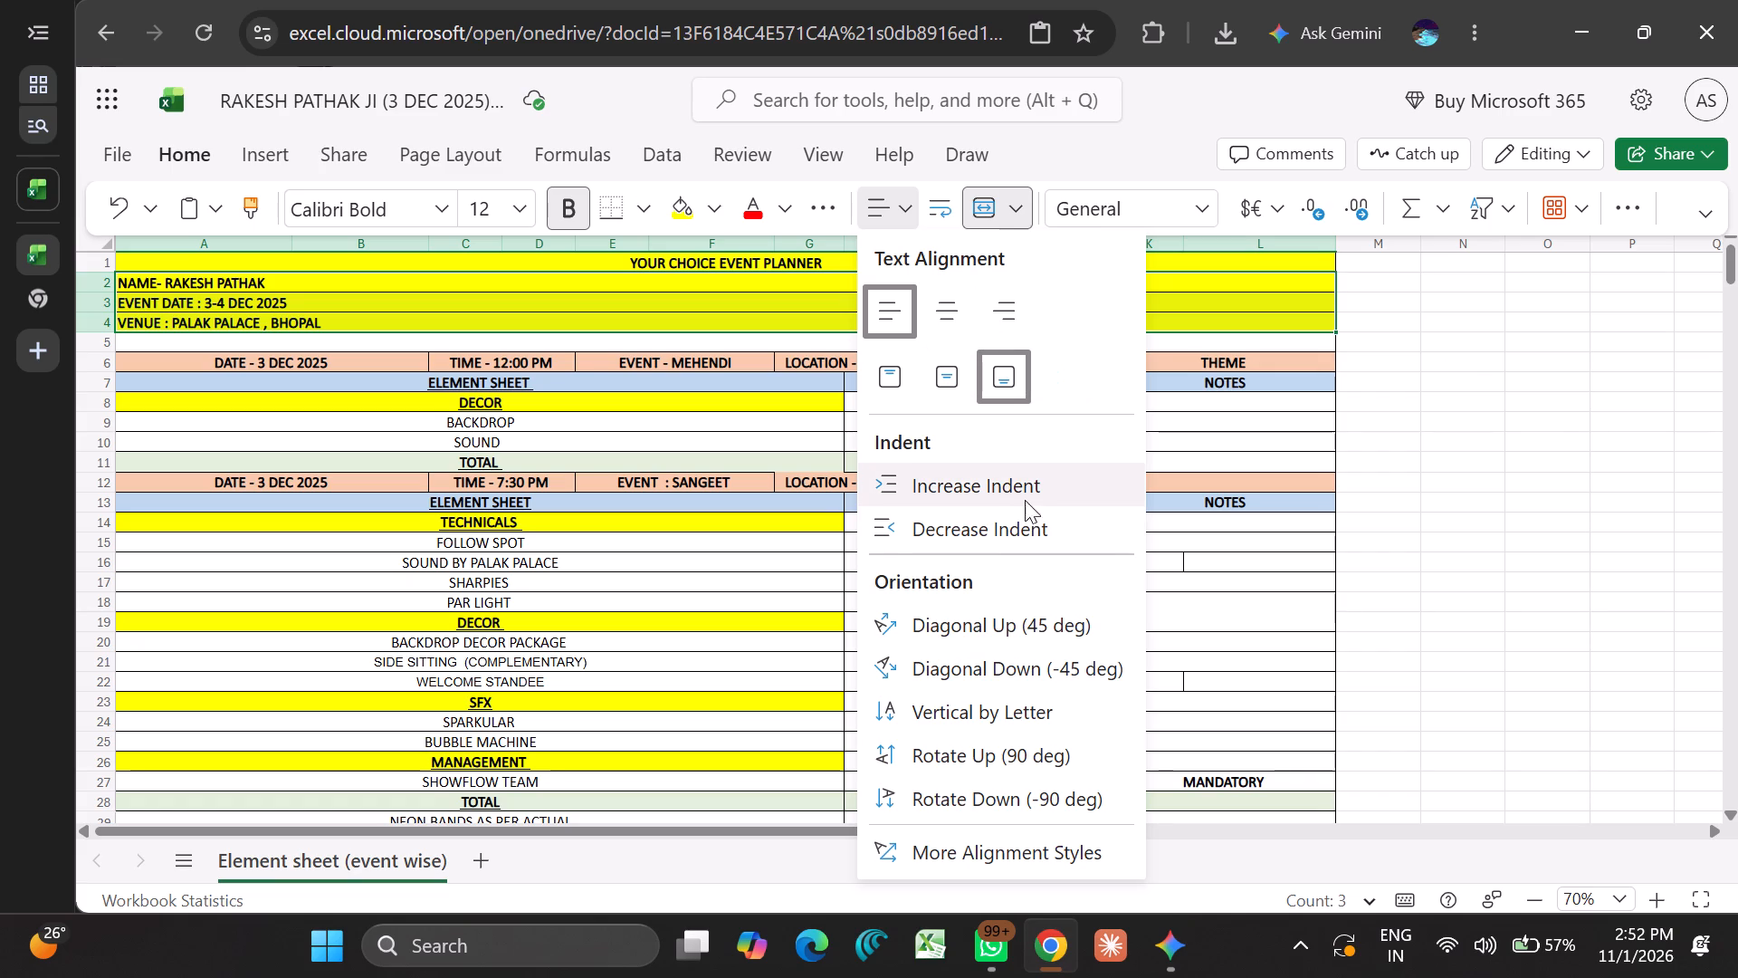
scroll(1011, 494, "down", 3)
left_click(943, 479)
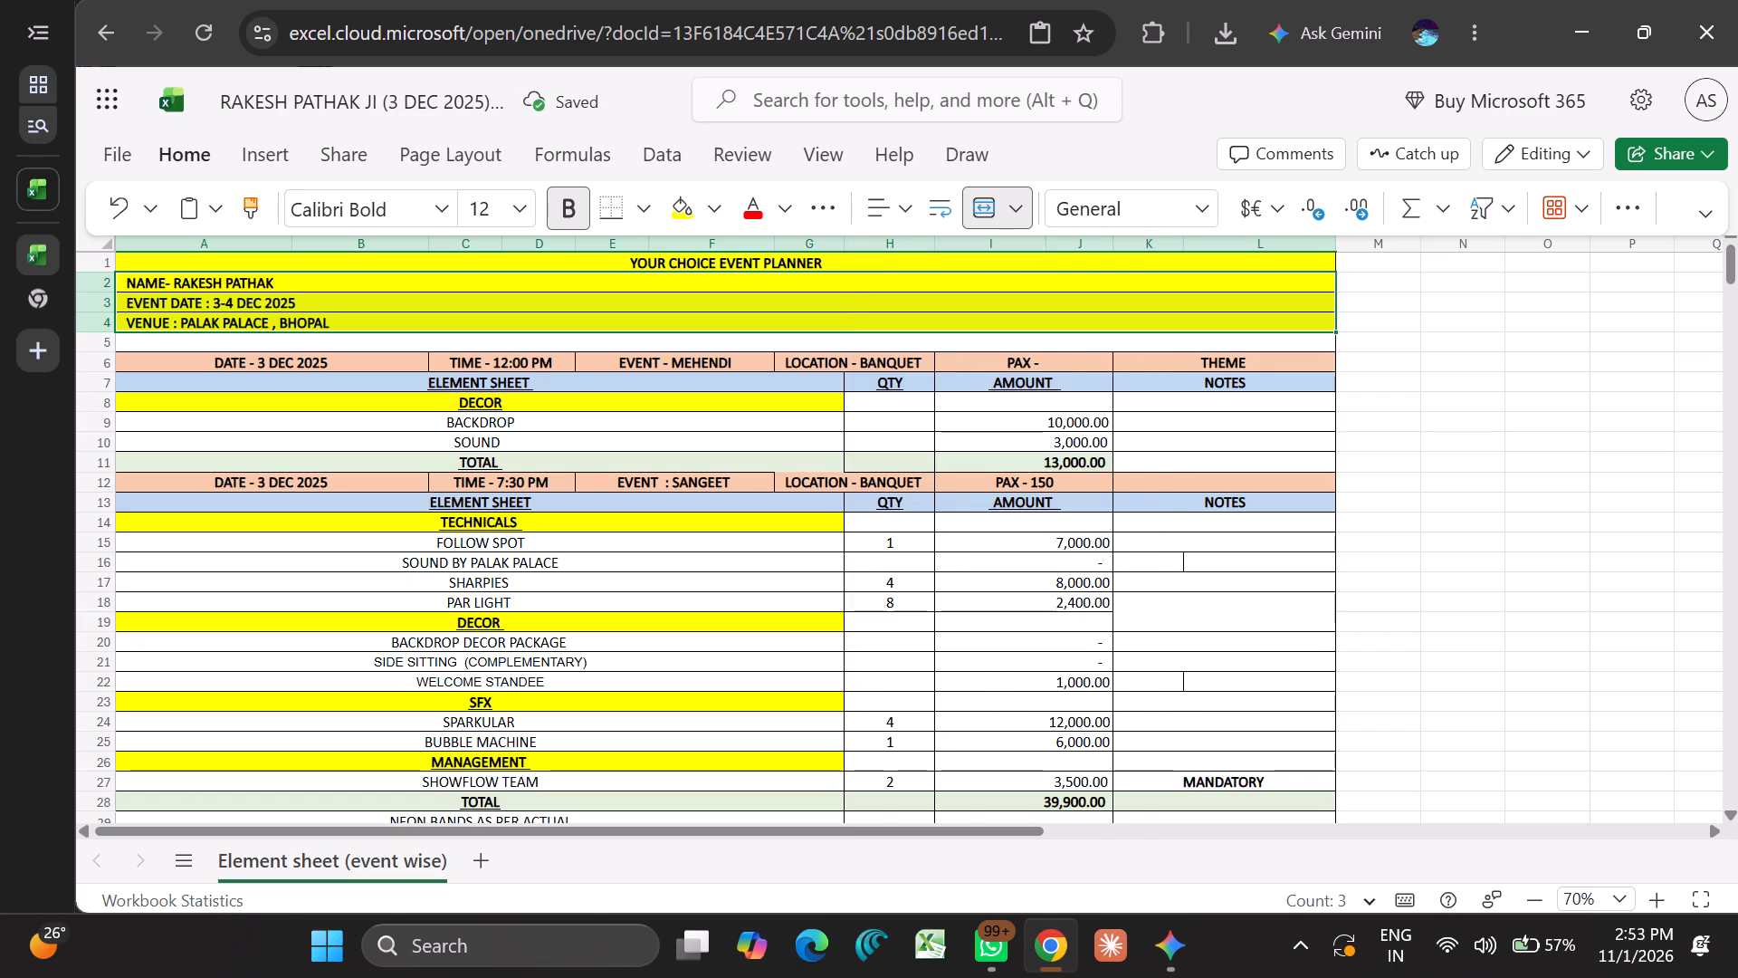
left_click(891, 201)
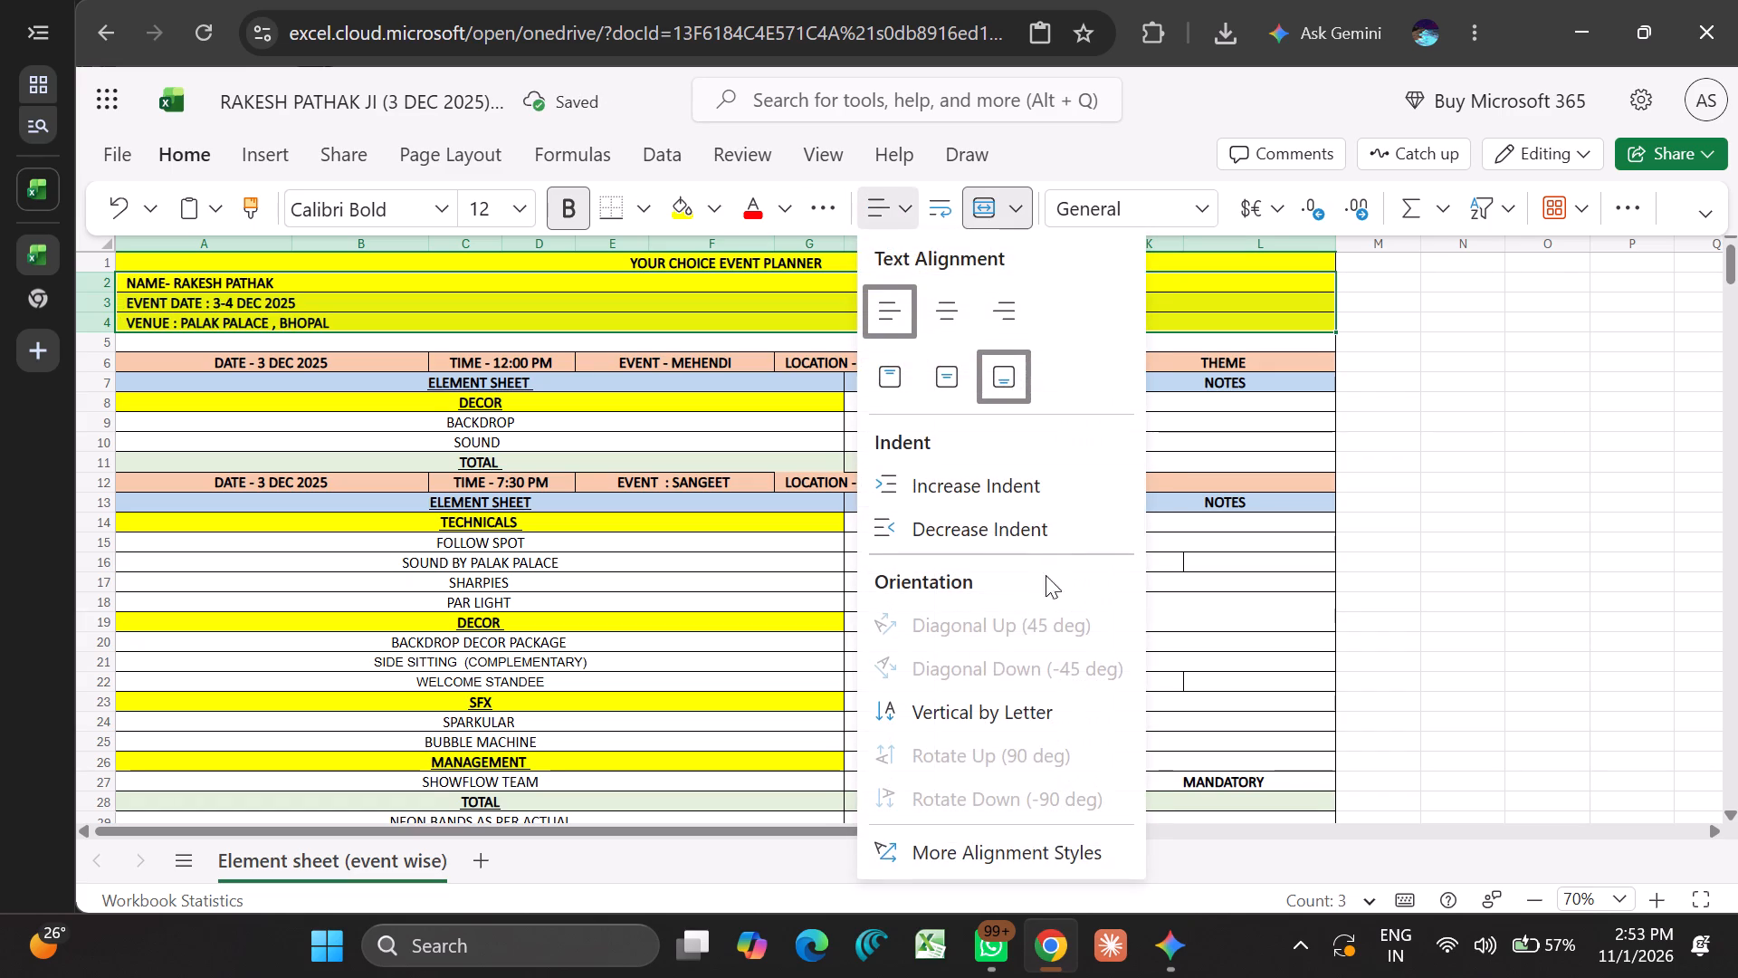
left_click(980, 495)
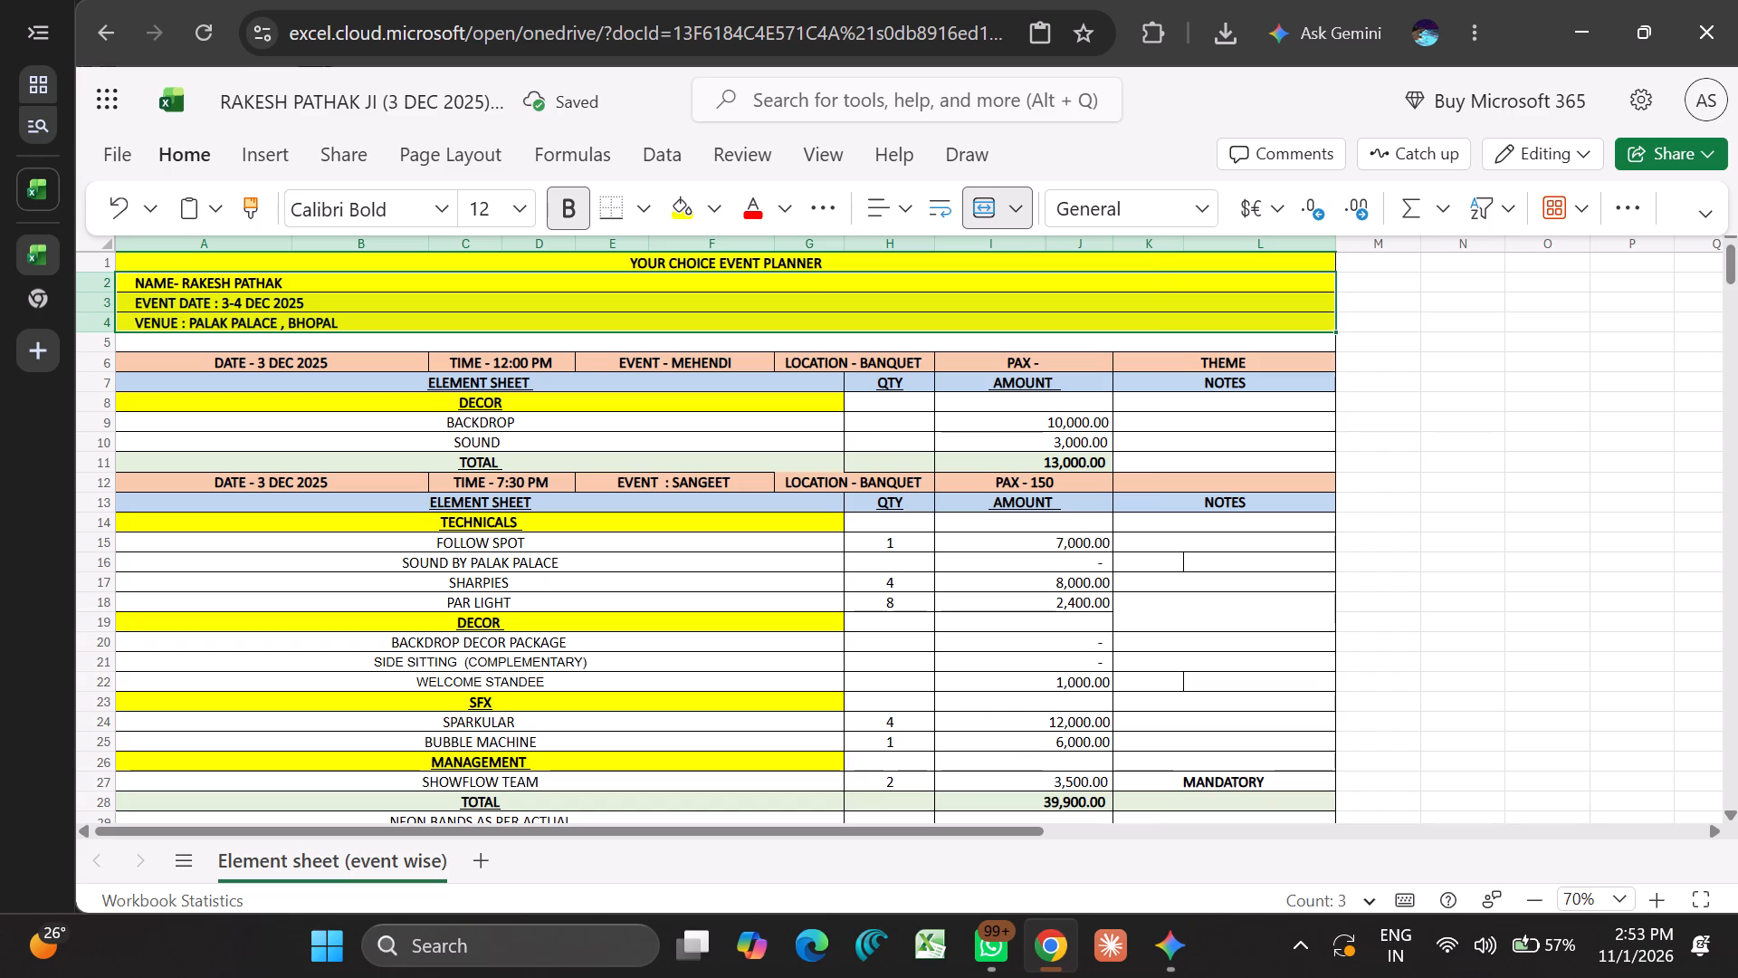
left_click(885, 209)
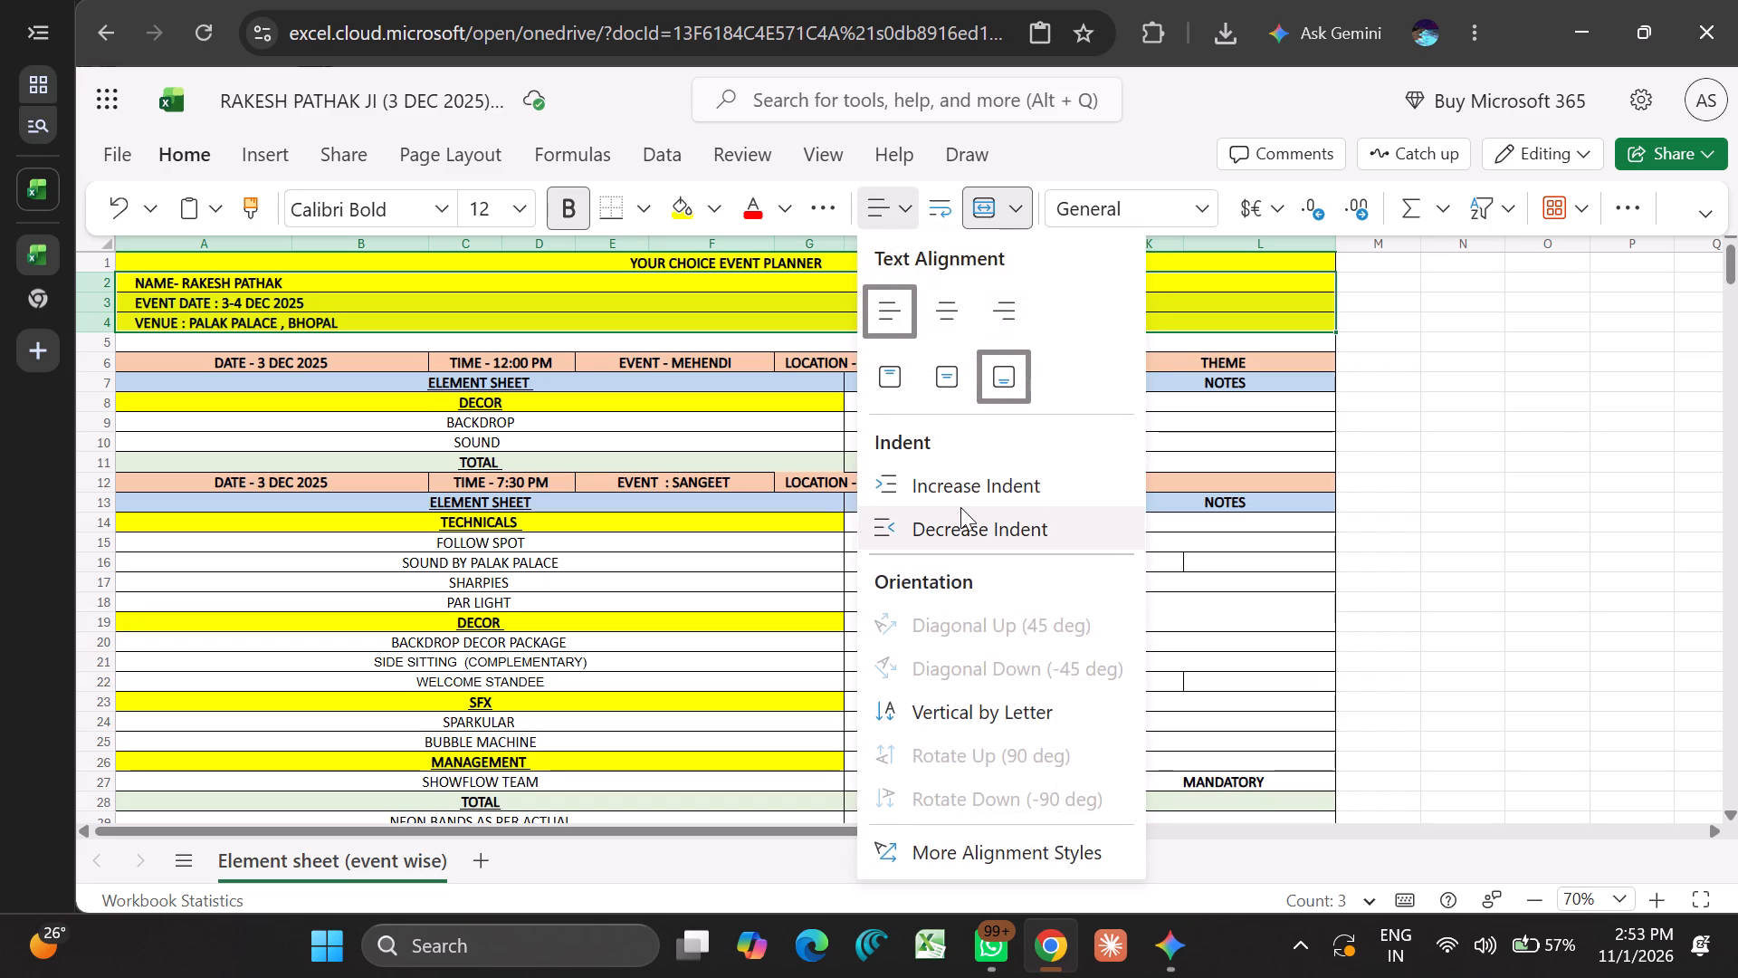
left_click(965, 487)
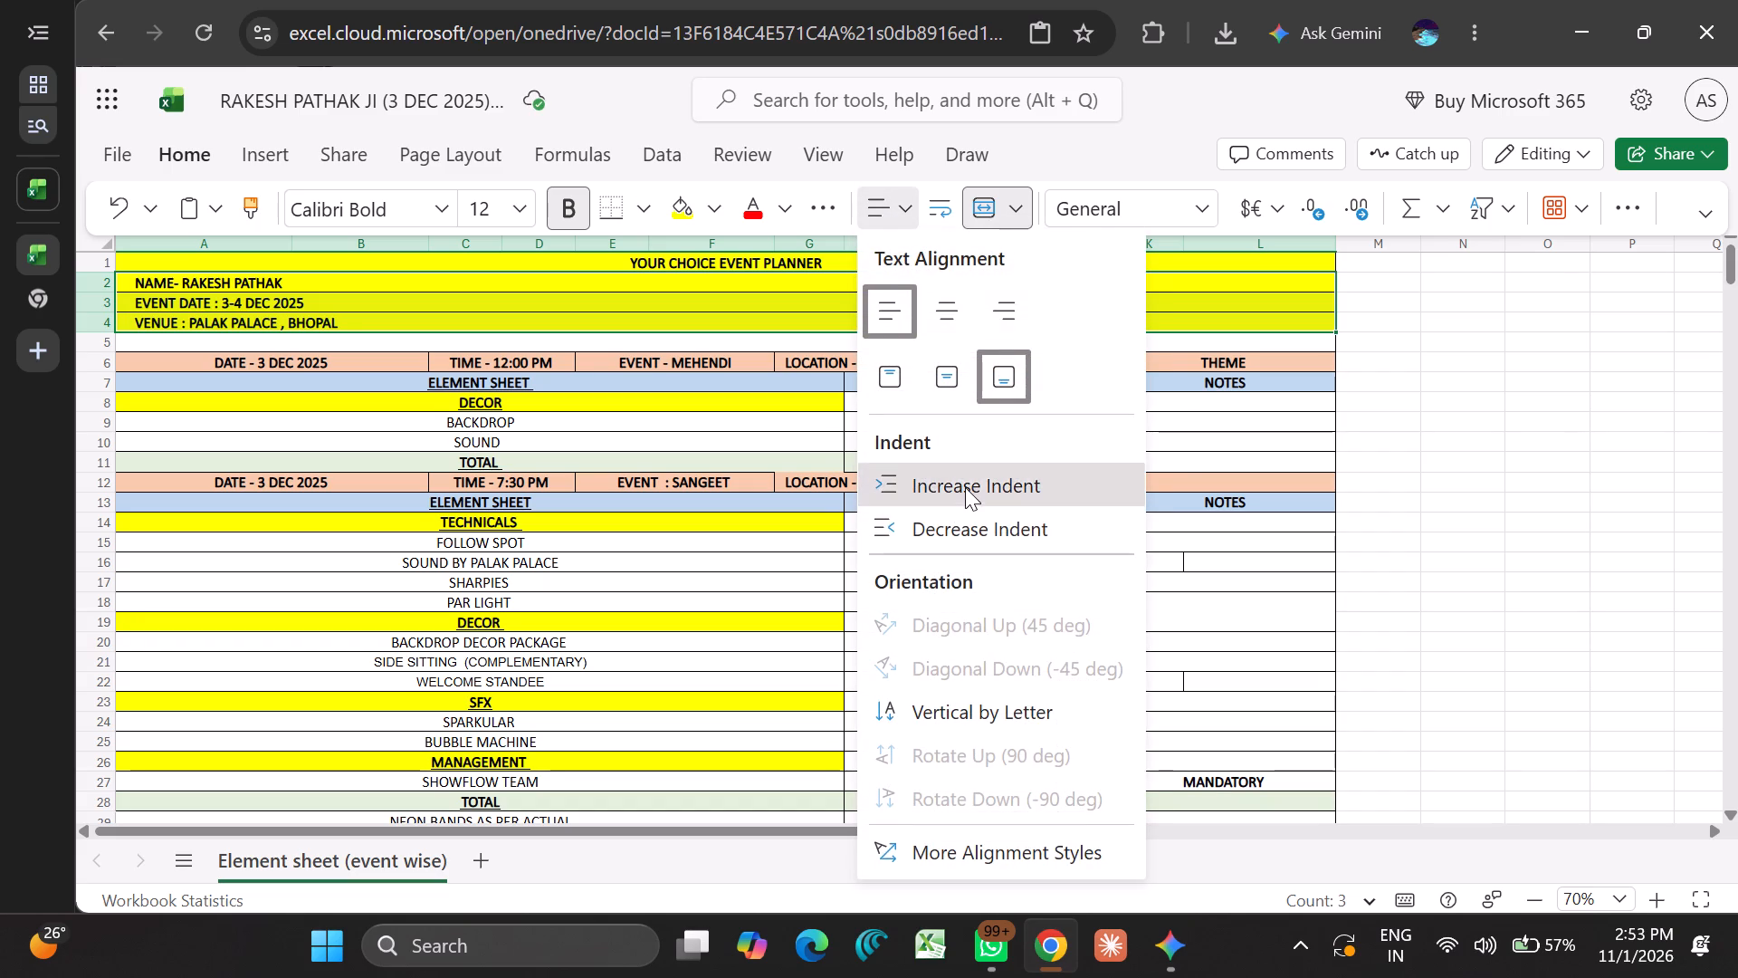
left_click(1636, 375)
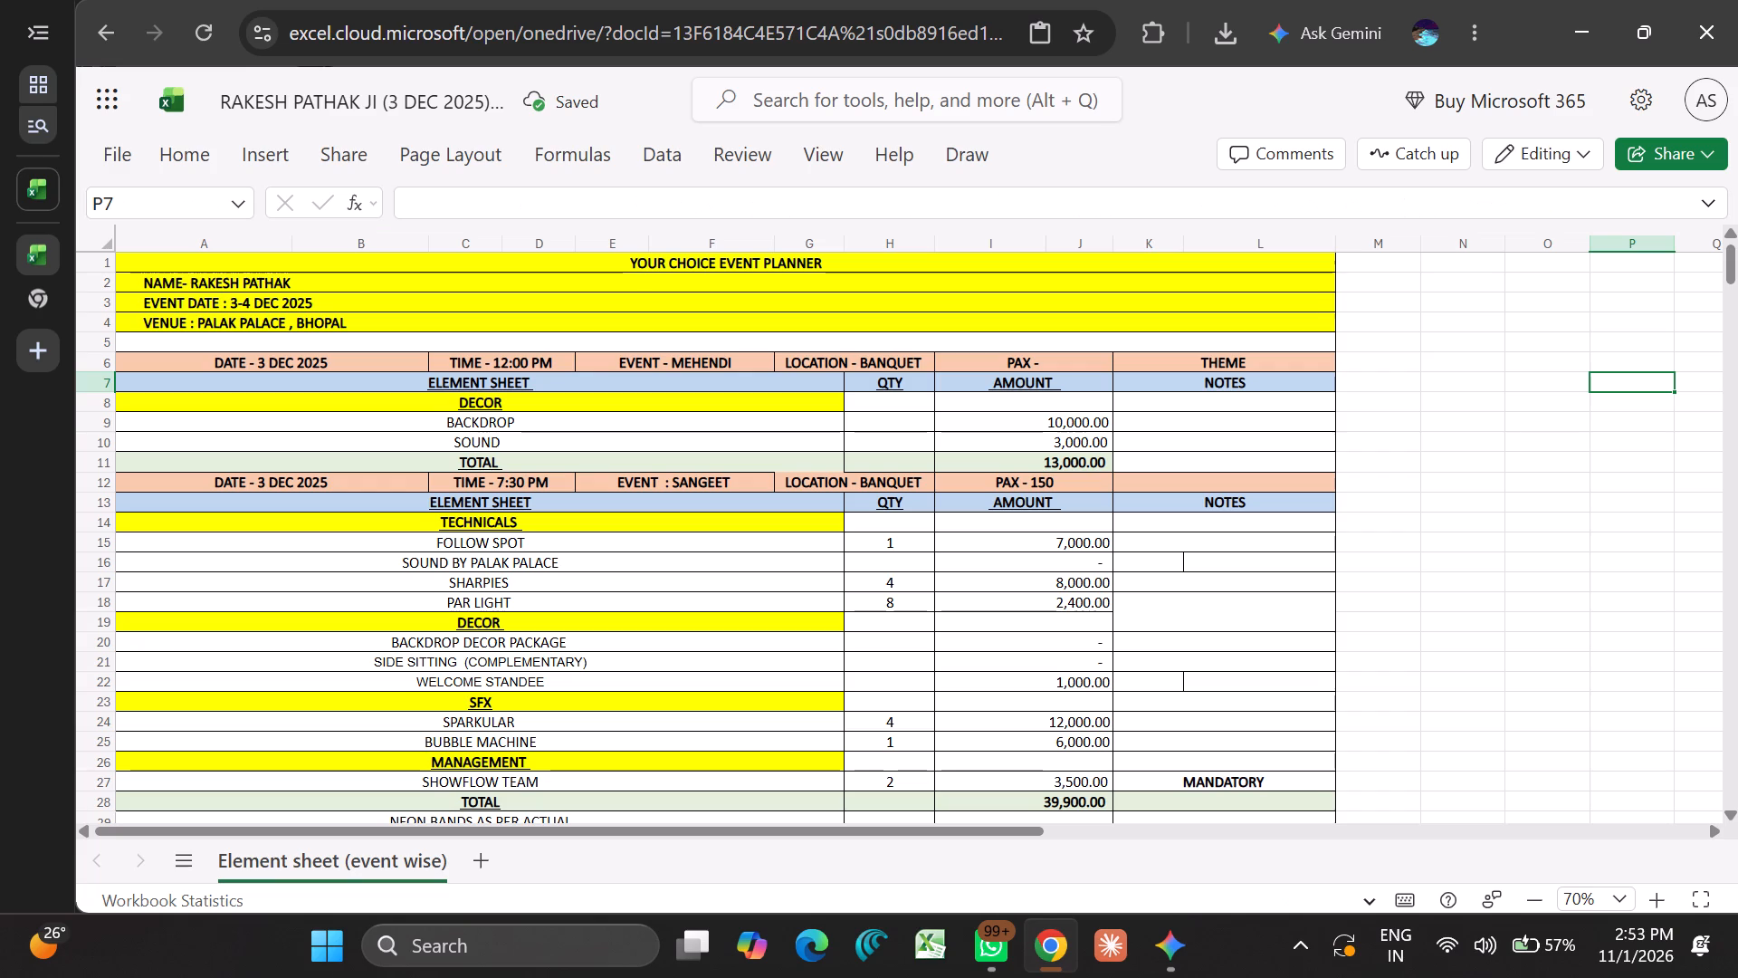
Add a run of spaces after the event date text in row 3.
left_click(912, 298)
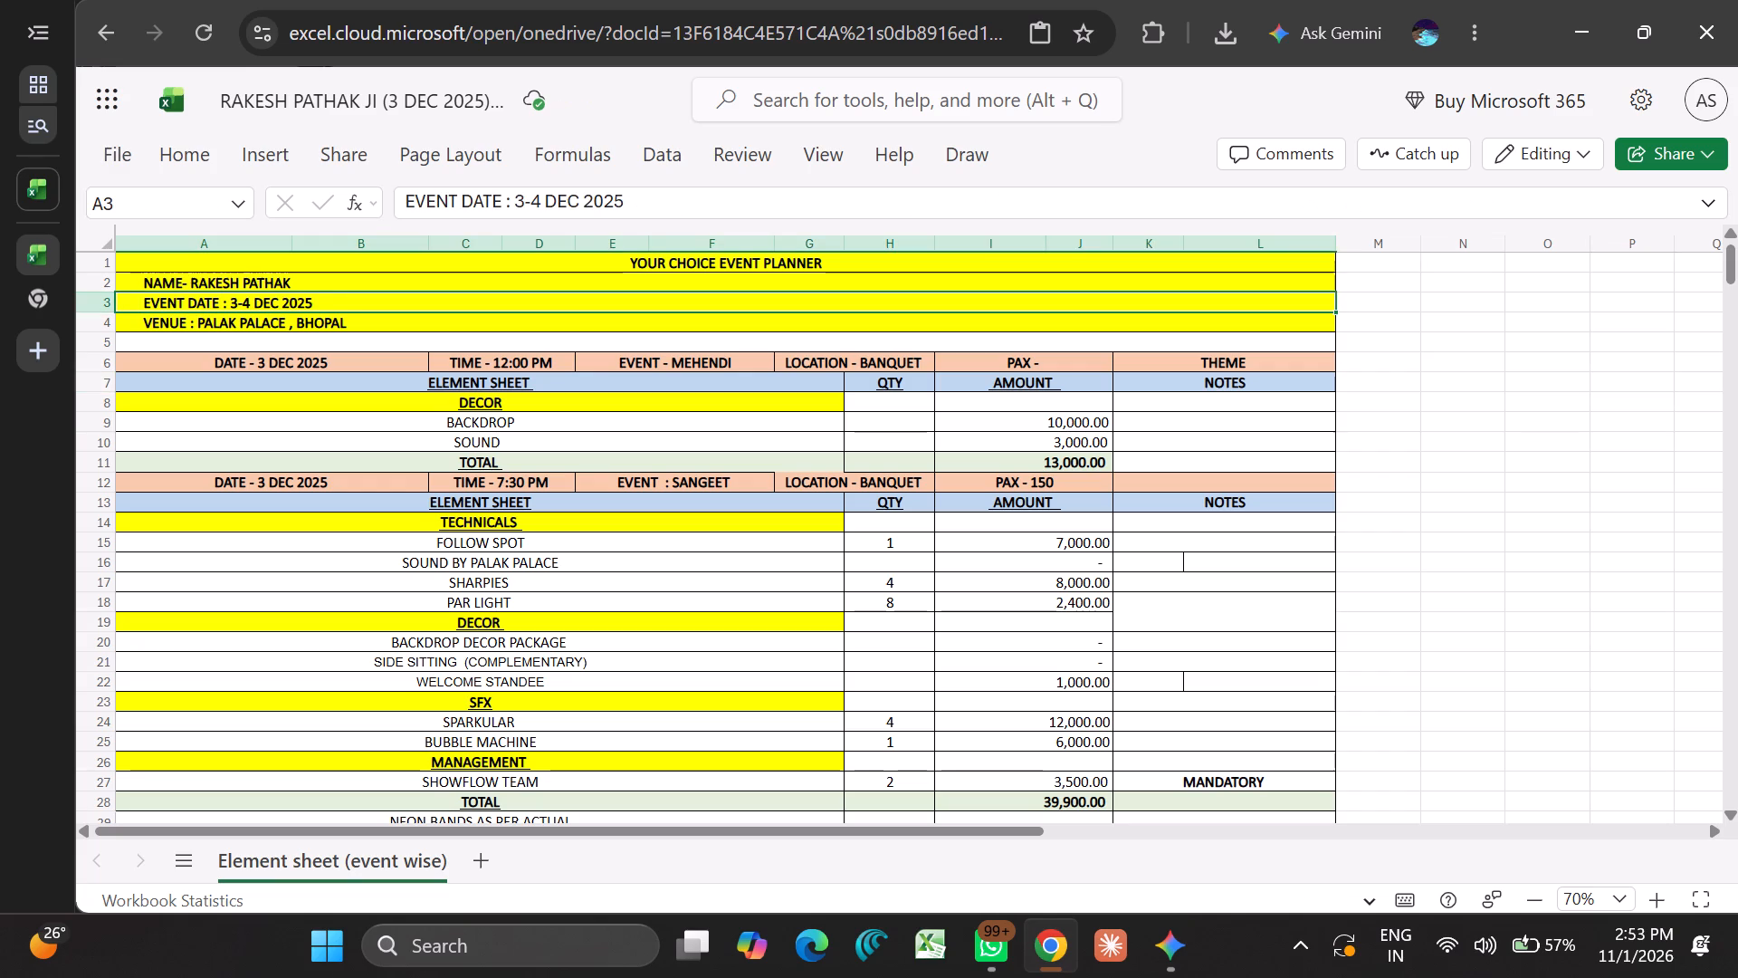
double_click(905, 290)
double_click(905, 307)
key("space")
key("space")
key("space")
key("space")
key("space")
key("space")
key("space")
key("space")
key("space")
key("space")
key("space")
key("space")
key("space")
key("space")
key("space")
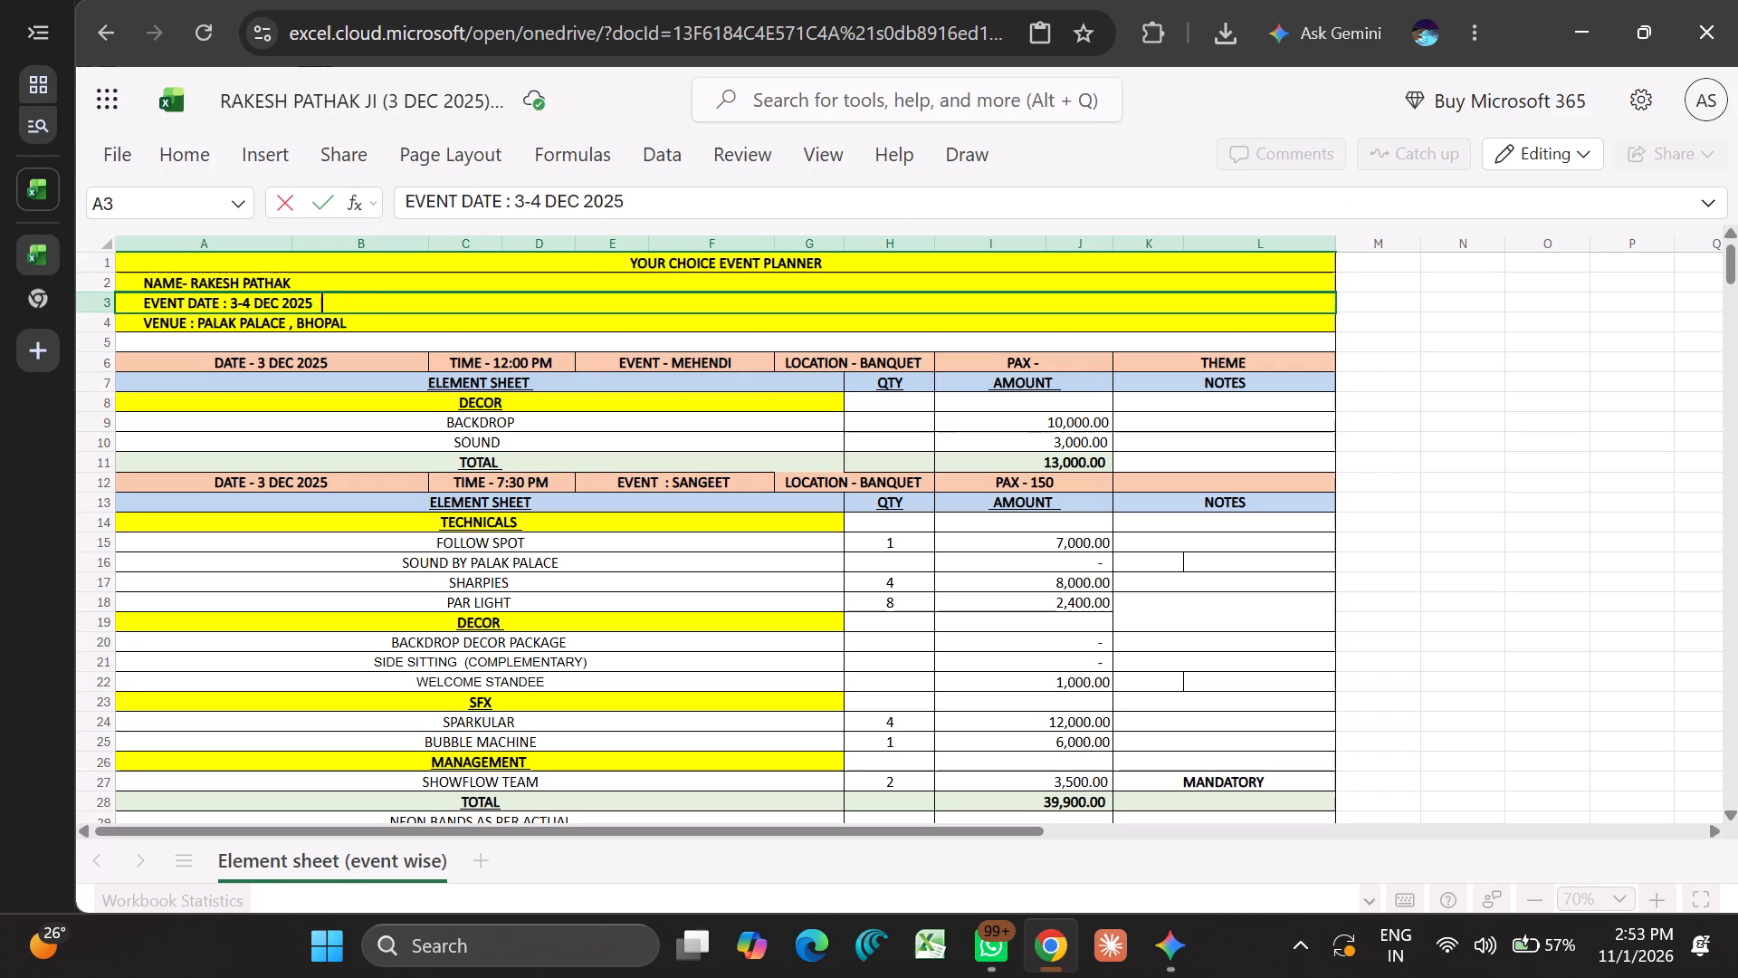
left_click(1404, 409)
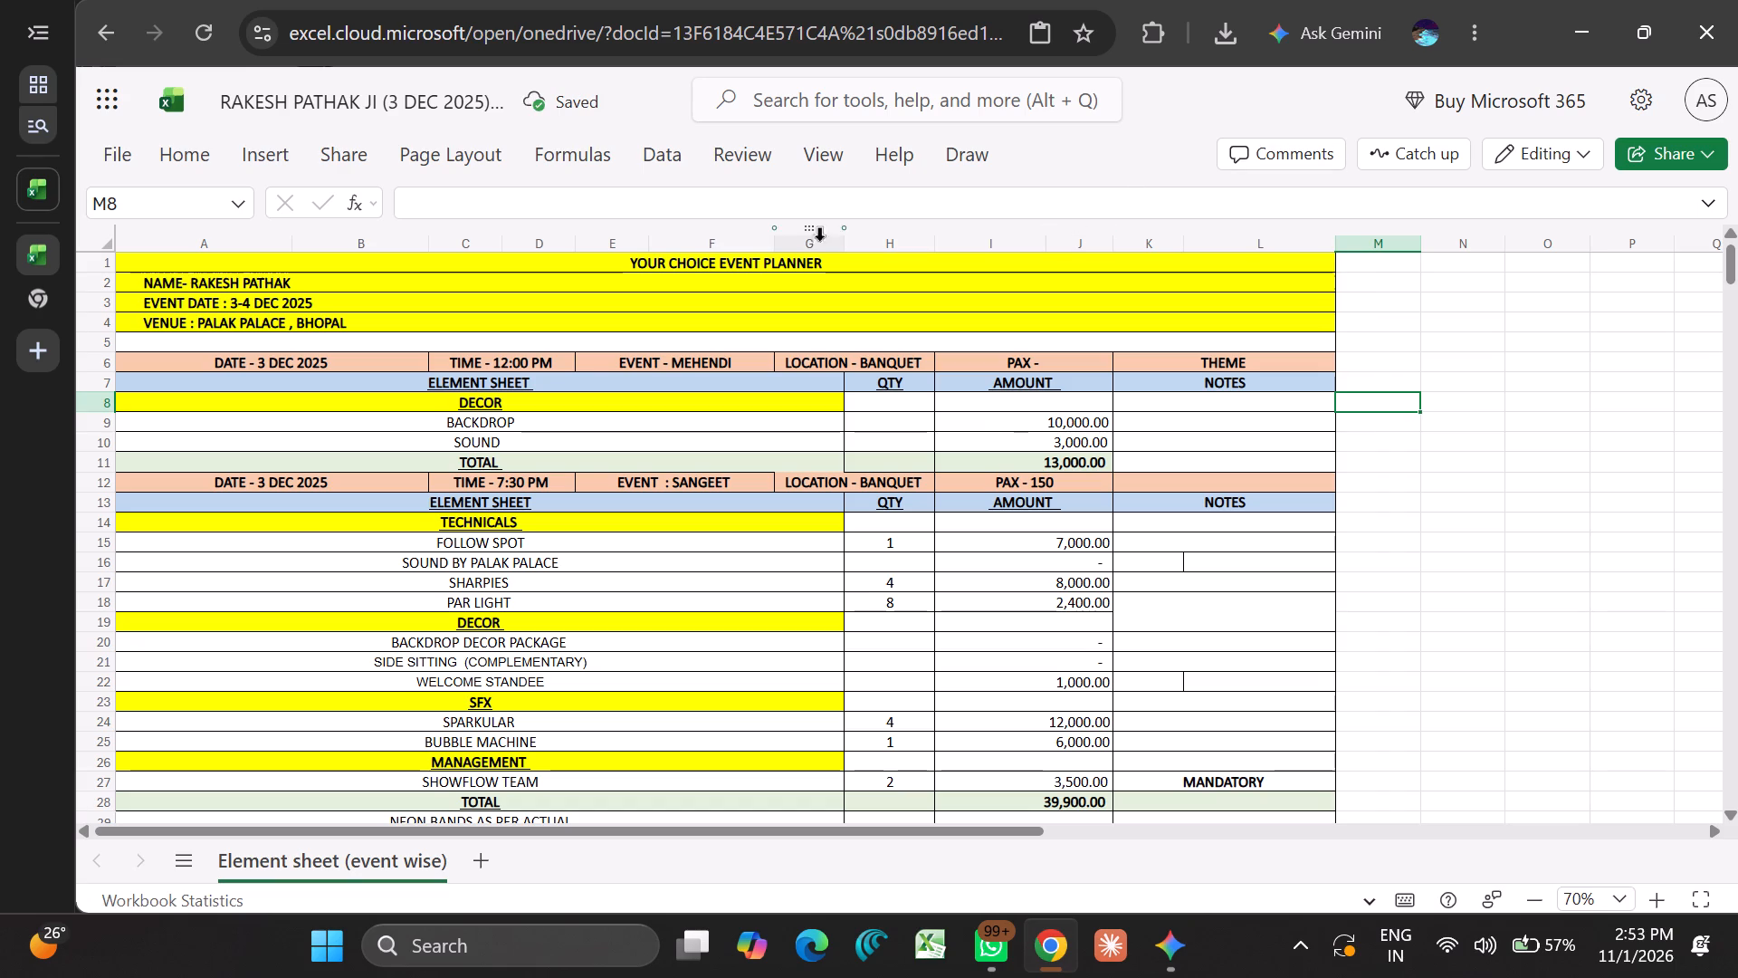
Add a trailing space after the client name text in row 2.
left_click(878, 276)
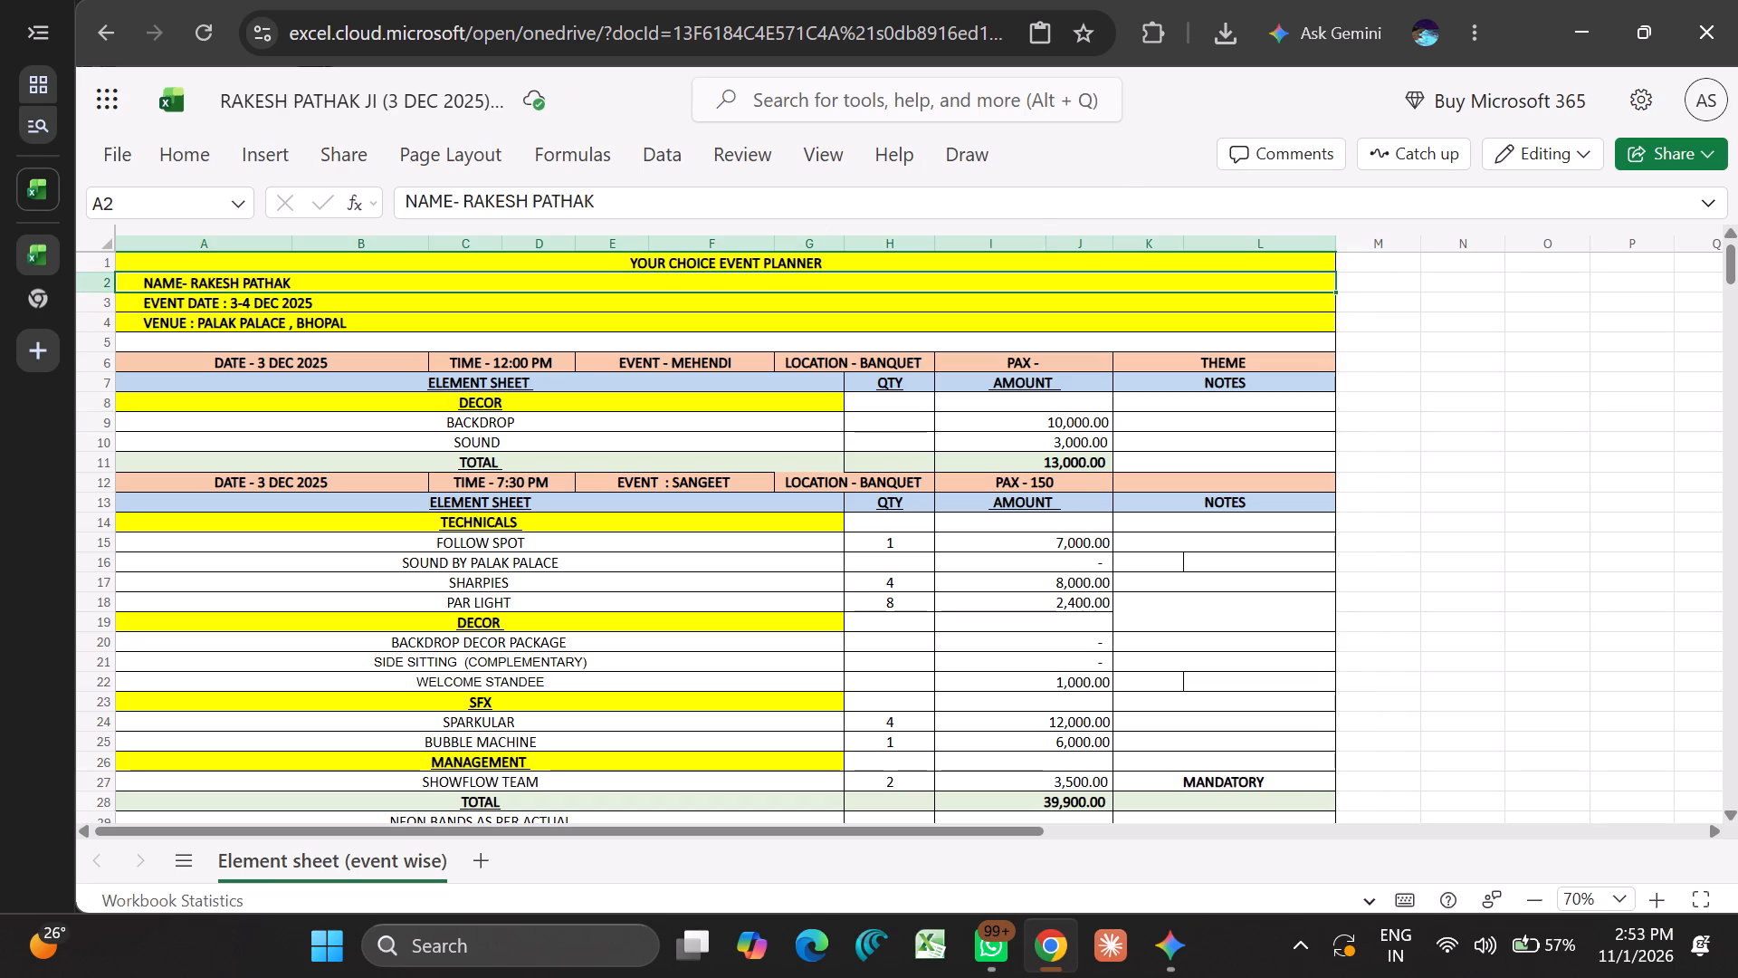
double_click(831, 286)
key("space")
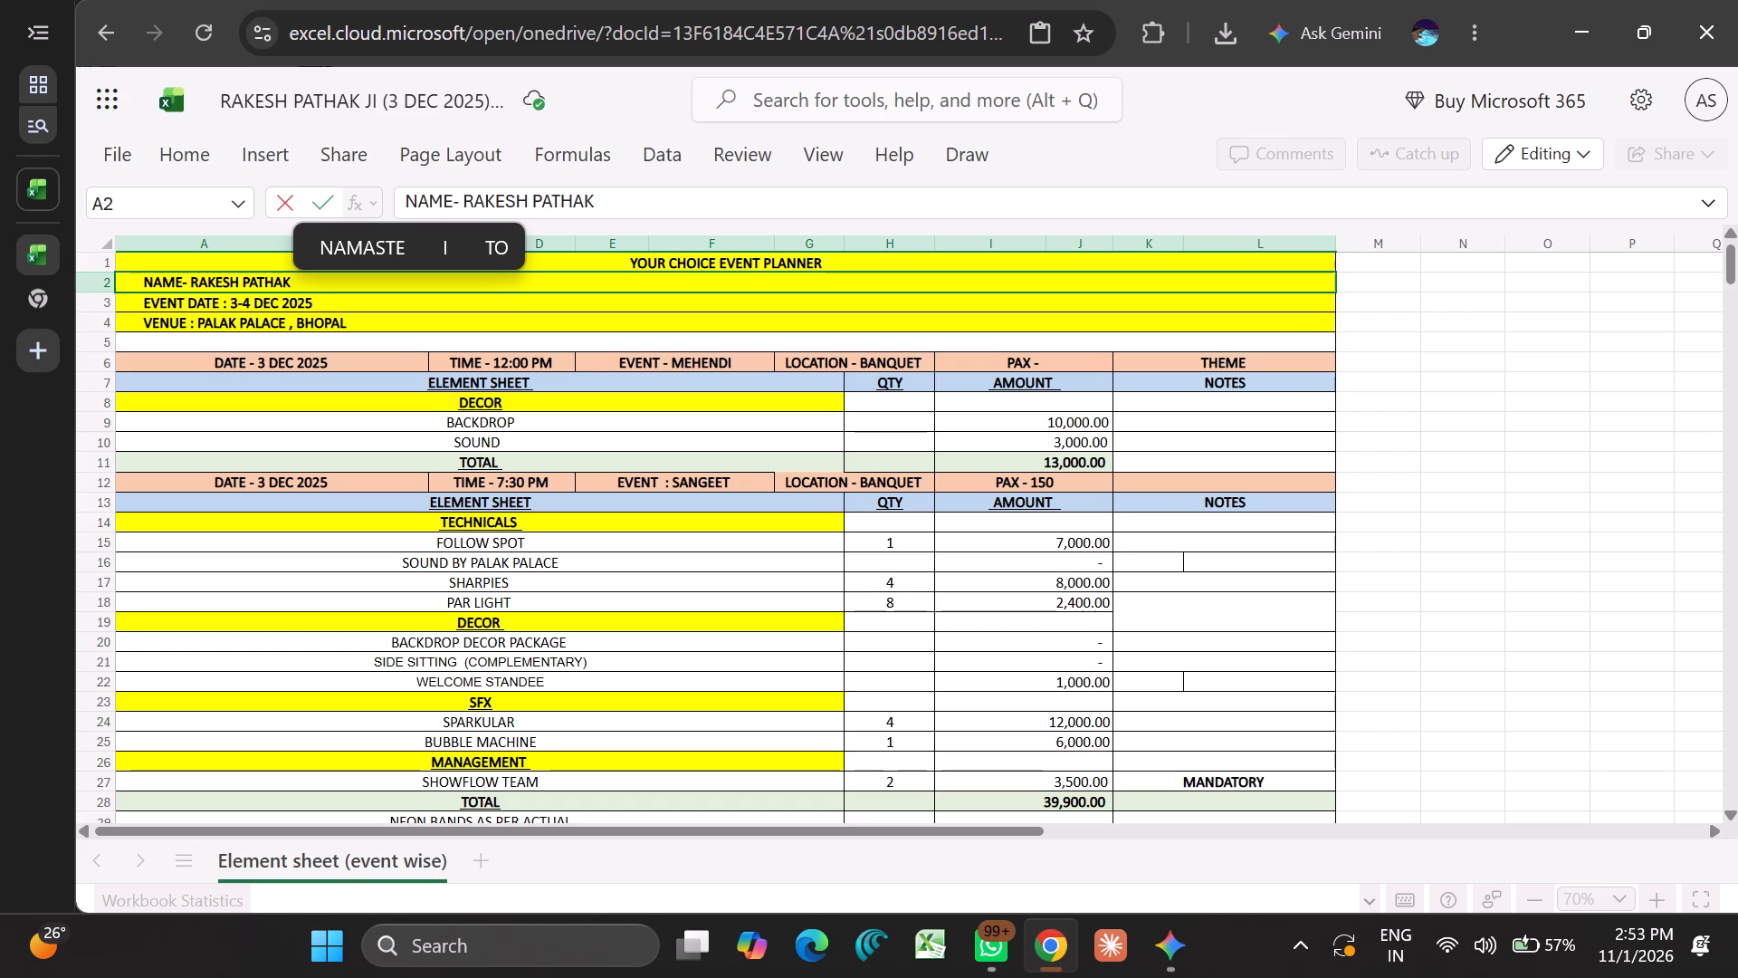
left_click(1701, 322)
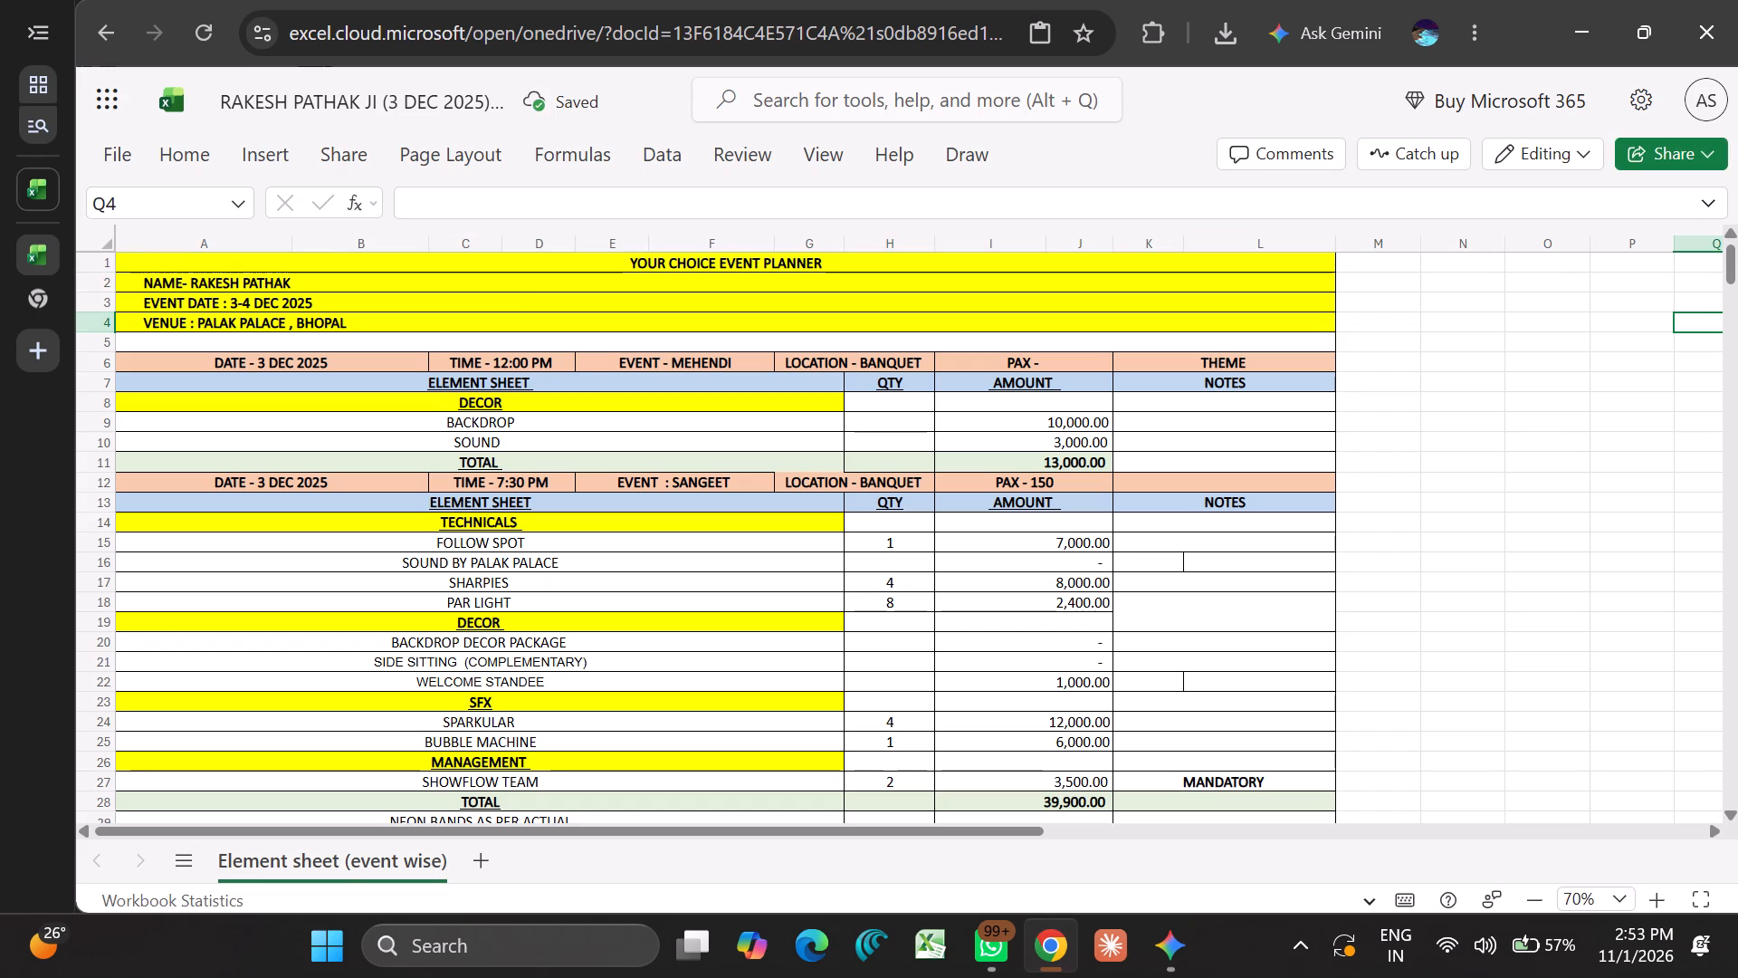
Extend the title in row 1 to read "YOUR CHOICE EVENT PLANNER - QUOTATION".
double_click(874, 263)
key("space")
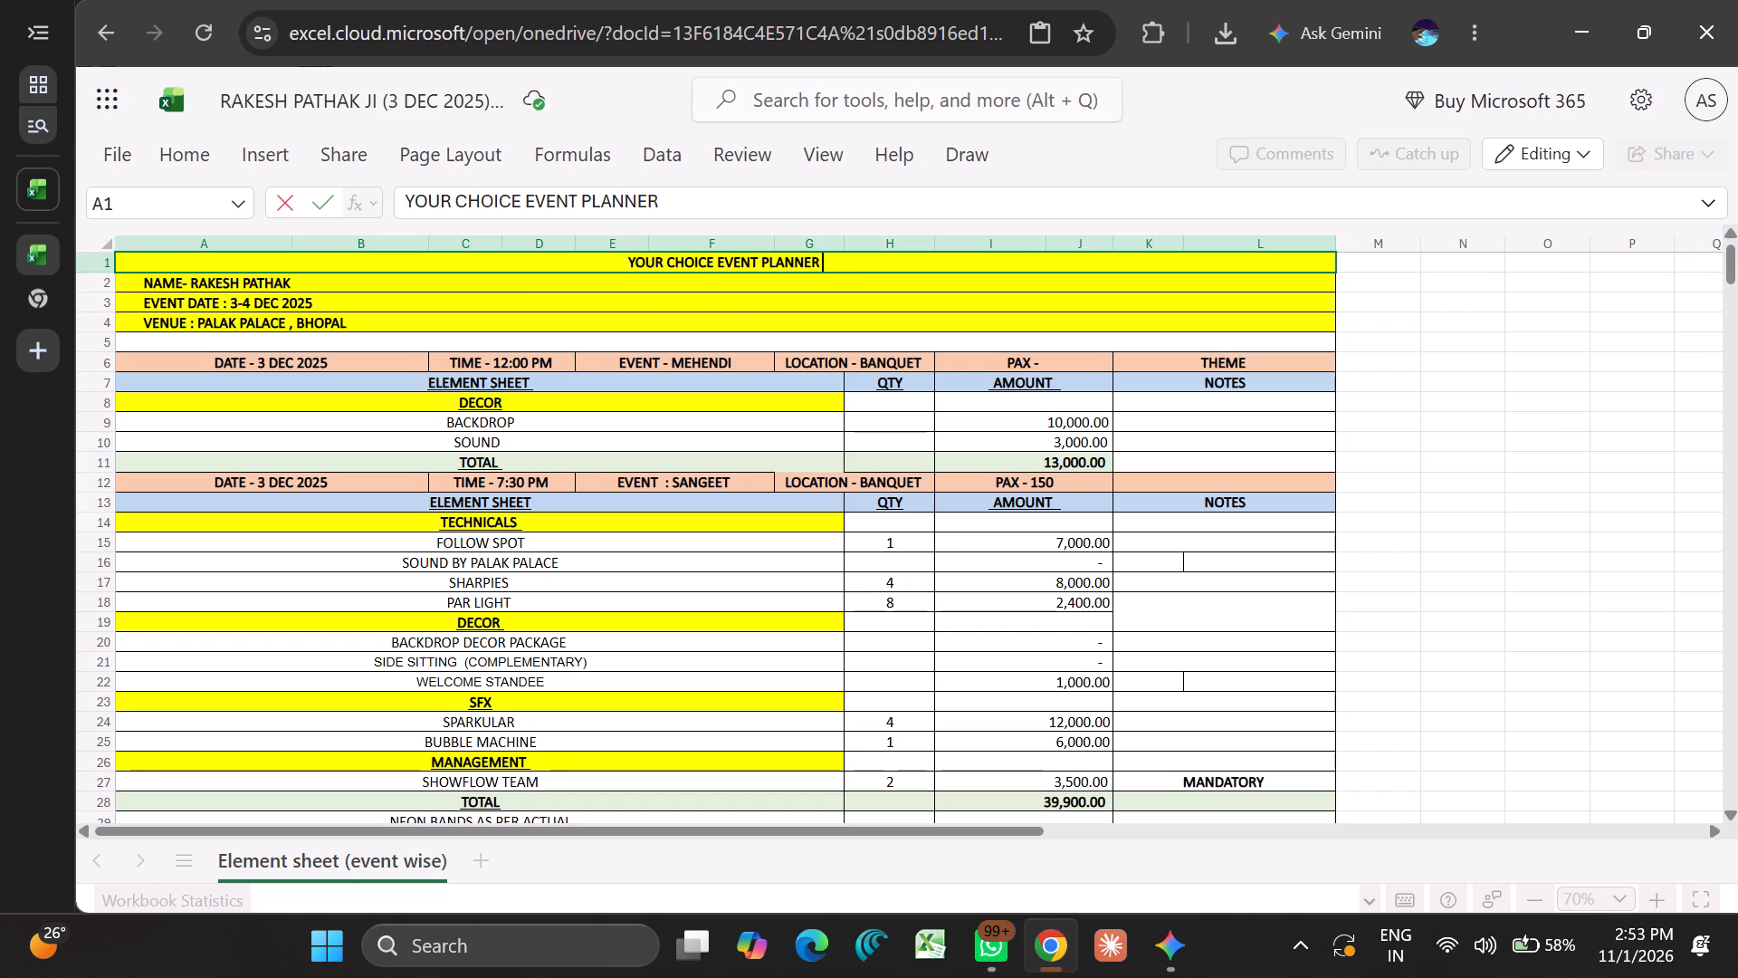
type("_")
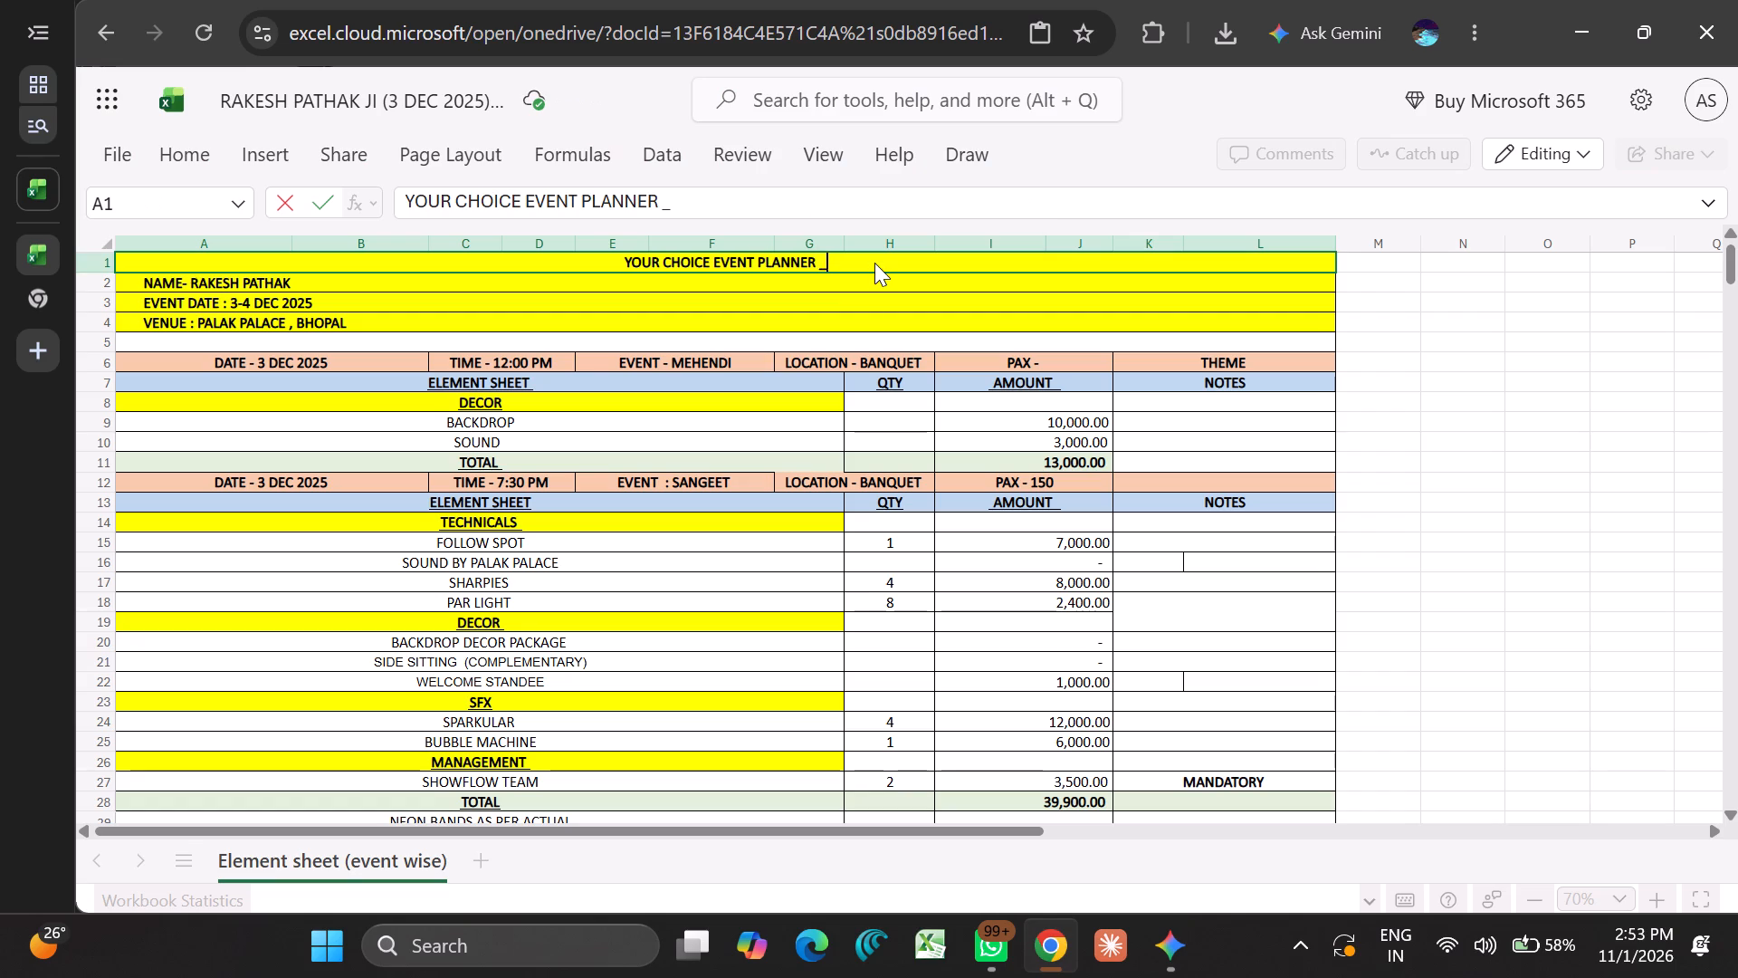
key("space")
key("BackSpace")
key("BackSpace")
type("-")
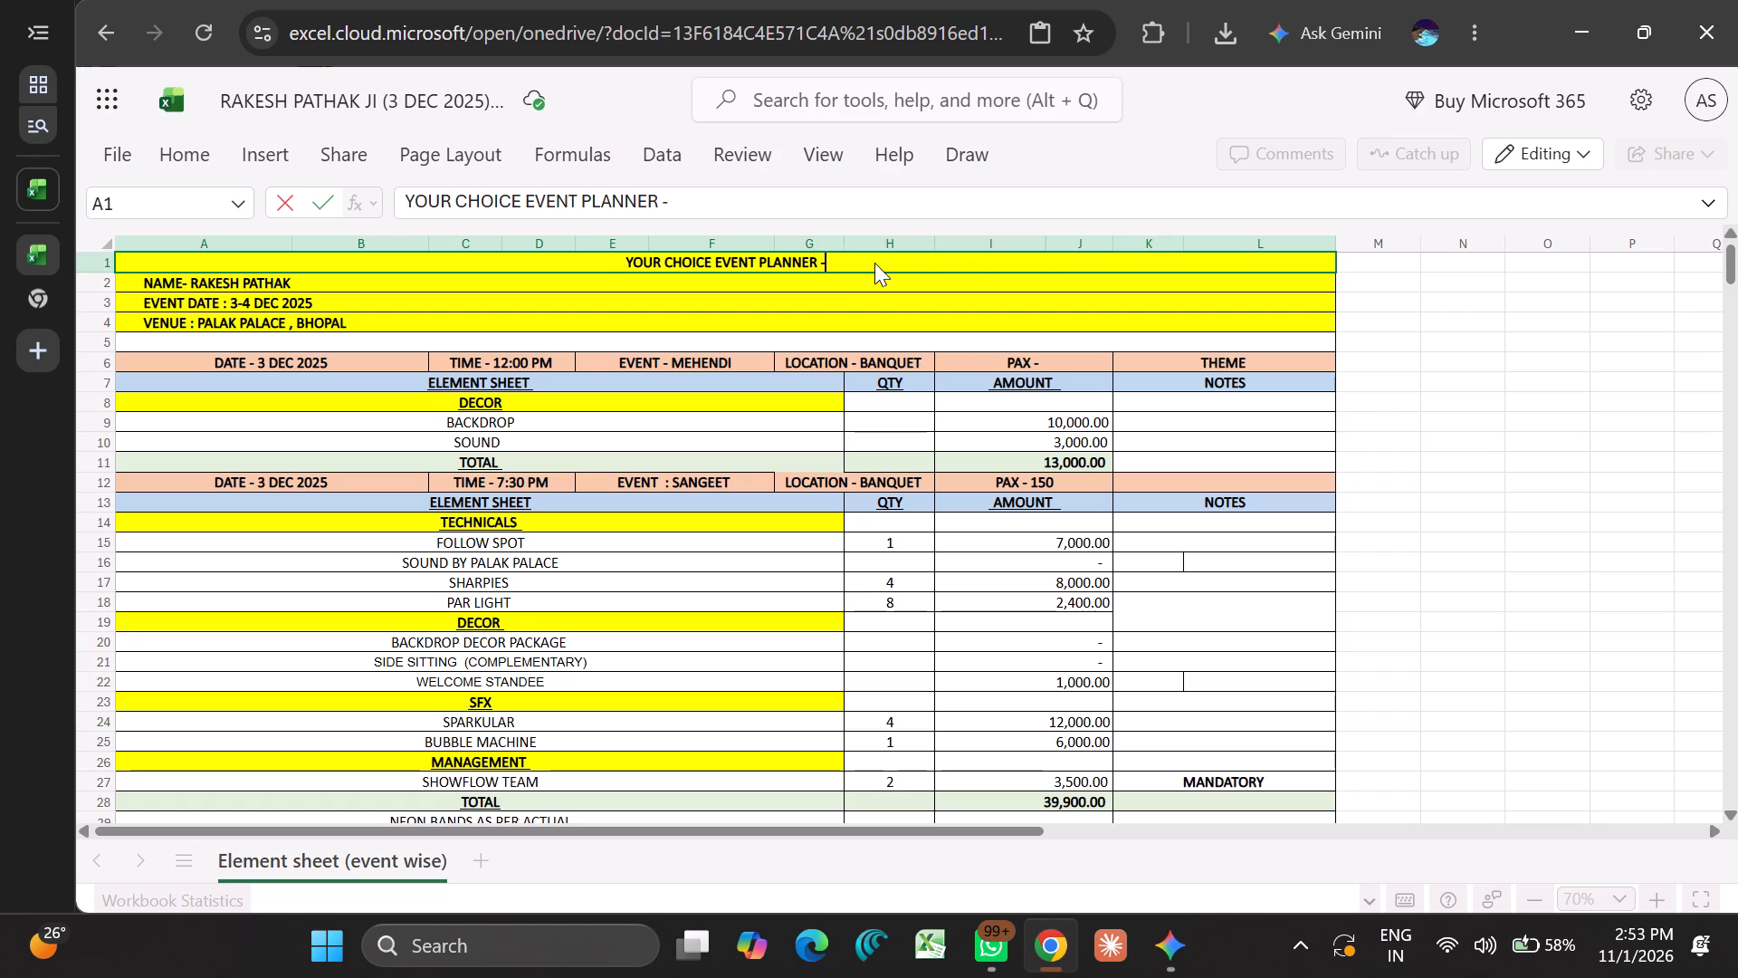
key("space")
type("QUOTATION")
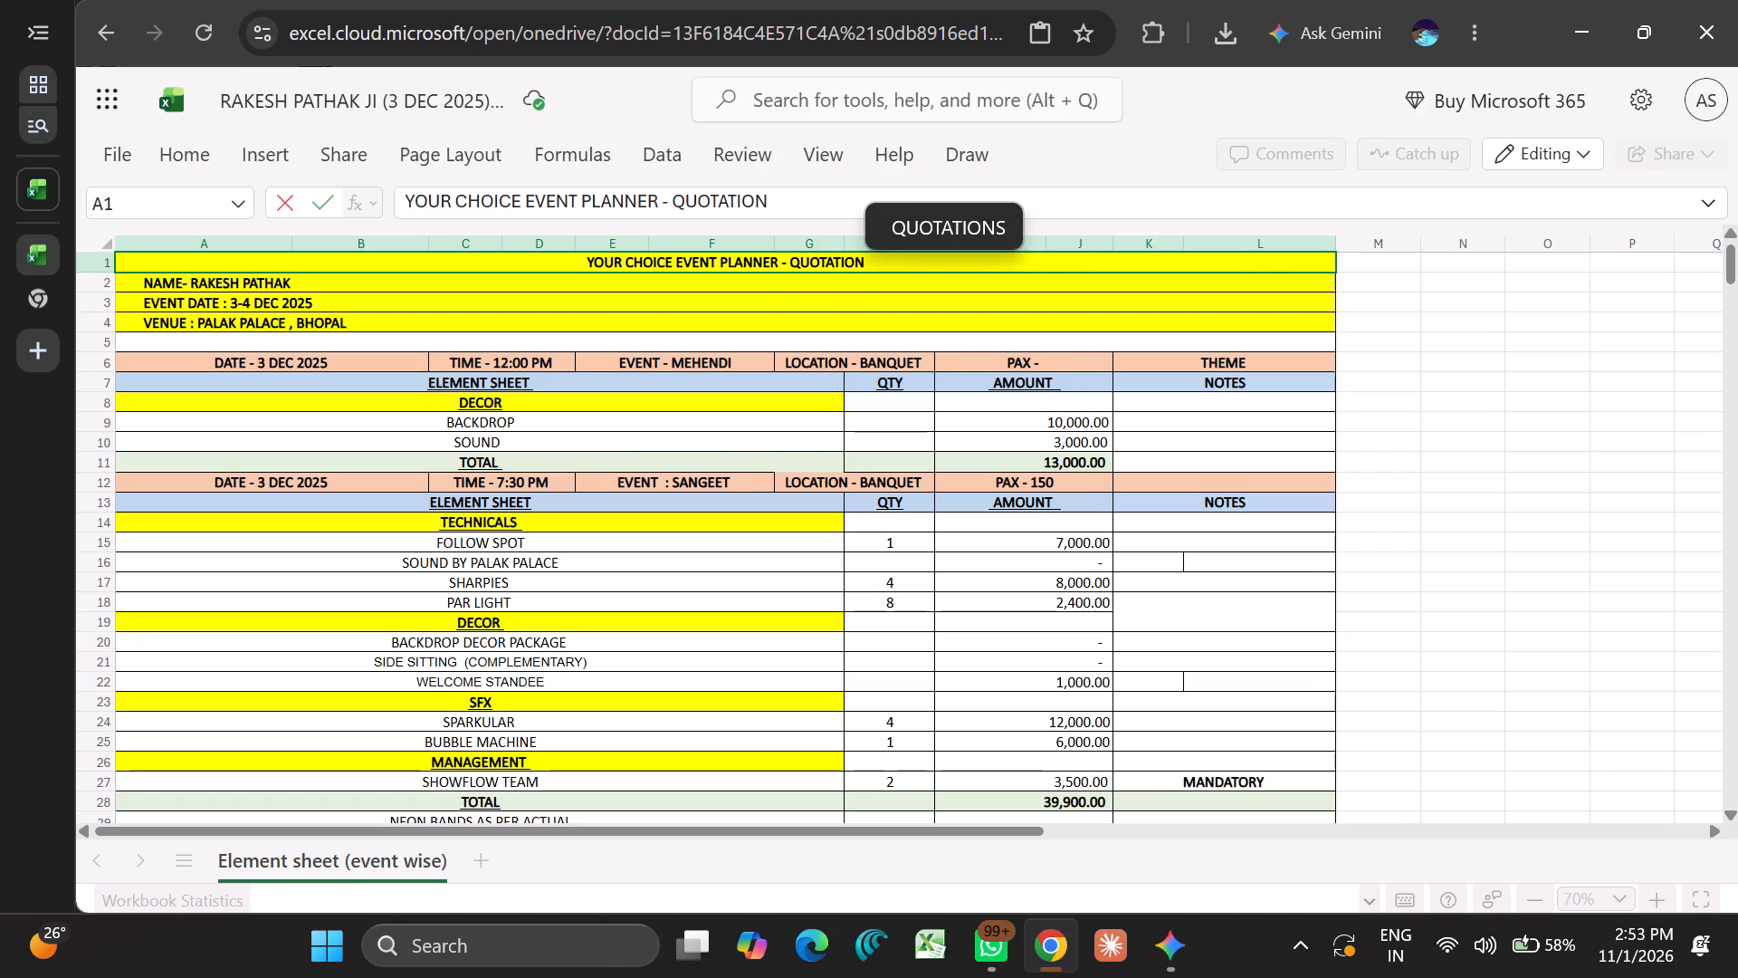
left_click(1584, 455)
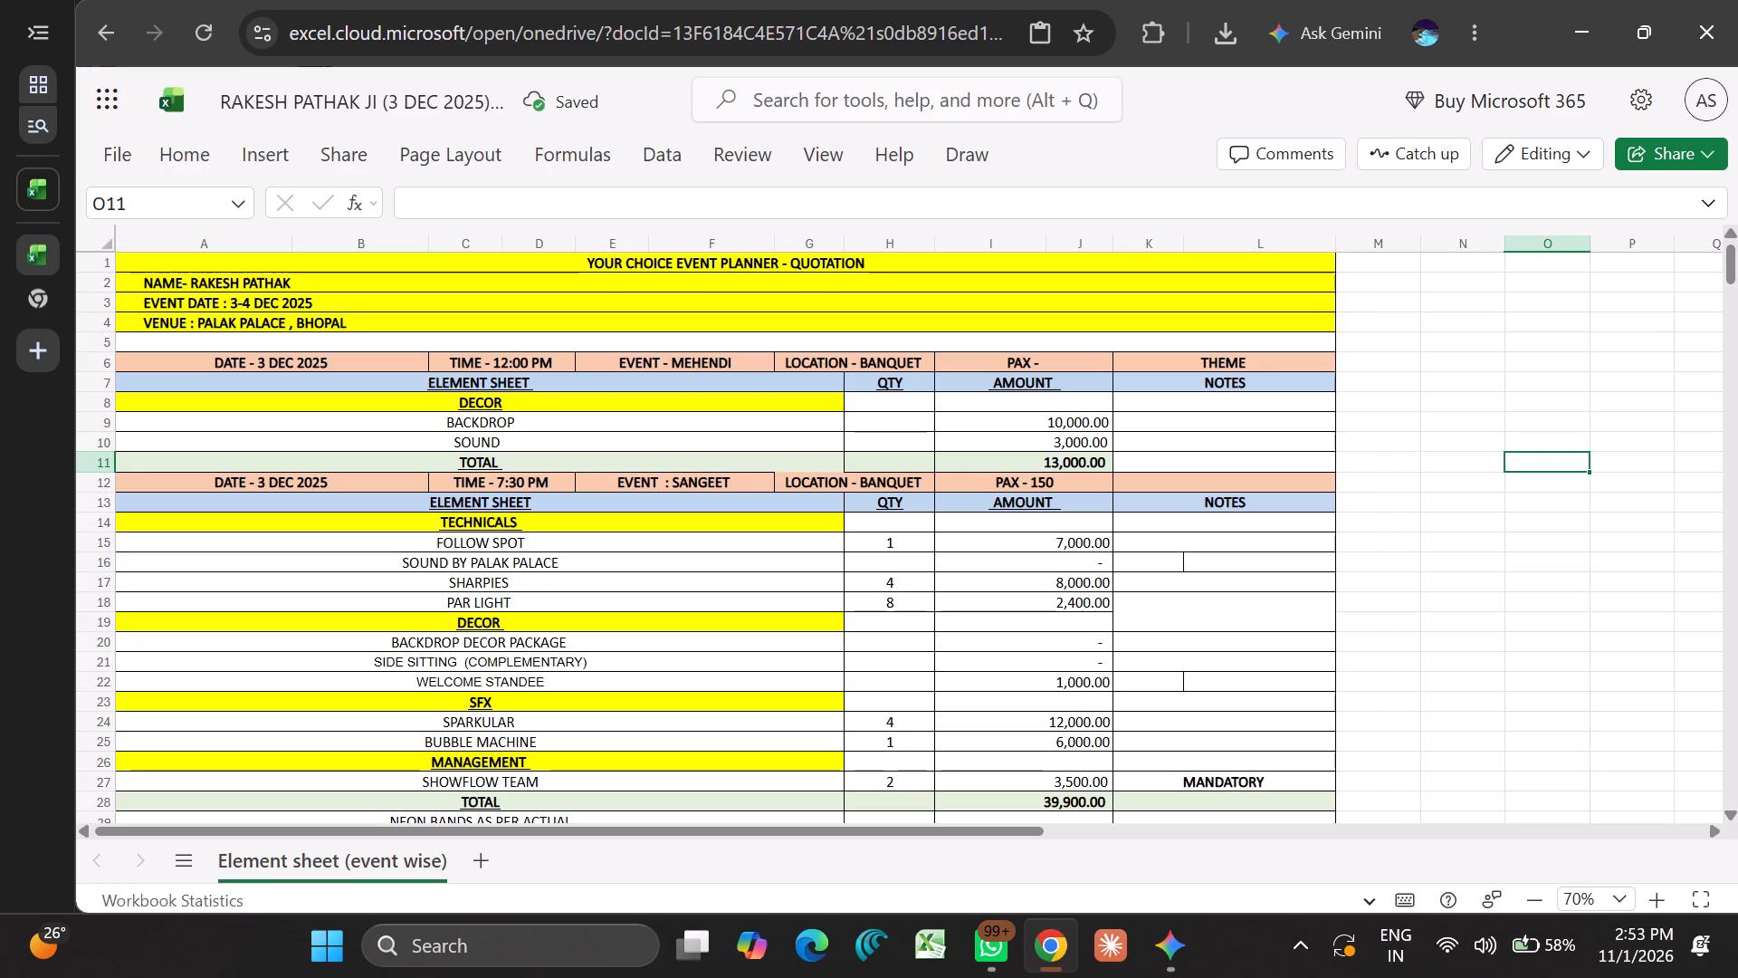
Change the event date in row 3 to "18TH NOV - 21ST NOV 2026".
double_click(243, 301)
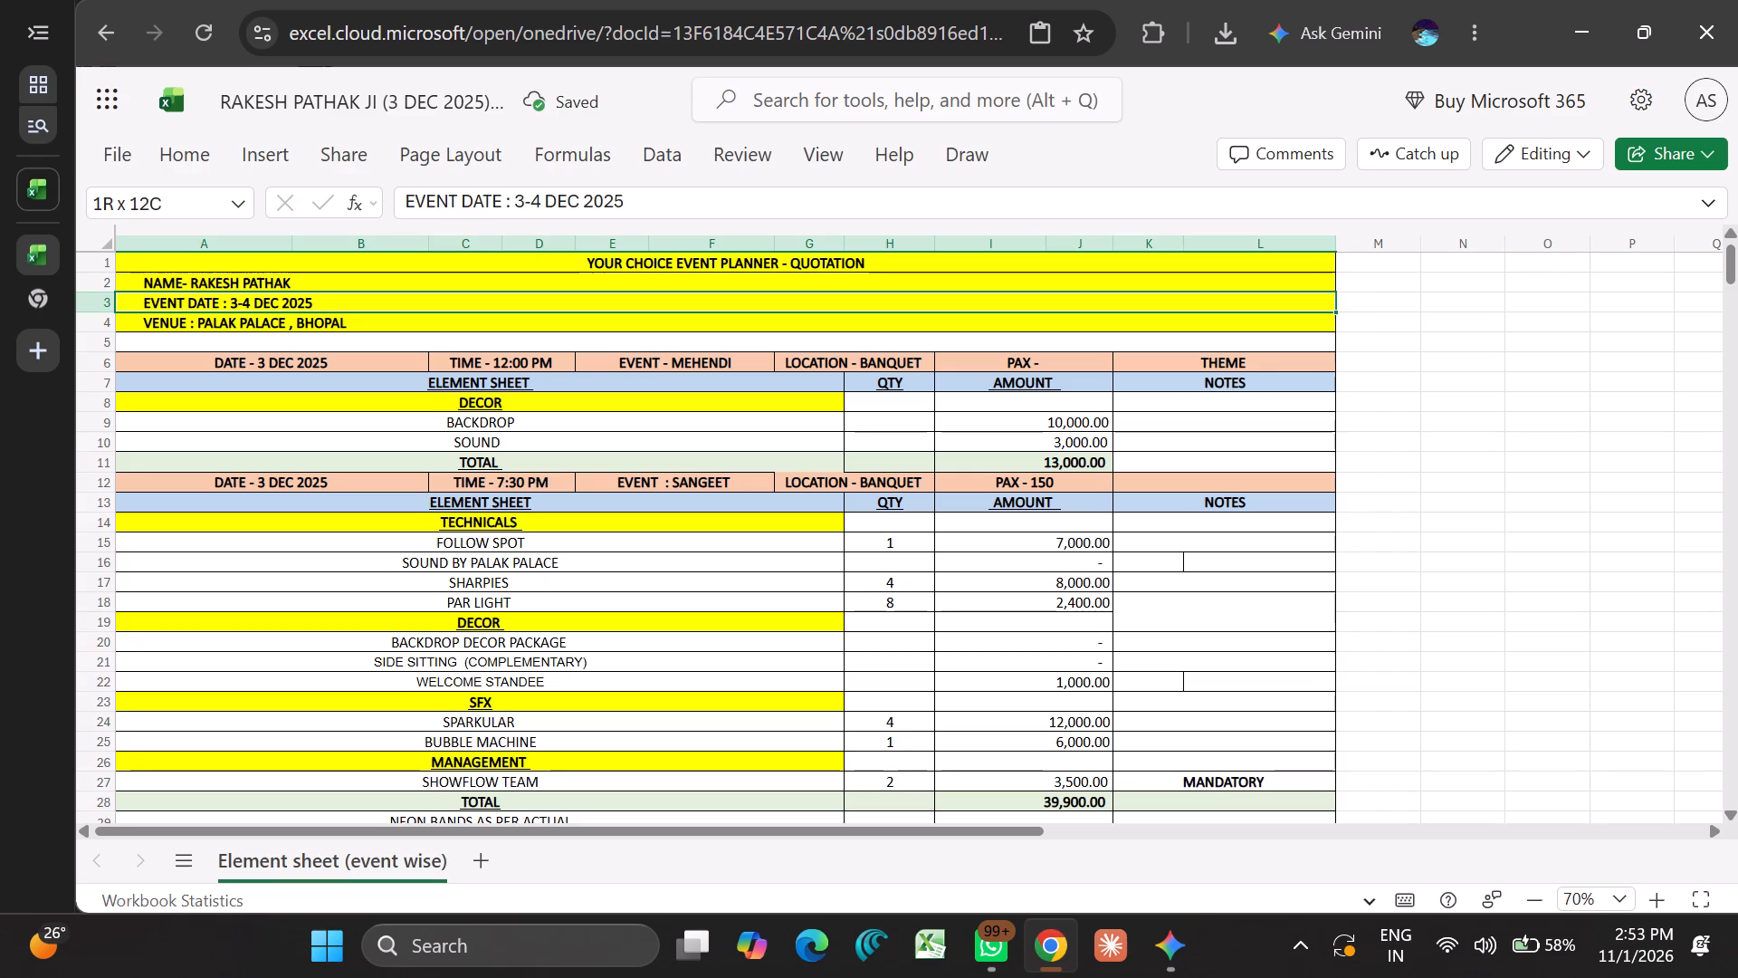
left_click_drag(233, 302, 300, 294)
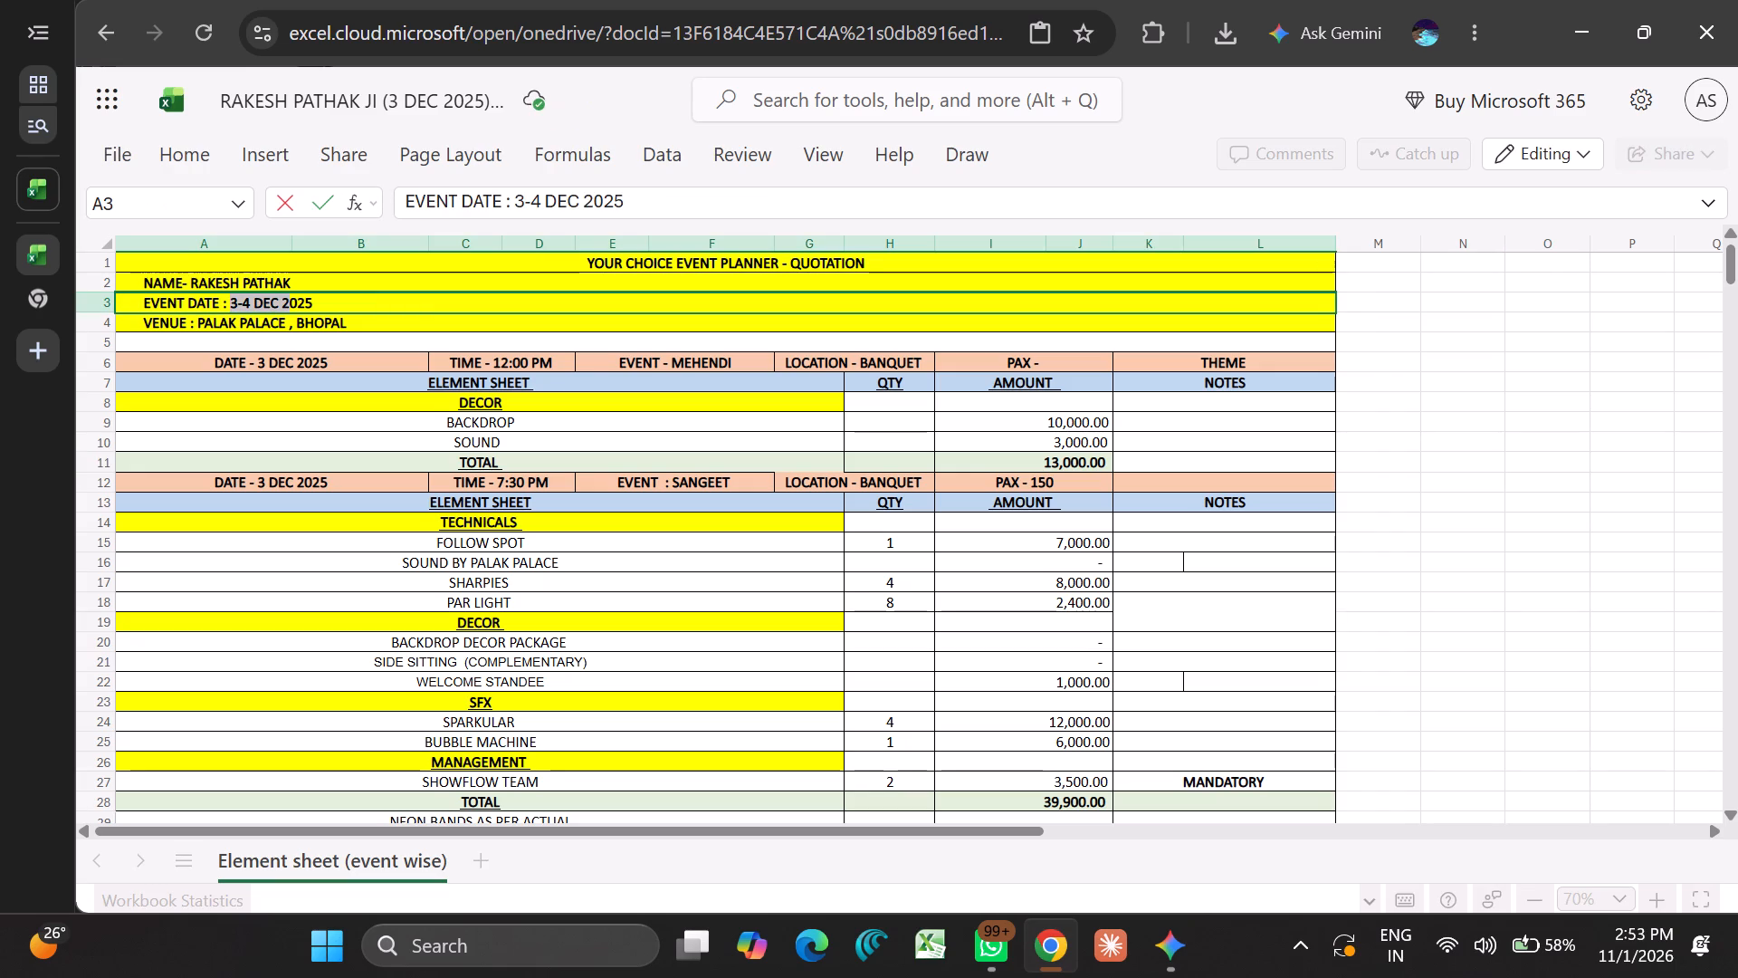
left_click_drag(300, 294, 308, 296)
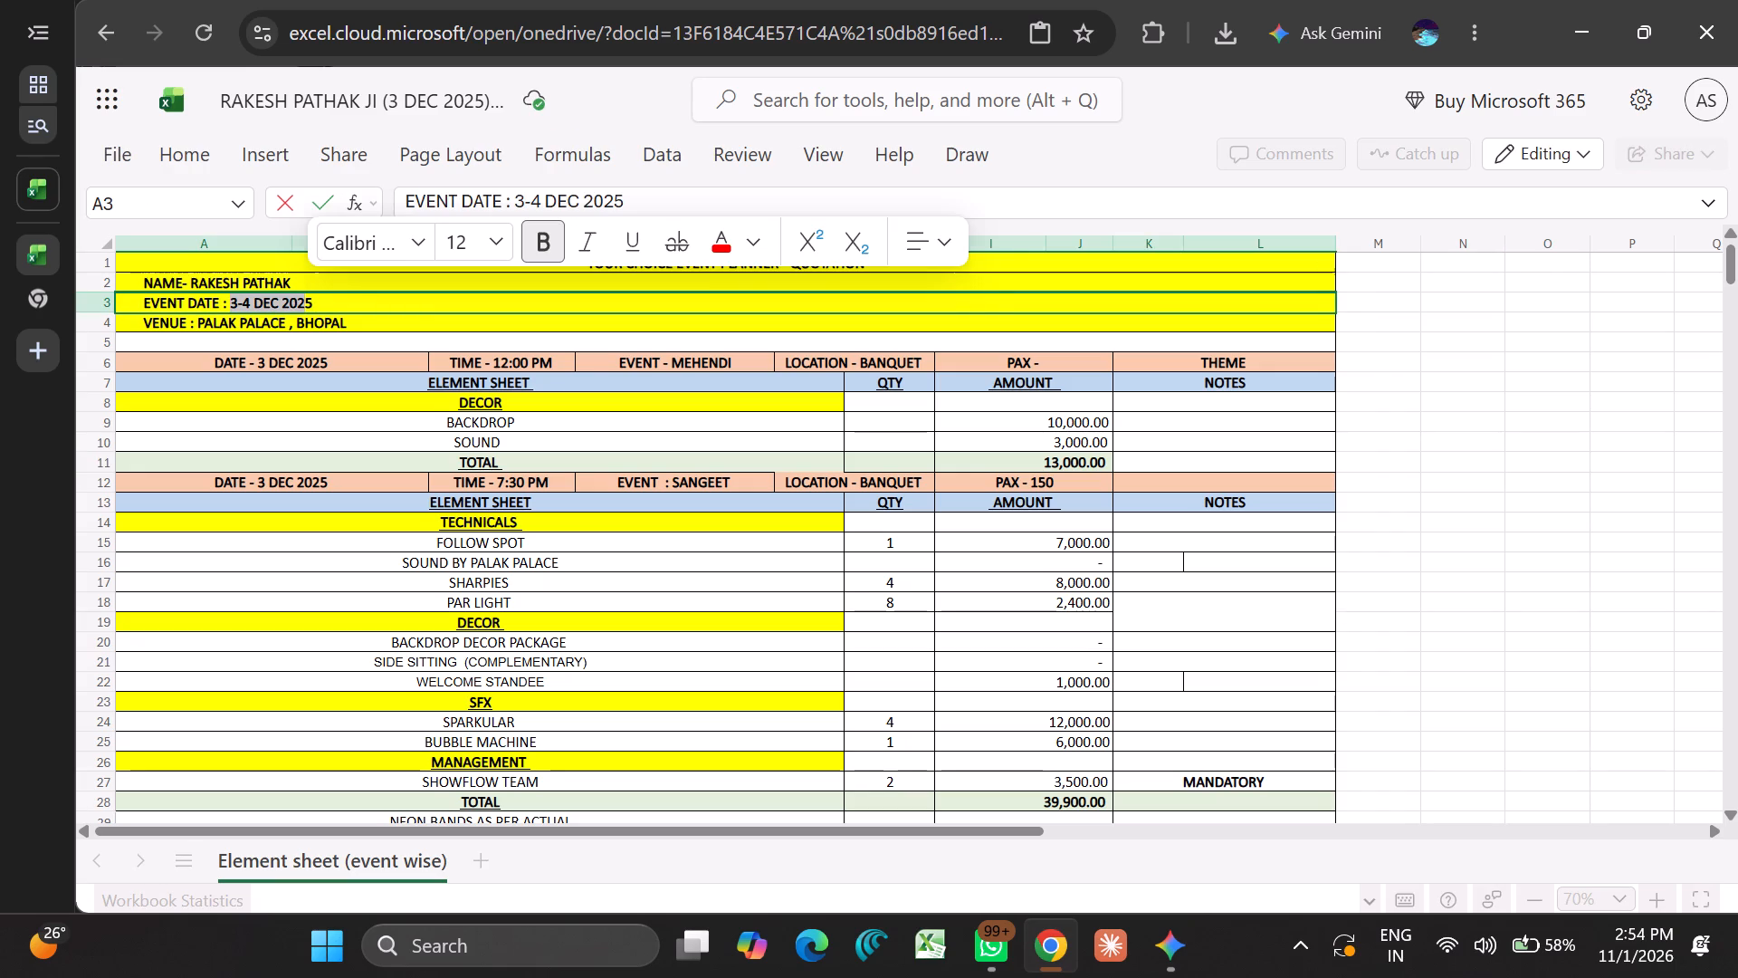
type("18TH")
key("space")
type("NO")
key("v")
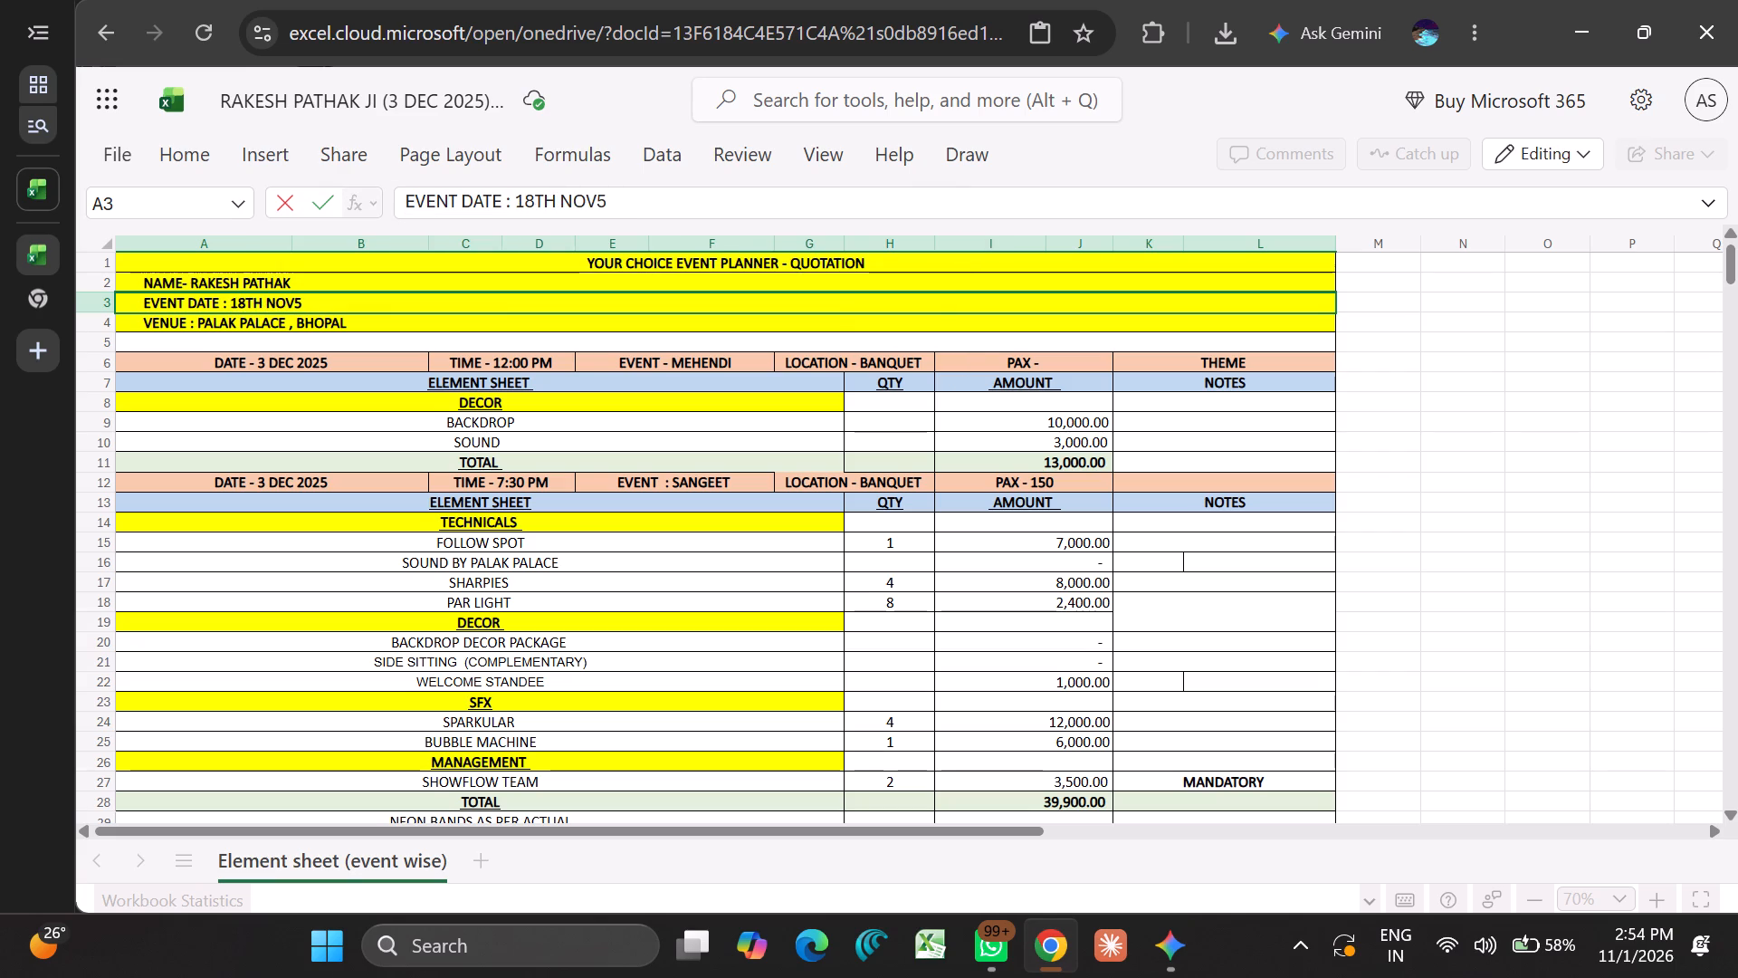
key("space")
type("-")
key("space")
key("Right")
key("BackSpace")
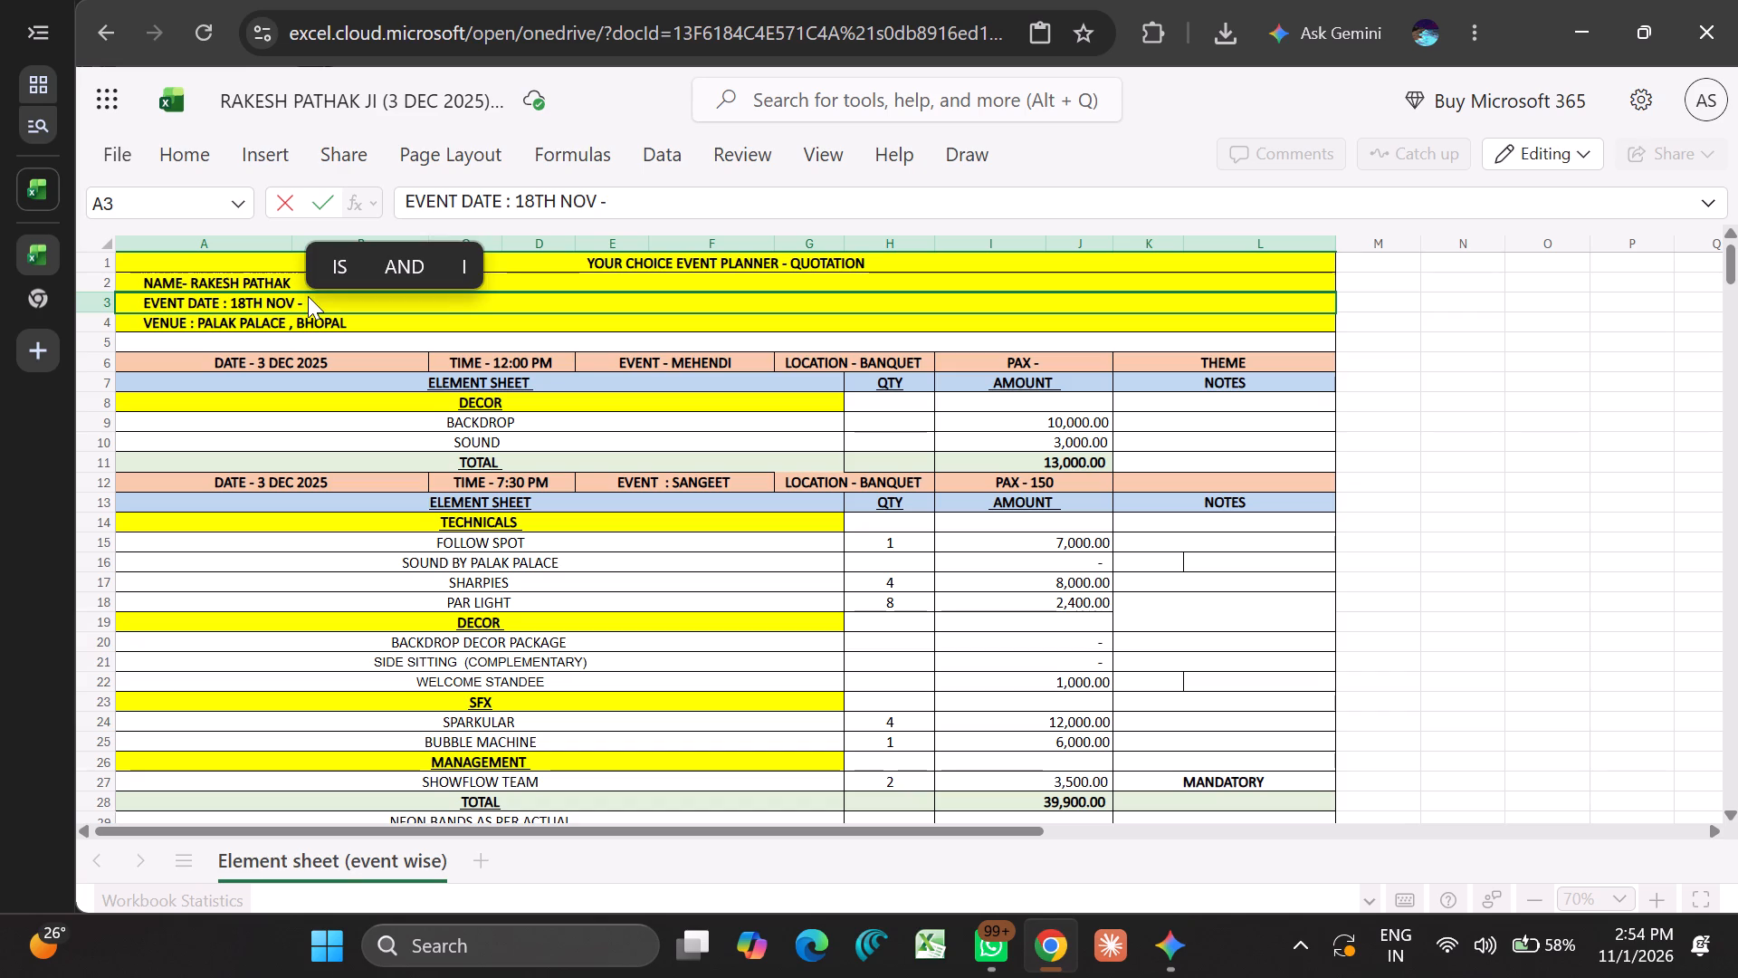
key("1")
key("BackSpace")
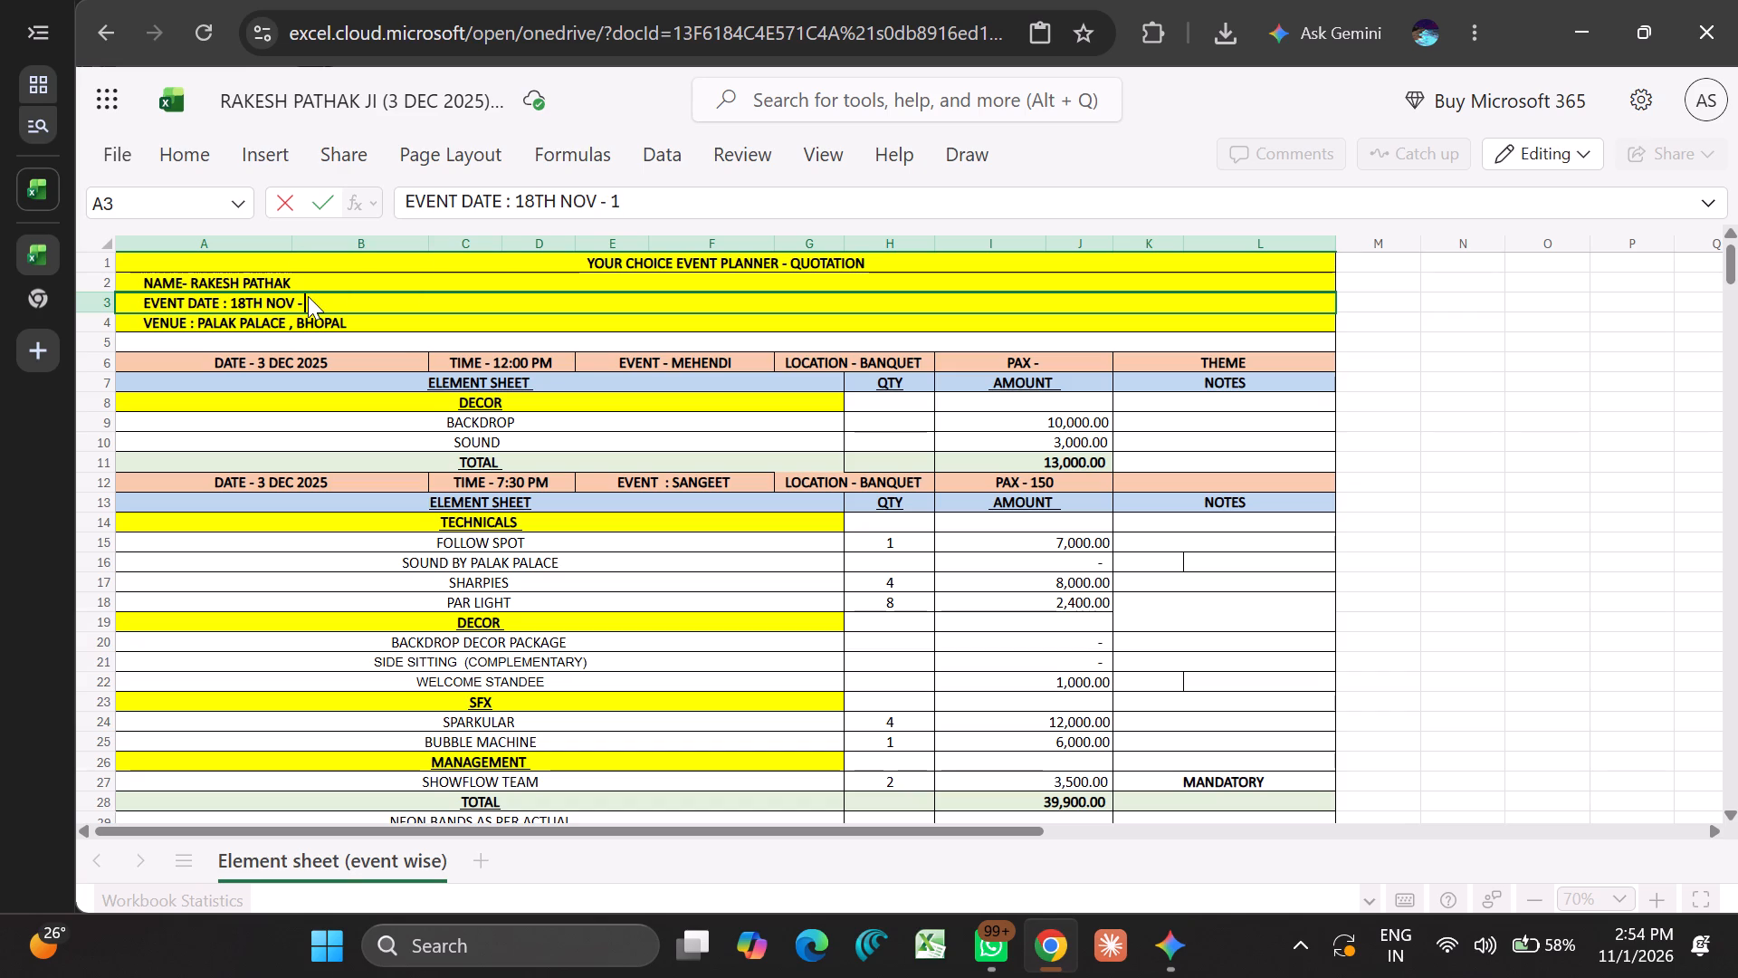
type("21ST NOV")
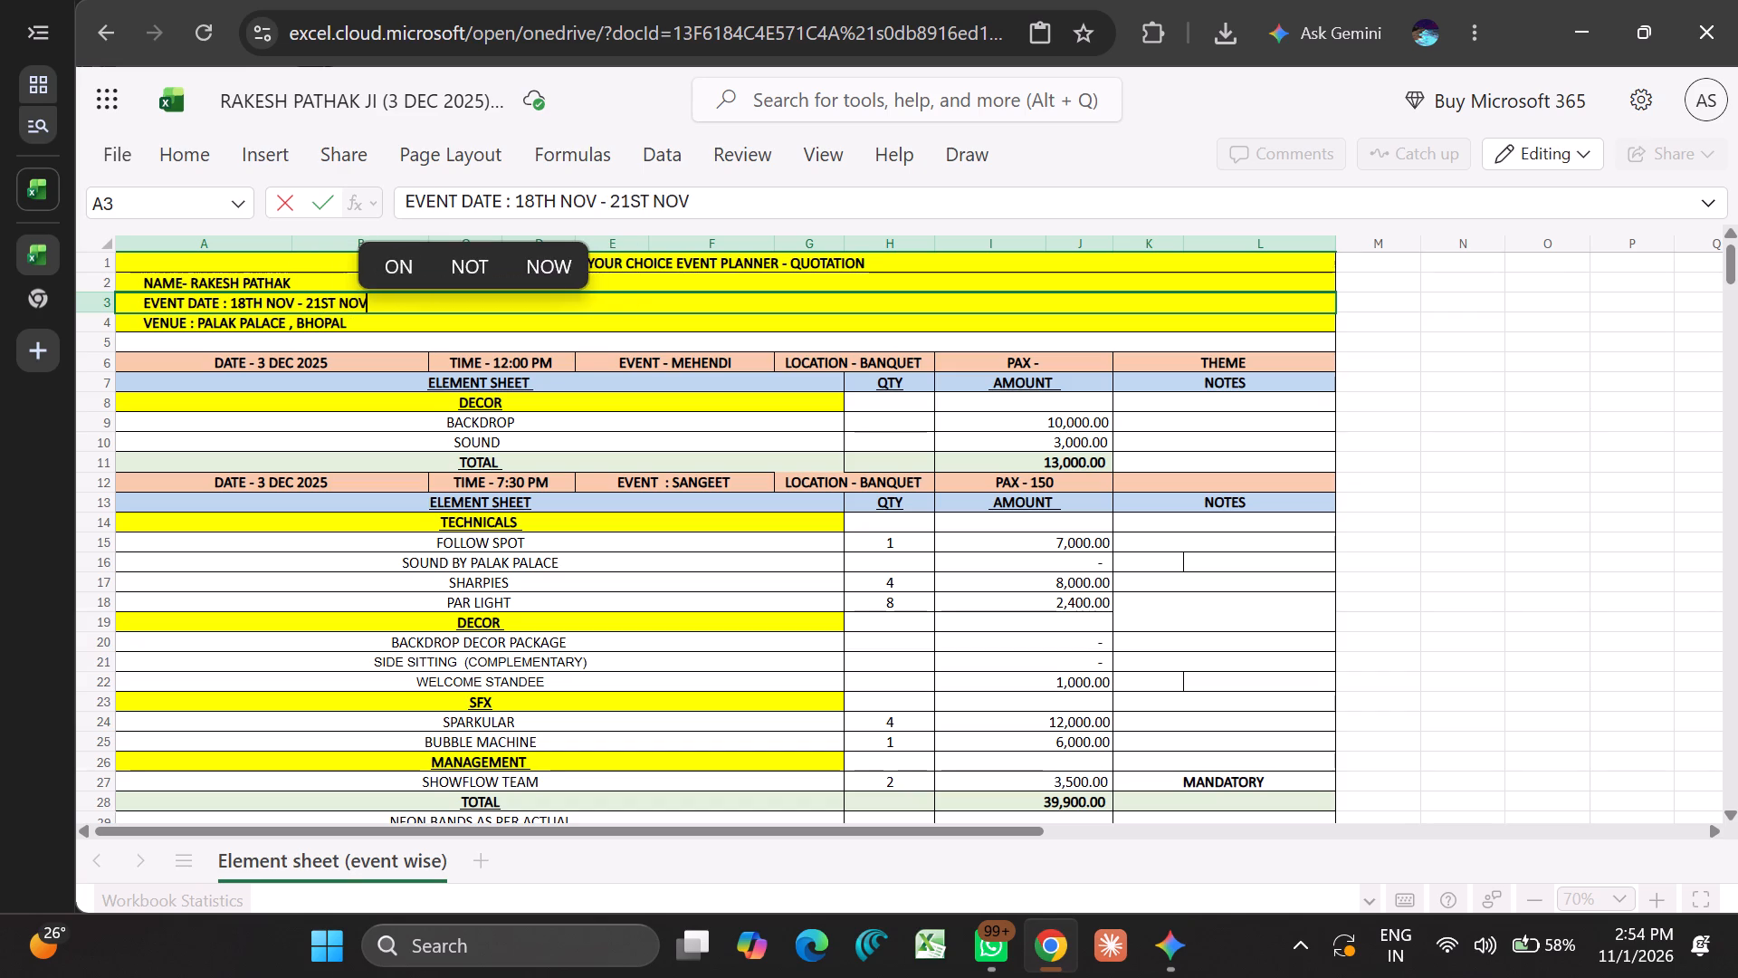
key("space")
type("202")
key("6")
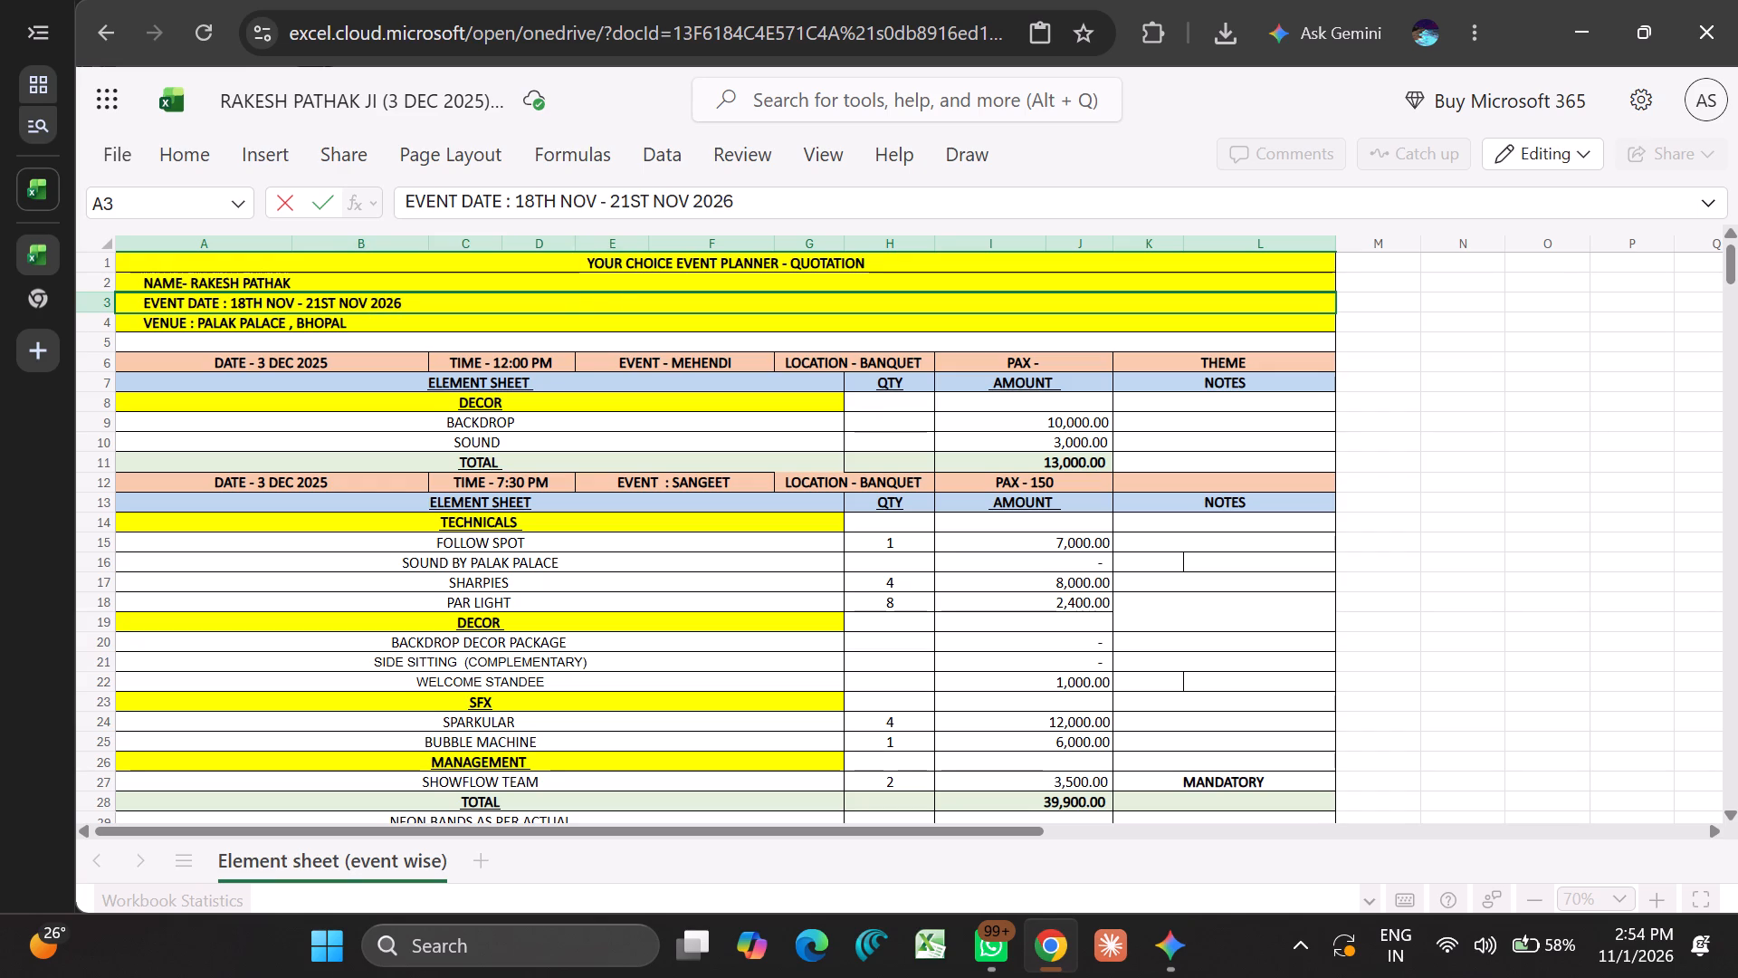
Replace the client name after "NAME-" in row 2 with the new client's full name followed by "JI".
double_click(295, 286)
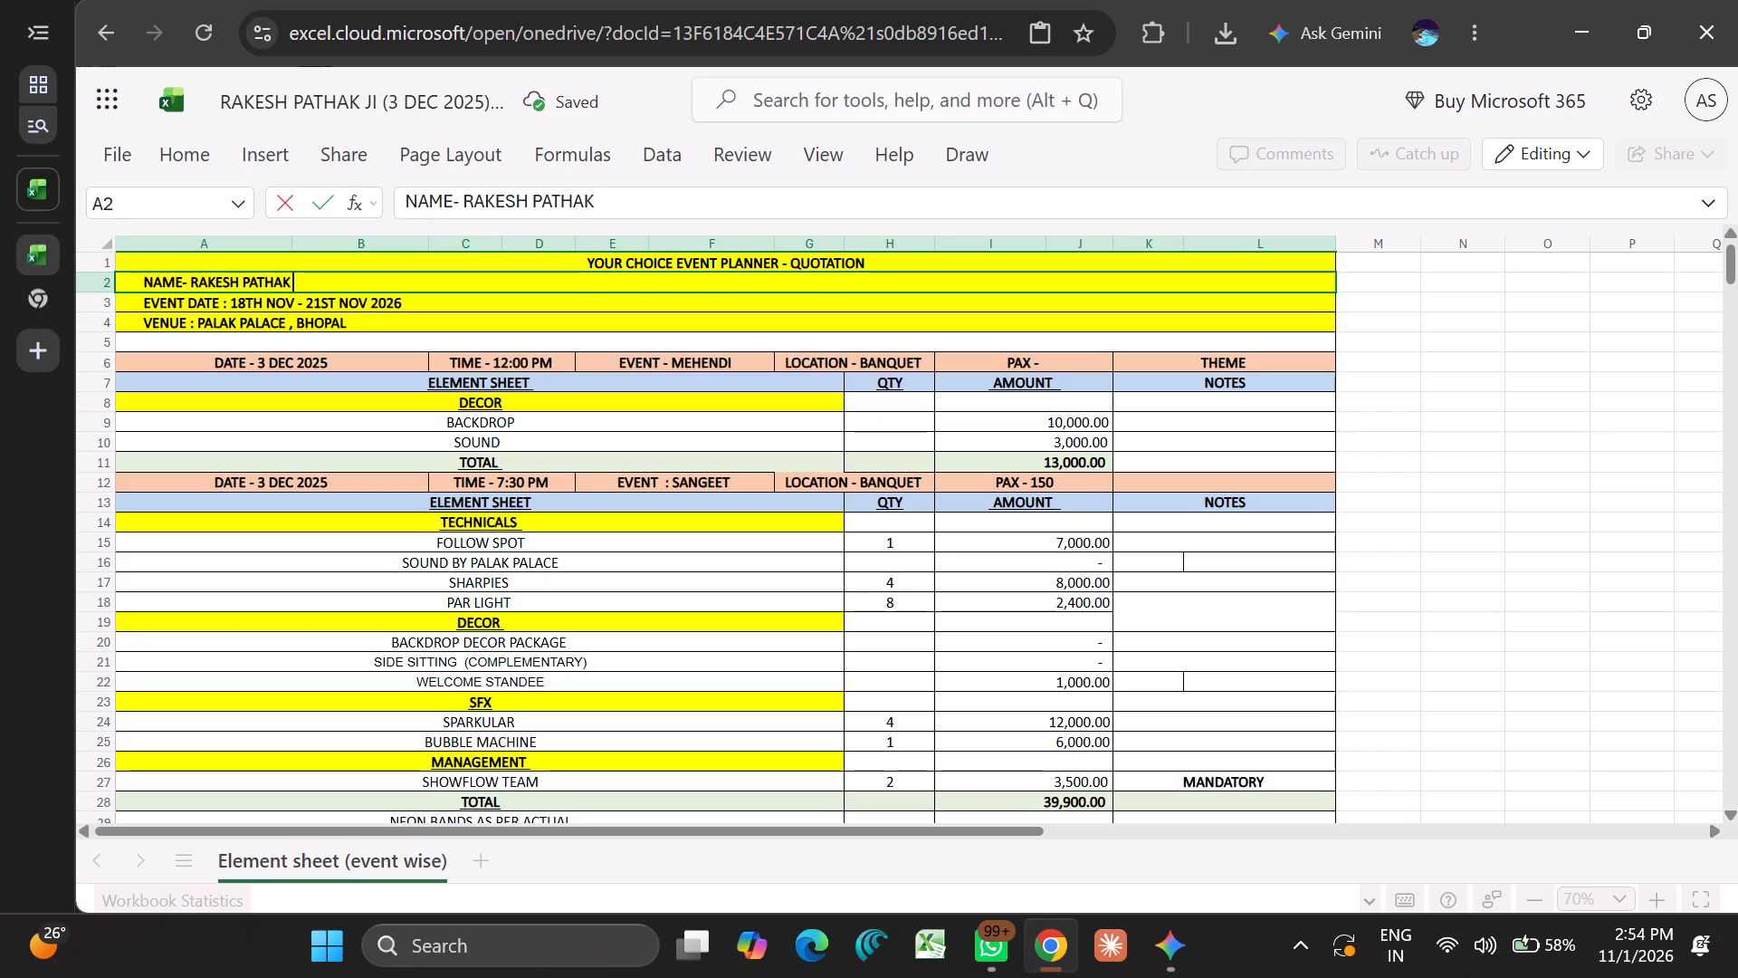
key("BackSpace")
key("BackSpace")
key("BackSpace")
key("BackSpace")
key("BackSpace")
key("BackSpace")
key("BackSpace")
key("BackSpace")
key("BackSpace")
key("BackSpace")
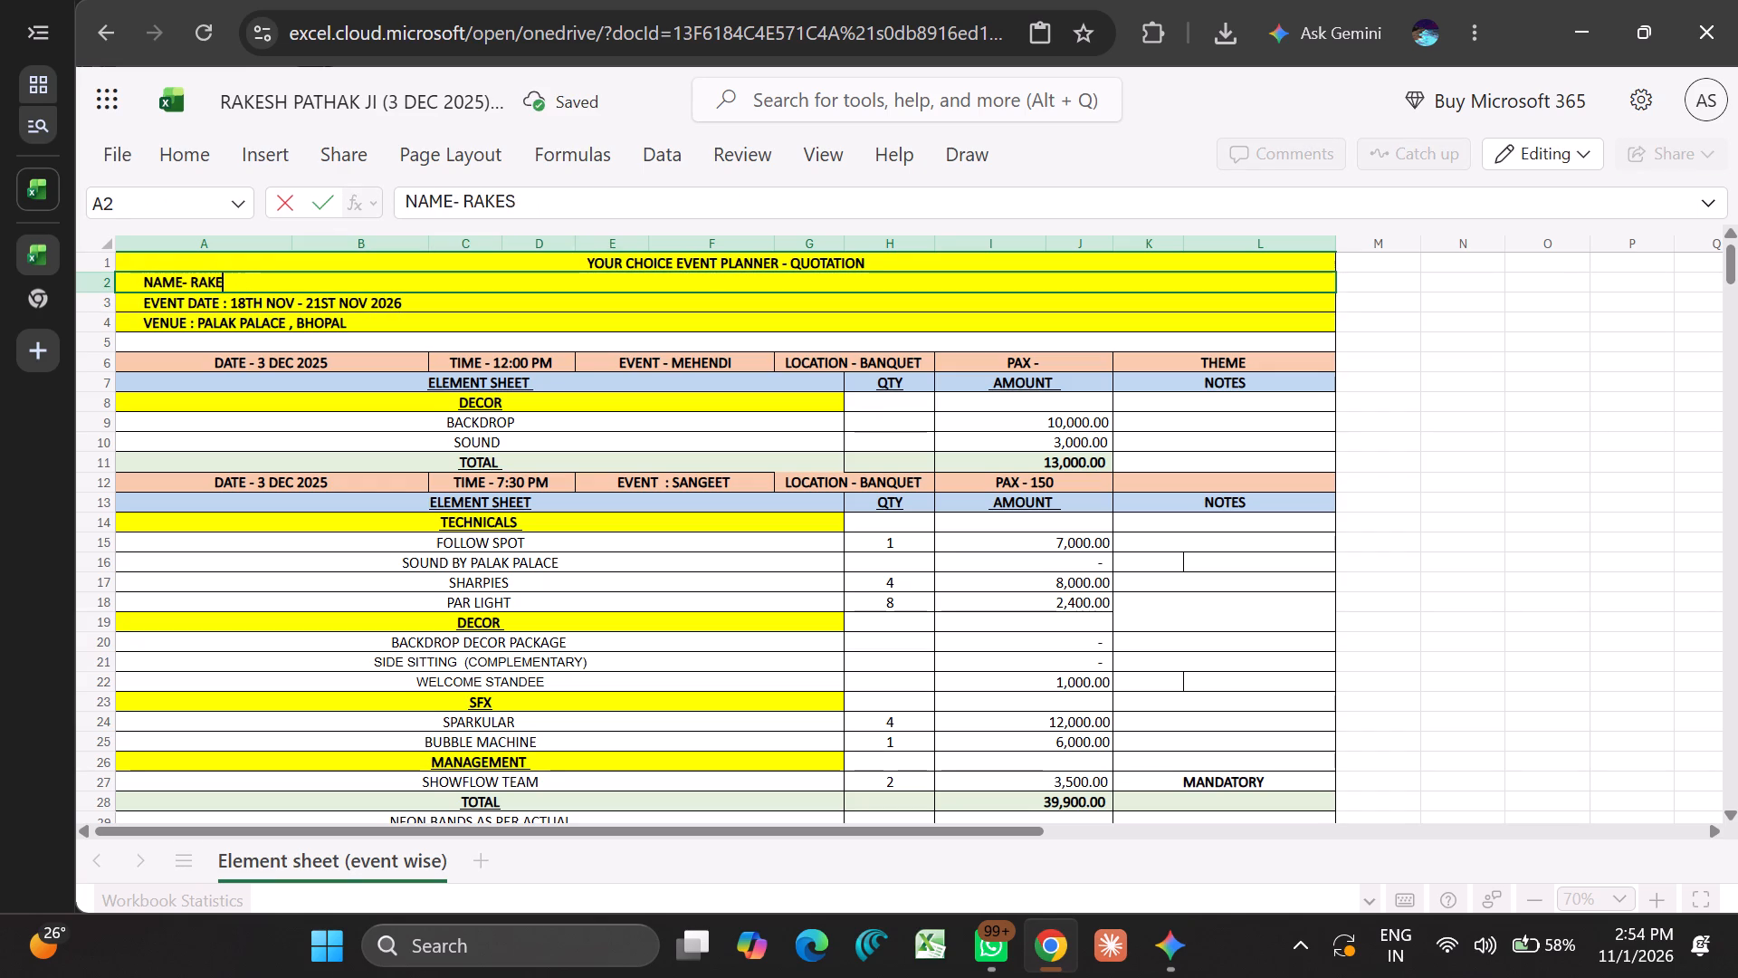
key("BackSpace")
key("BackSpace")
key("BackSpace")
key("BackSpace")
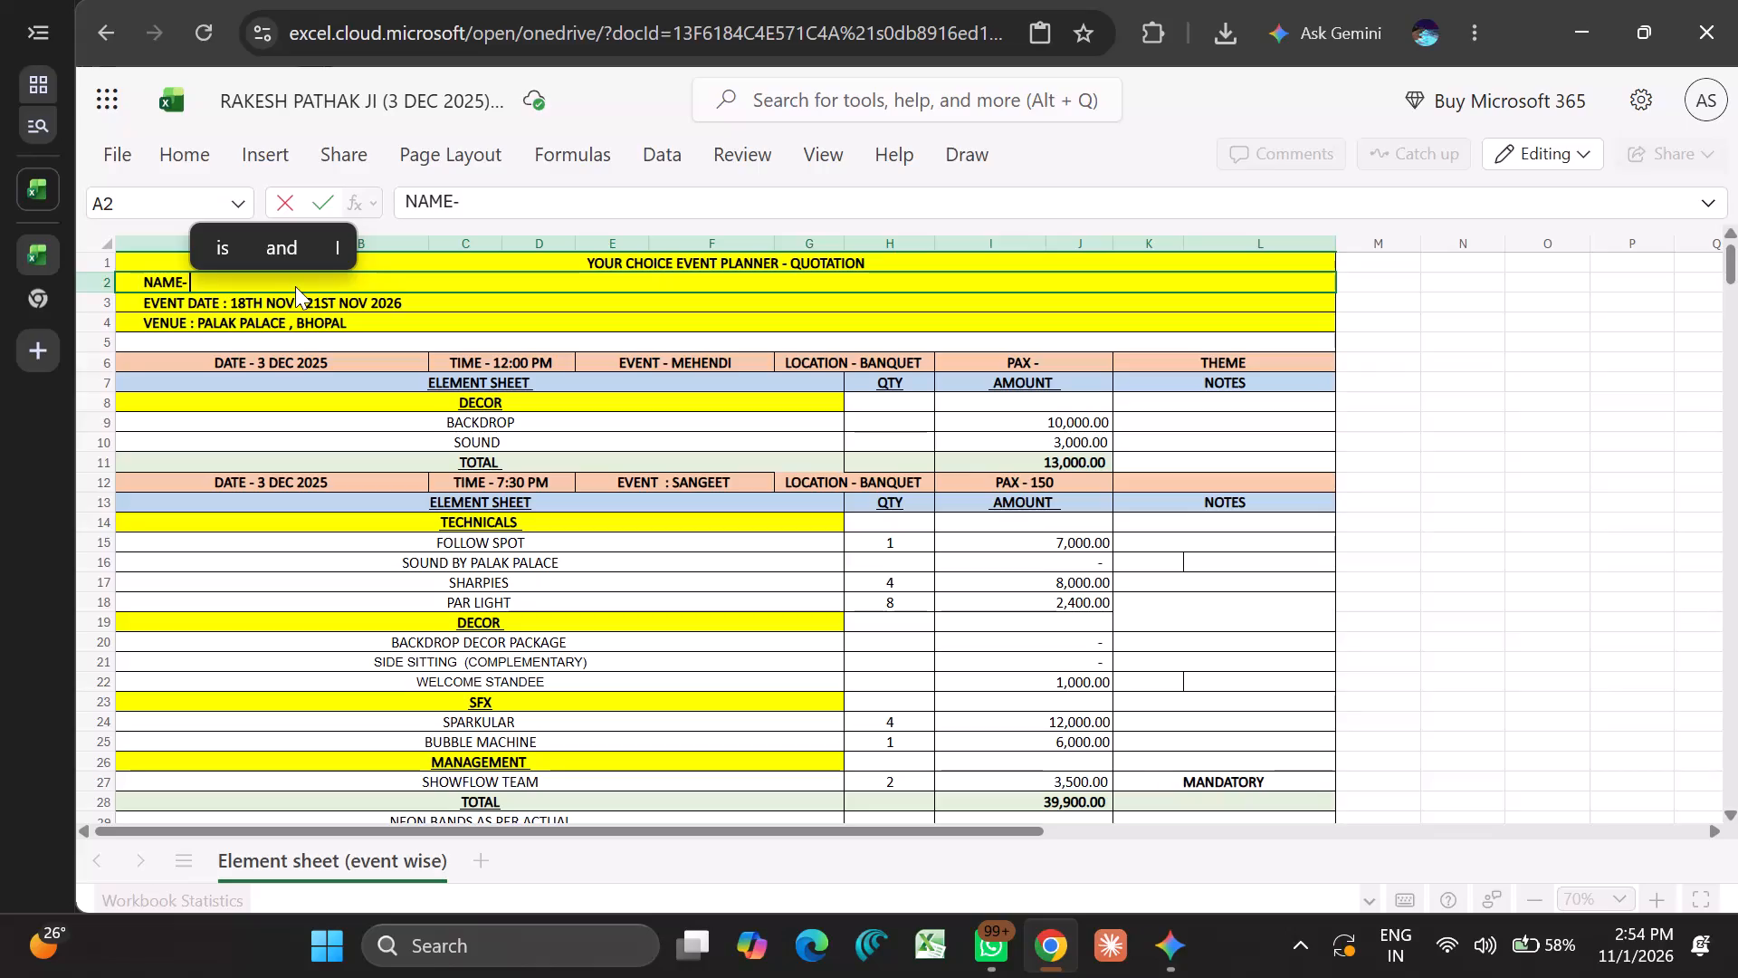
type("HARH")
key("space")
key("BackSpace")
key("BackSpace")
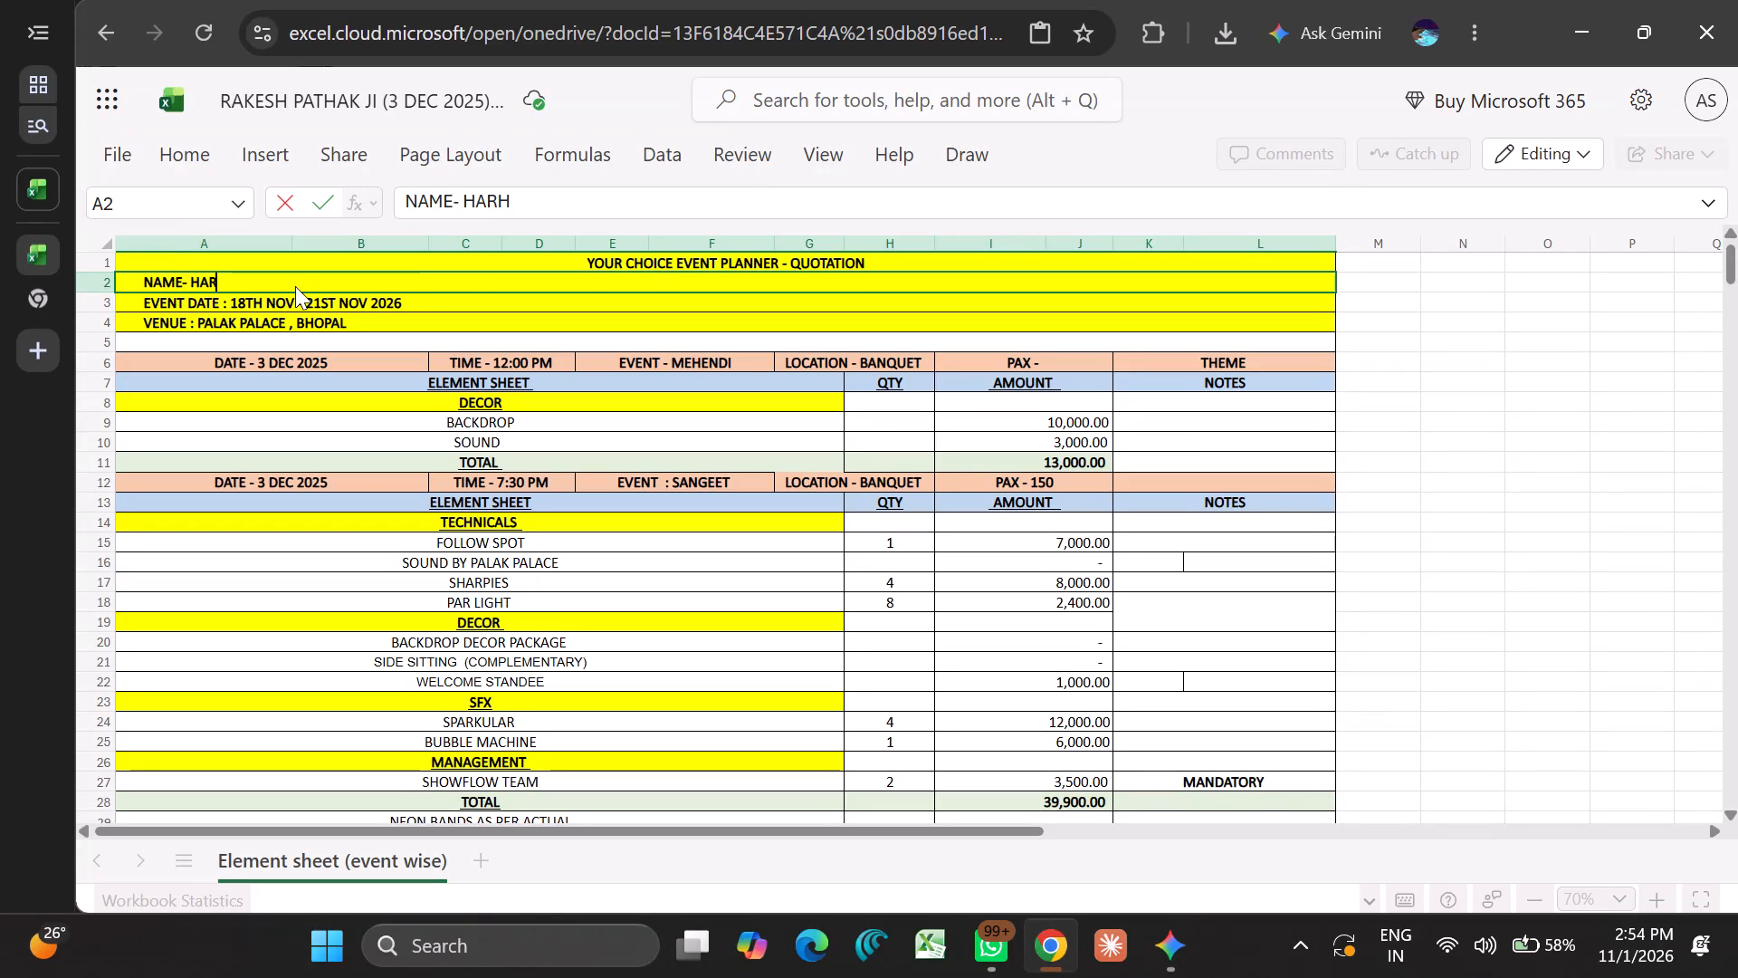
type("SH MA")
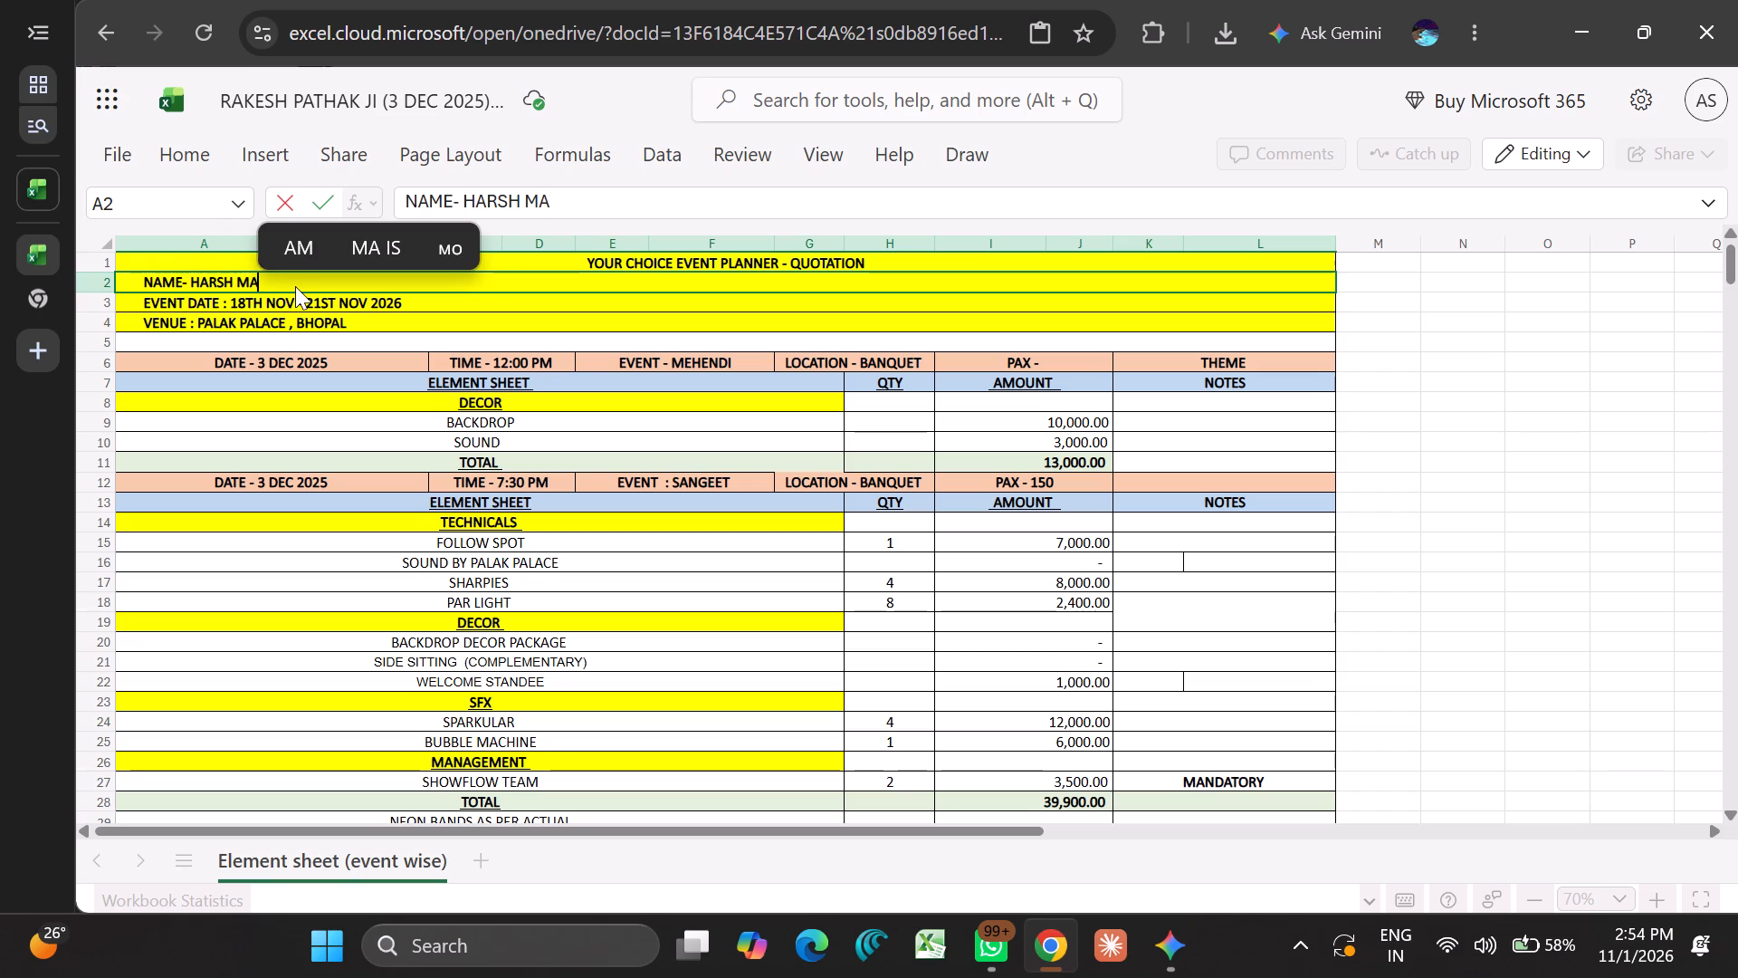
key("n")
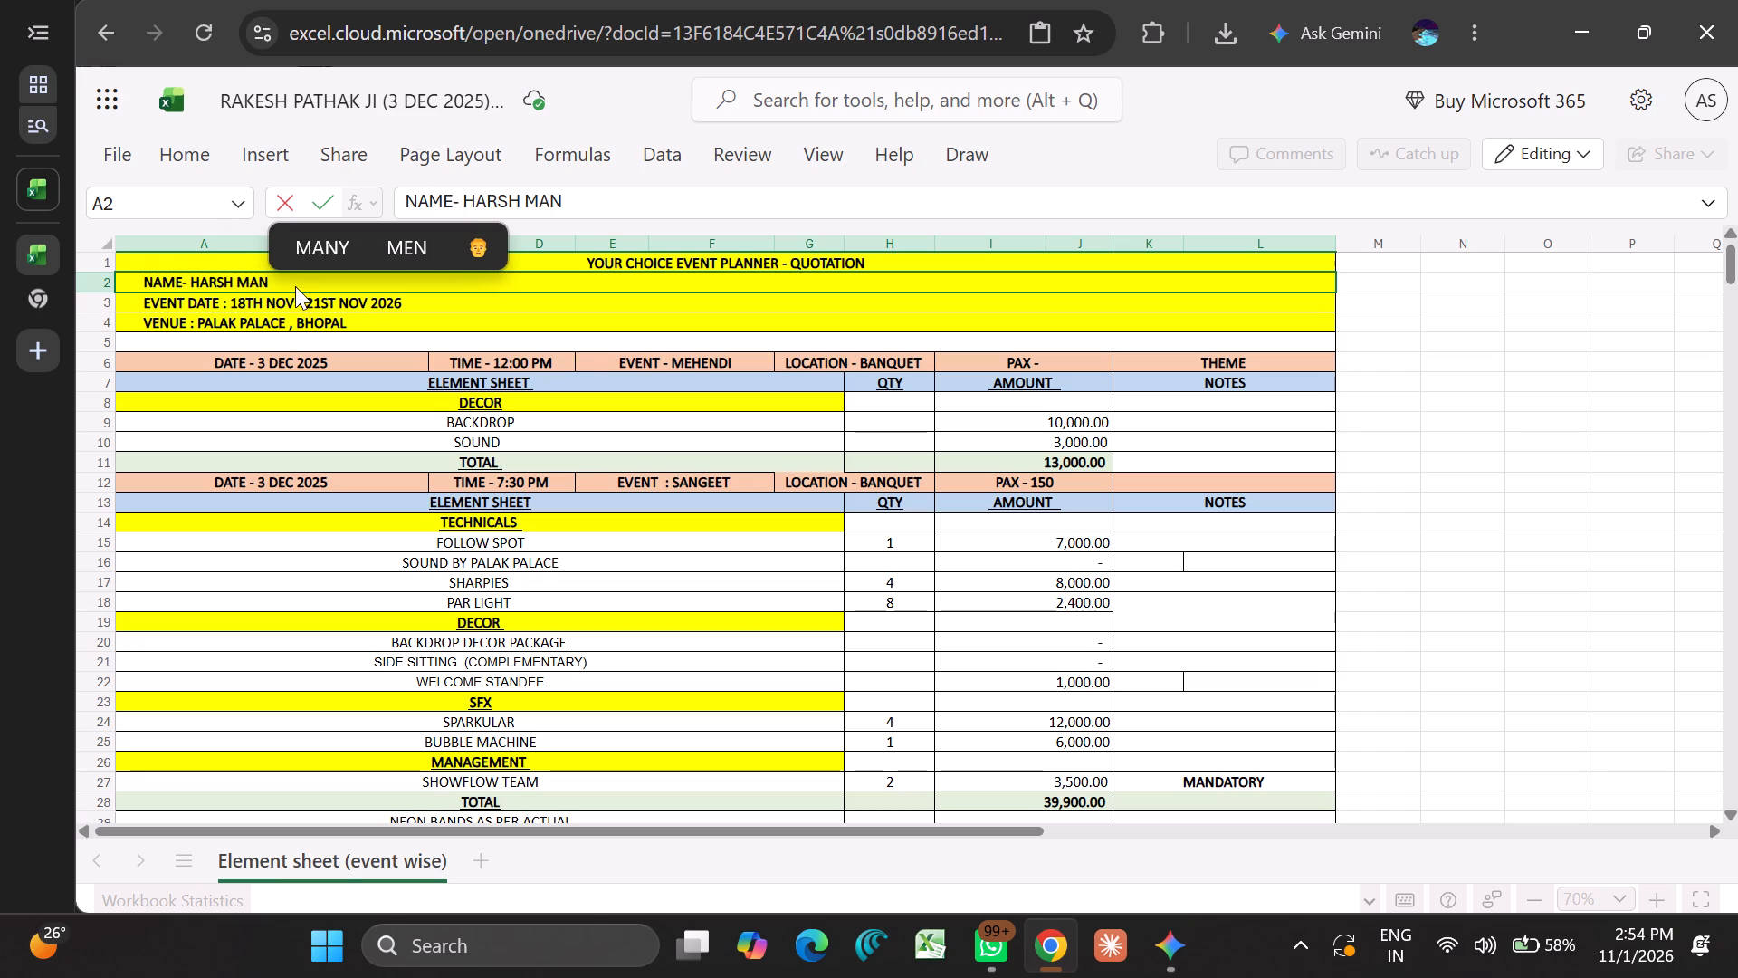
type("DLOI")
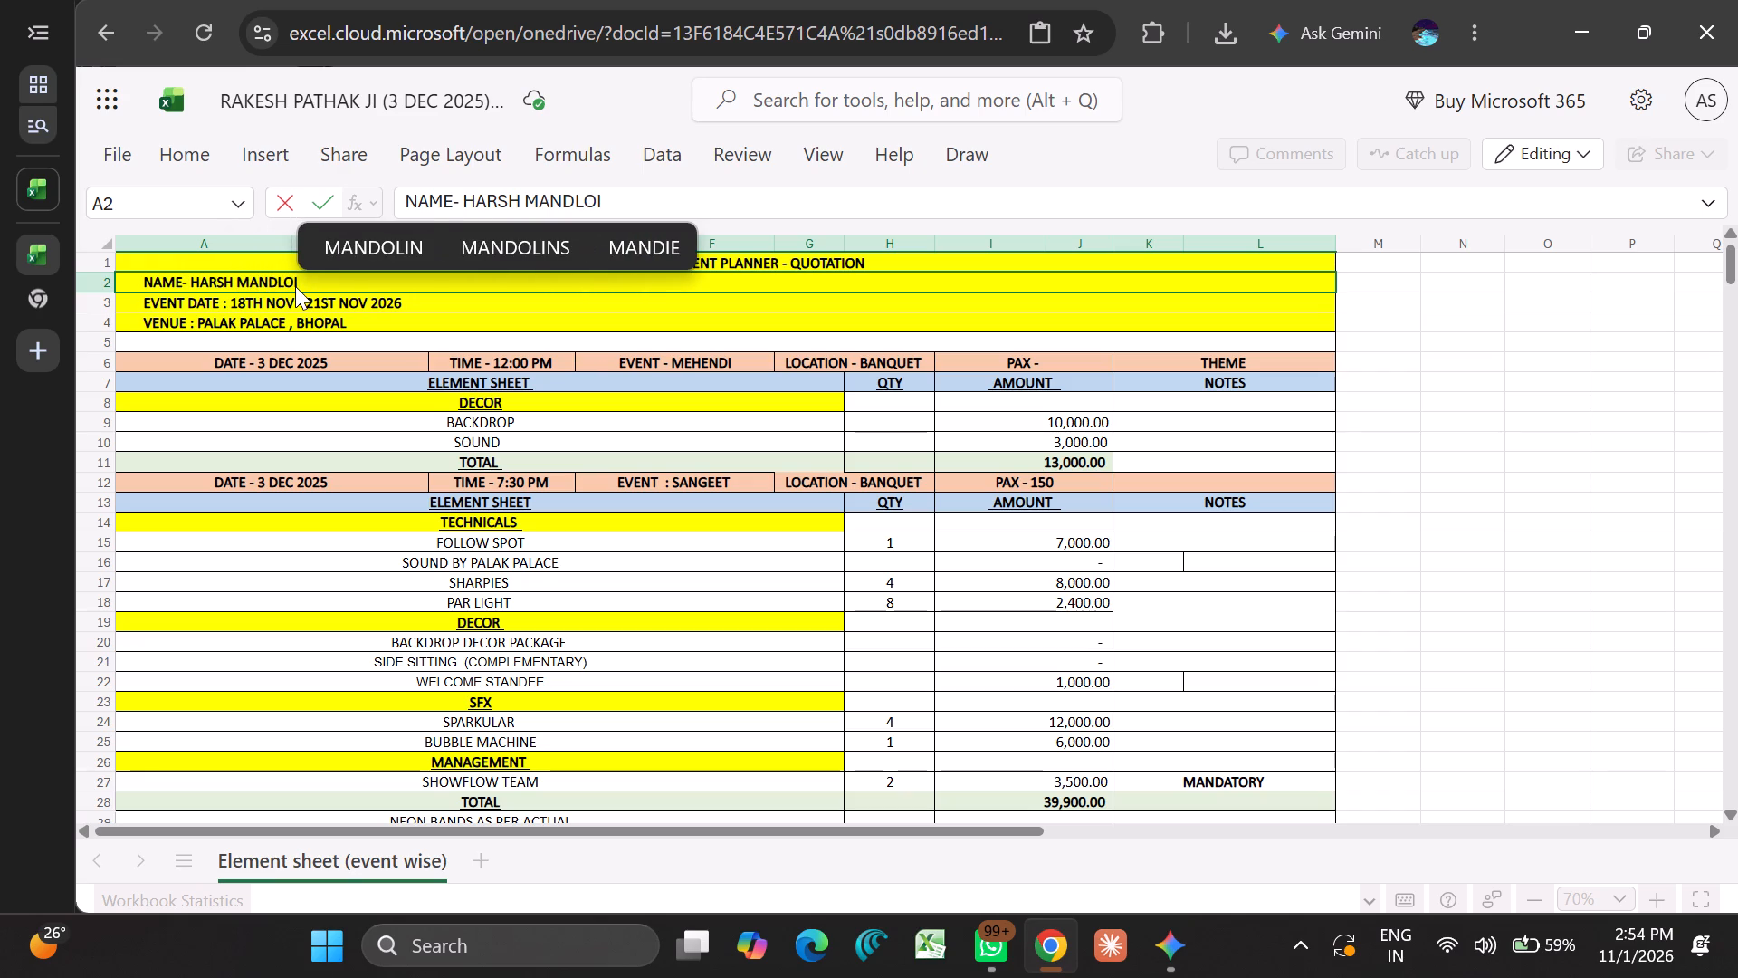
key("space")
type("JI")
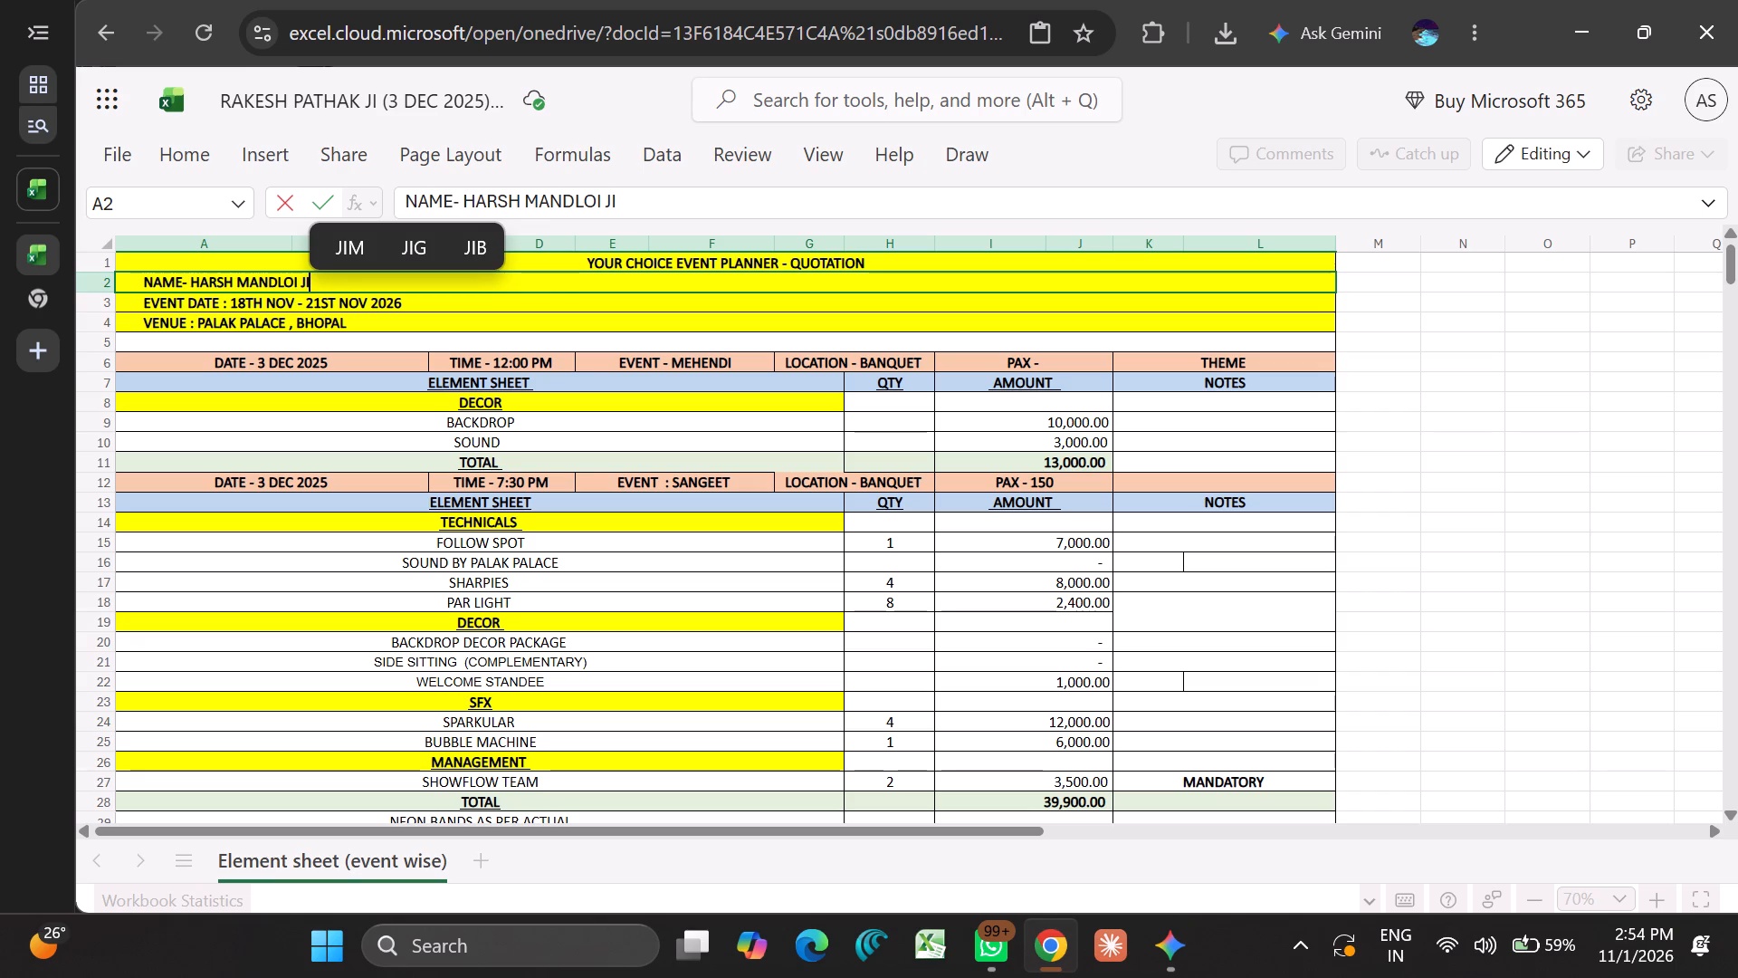
Replace the venue name in row 4 with "VIDHI DHABA", keeping ", BHOPAL" after it.
double_click(287, 328)
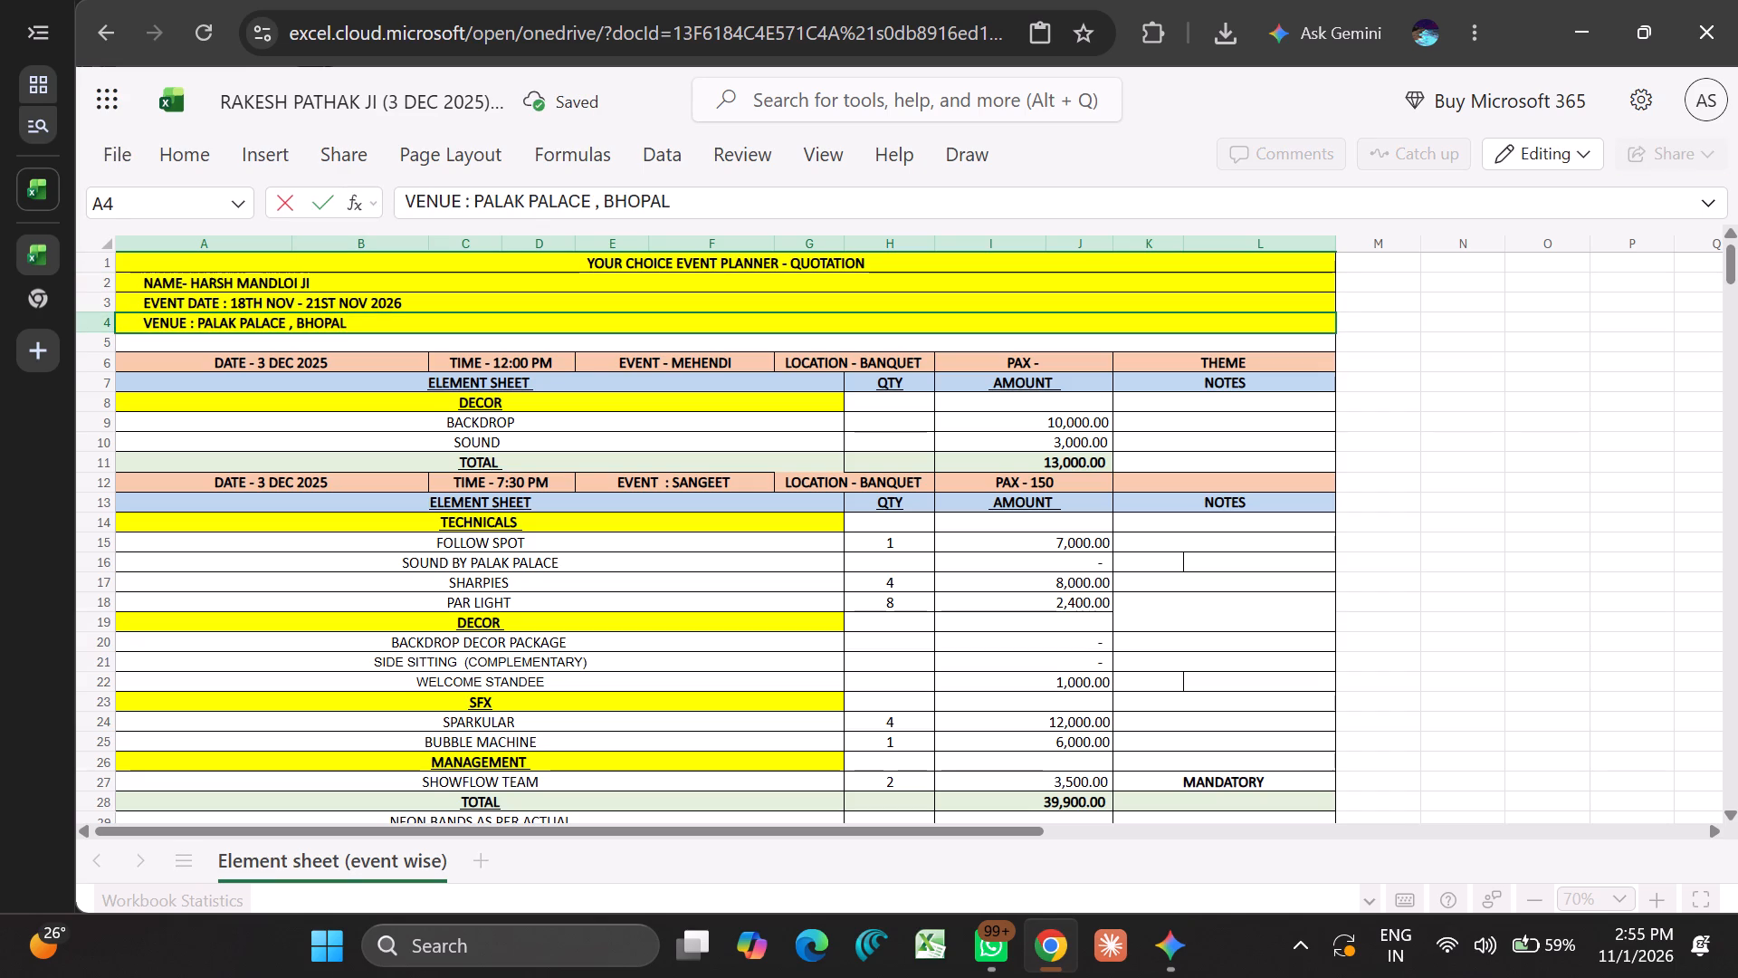
key("Down")
key("Down")
key("Down")
key("Down")
key("Down")
key("Down")
key("Down")
key("Left")
key("Left")
key("Left")
key("Left")
key("Left")
key("Left")
key("Left")
key("Left")
key("BackSpace")
key("BackSpace")
key("BackSpace")
key("BackSpace")
key("BackSpace")
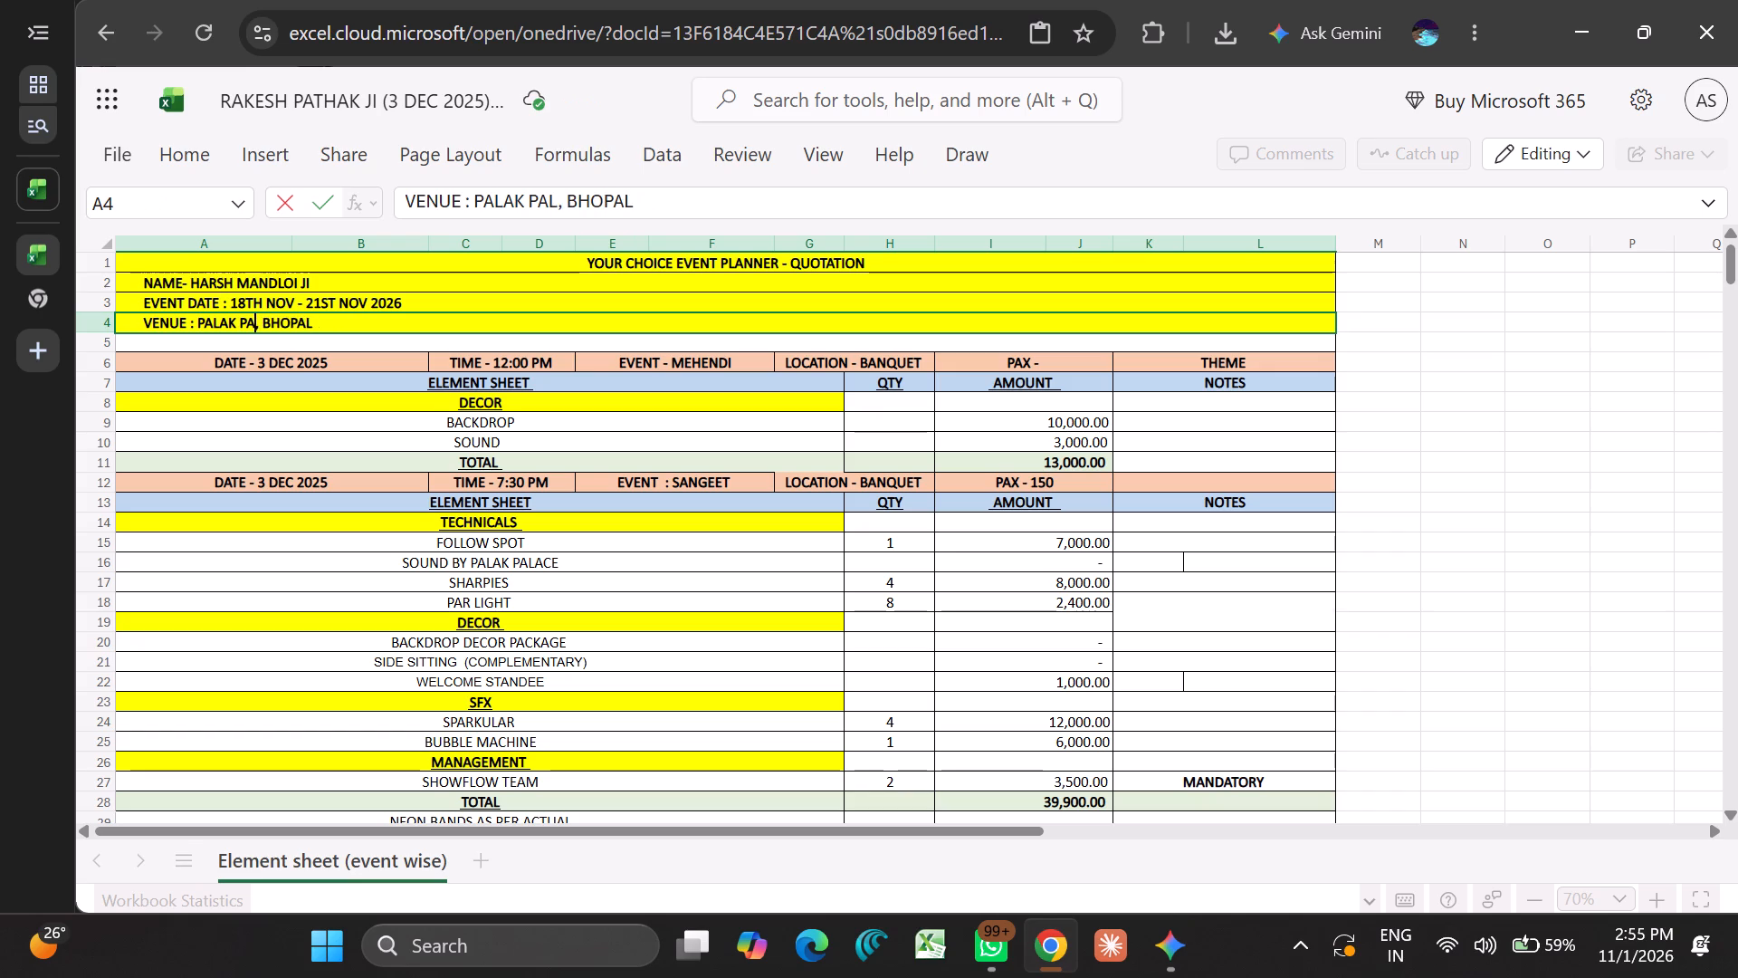
key("BackSpace")
key("BackSpace")
key("BackSpace")
key("BackSpace")
key("BackSpace")
key("BackSpace")
key("BackSpace")
key("BackSpace")
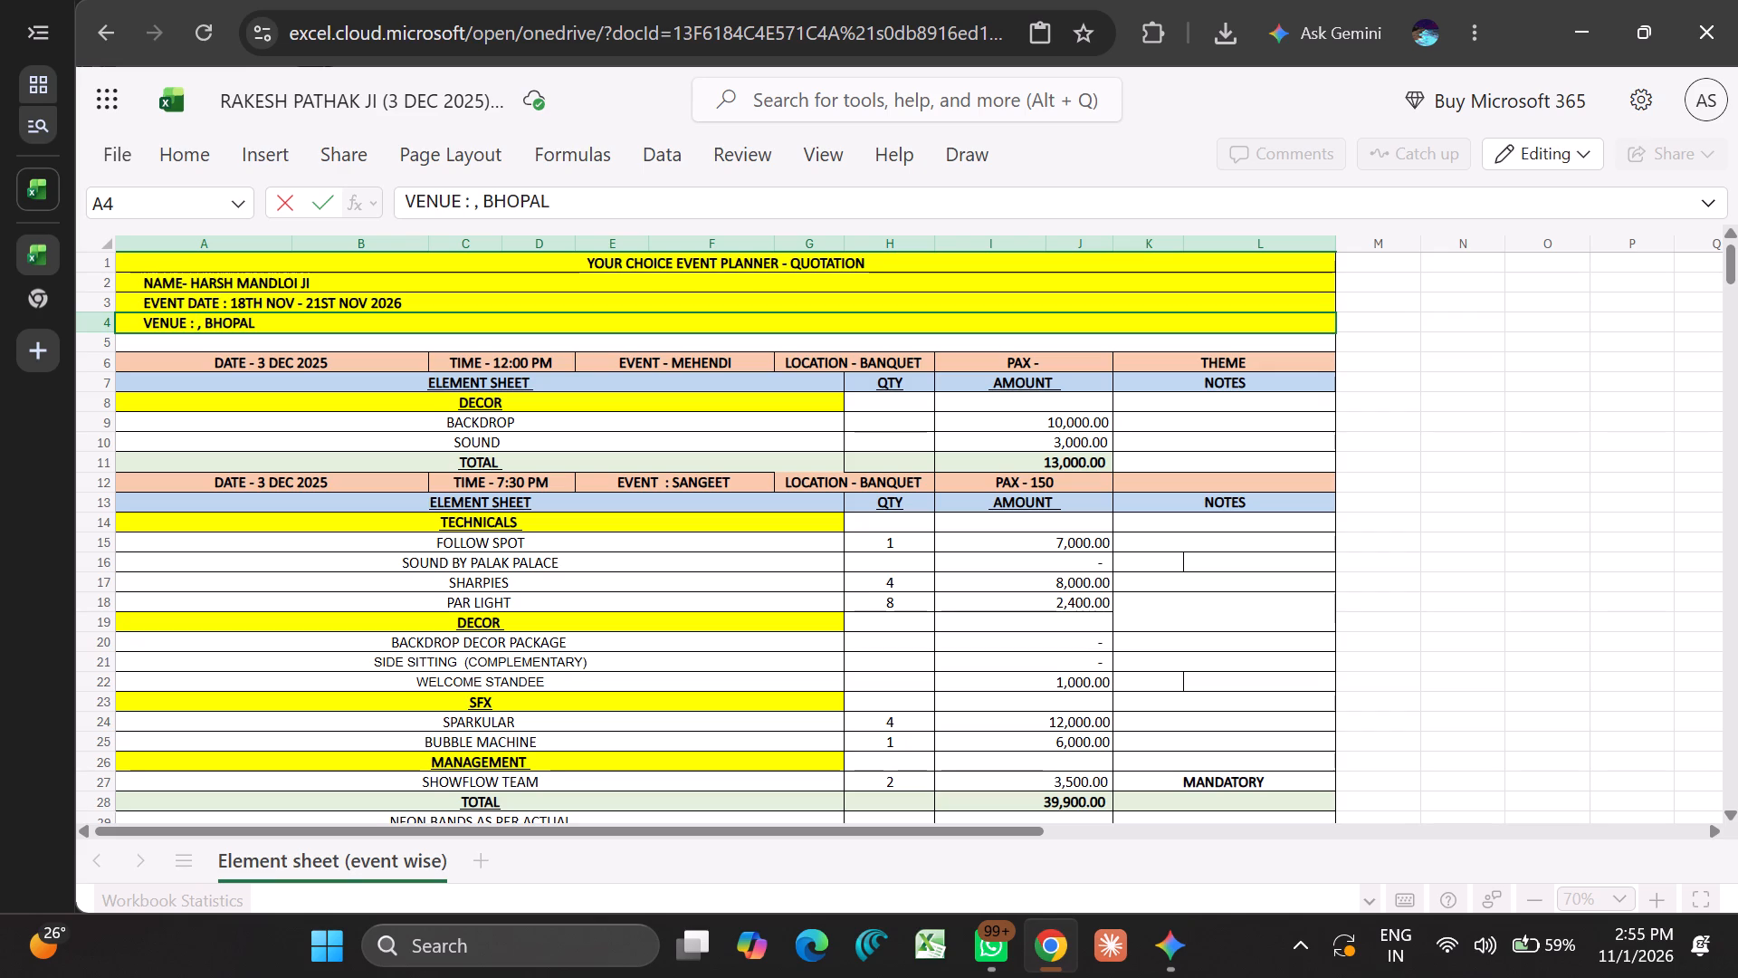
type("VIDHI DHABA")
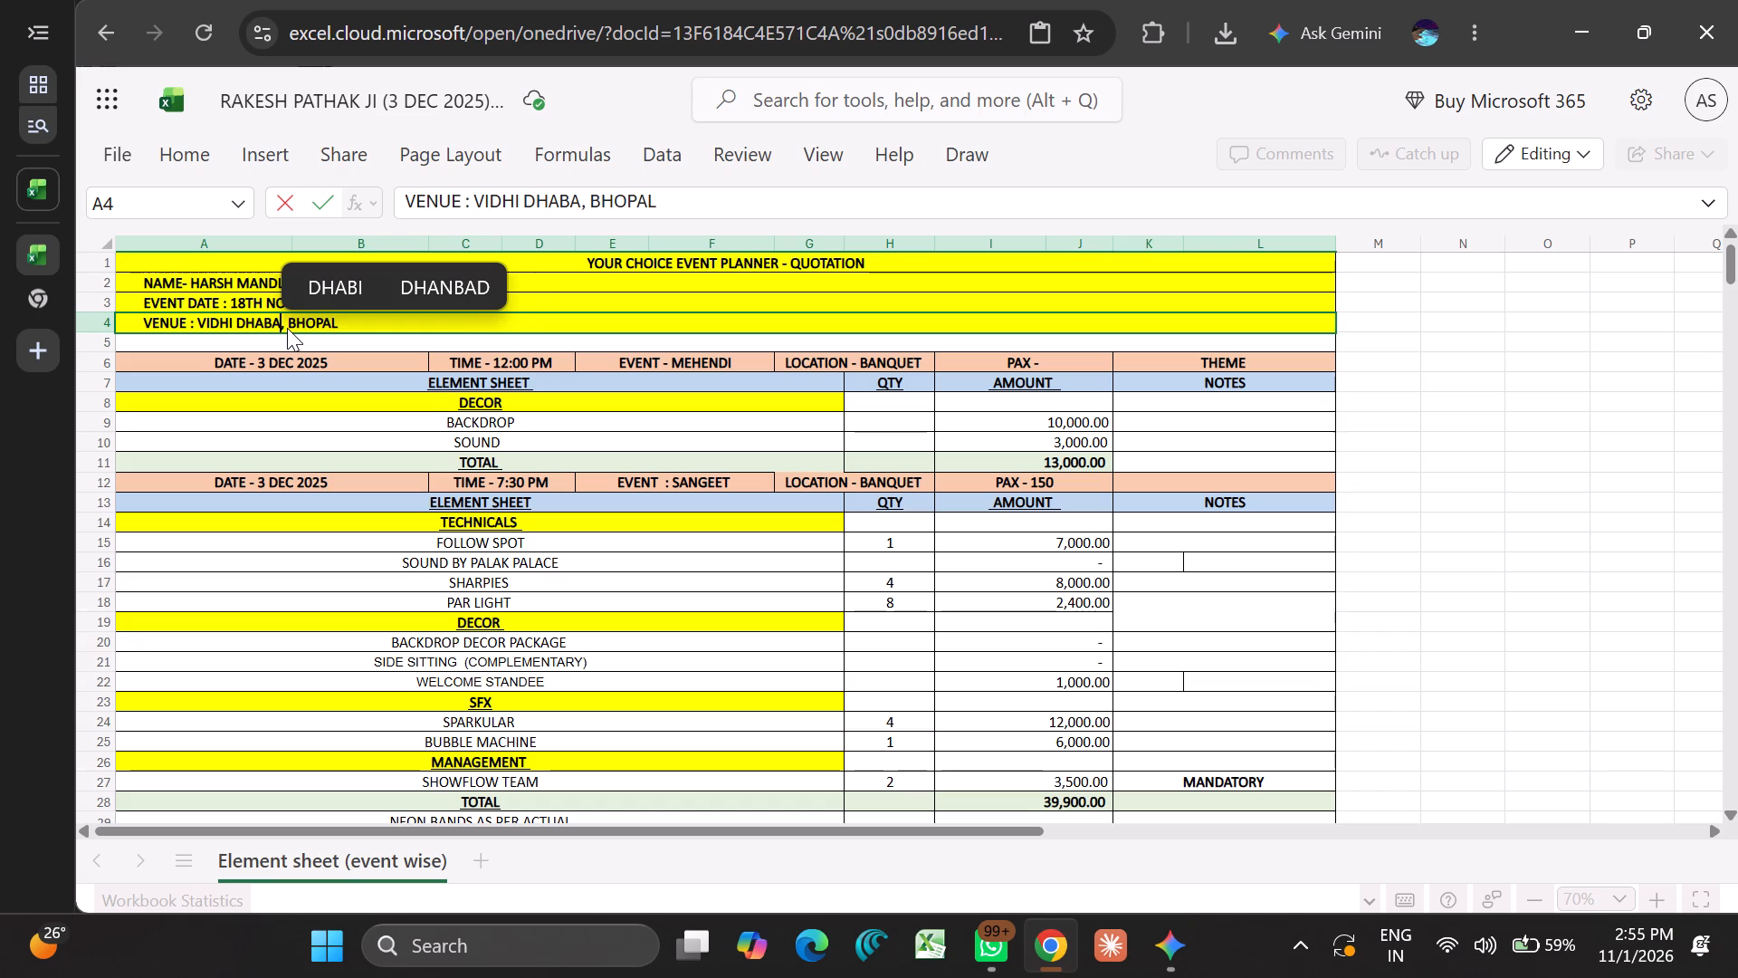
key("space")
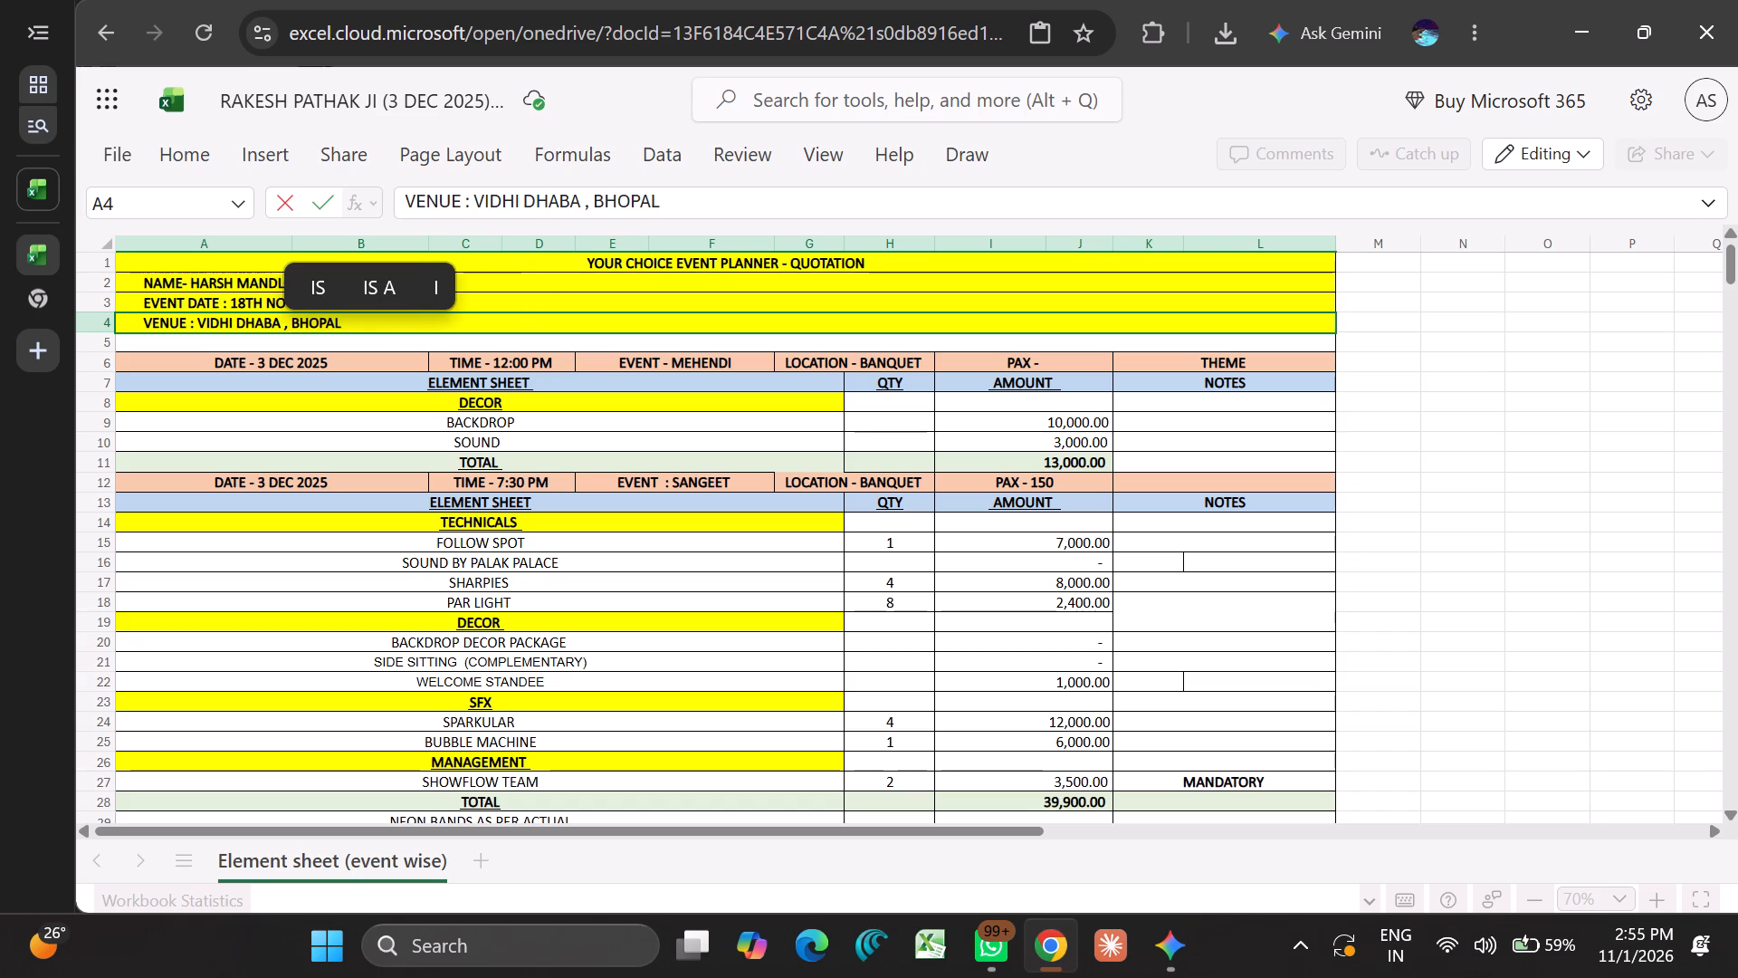
left_click(1462, 356)
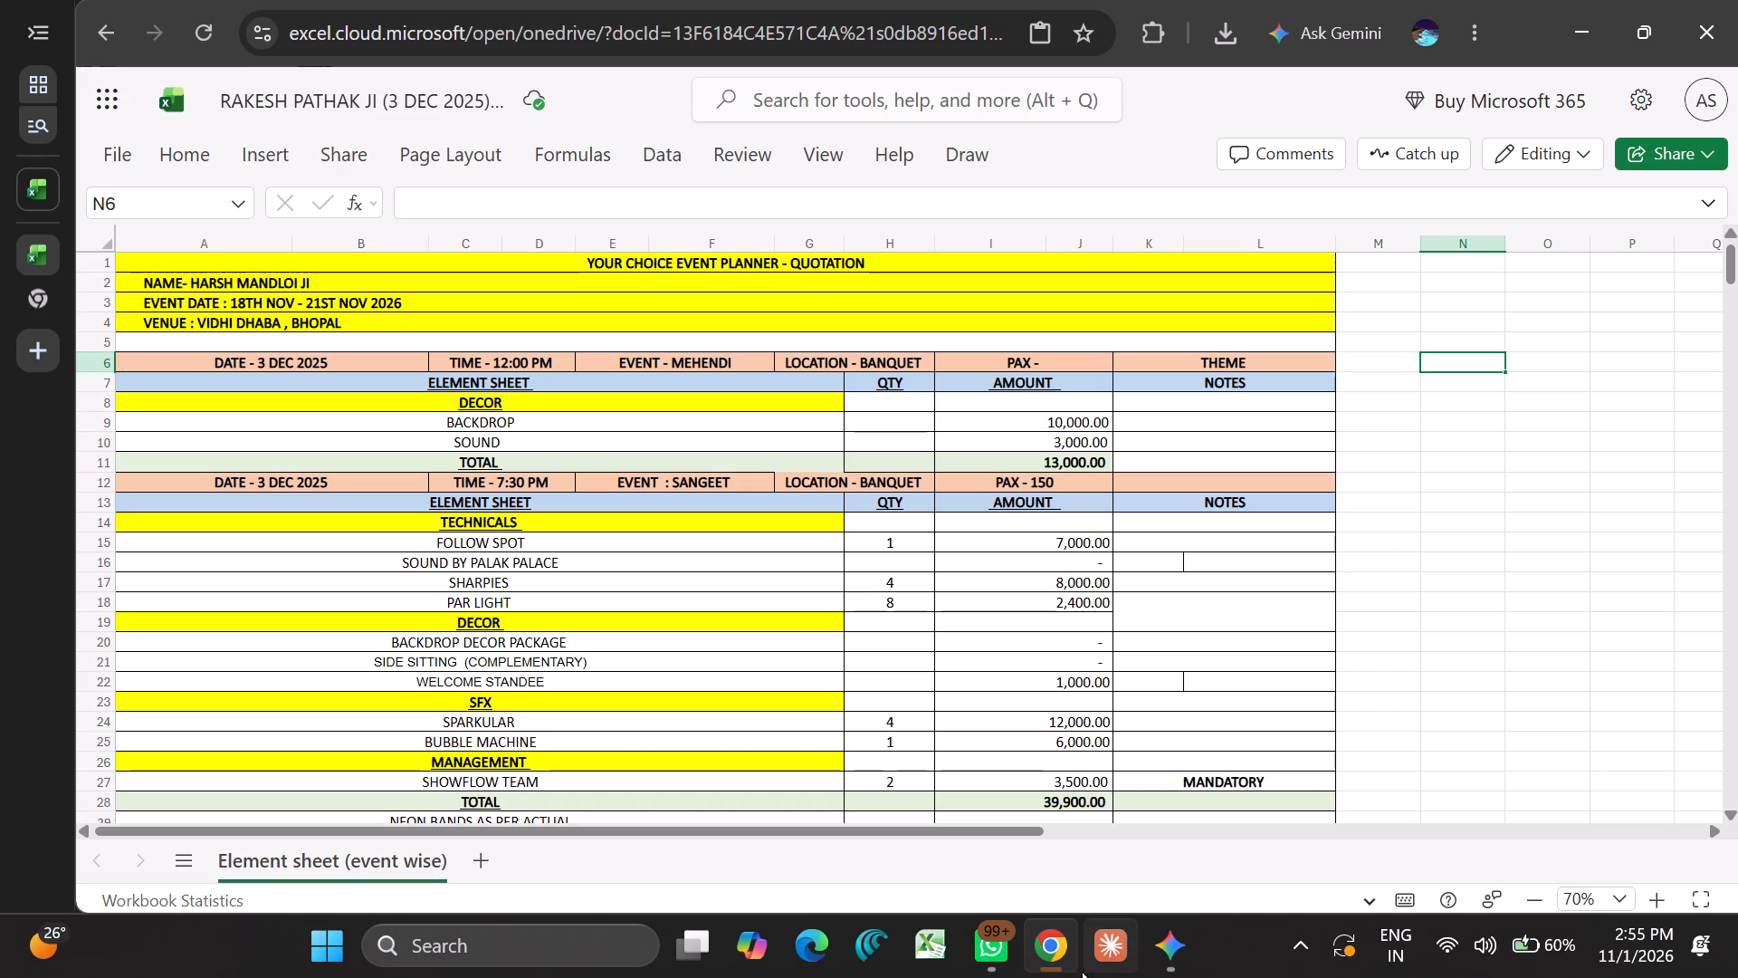
Insert the "YCEP LOGO" image from the YCEP folder on the Desktop as a picture placed over cells.
left_click(260, 153)
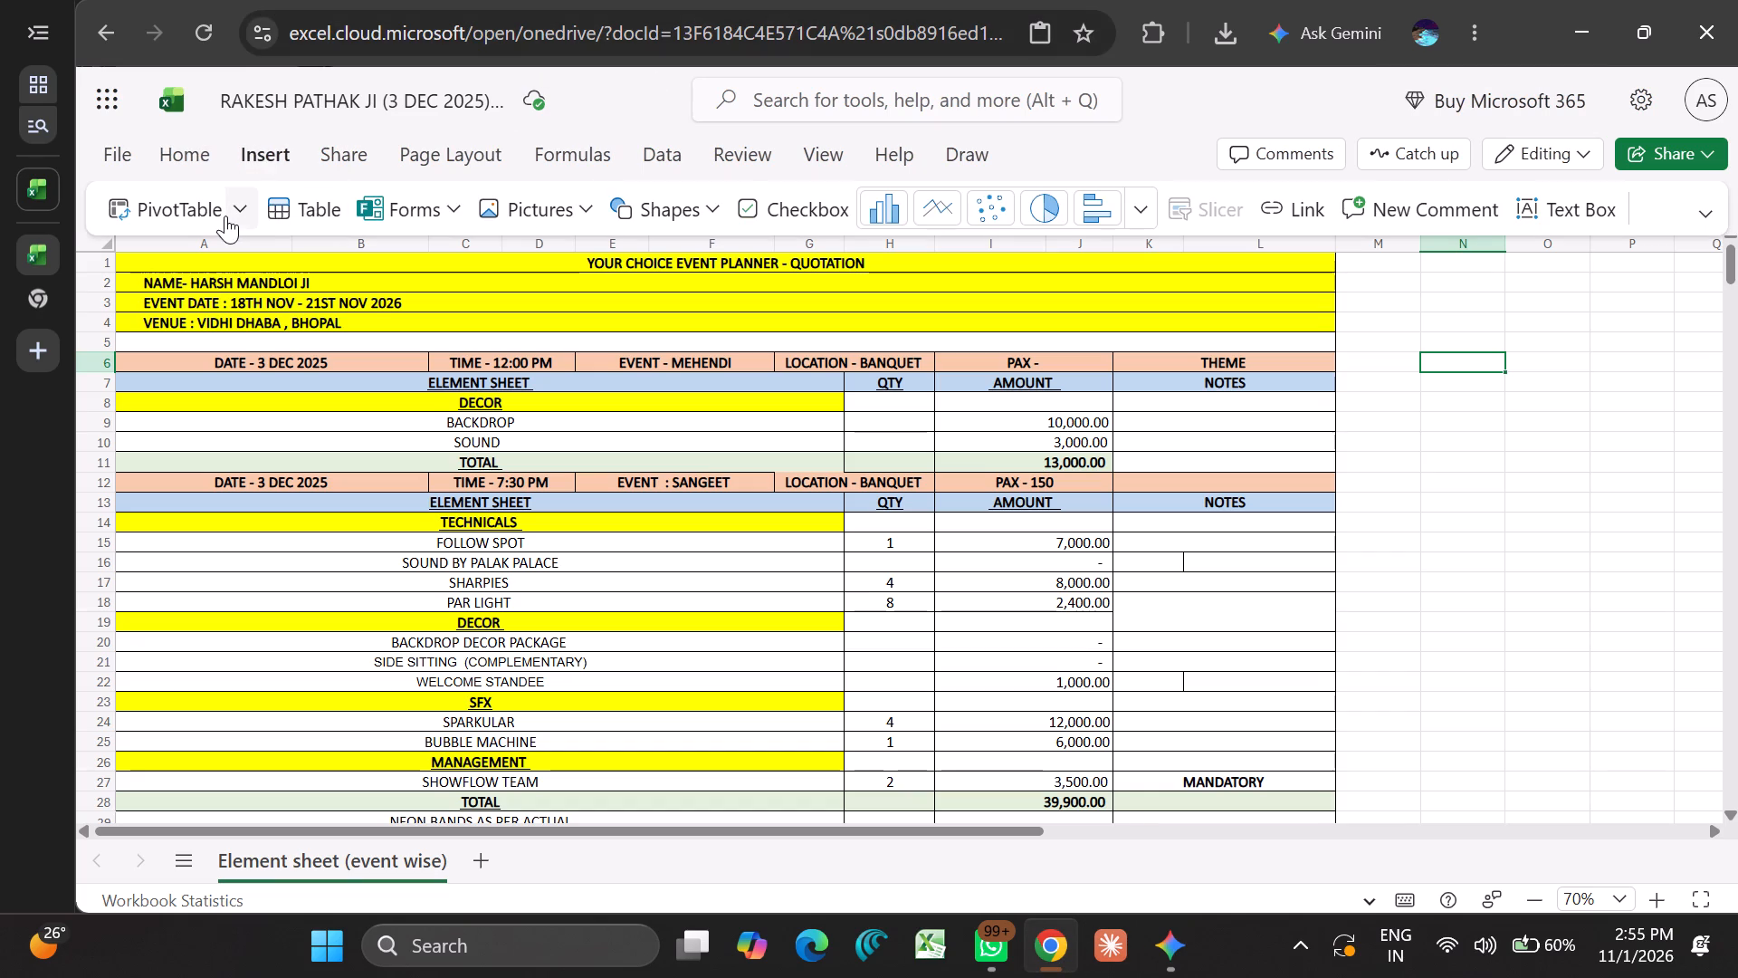
left_click(568, 212)
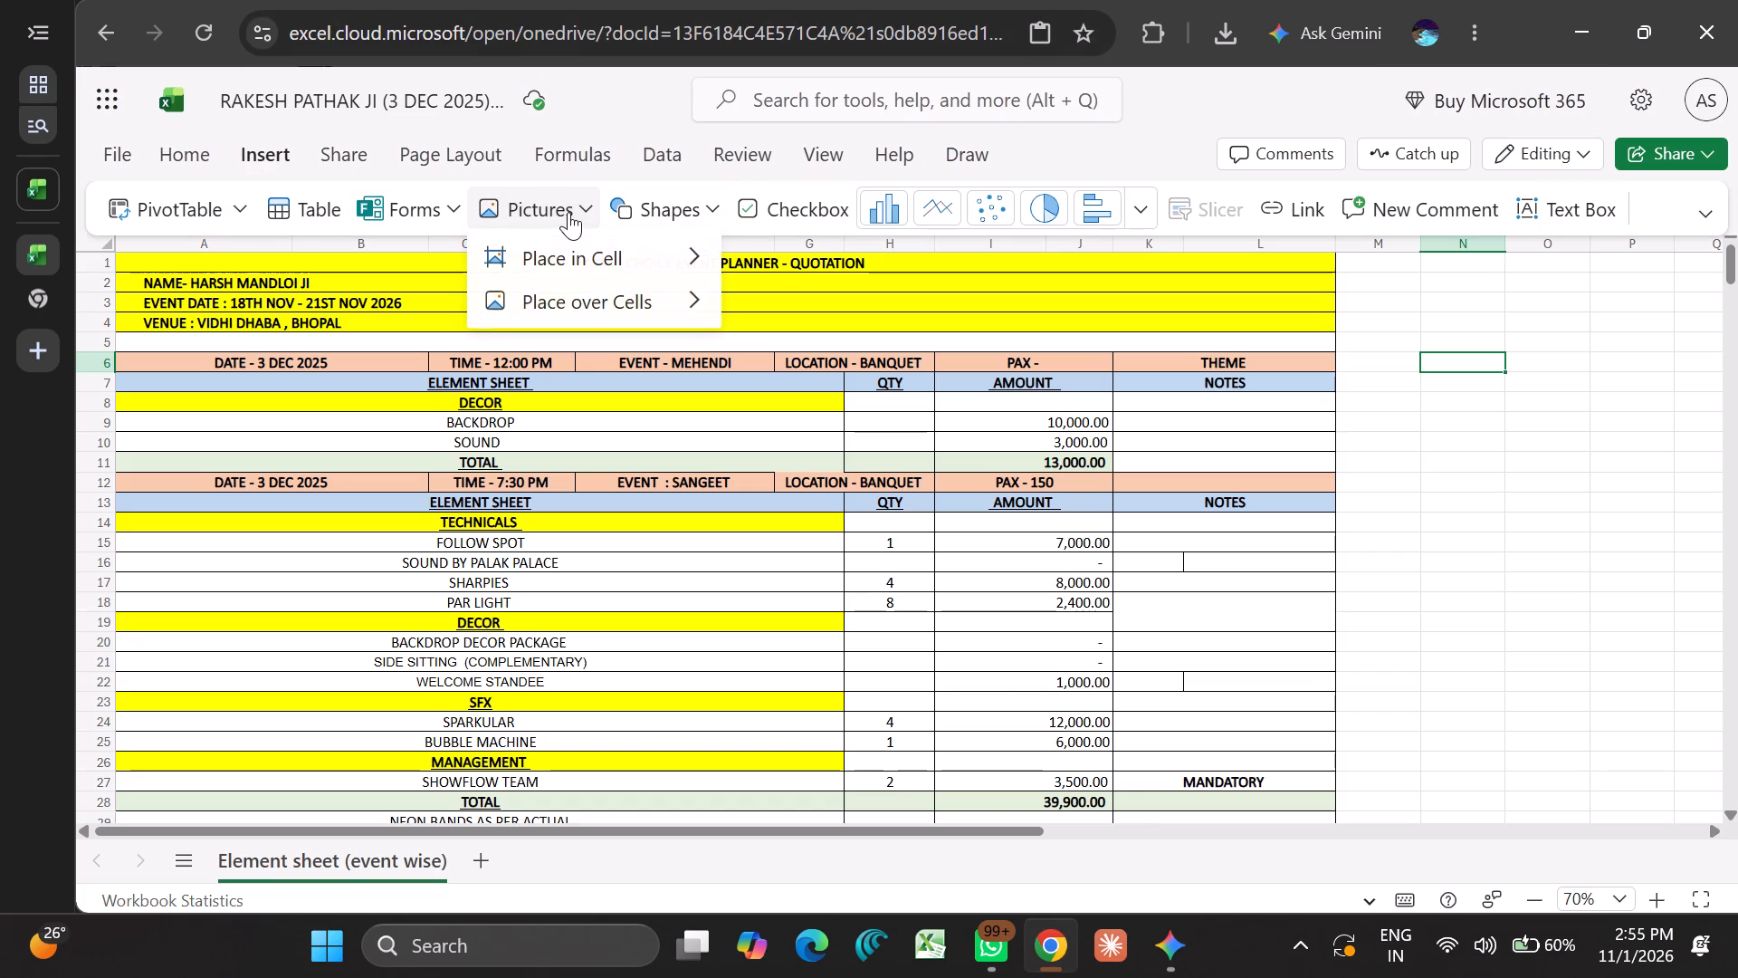
left_click(614, 300)
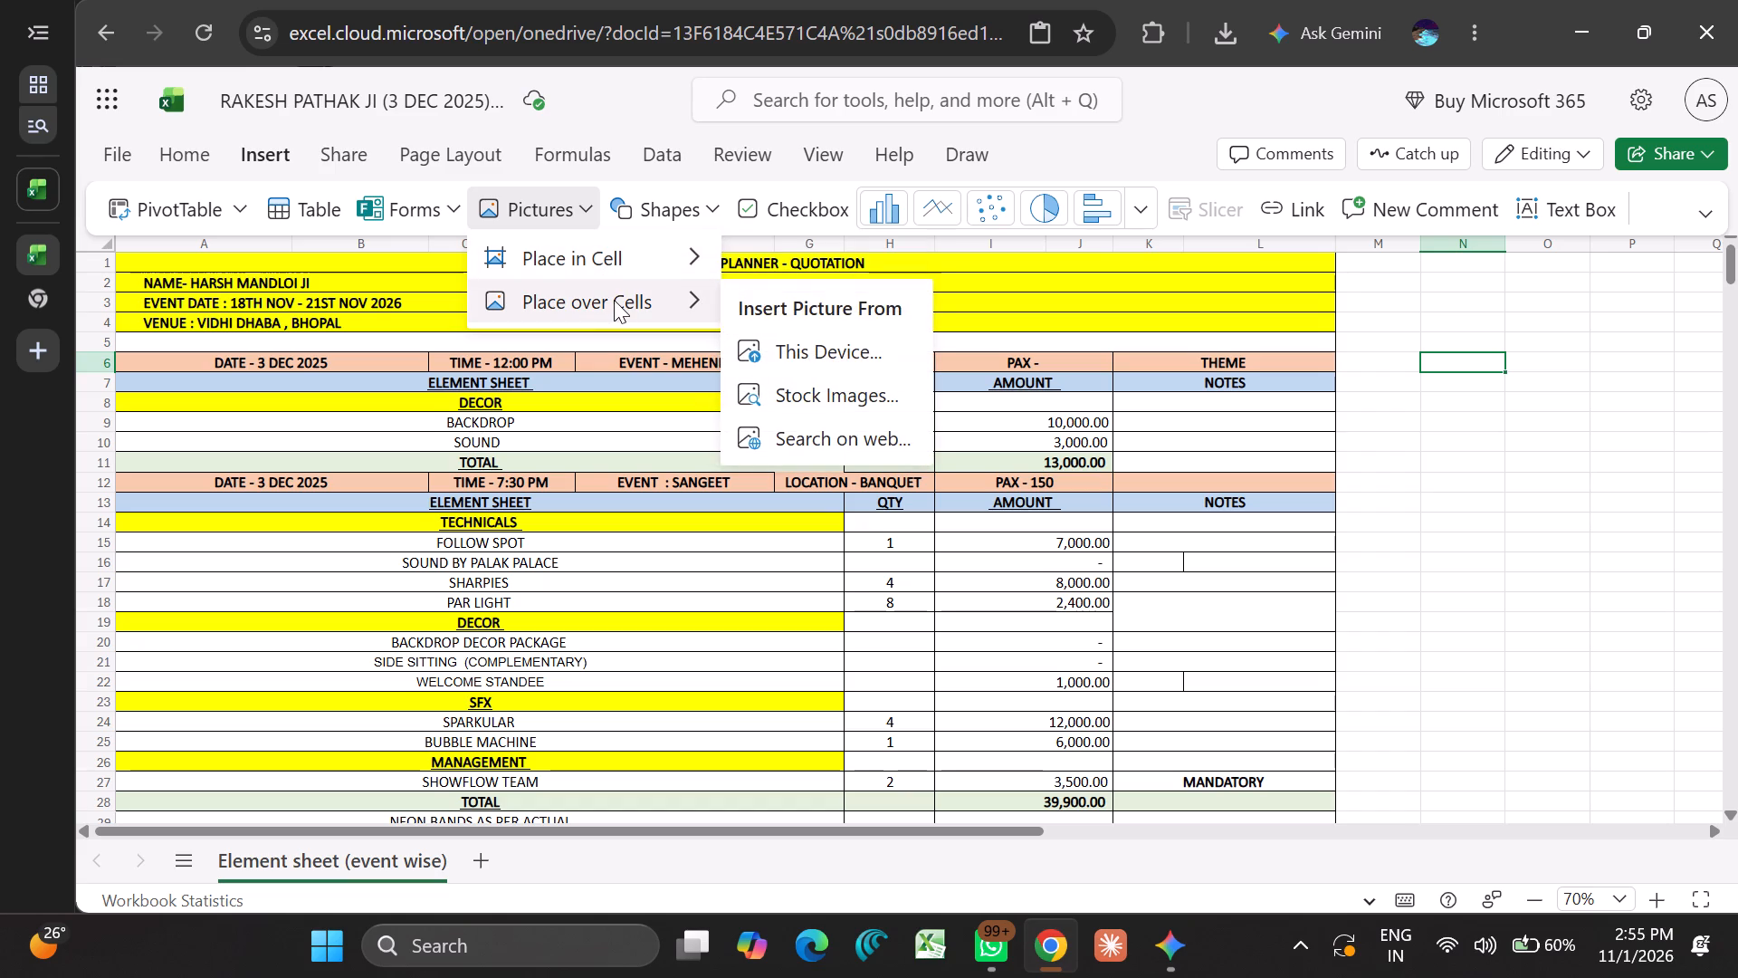
left_click(852, 354)
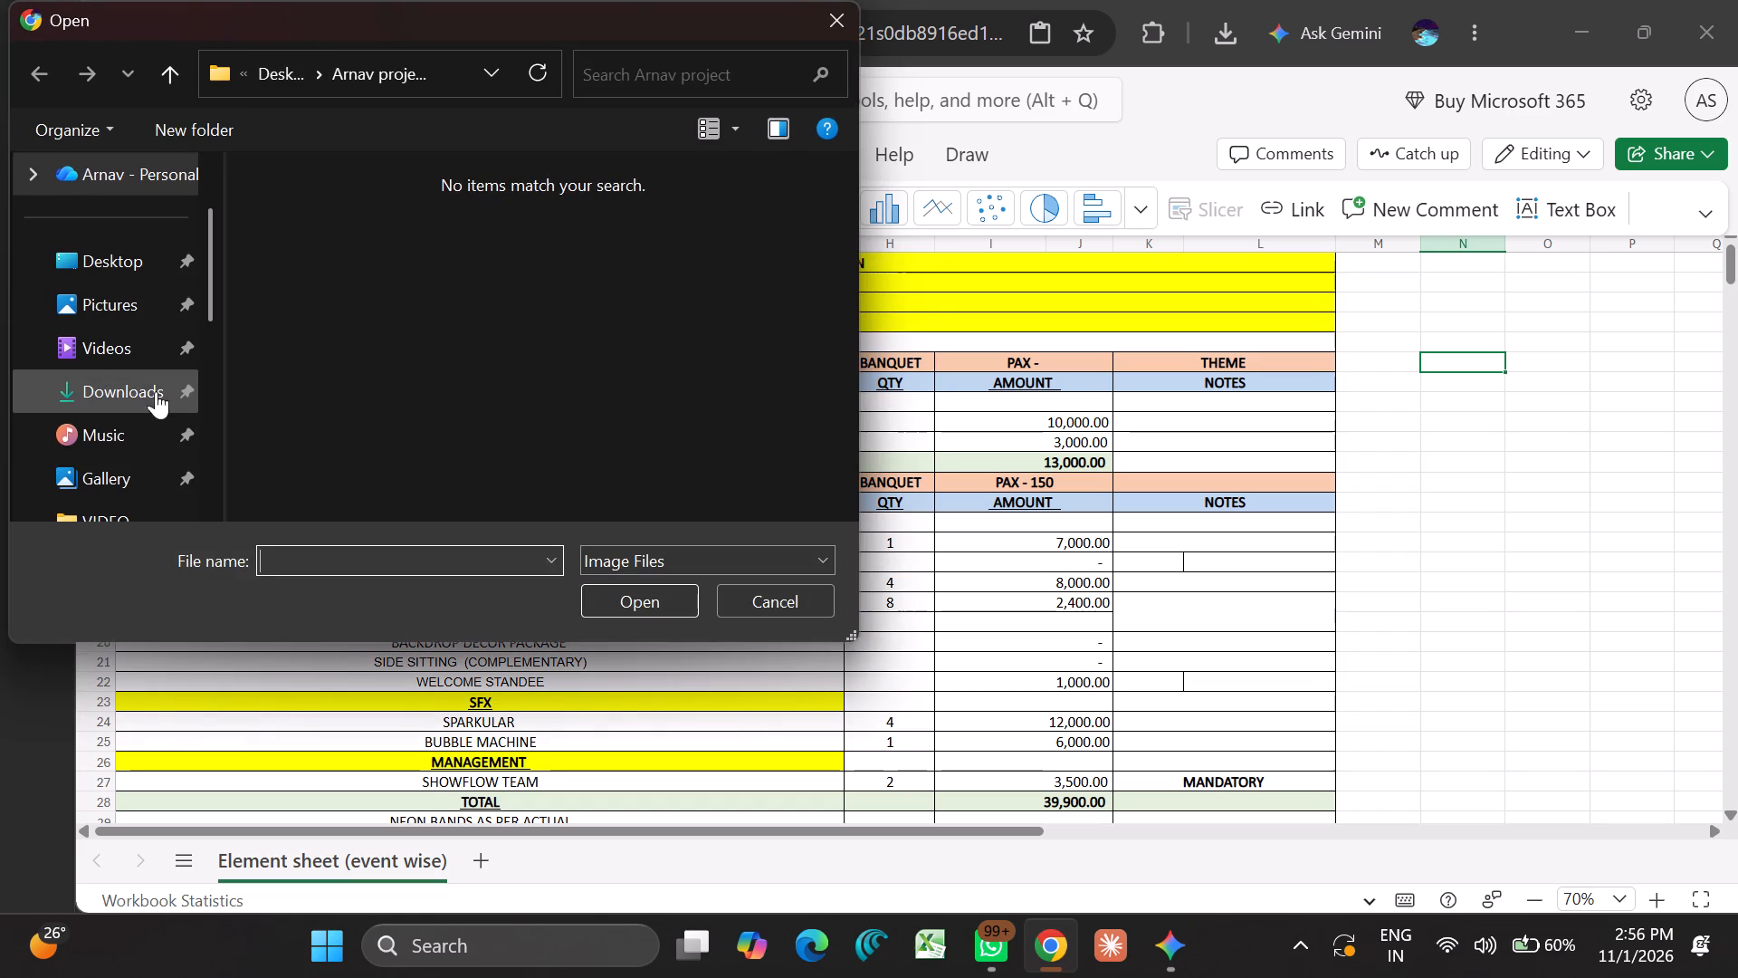
left_click(161, 264)
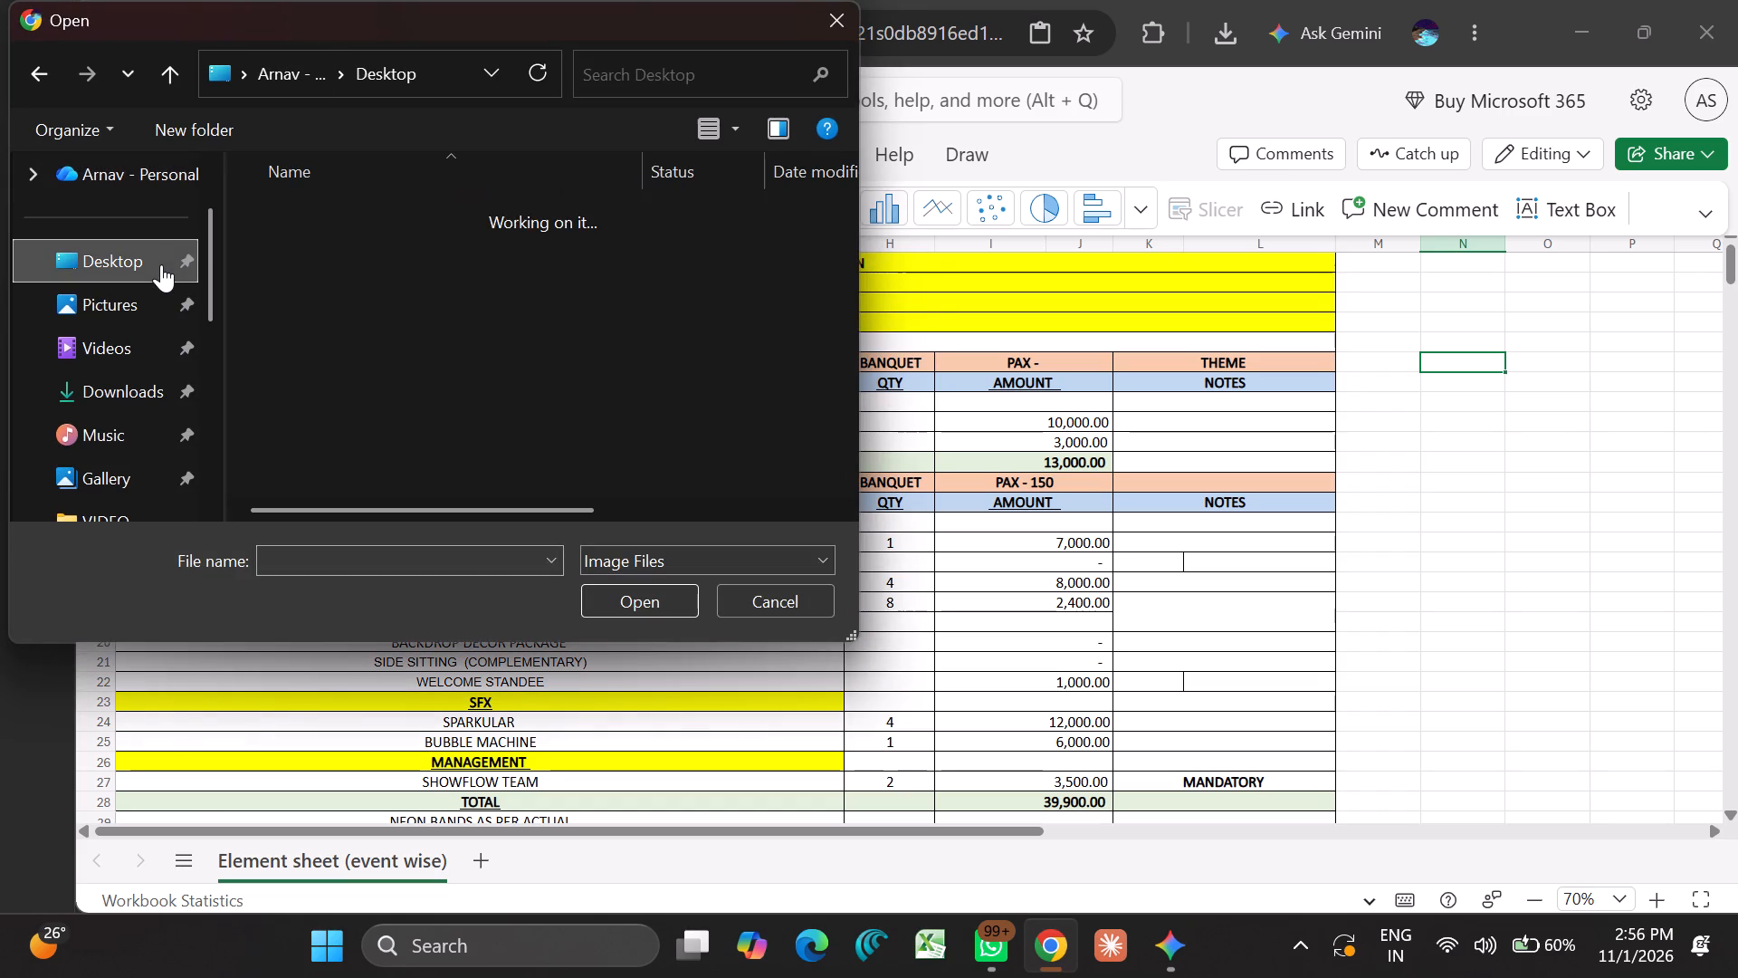
scroll(146, 331, "down", 1)
double_click(355, 288)
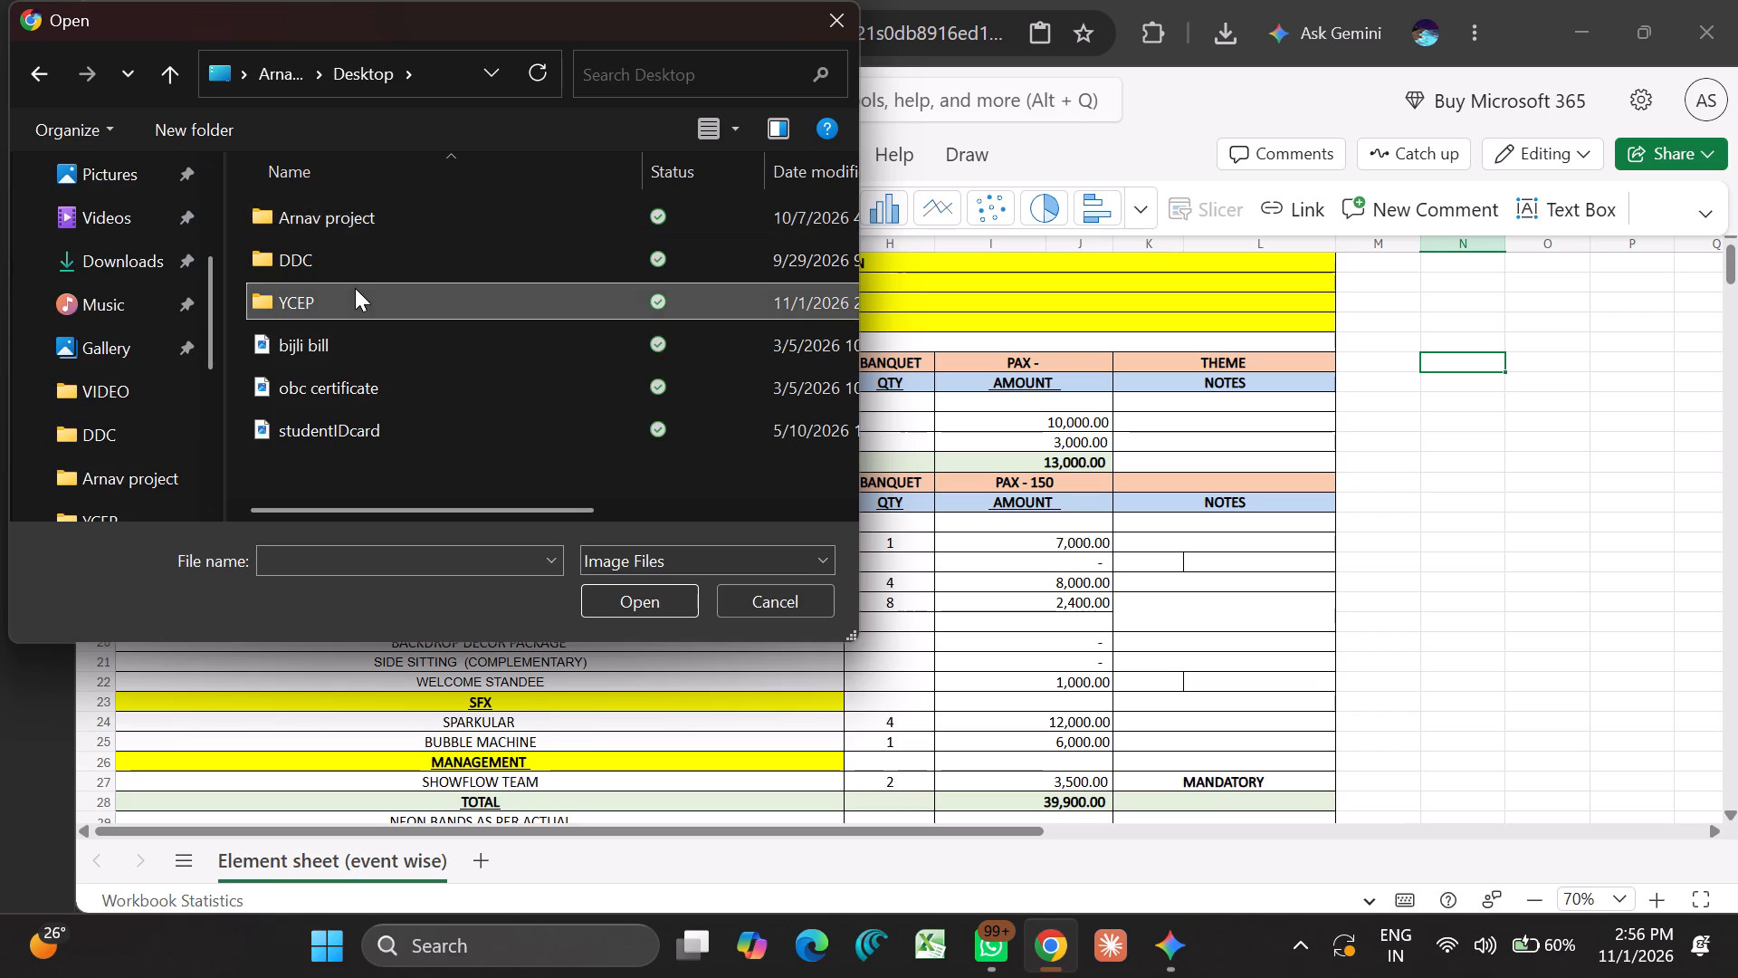
scroll(463, 380, "down", 1)
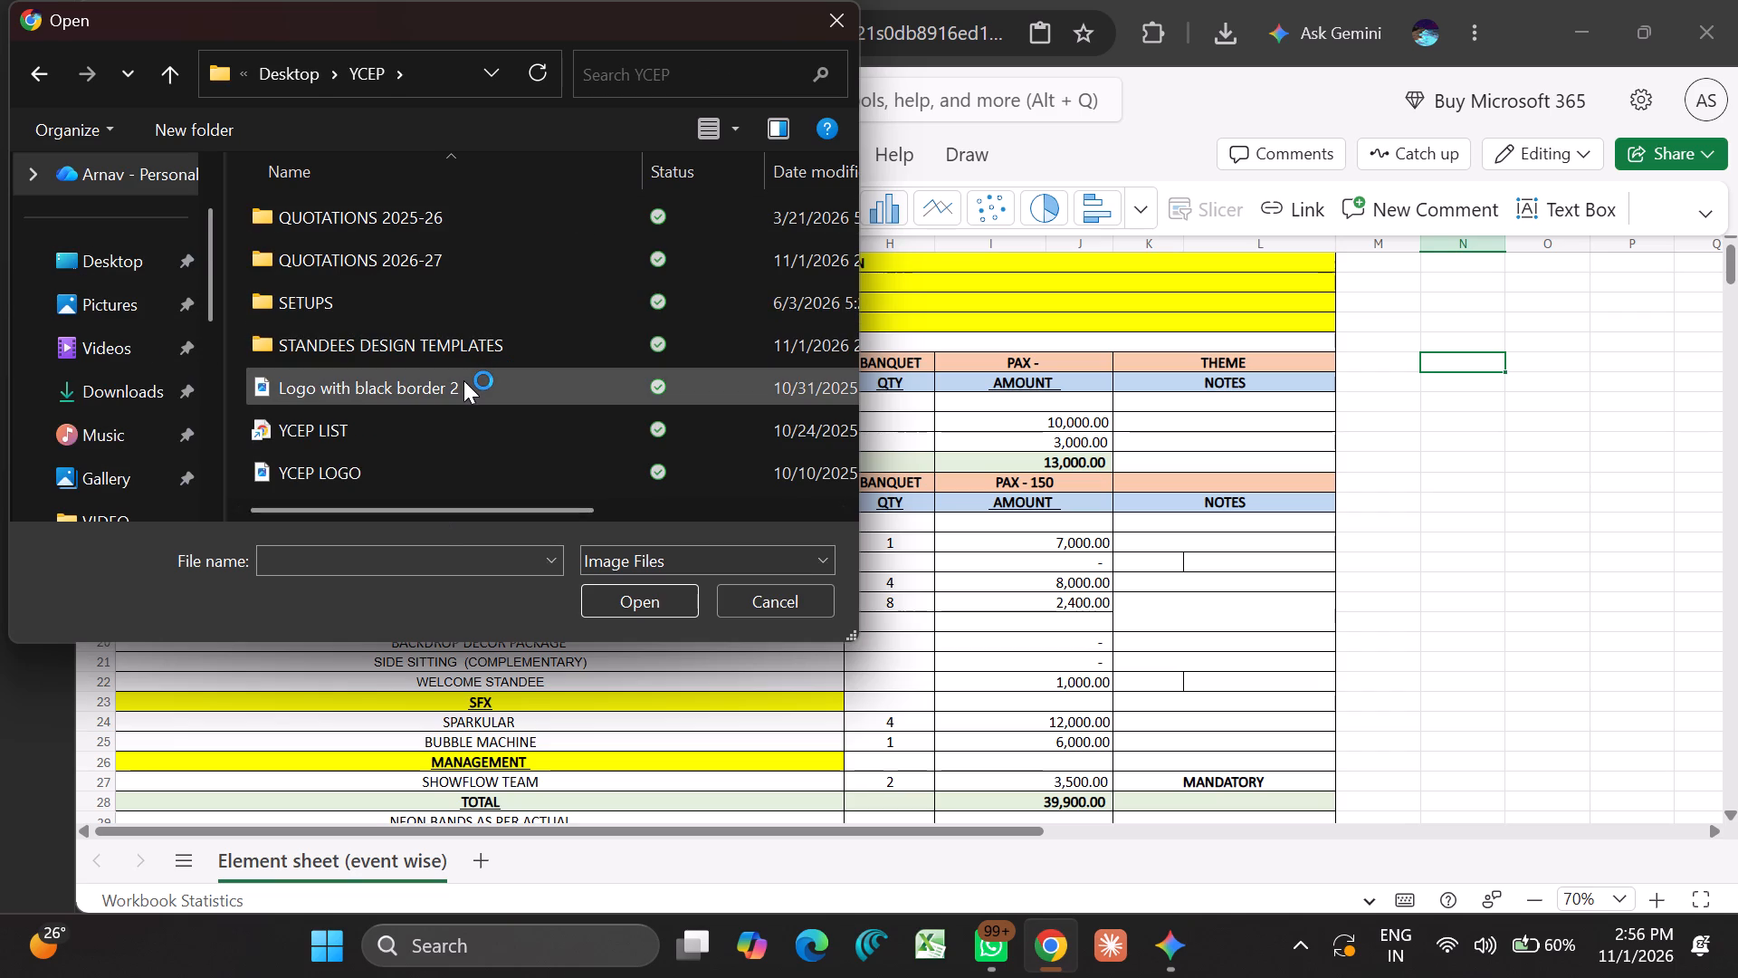
scroll(463, 380, "down", 1)
scroll(352, 374, "right", 1)
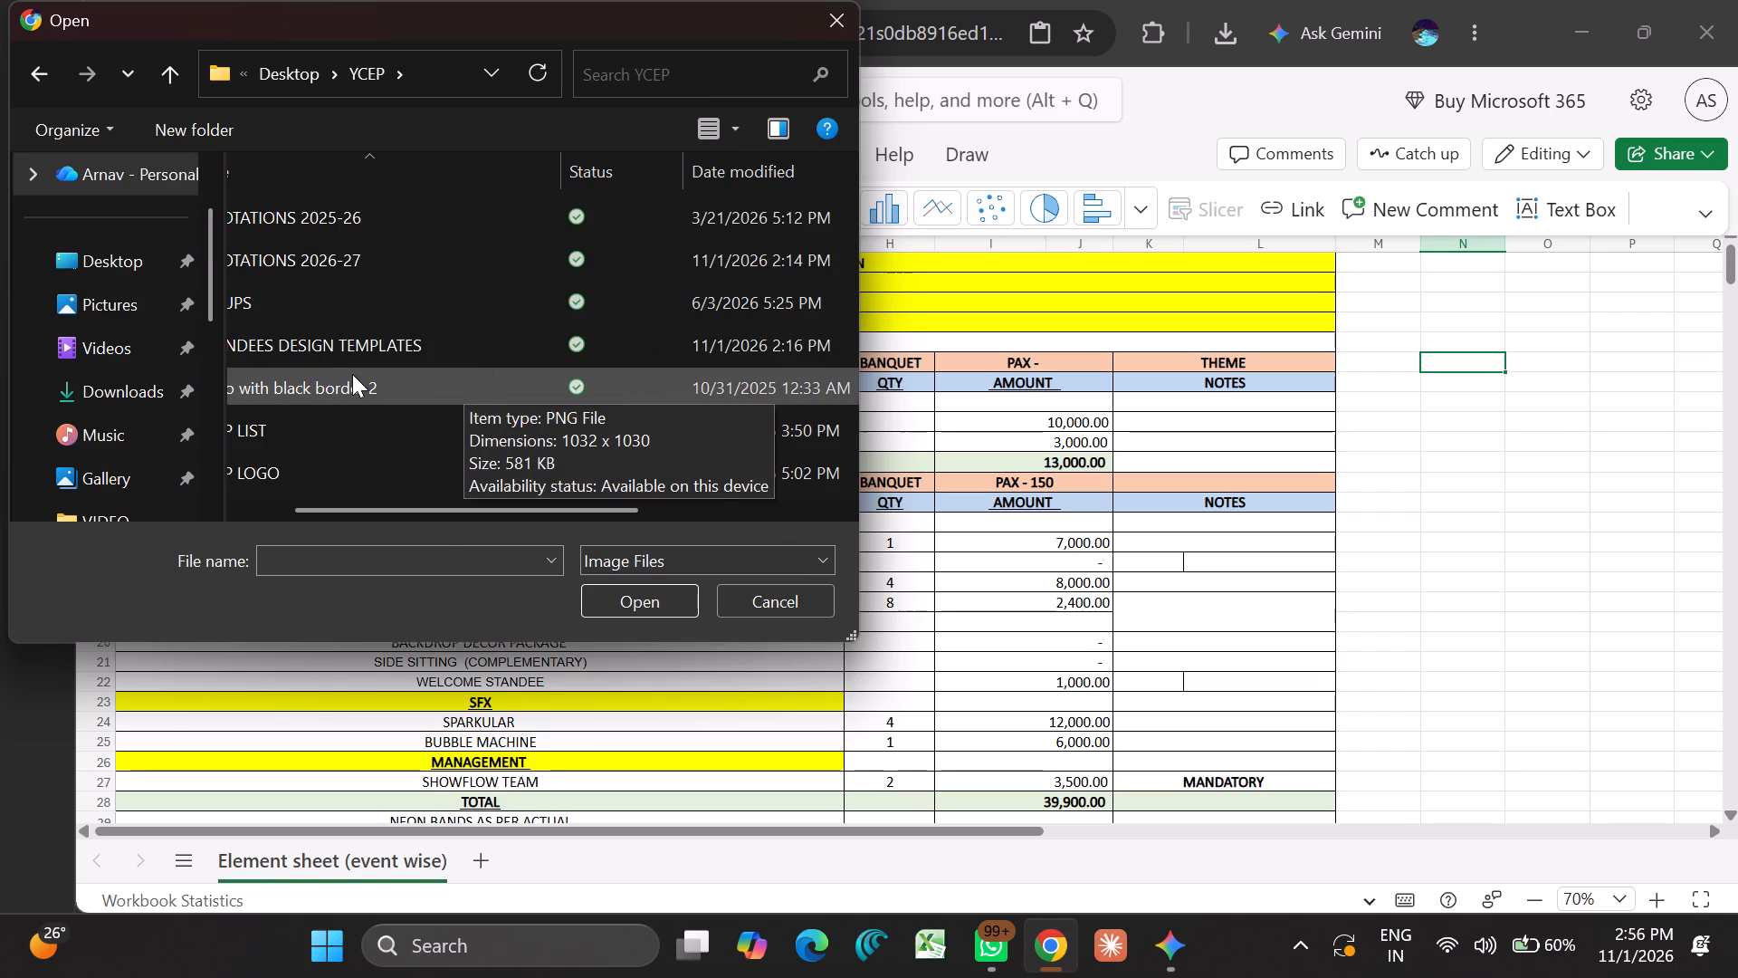
scroll(352, 374, "right", 1)
double_click(291, 475)
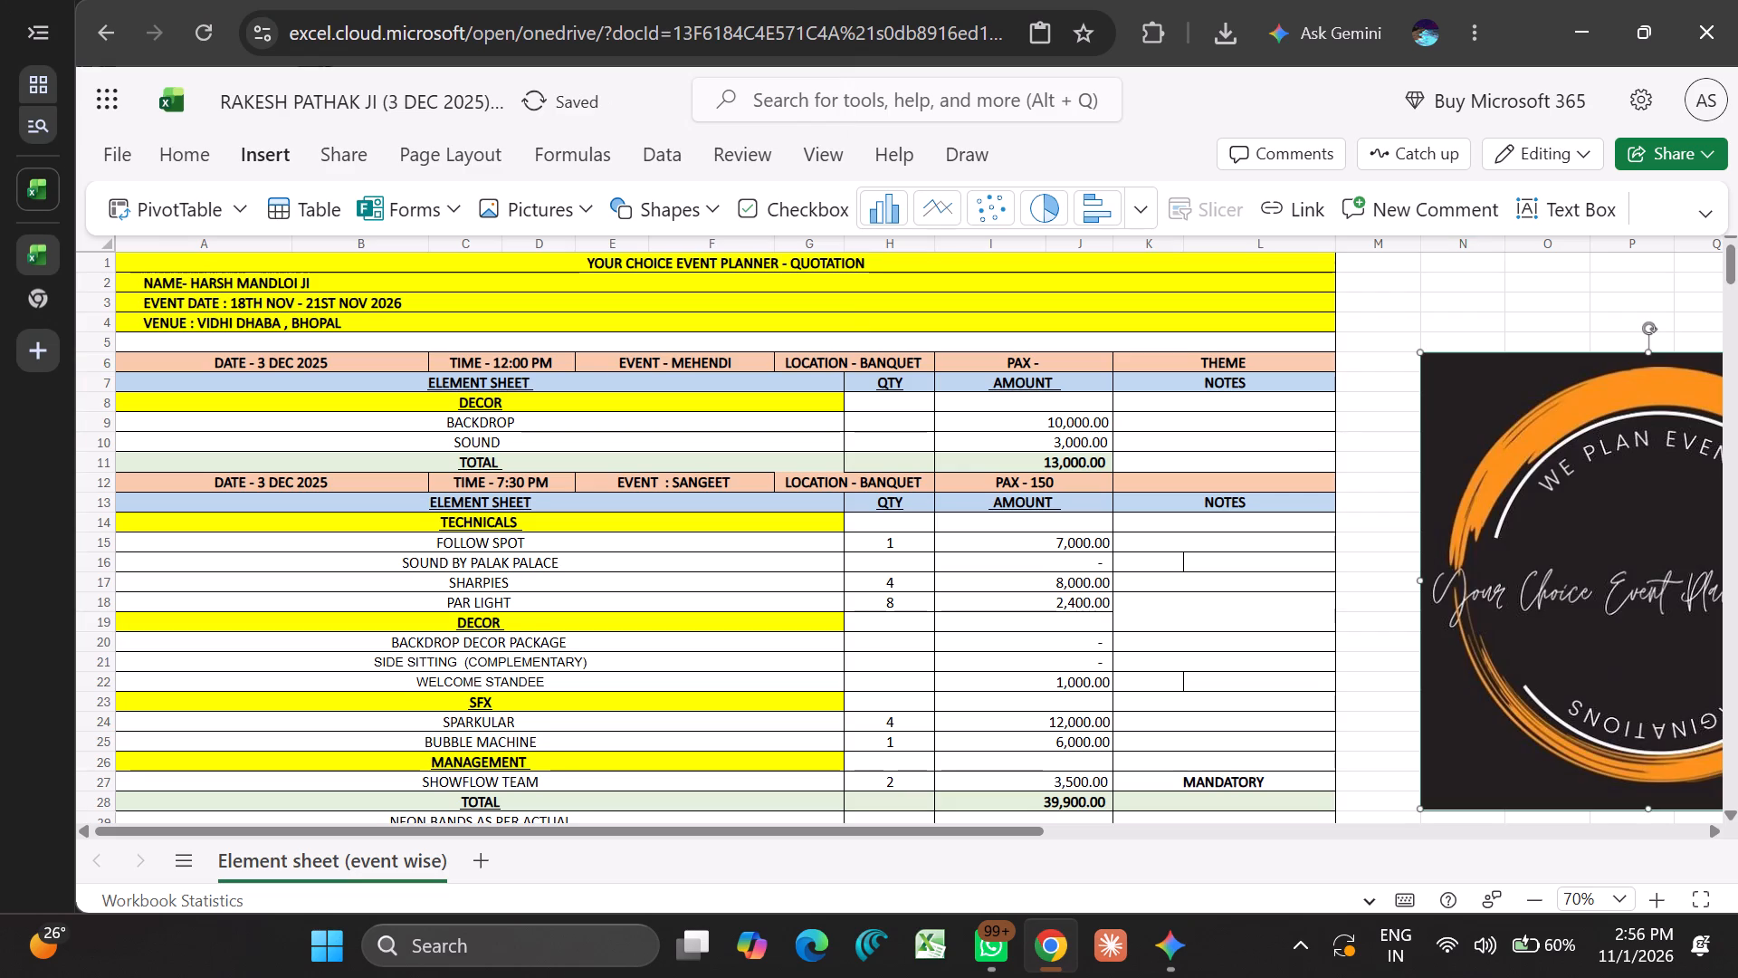
Shrink the logo picture to fit the four yellow header rows and place it over column L in rows 1 to 4.
left_click_drag(1569, 532, 1032, 373)
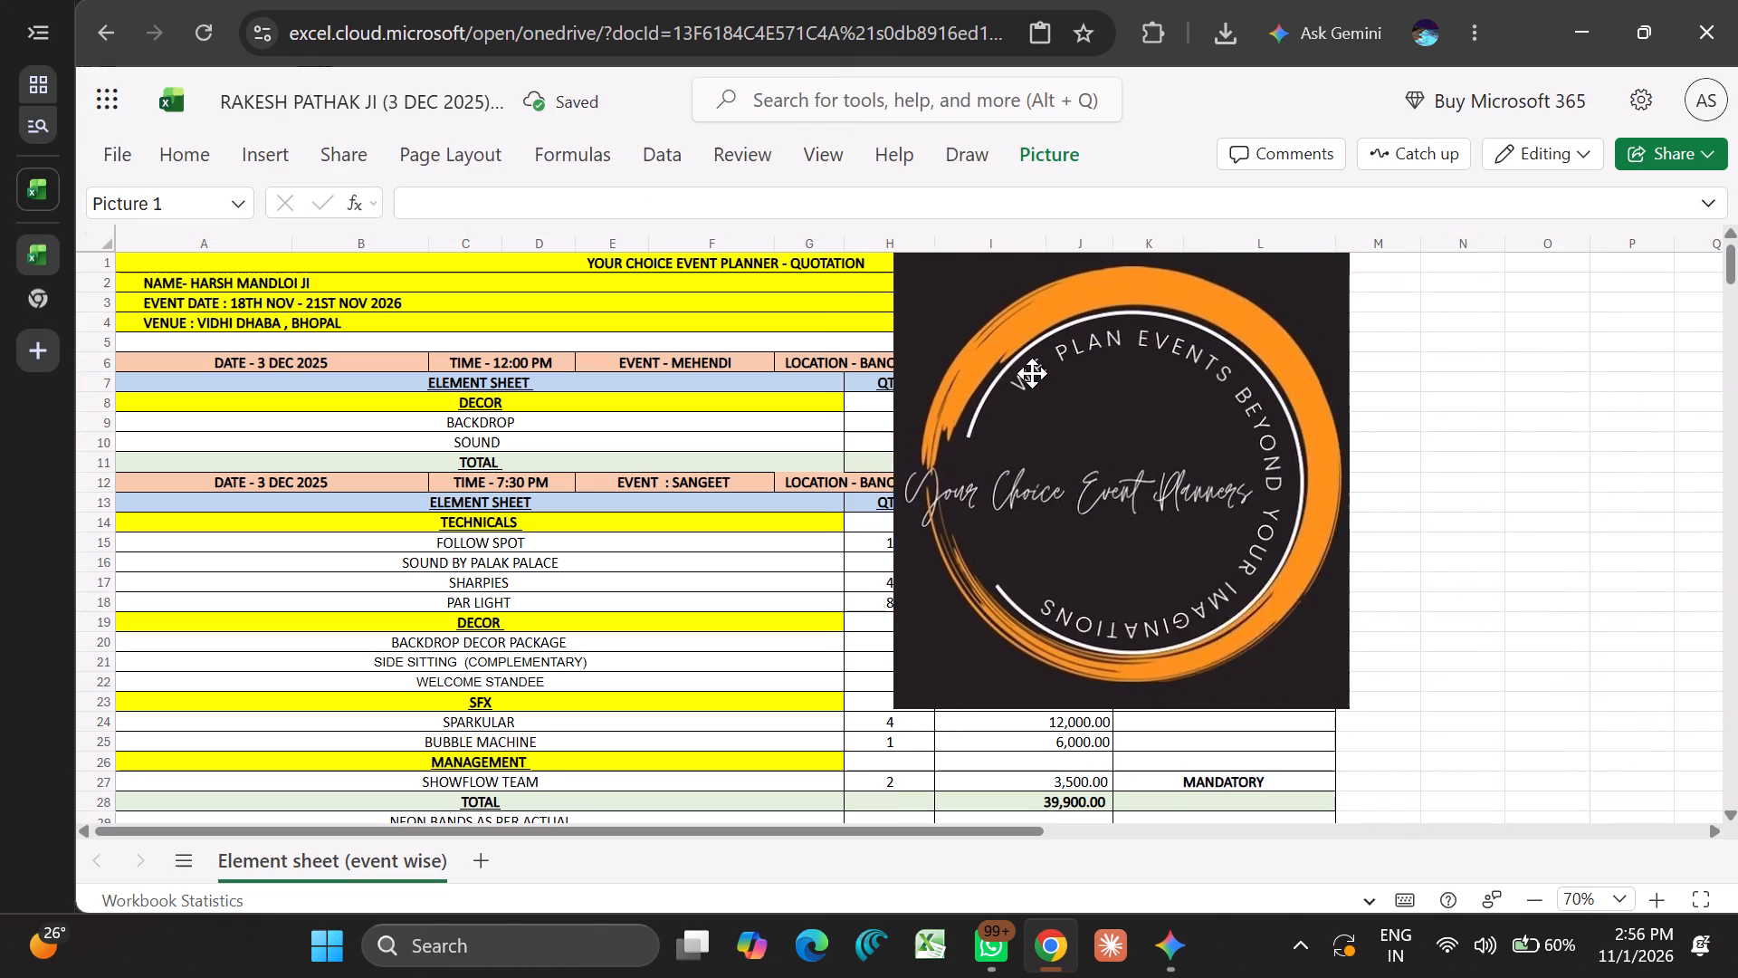
left_click_drag(1032, 373, 970, 485)
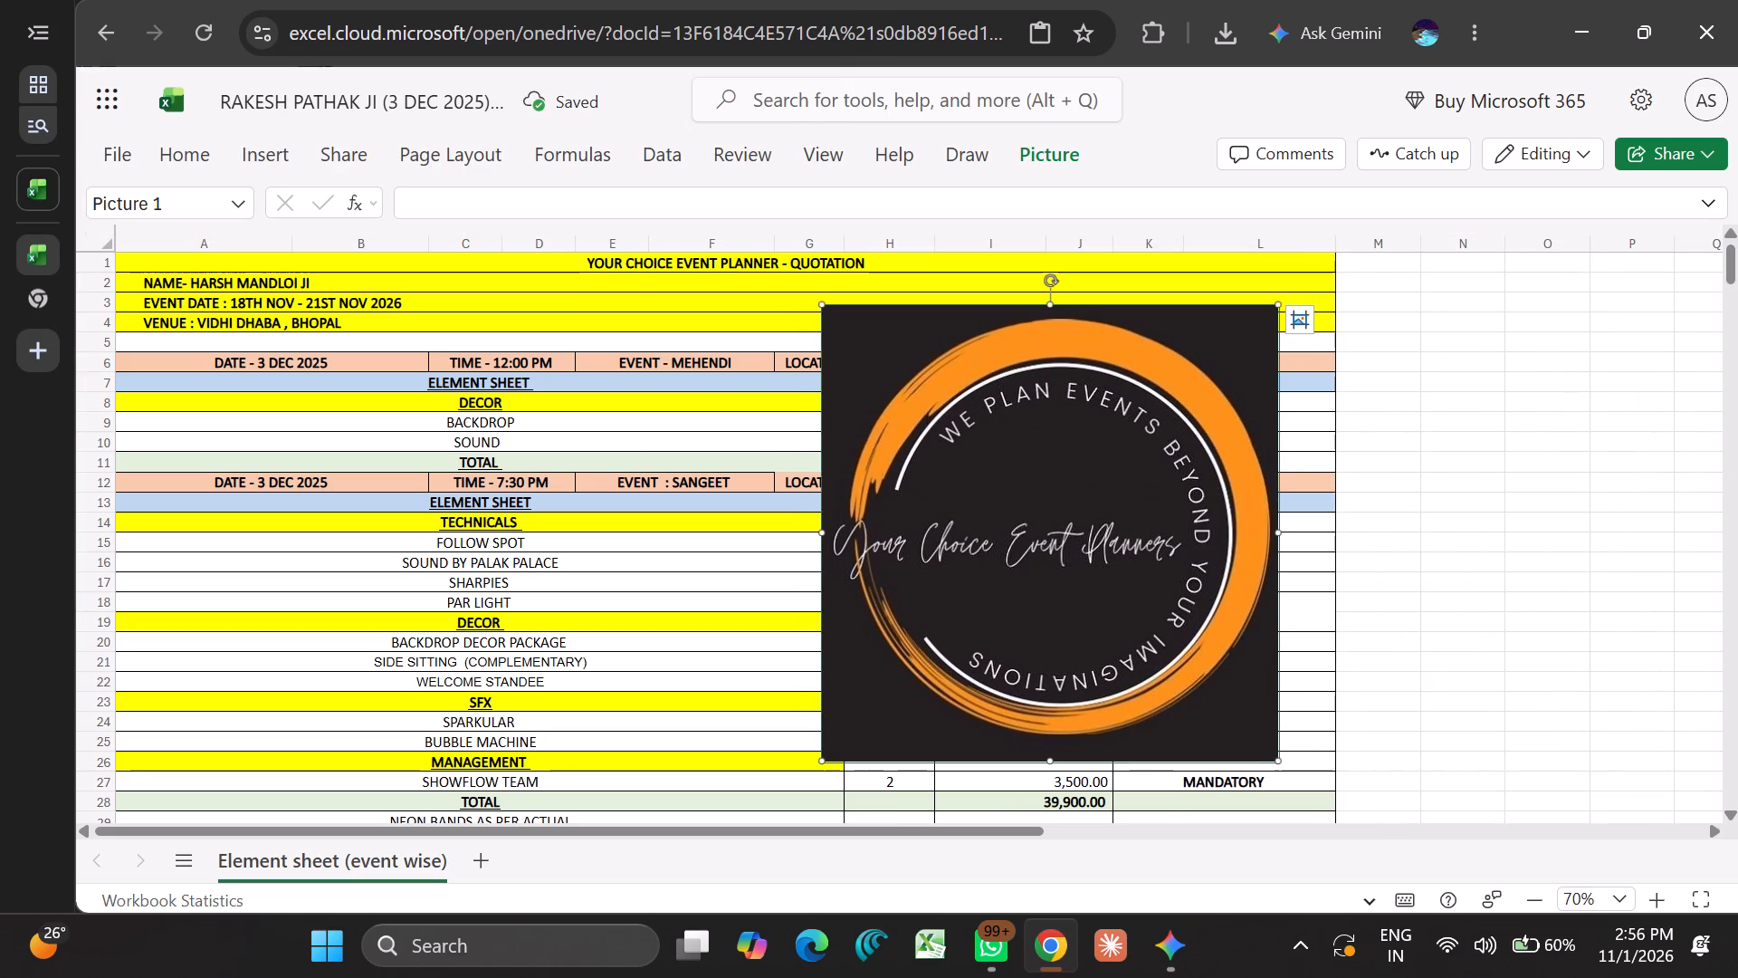
left_click_drag(1277, 759, 1023, 465)
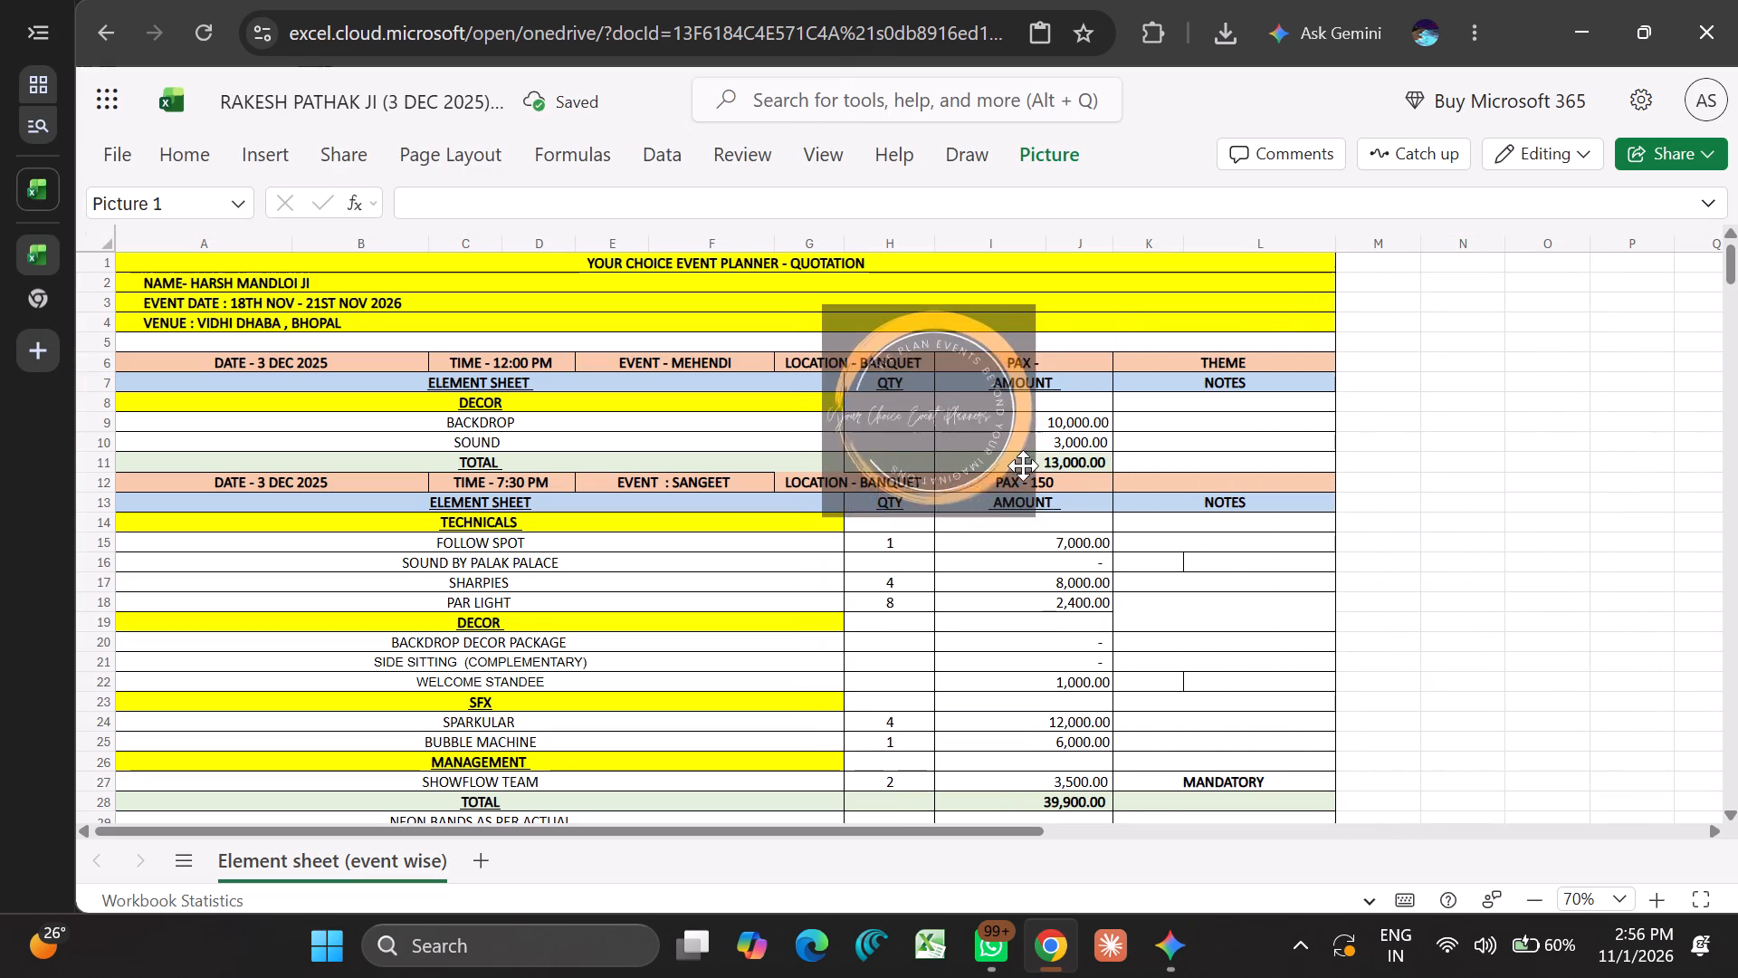
left_click_drag(1023, 465, 988, 426)
scroll(1012, 351, "up", 2)
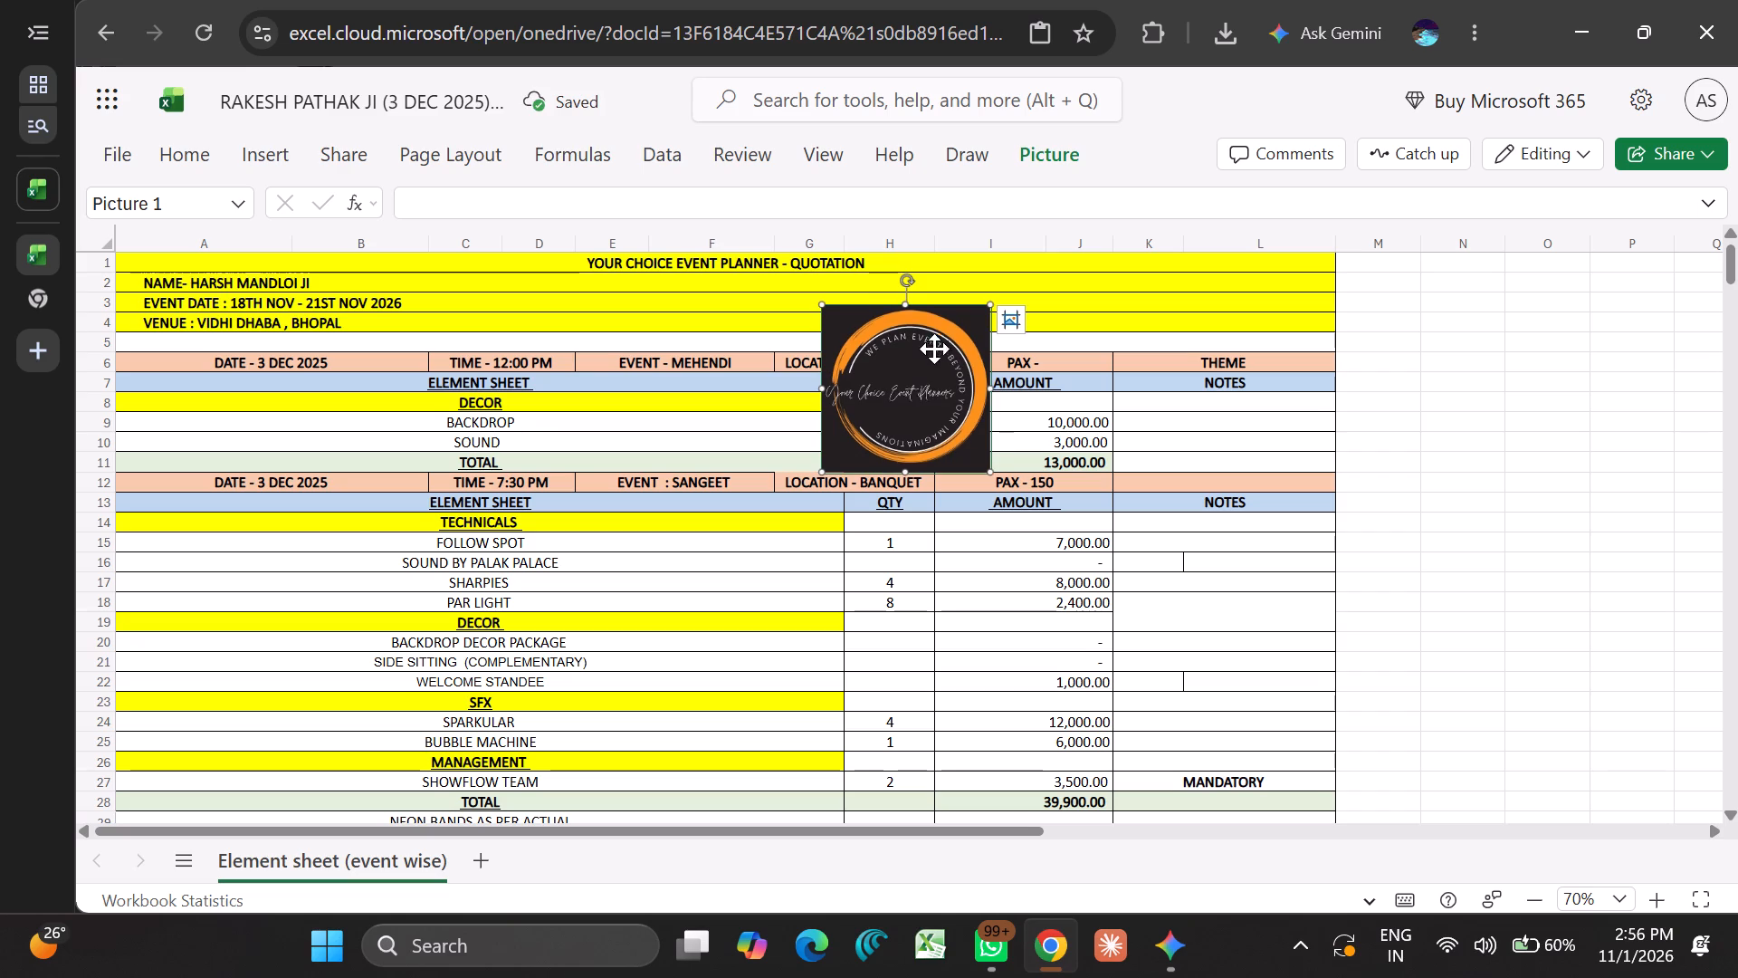
left_click_drag(990, 470, 910, 391)
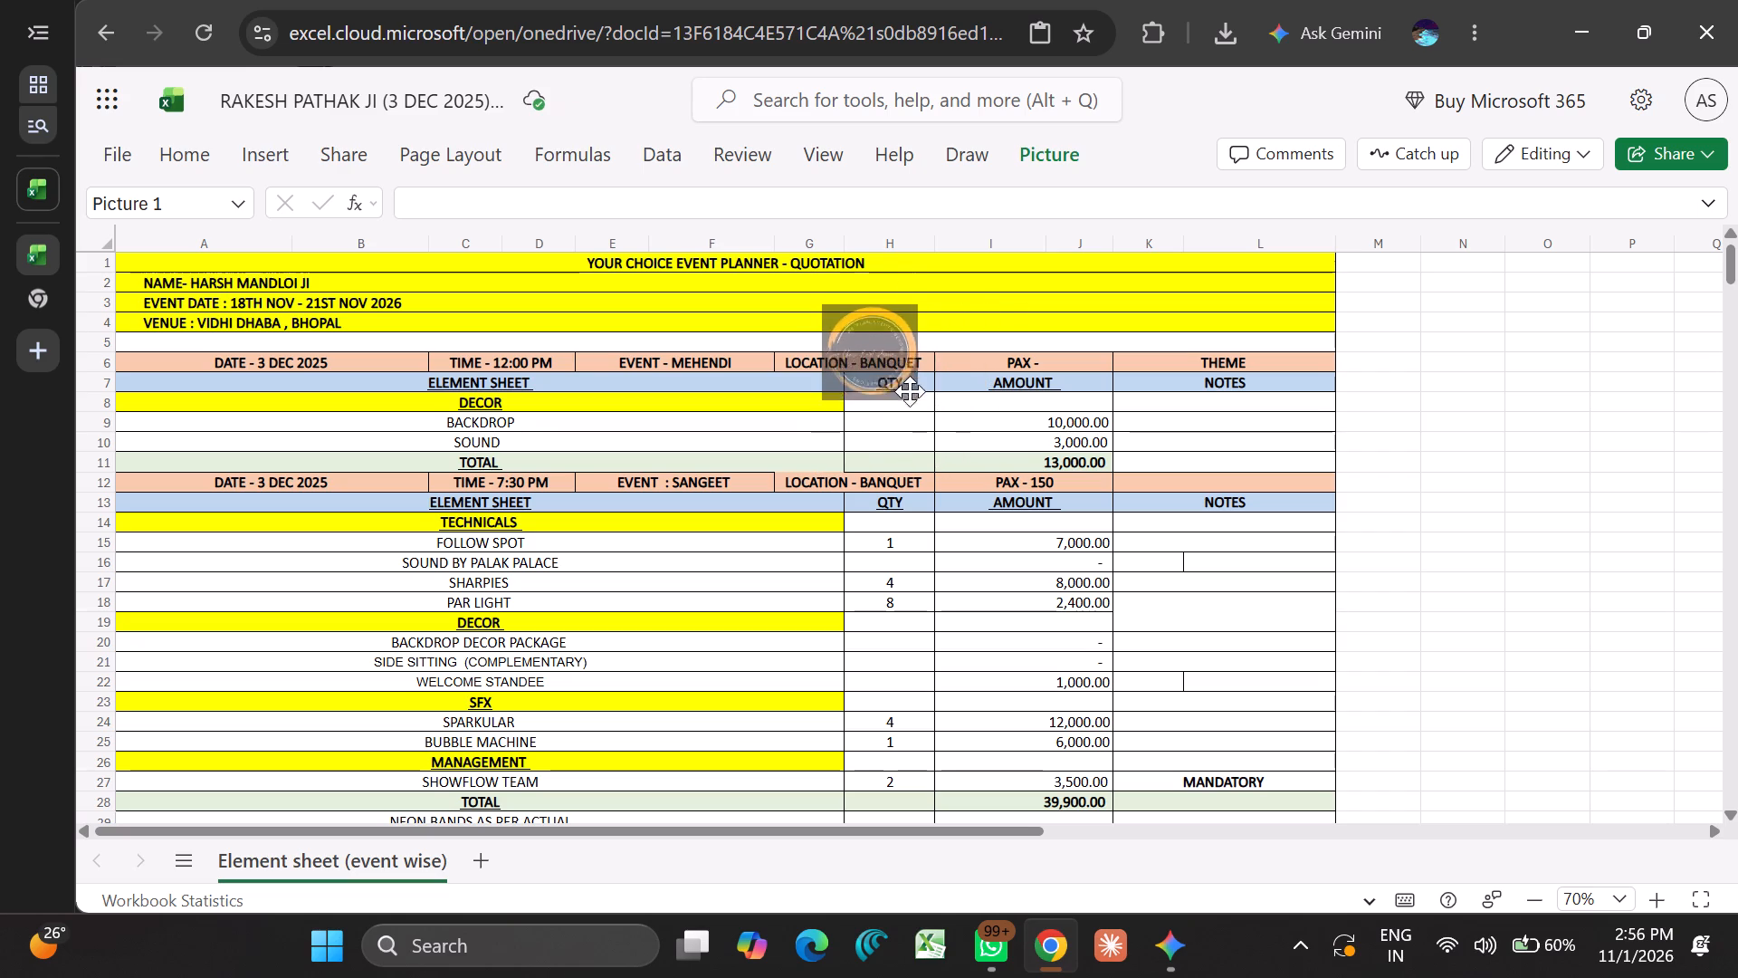
left_click_drag(910, 391, 898, 374)
left_click_drag(866, 340, 1266, 298)
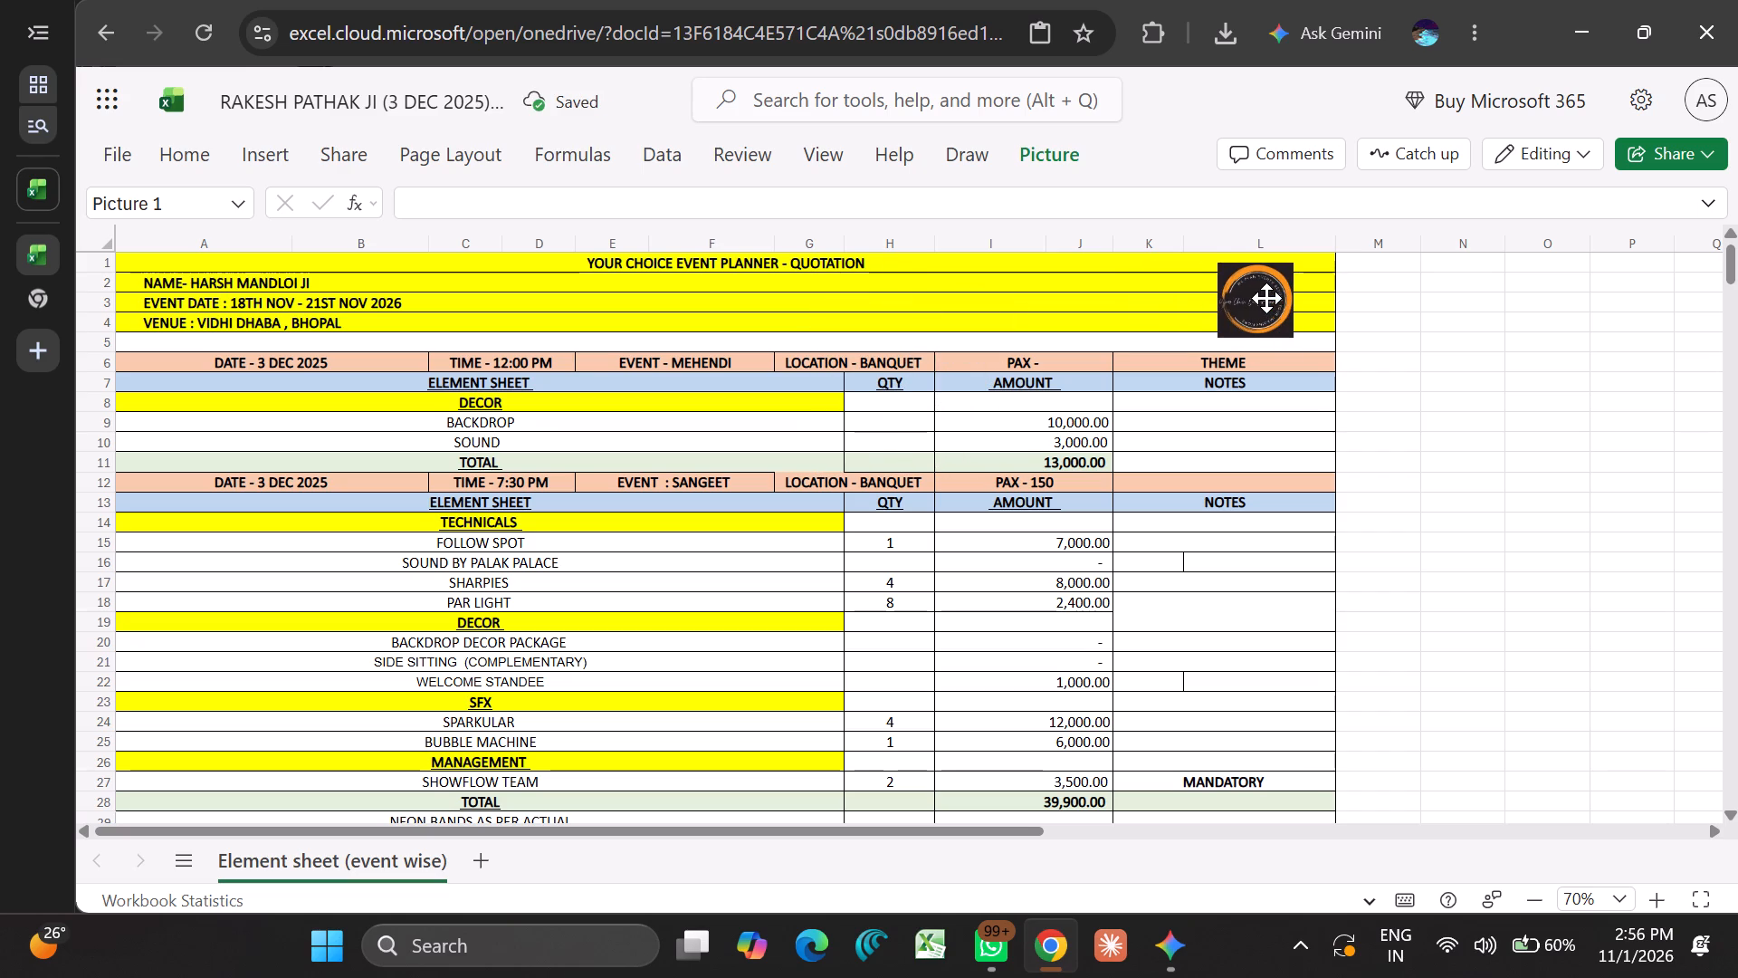
left_click_drag(1266, 298, 1266, 290)
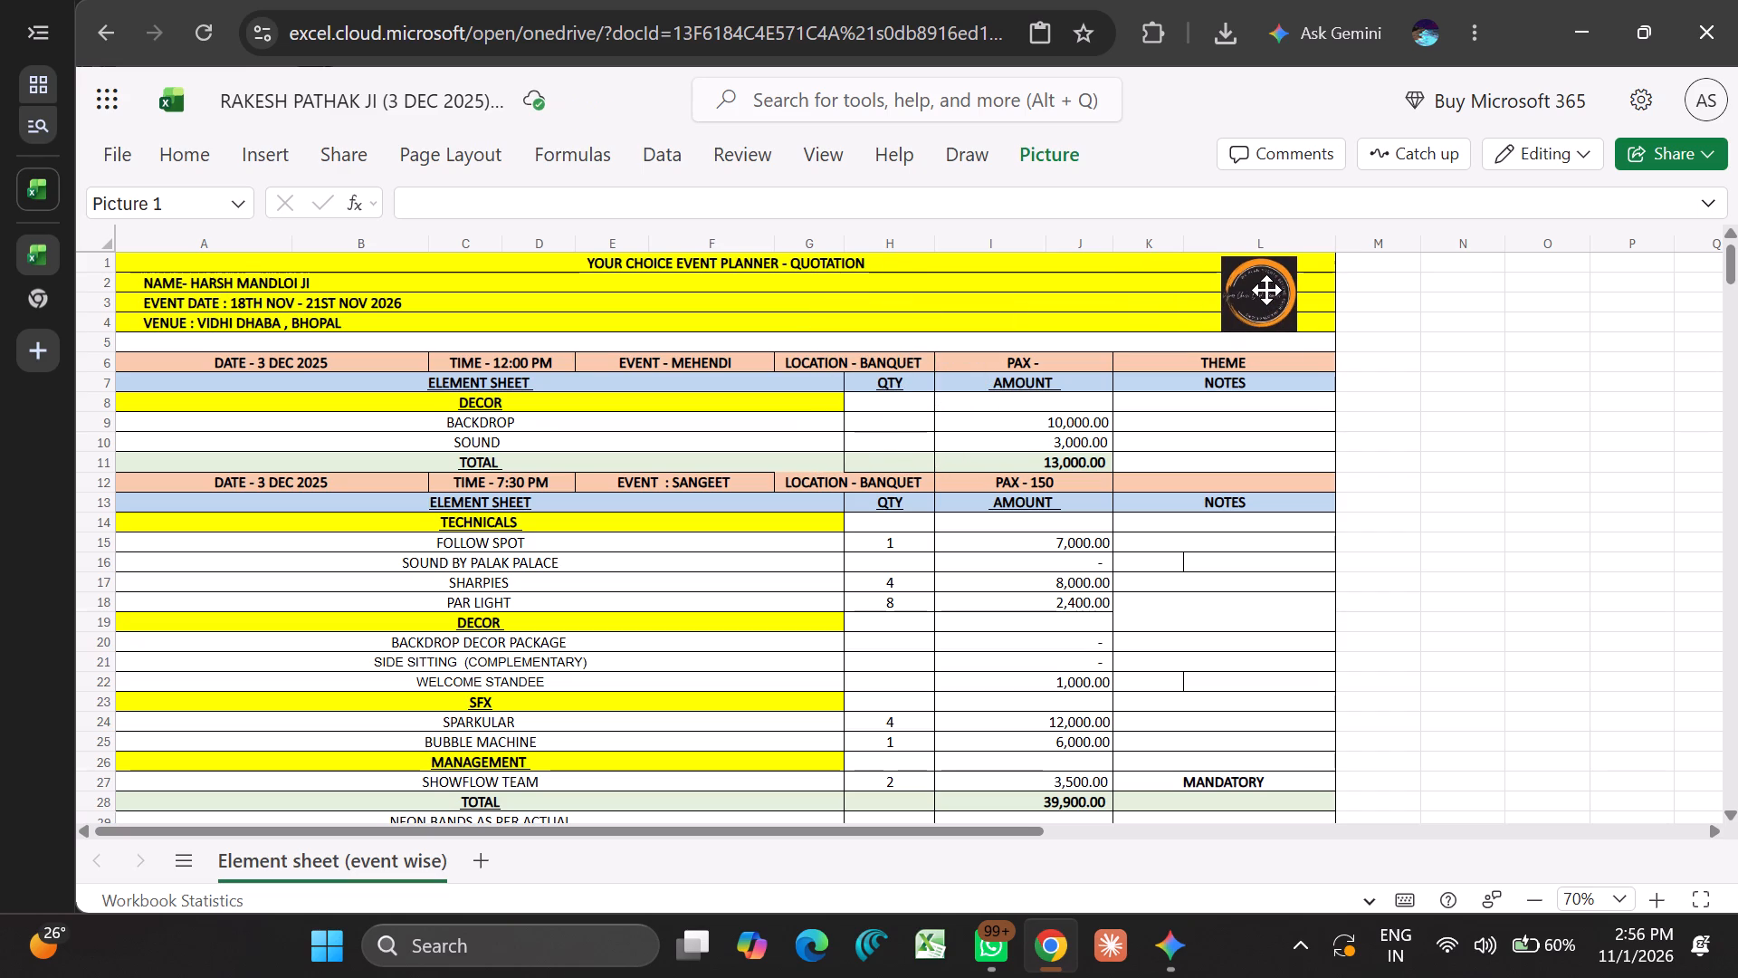
left_click_drag(1266, 290, 1289, 288)
left_click(1505, 390)
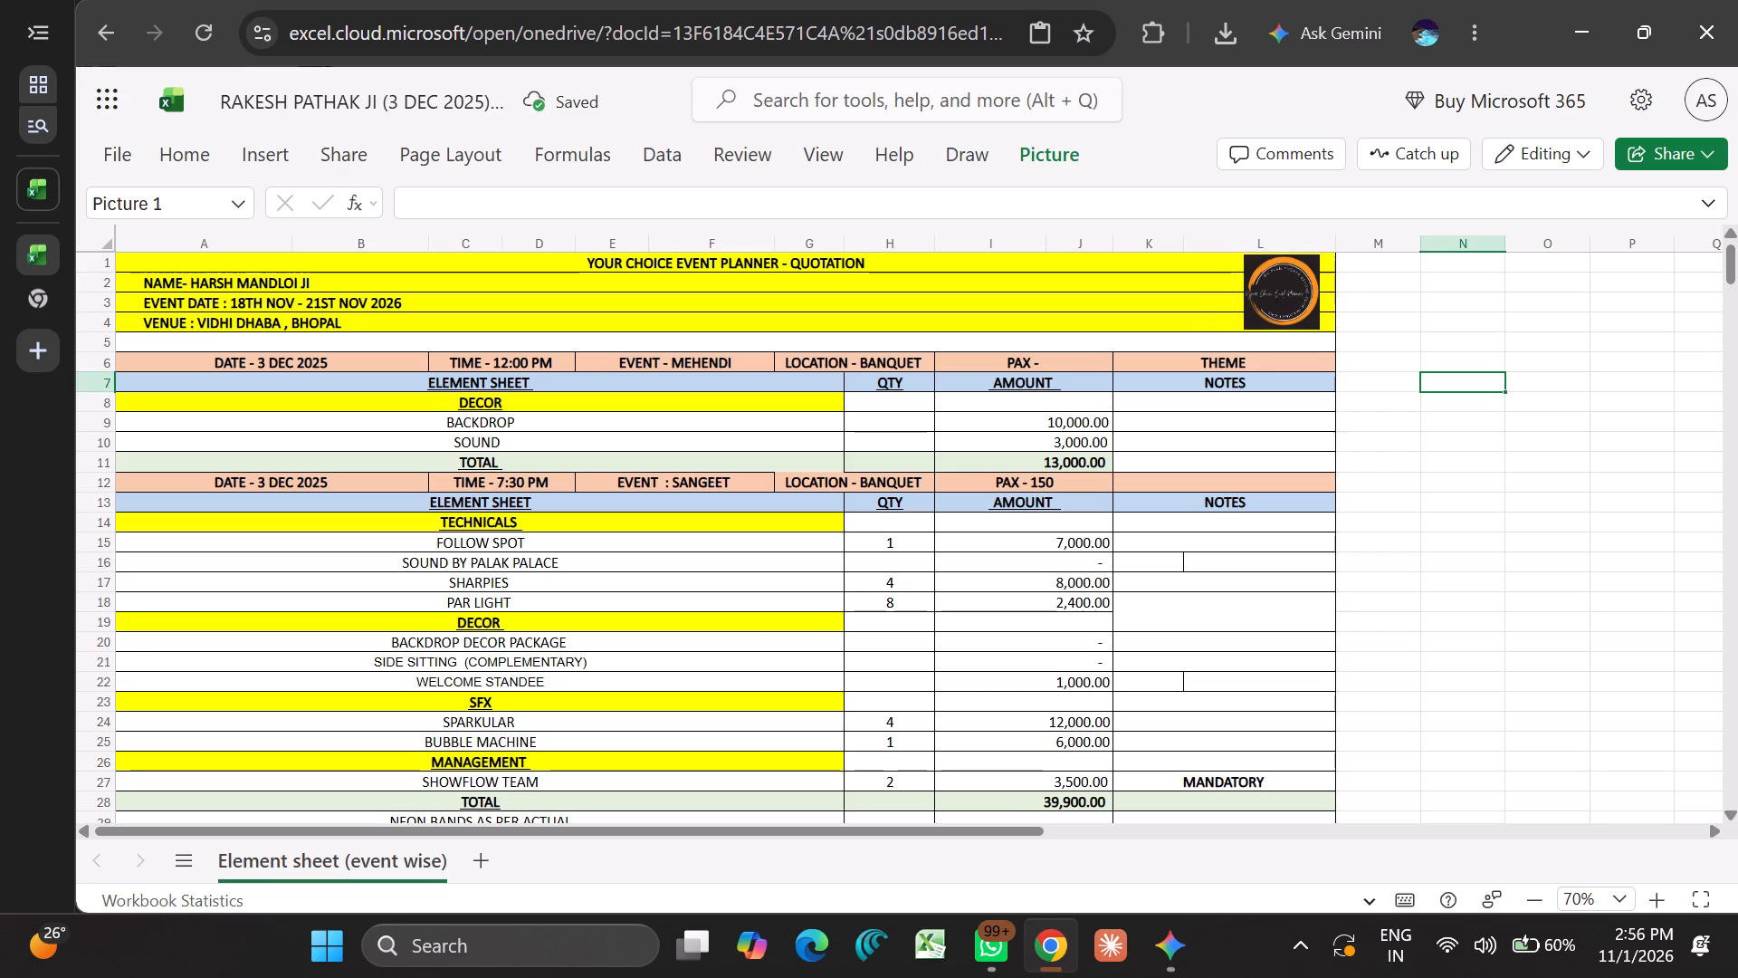
scroll(1505, 390, "up", 1)
scroll(1381, 529, "up", 1)
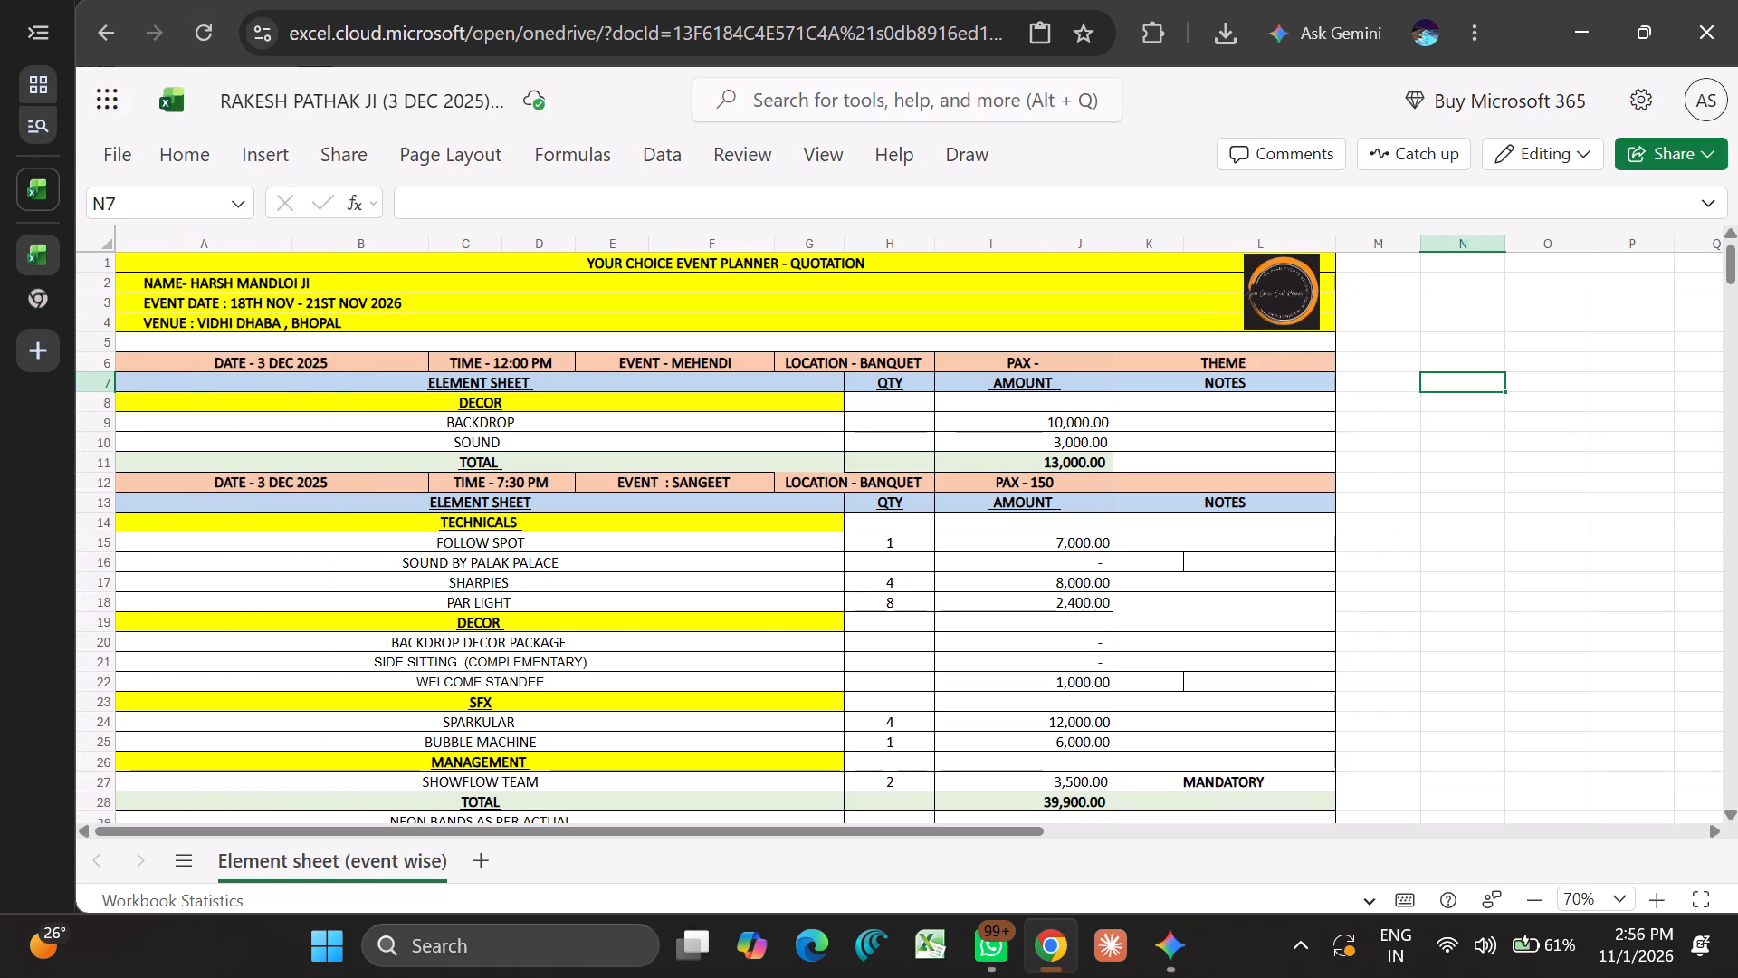
Increase the height of header rows 1 to 4 equally, making each nearly twice as tall.
left_click(103, 266)
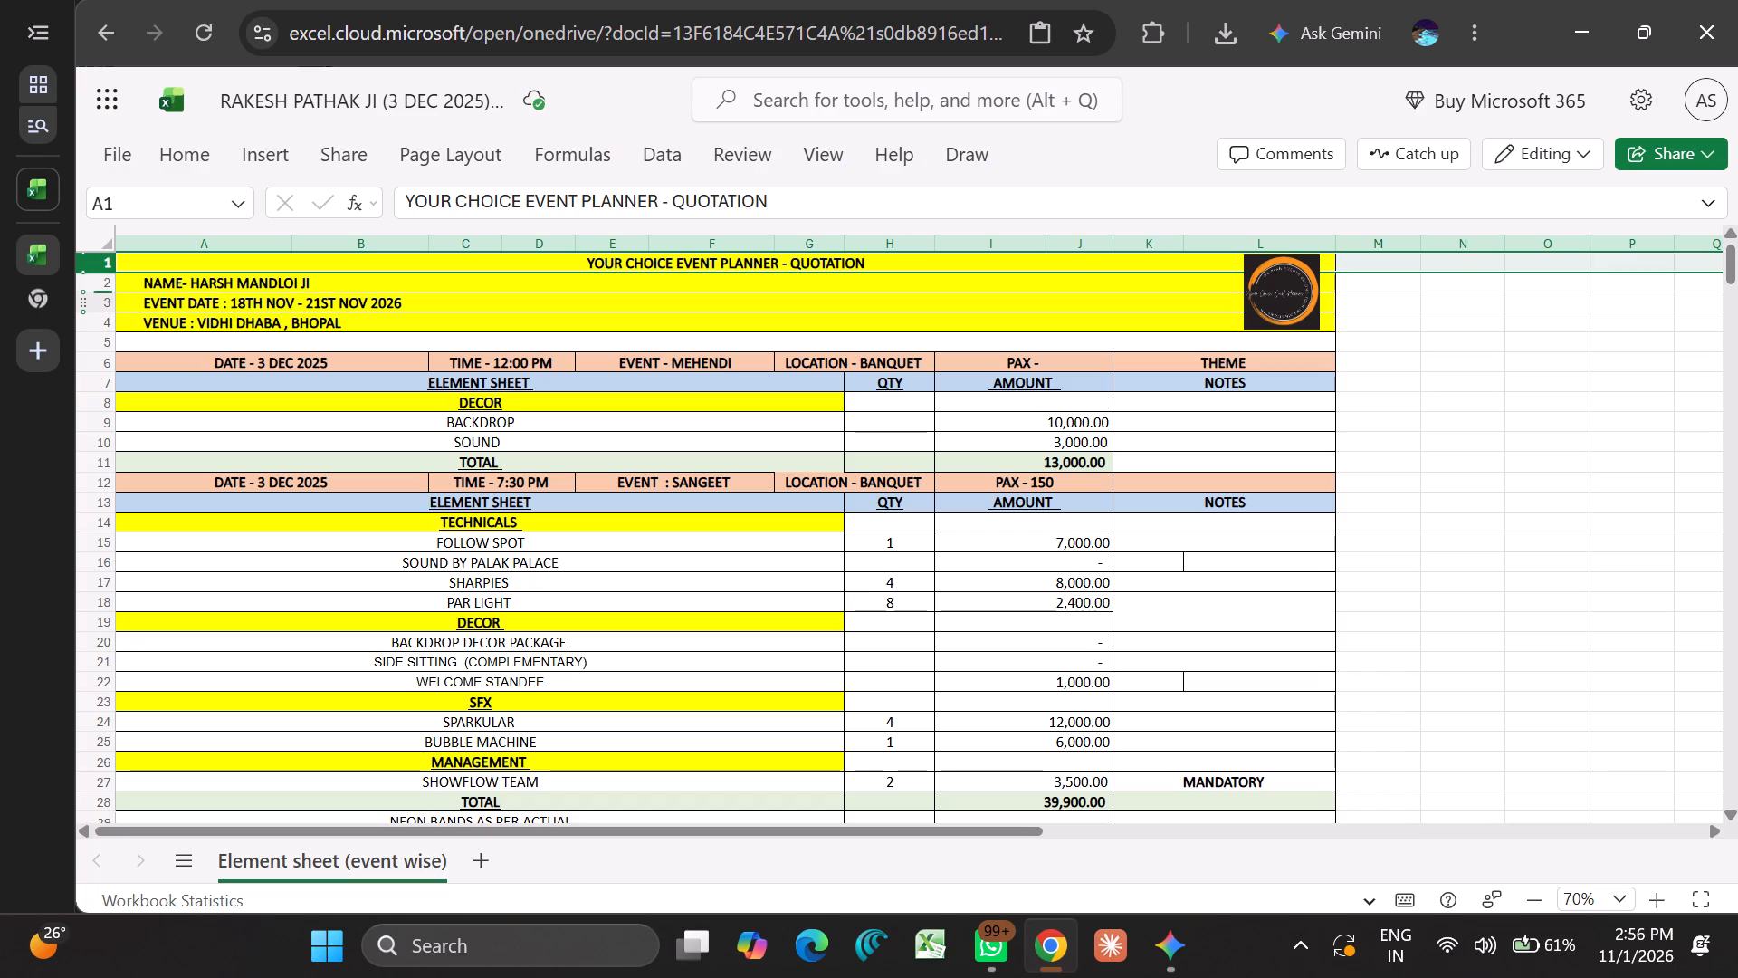
left_click(158, 293)
left_click_drag(106, 264, 109, 320)
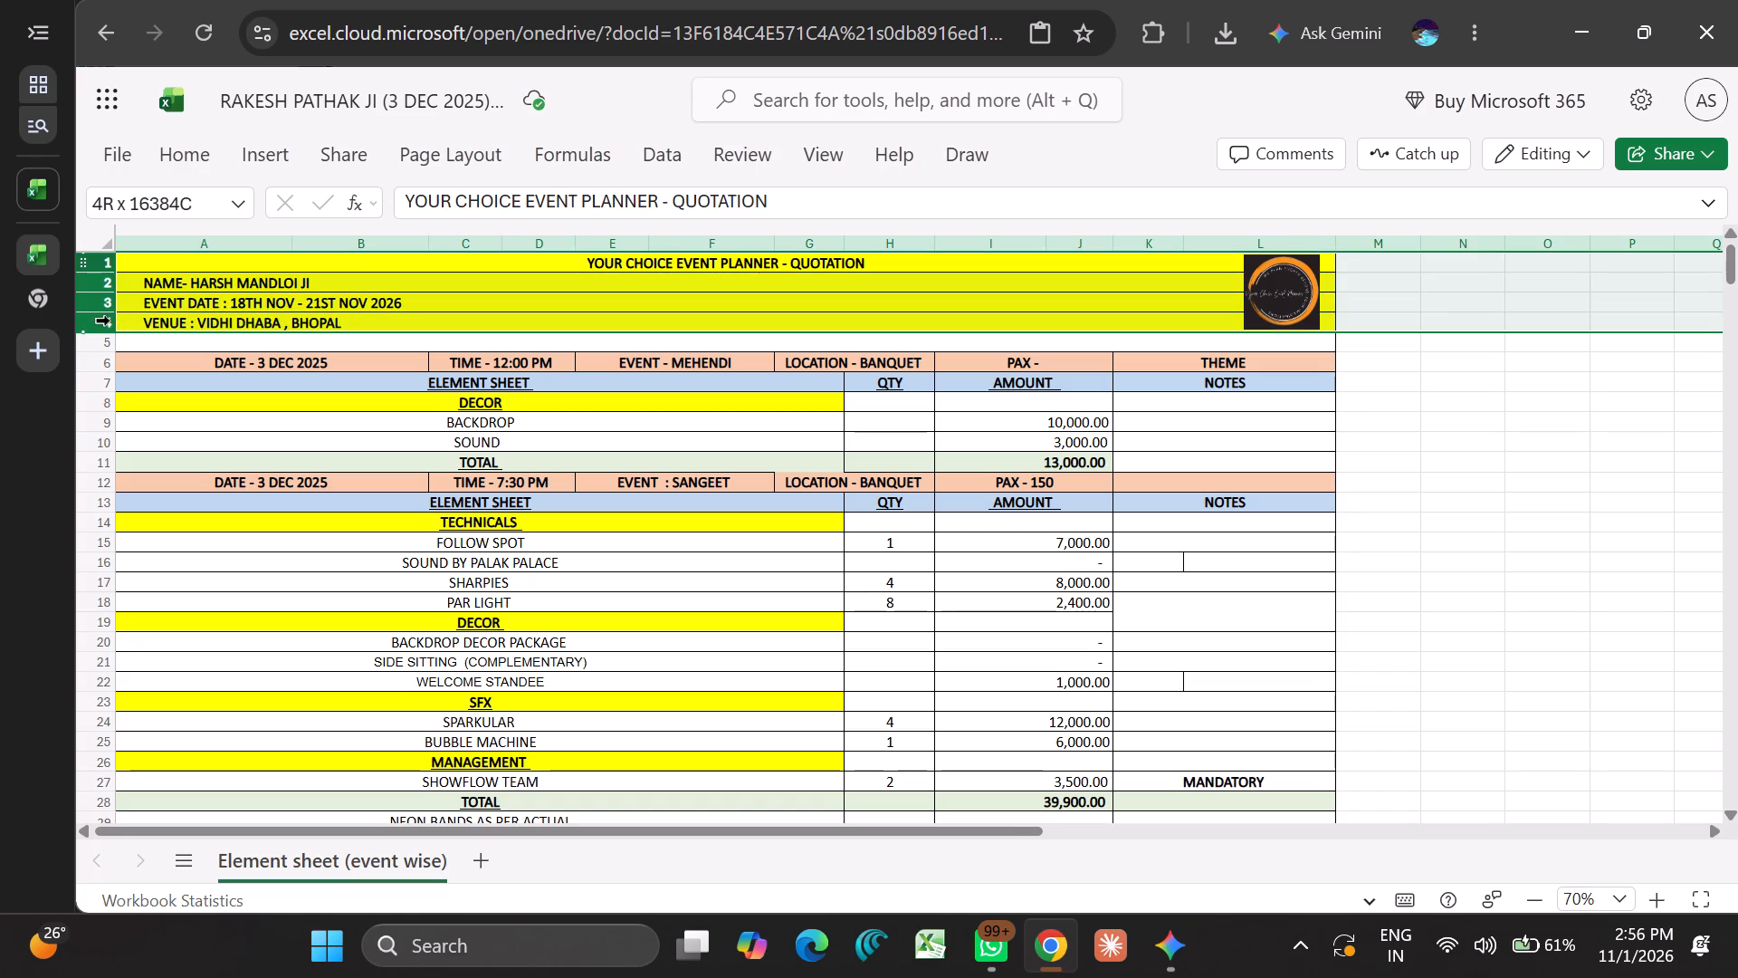
left_click_drag(109, 320, 109, 318)
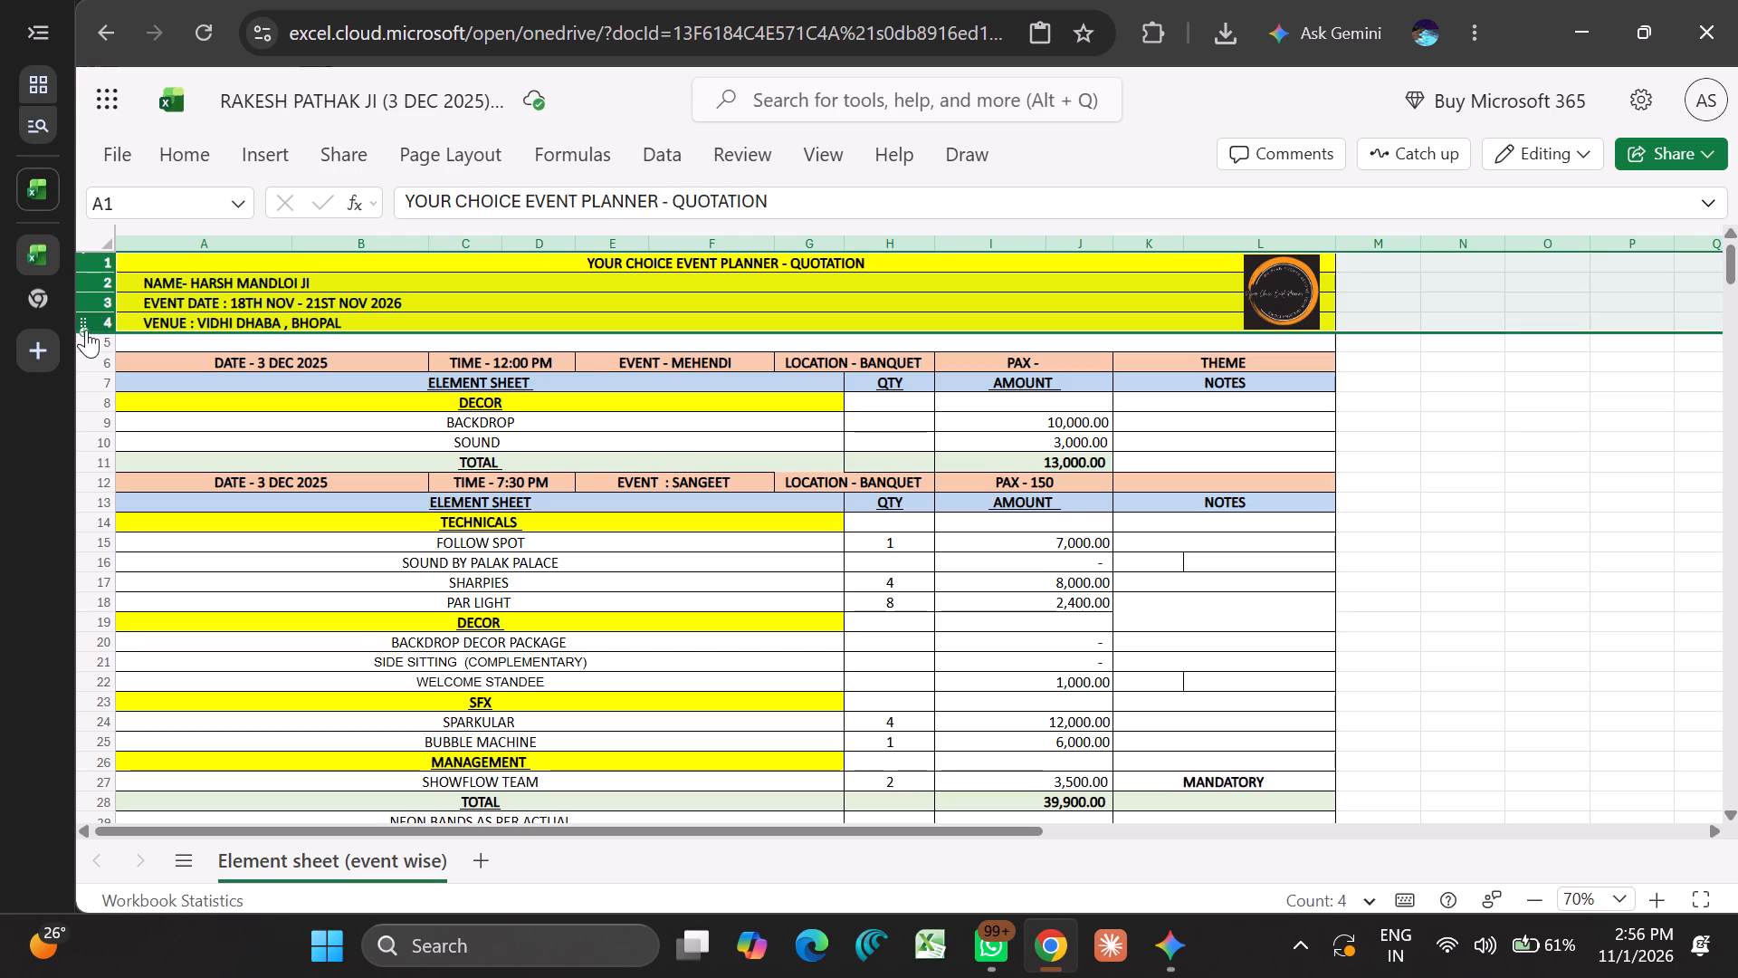
left_click_drag(95, 330, 103, 344)
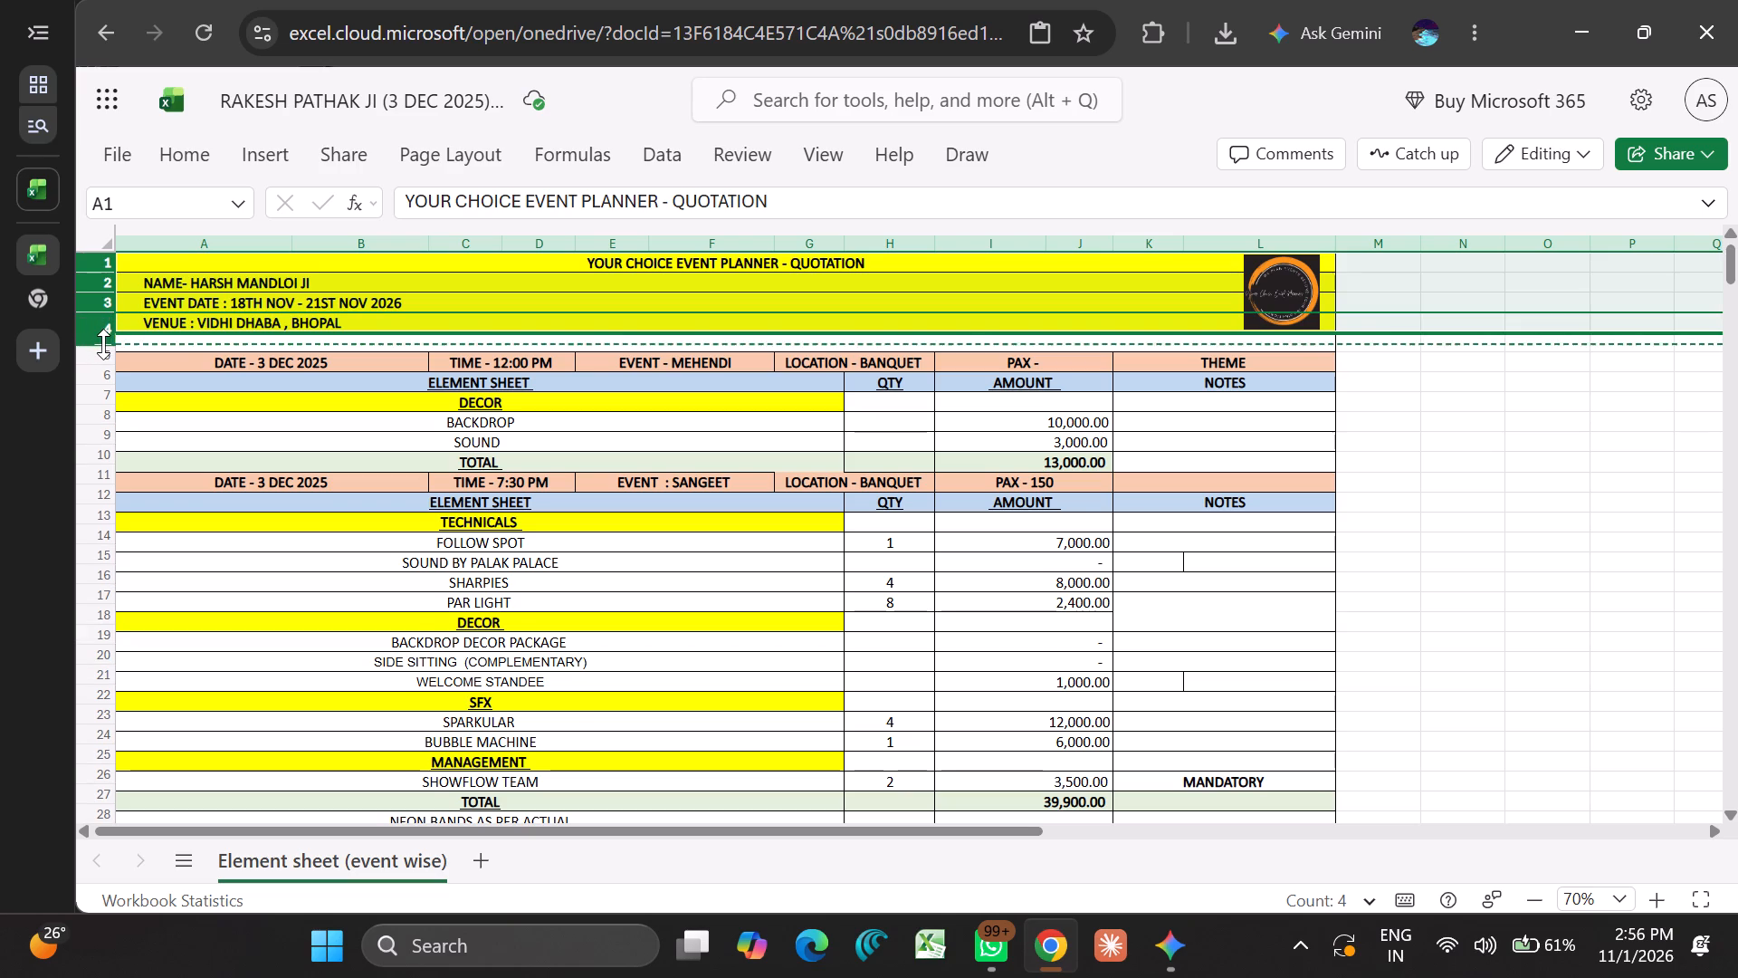
left_click_drag(103, 344, 103, 345)
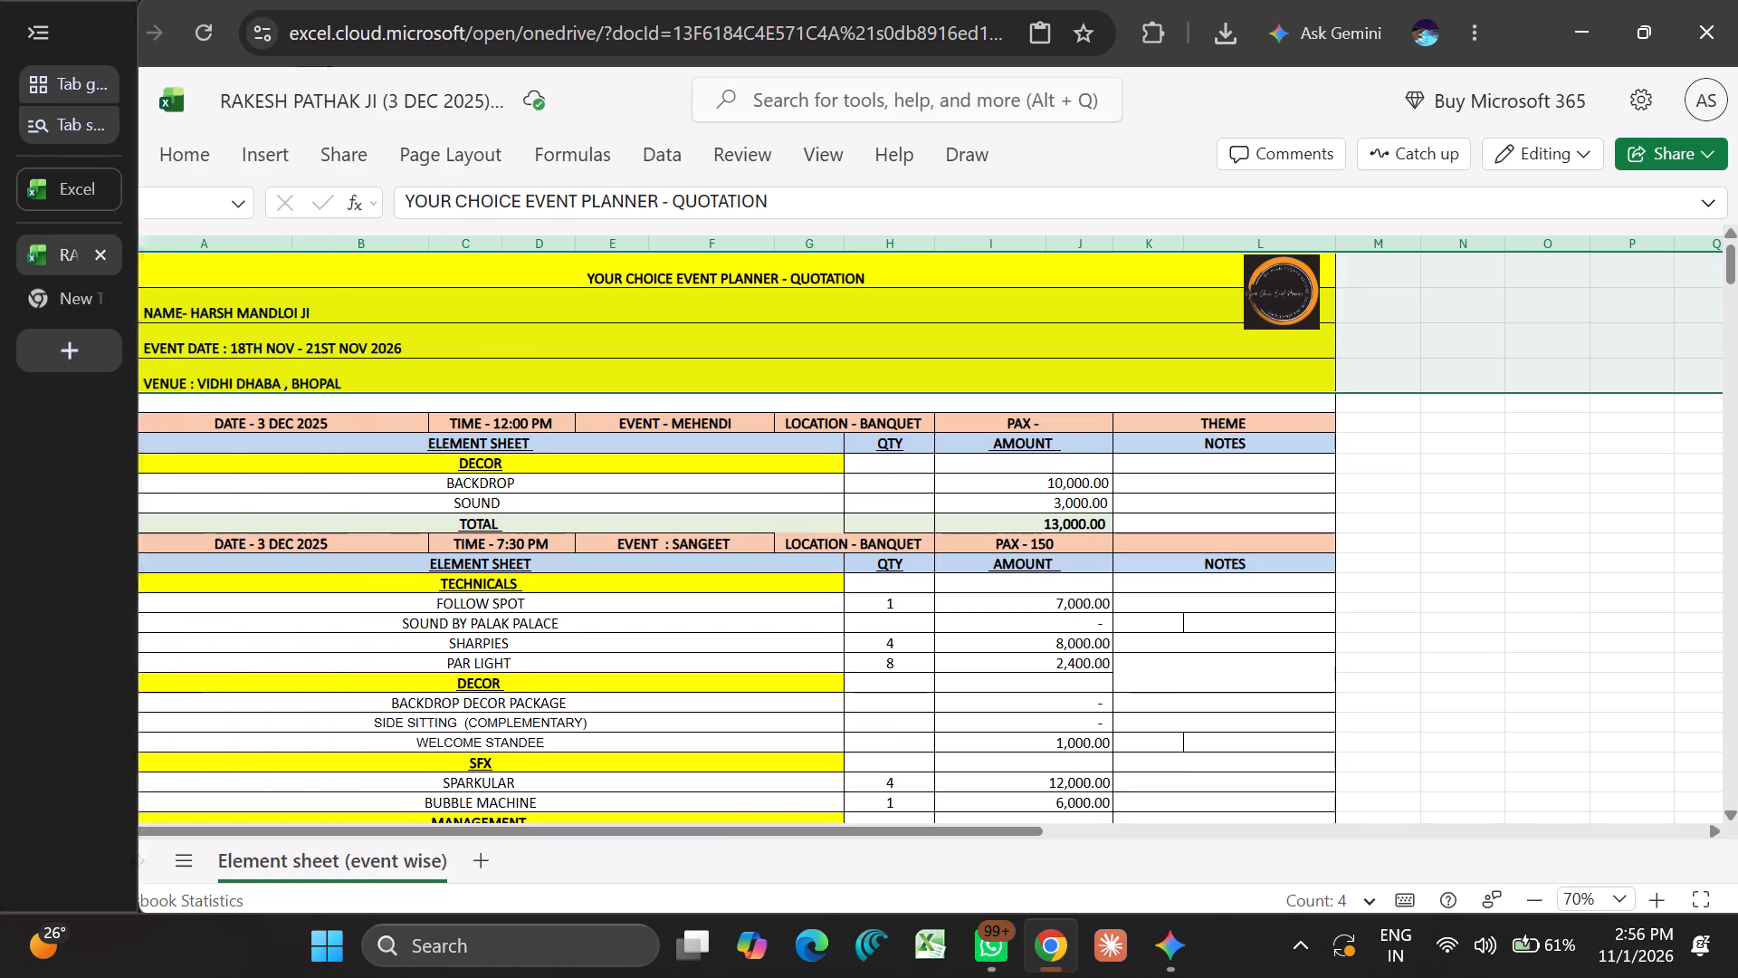
left_click_drag(93, 391, 97, 370)
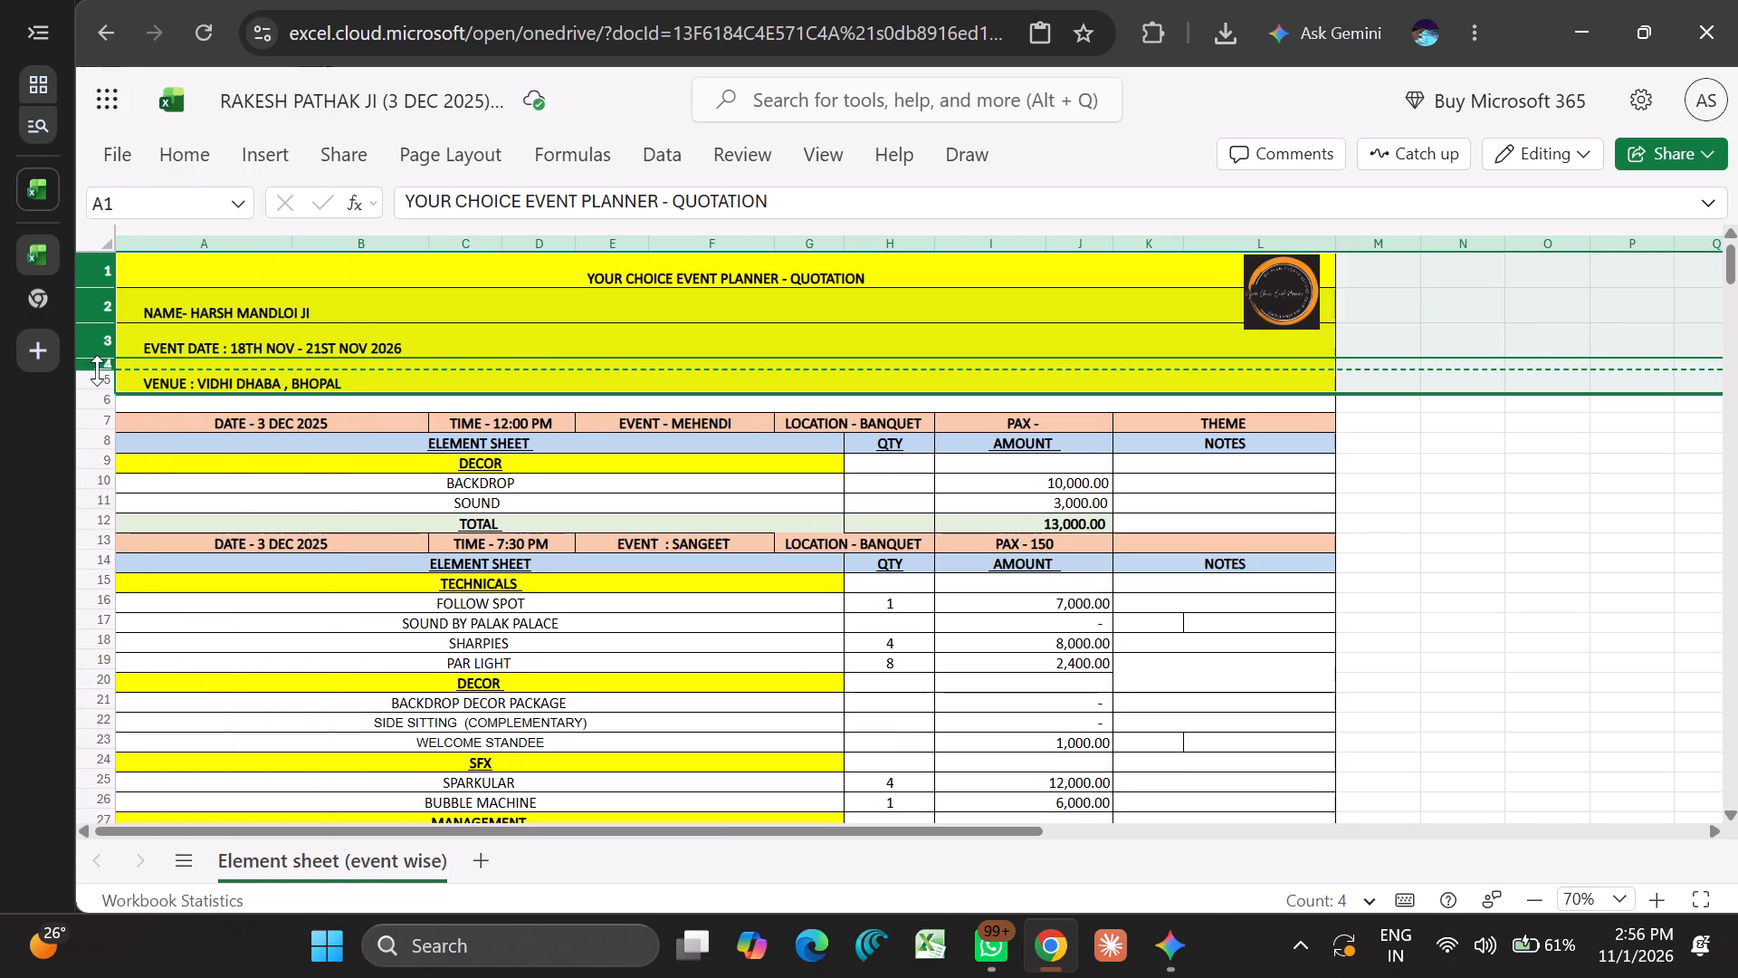
left_click_drag(97, 370, 98, 378)
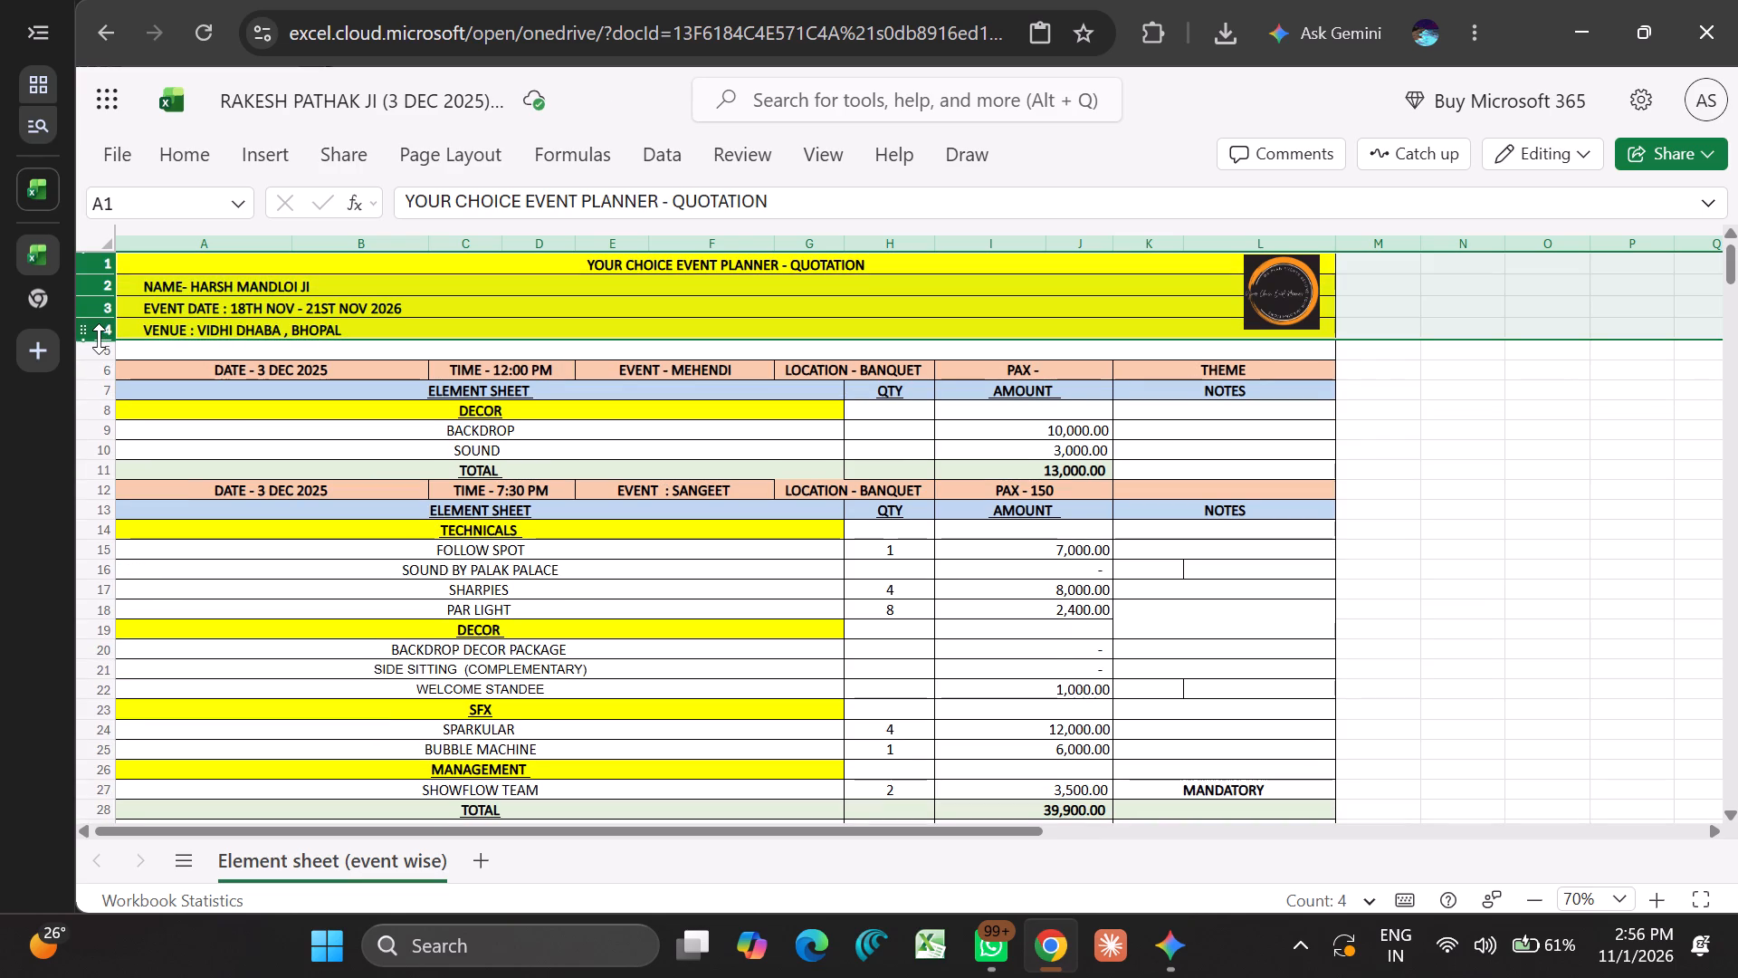
left_click_drag(99, 339, 96, 353)
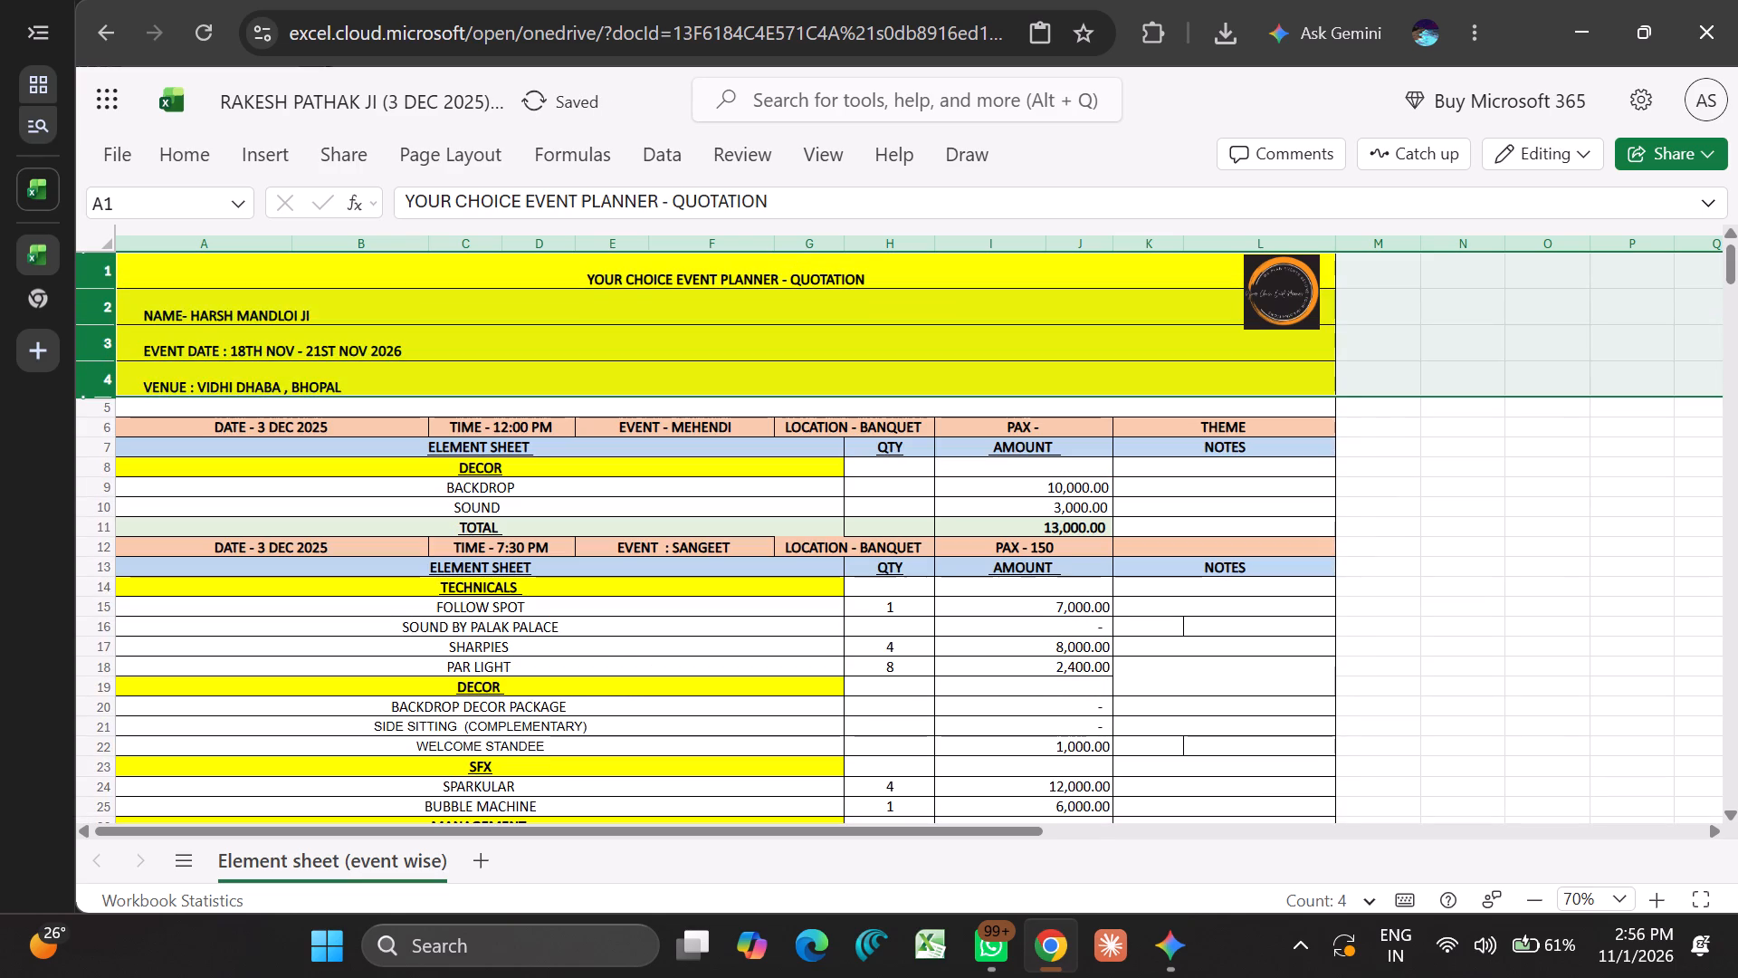
left_click(1541, 494)
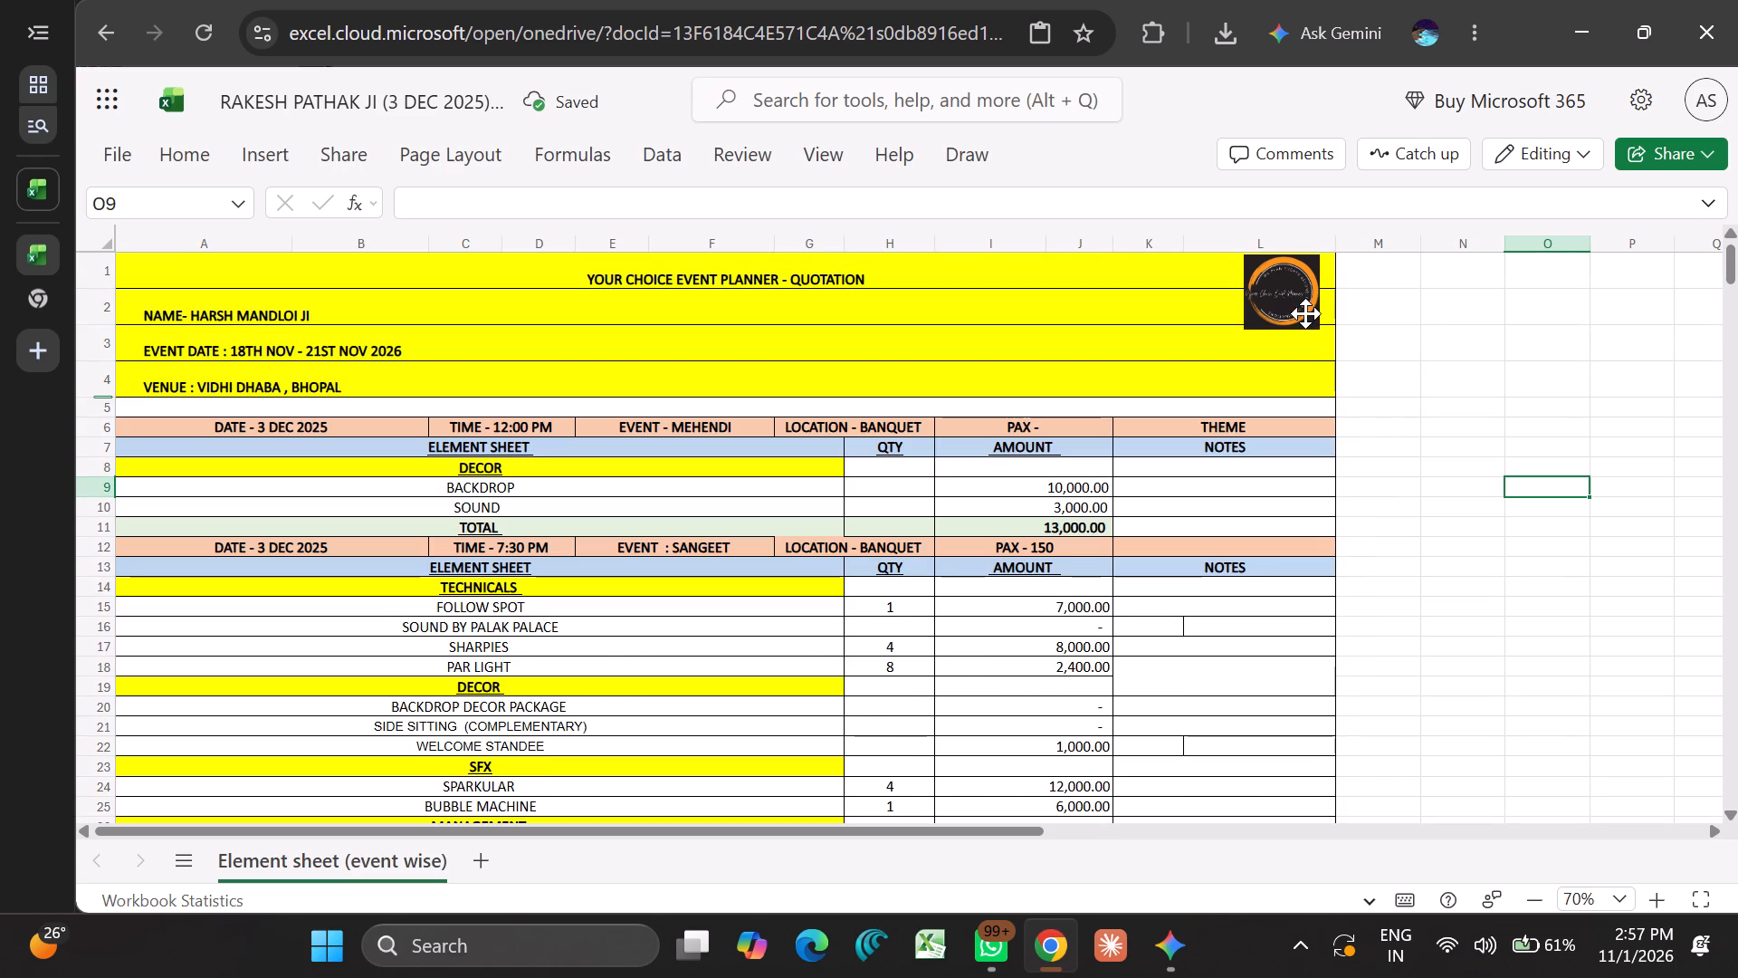
Enlarge the logo to nearly fill the height of header rows 1 to 4 and position it across columns K and L.
left_click_drag(1273, 282, 1152, 290)
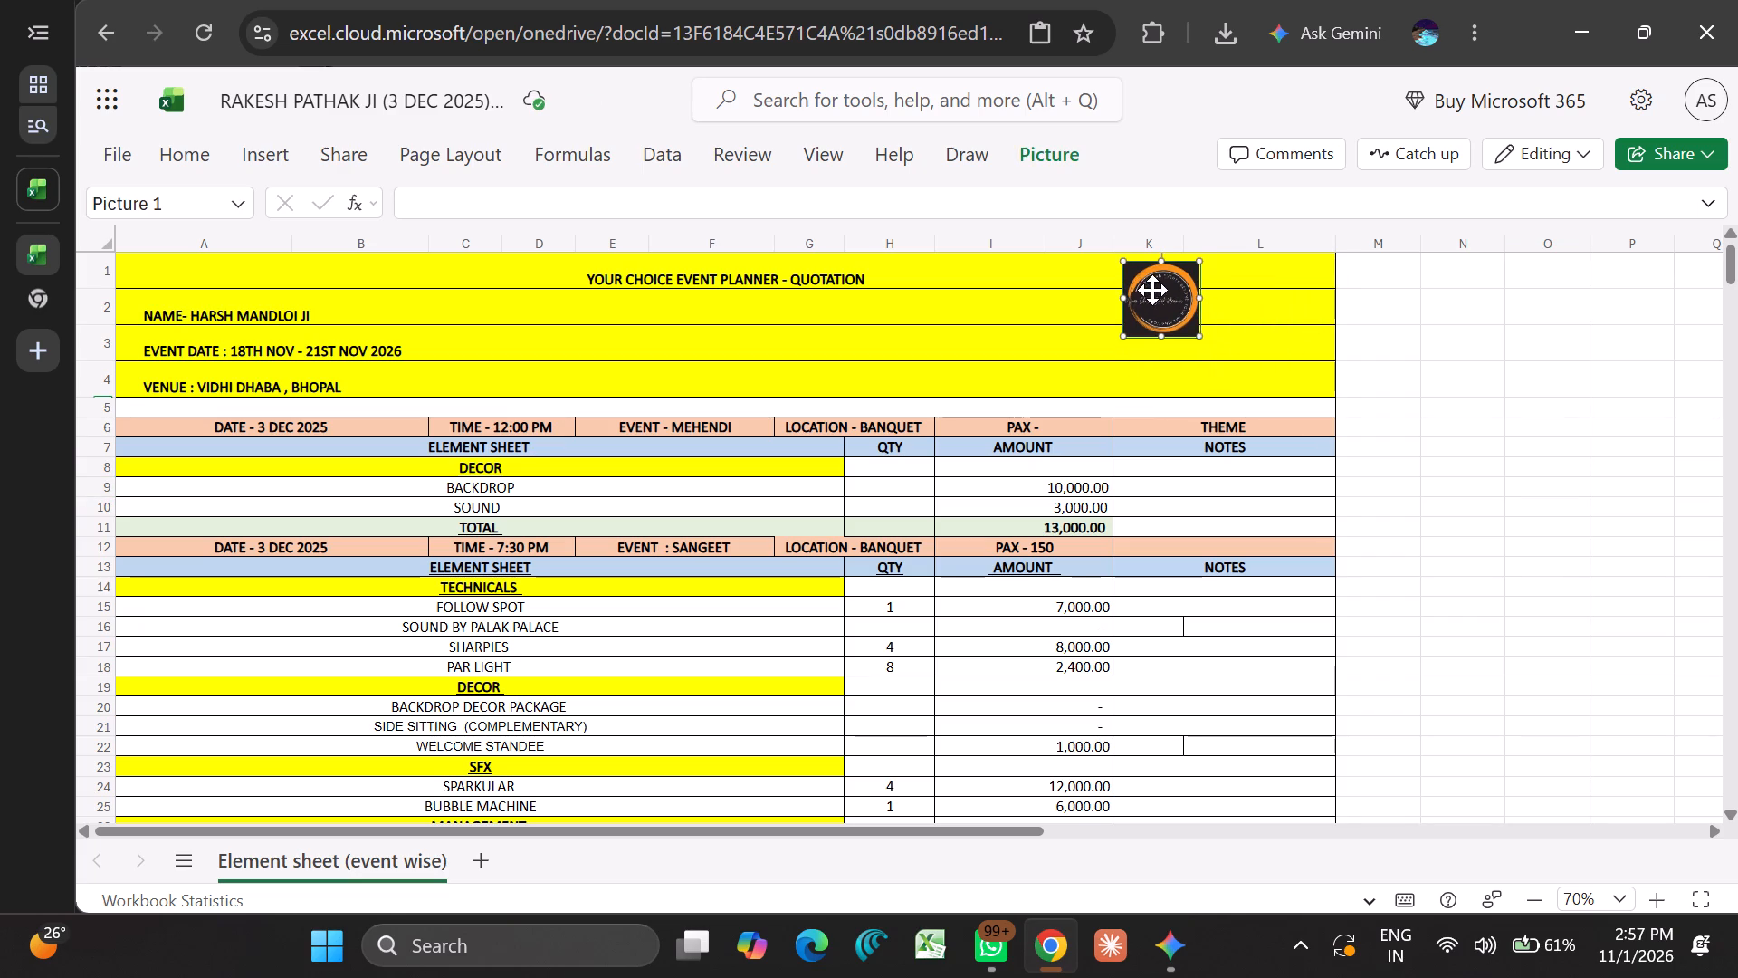
left_click_drag(1198, 334, 1276, 369)
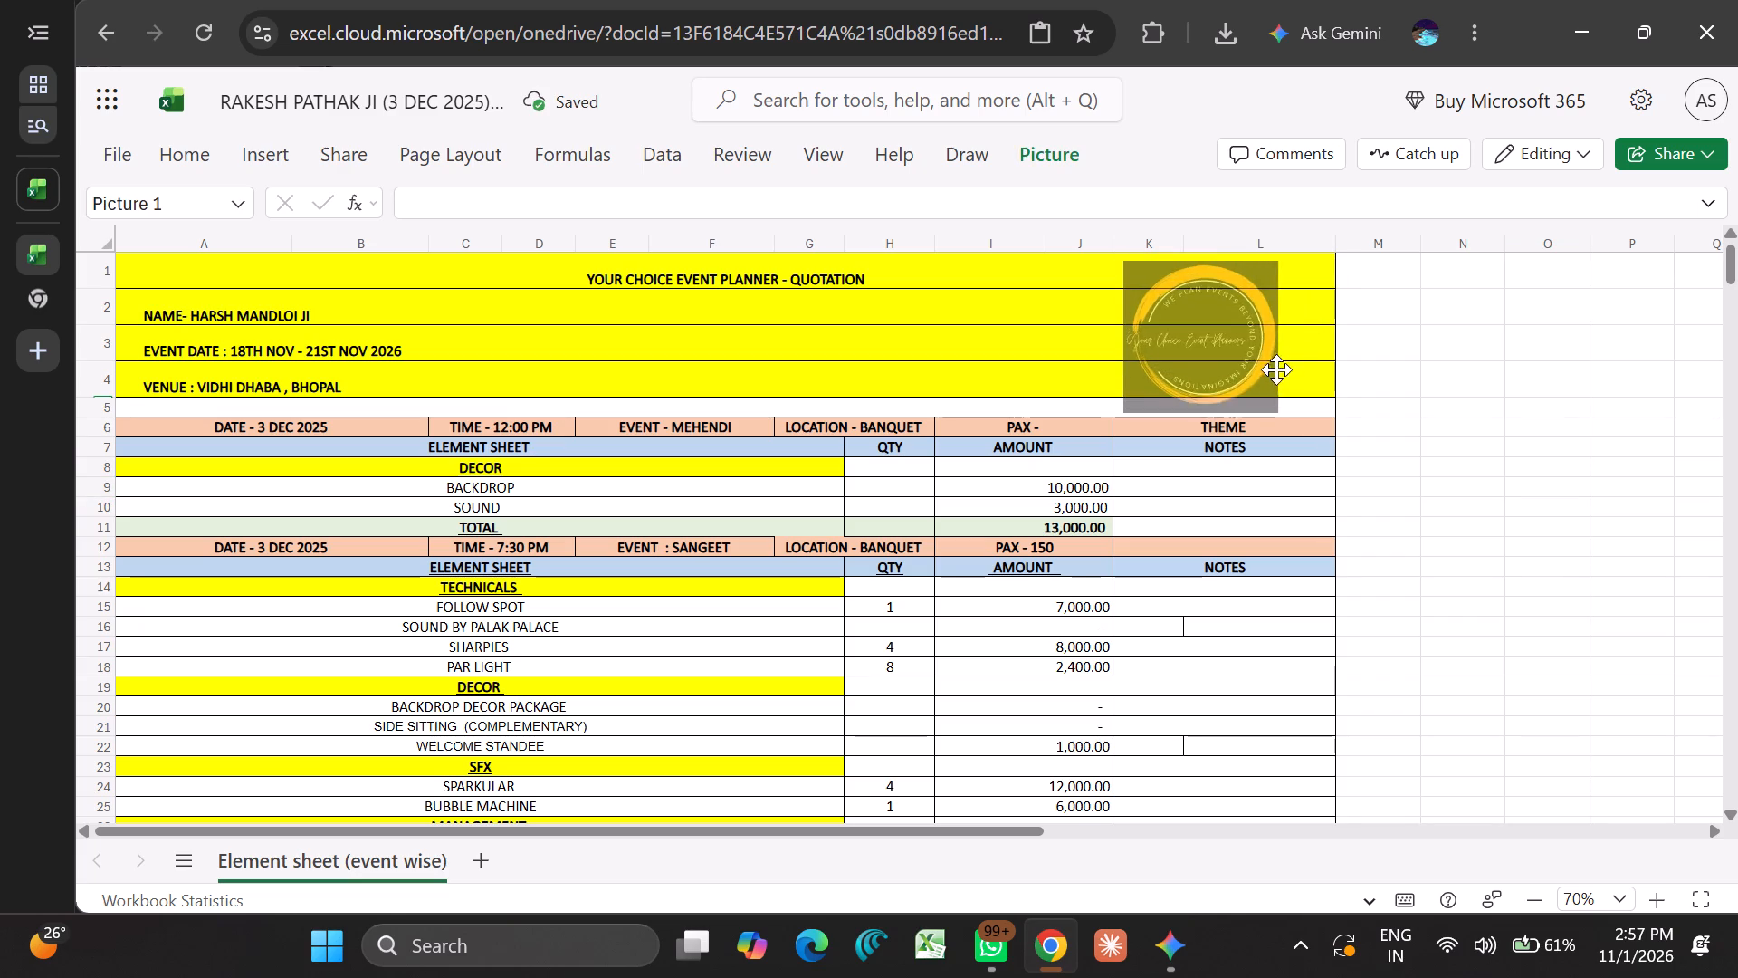
left_click_drag(1276, 369, 1251, 345)
left_click_drag(1206, 323, 1237, 321)
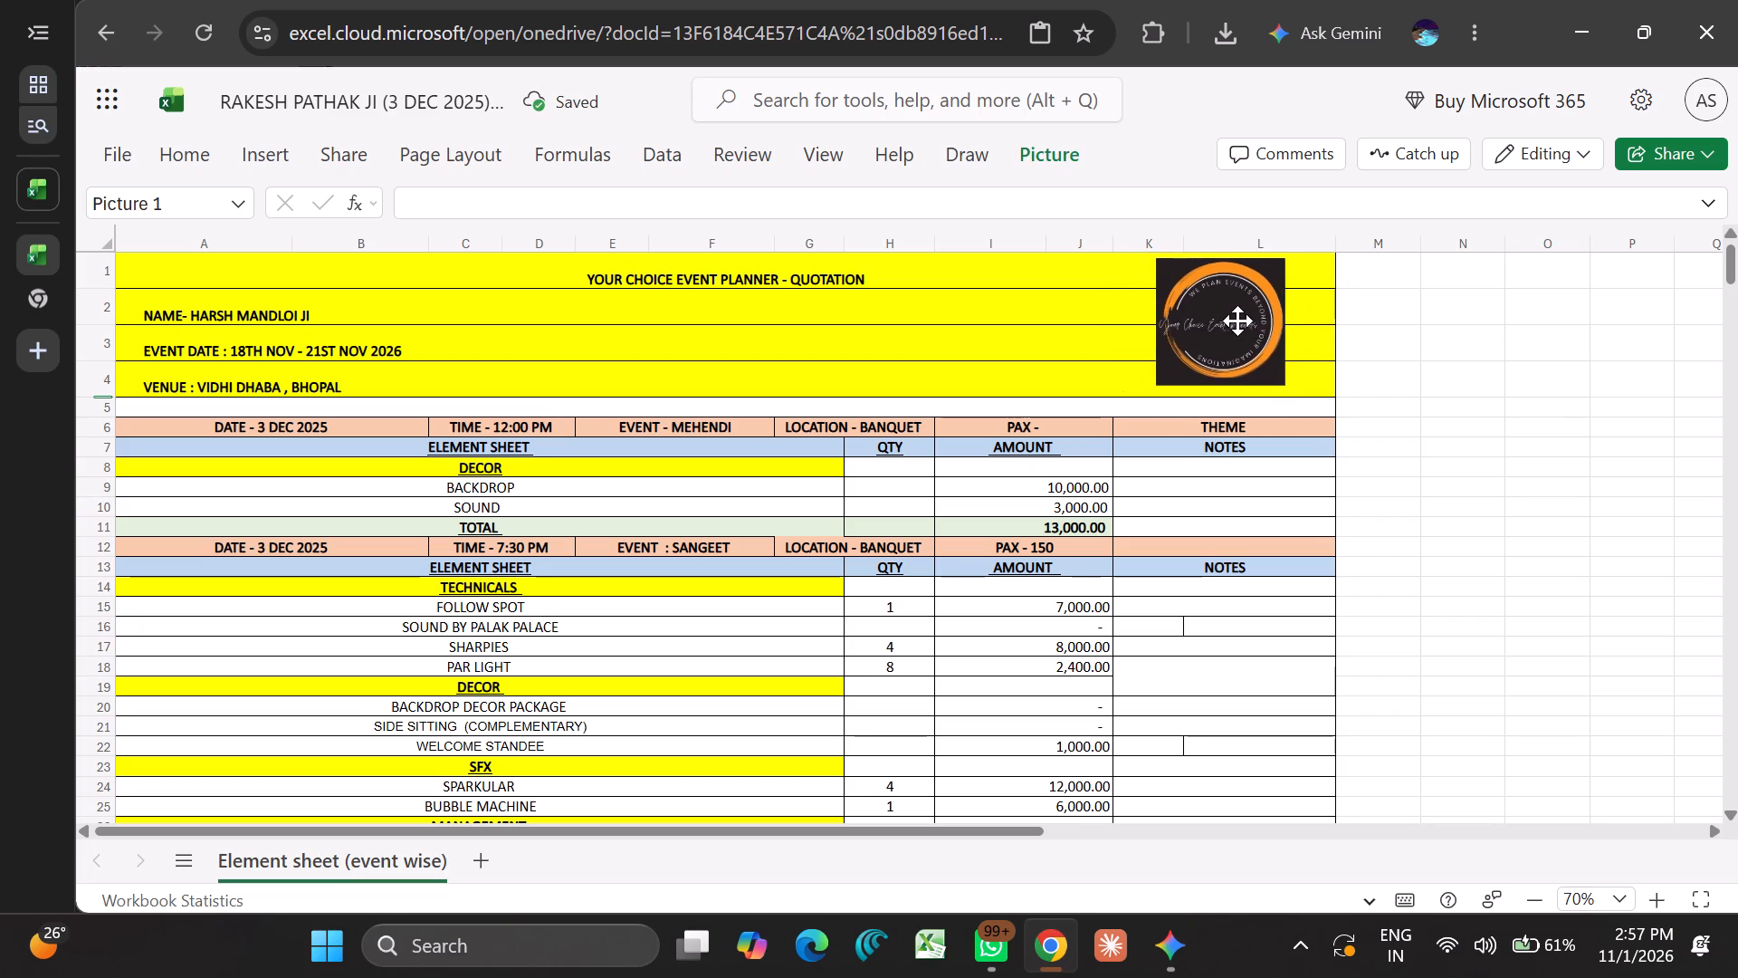
left_click_drag(1237, 321, 1223, 320)
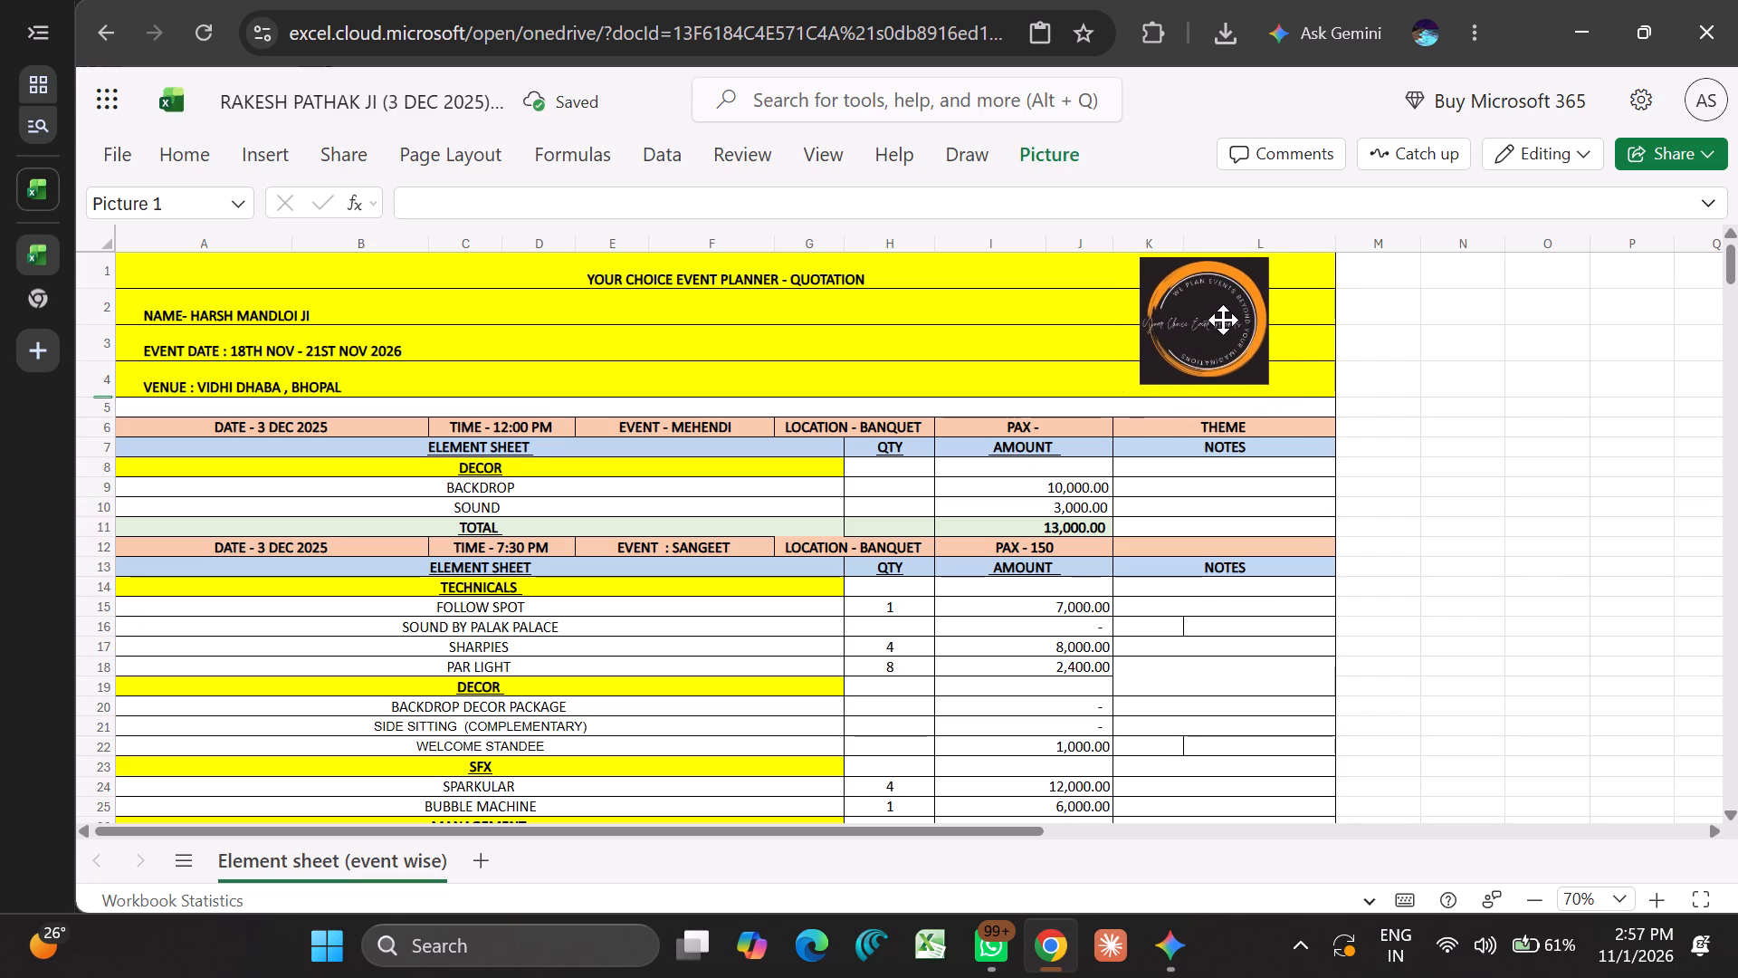
left_click_drag(1223, 320, 1227, 322)
left_click(1579, 394)
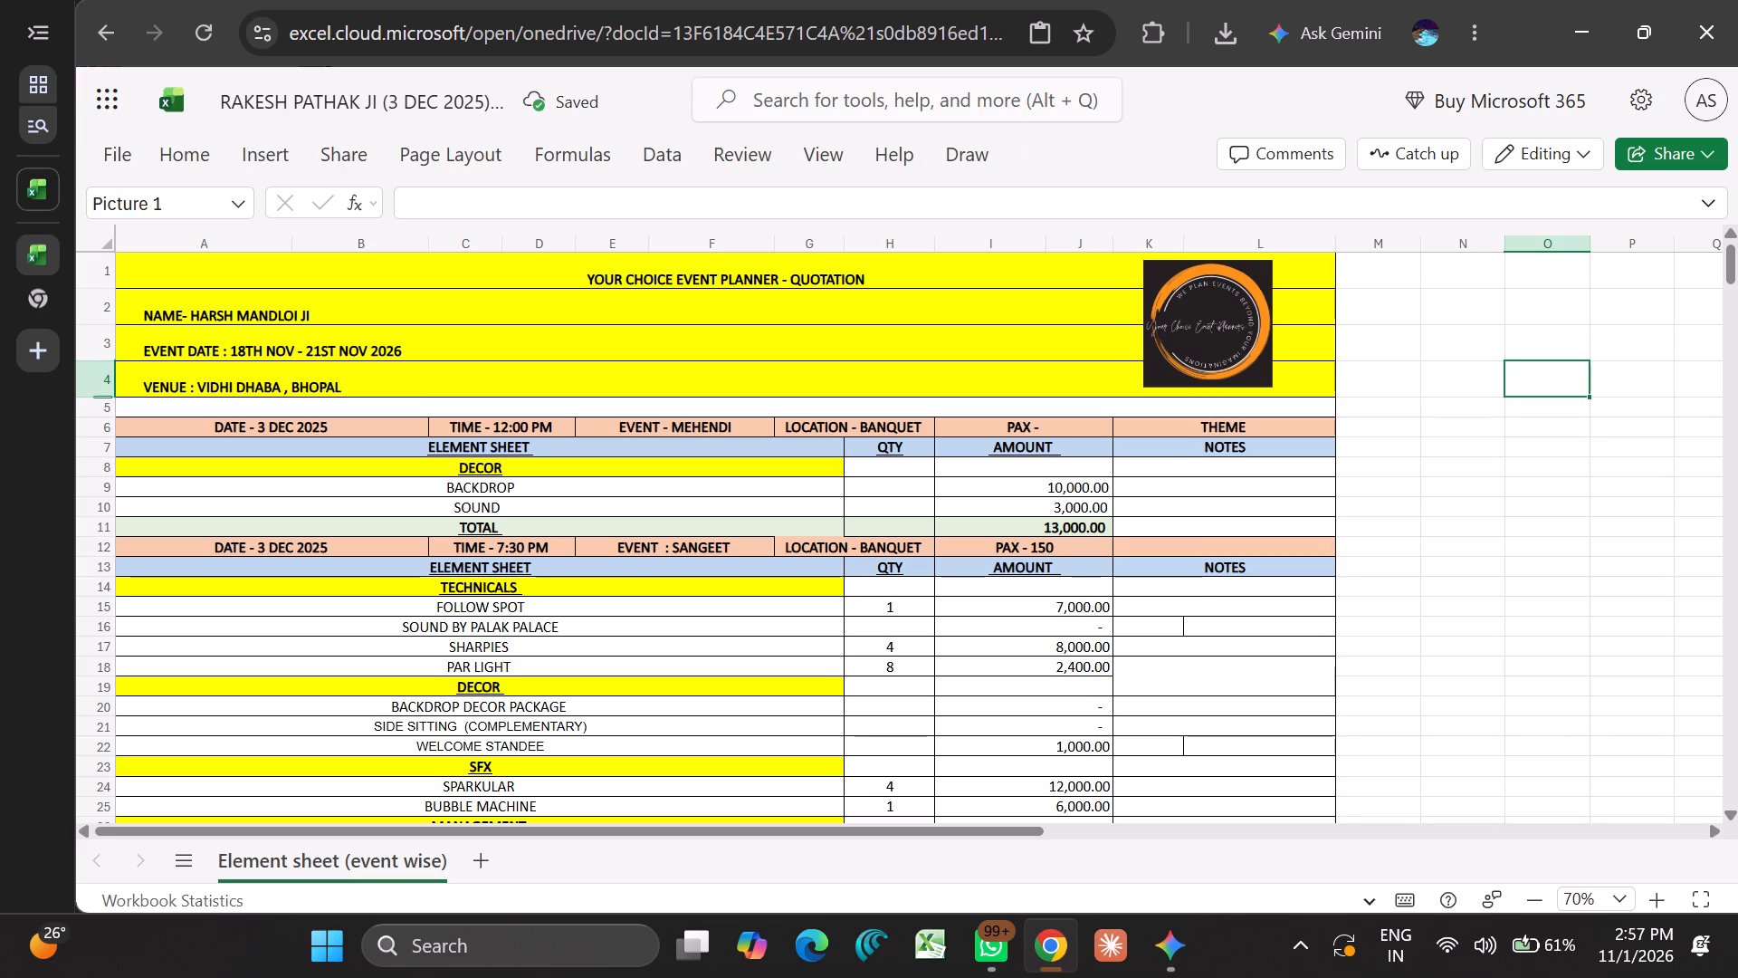
scroll(896, 429, "up", 1)
Format the "YOUR CHOICE EVENT PLANNER - QUOTATION" title in row 1 with font size 16 and the Book Antiqua font.
left_click(757, 270)
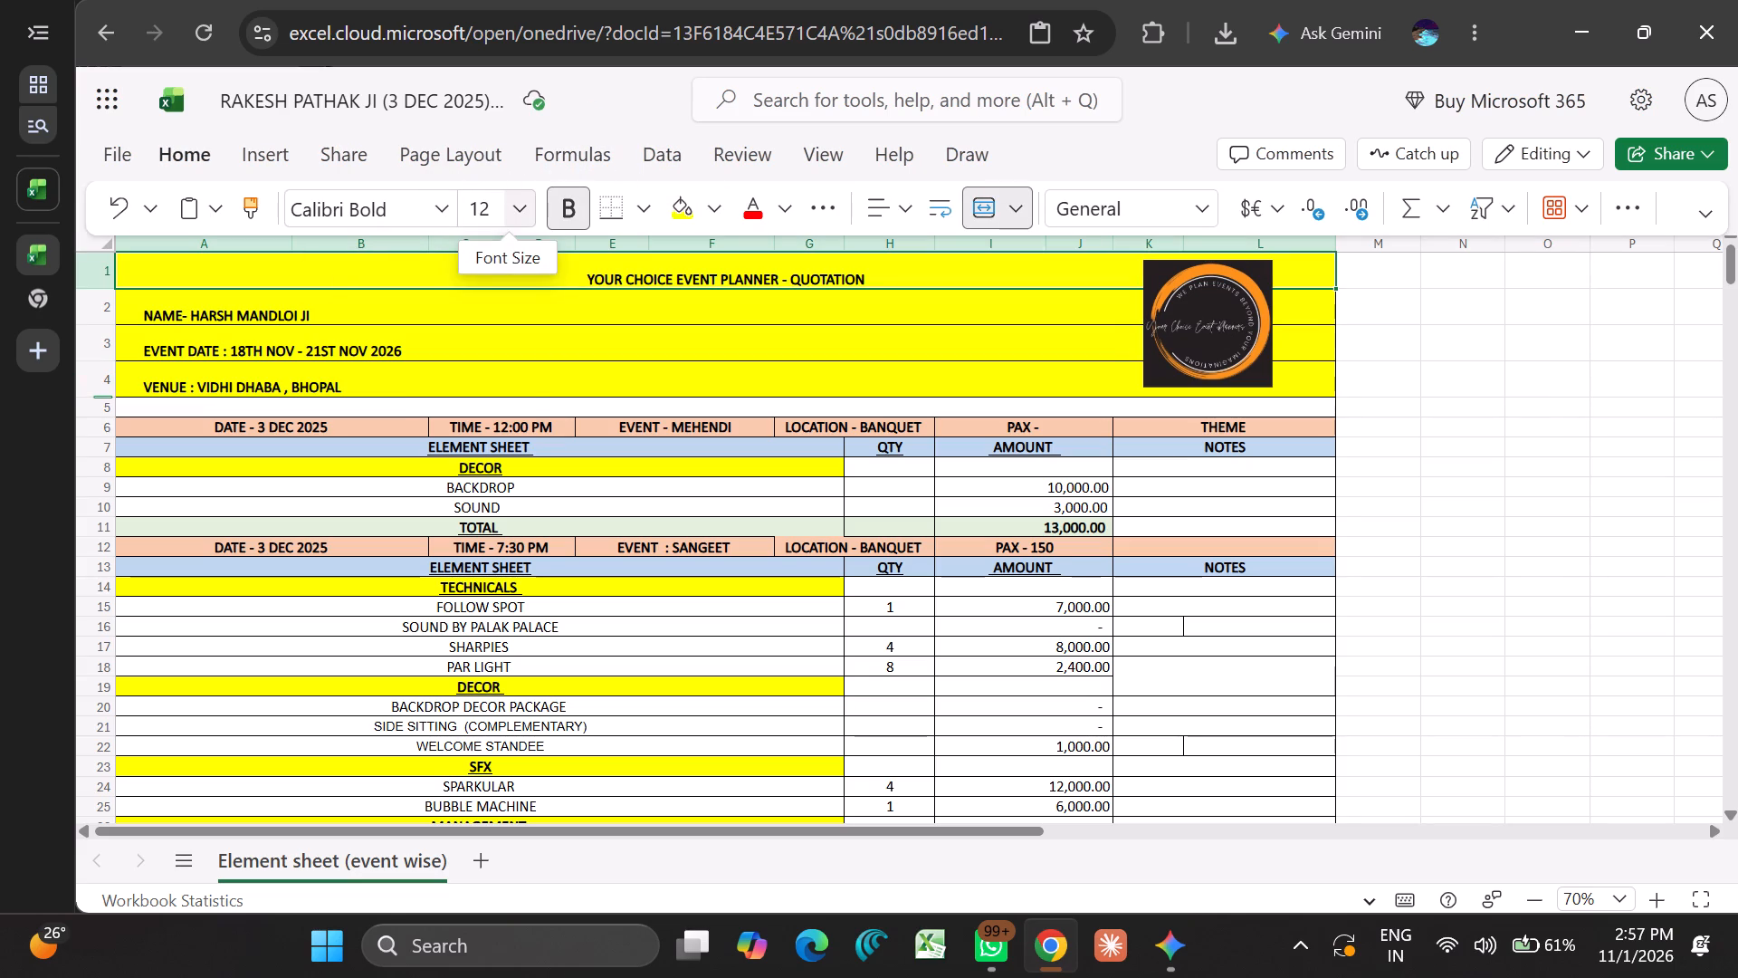
left_click(516, 208)
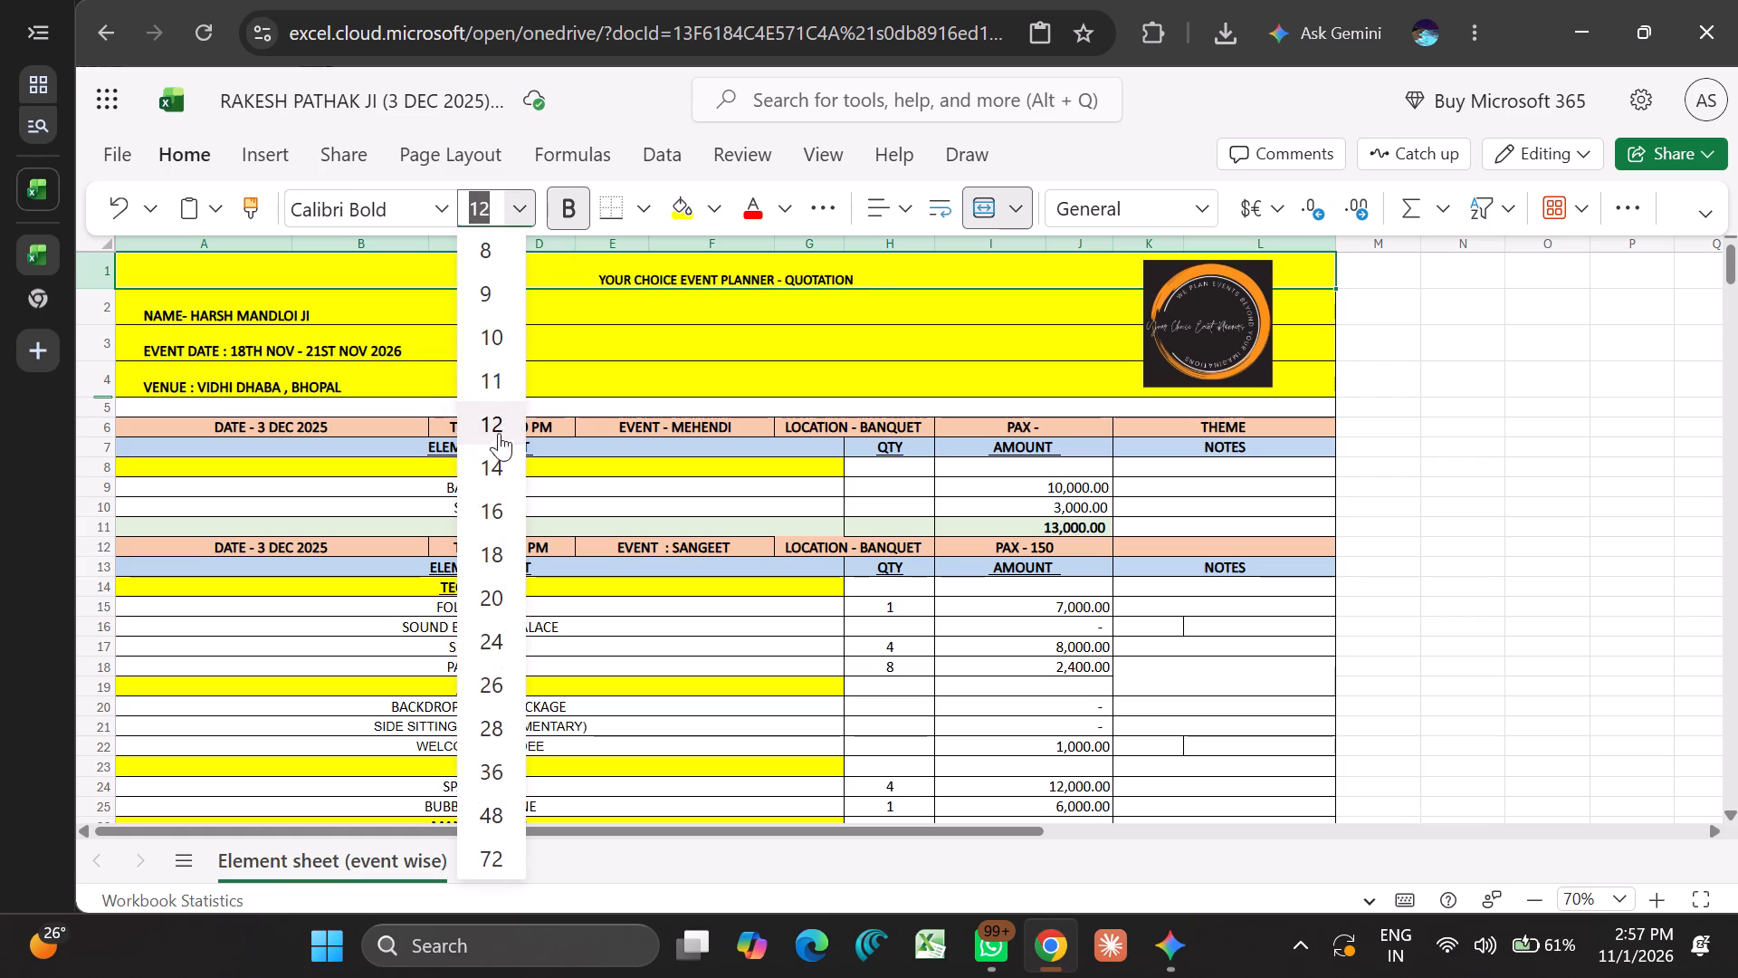
left_click(492, 514)
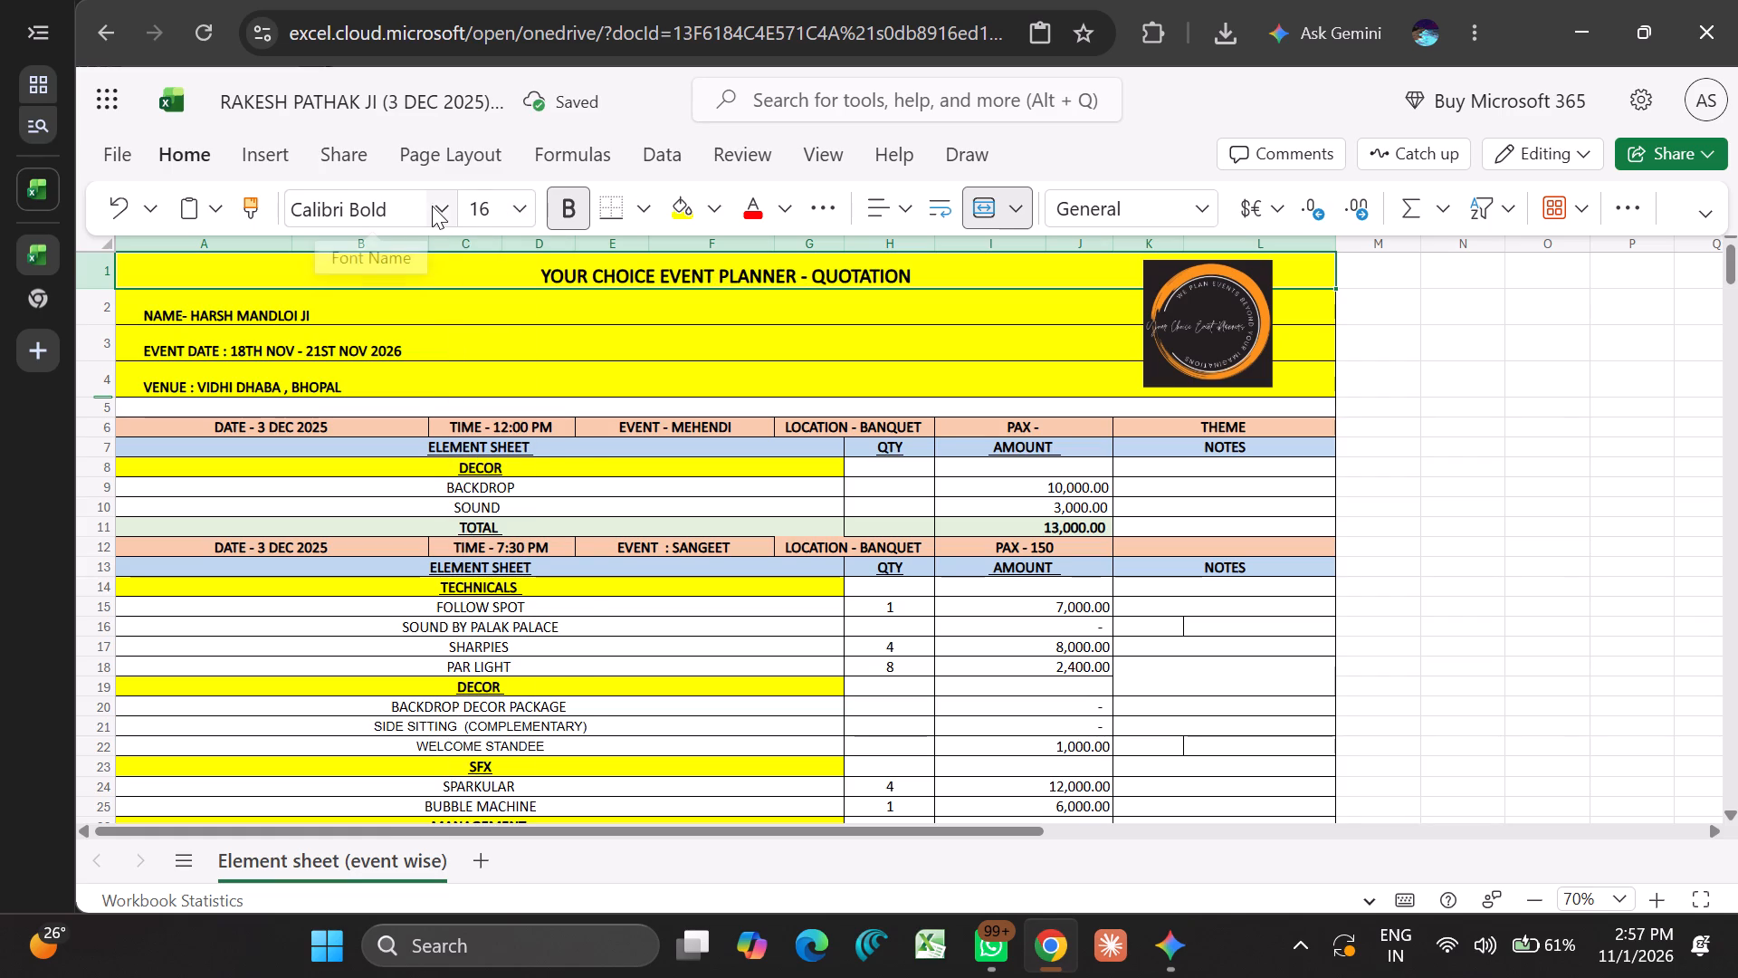
left_click(436, 206)
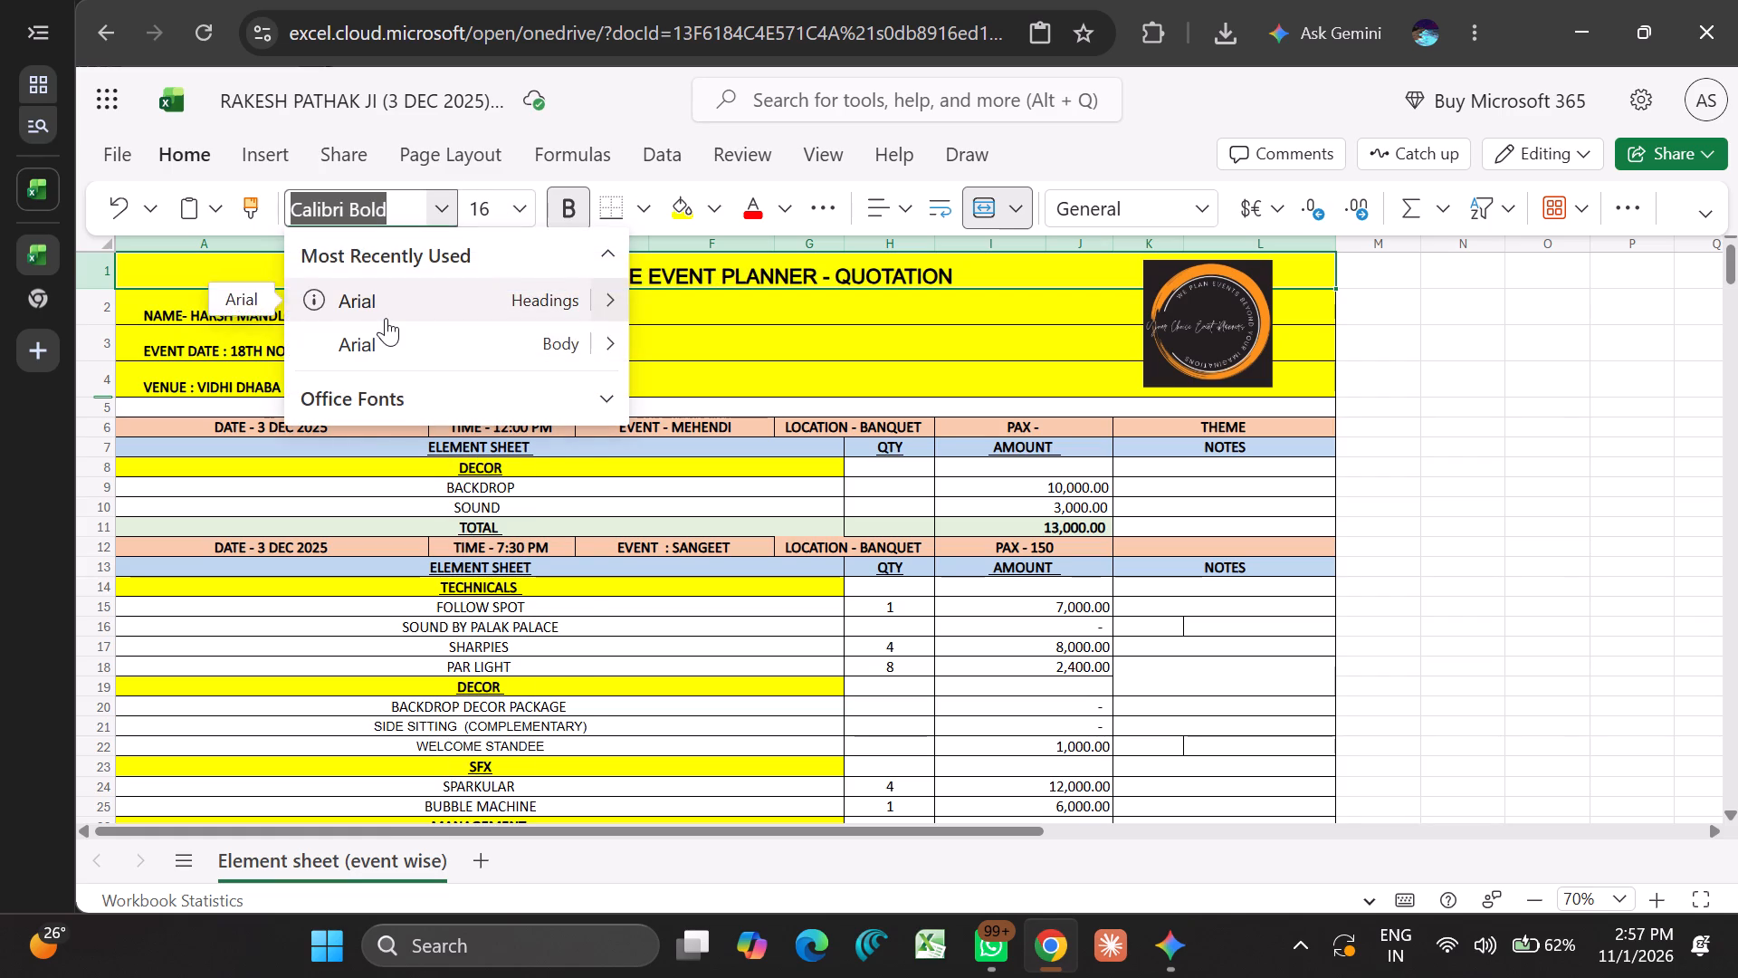
left_click(562, 410)
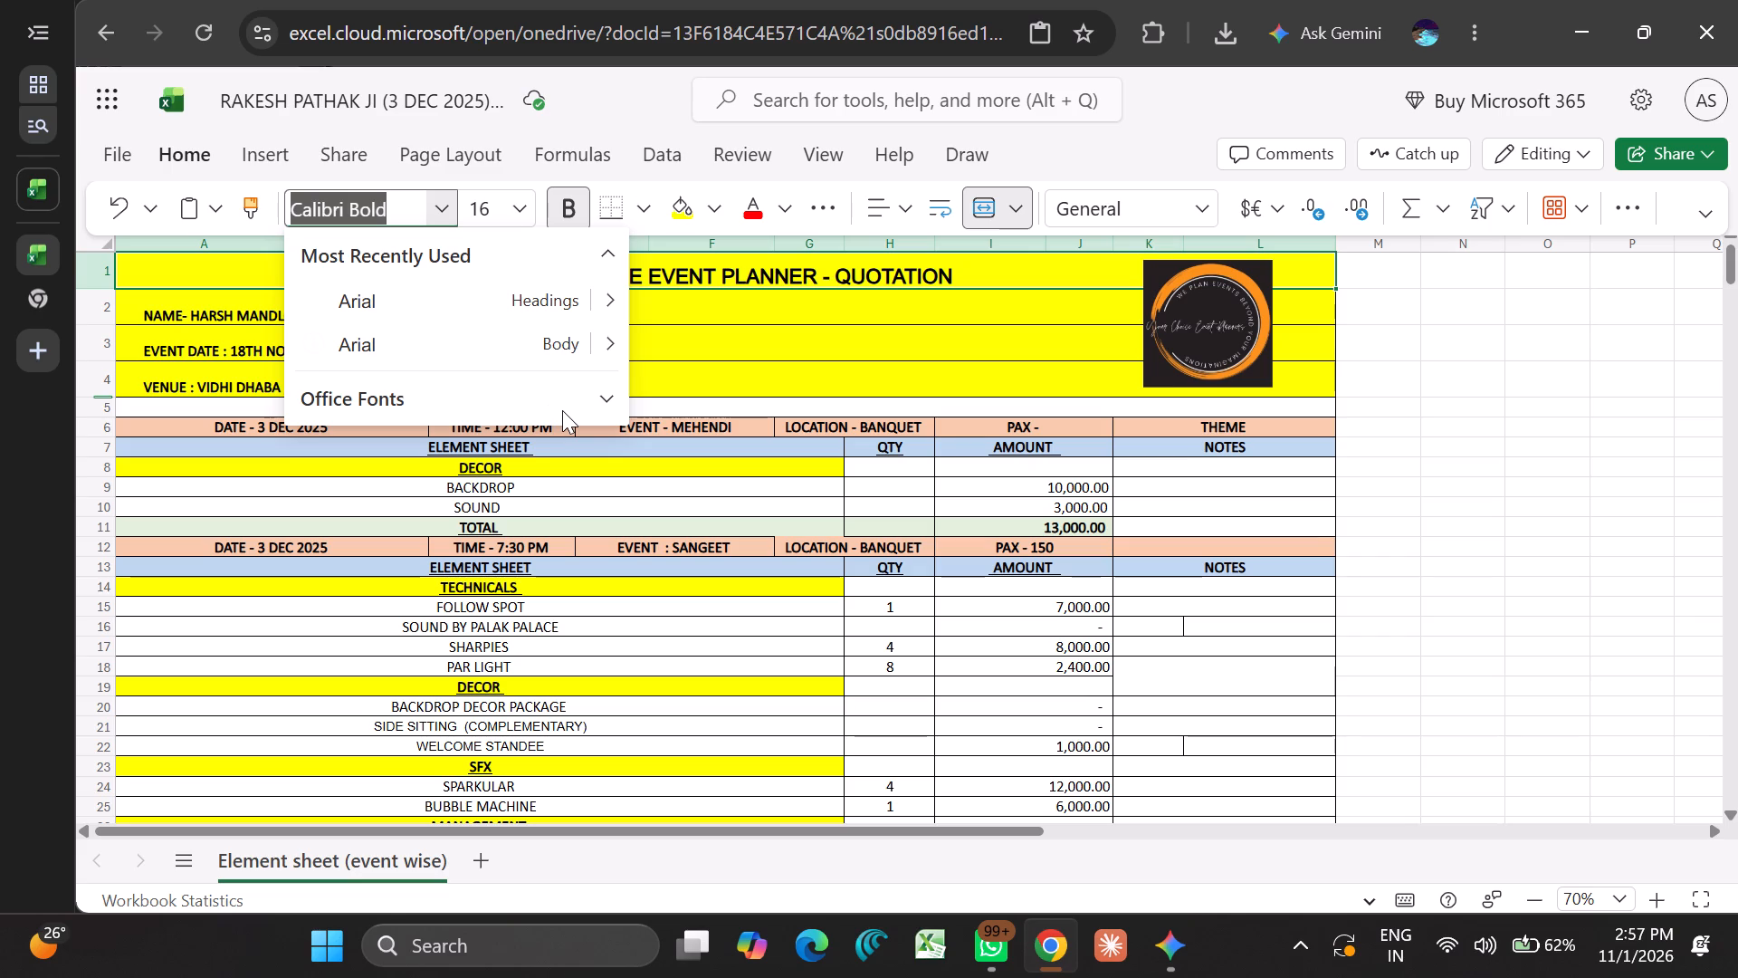
left_click(597, 404)
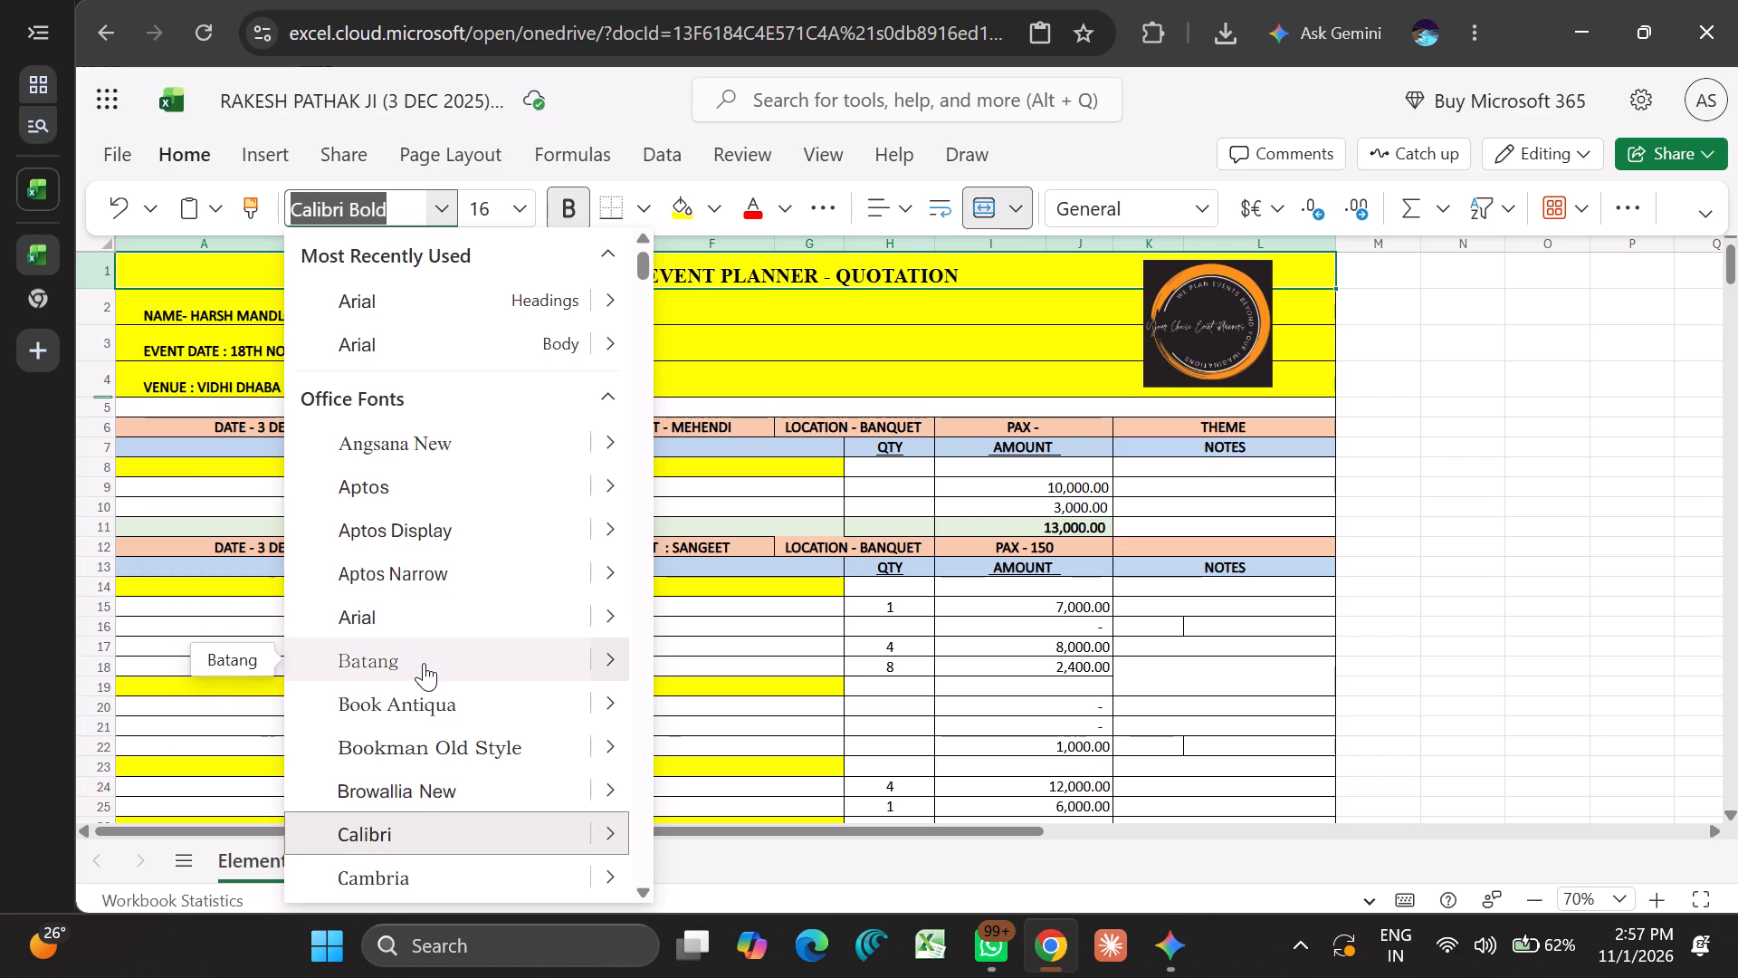
left_click(426, 691)
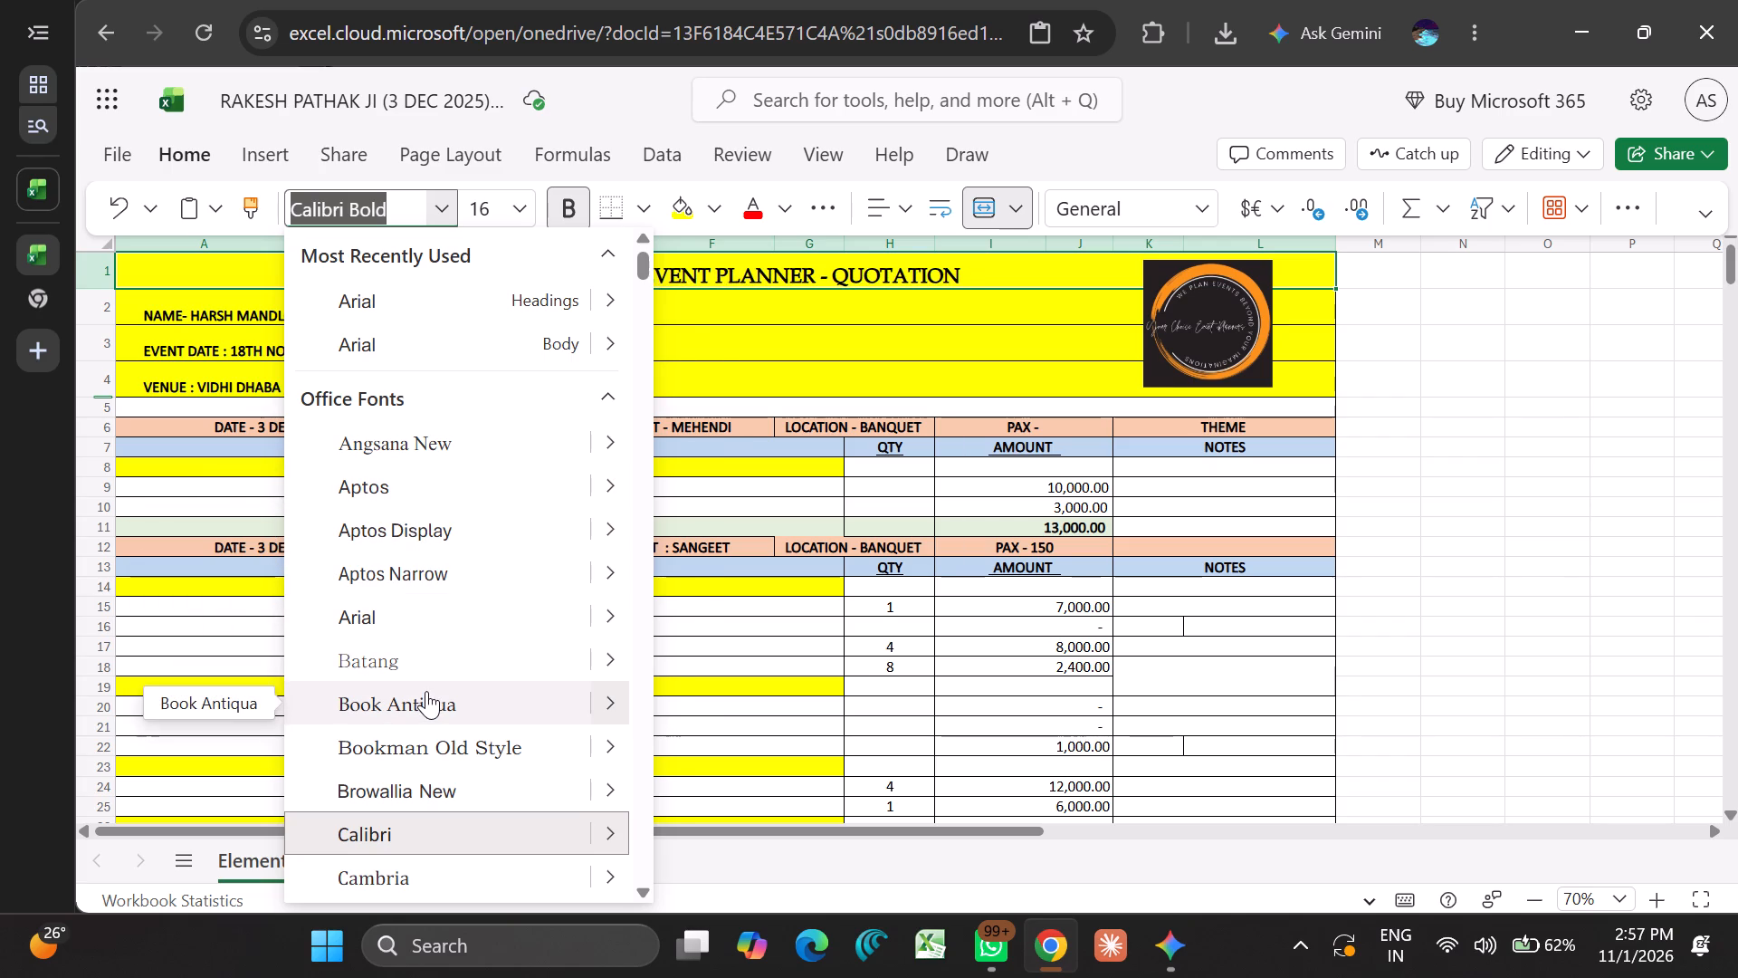
left_click(1561, 495)
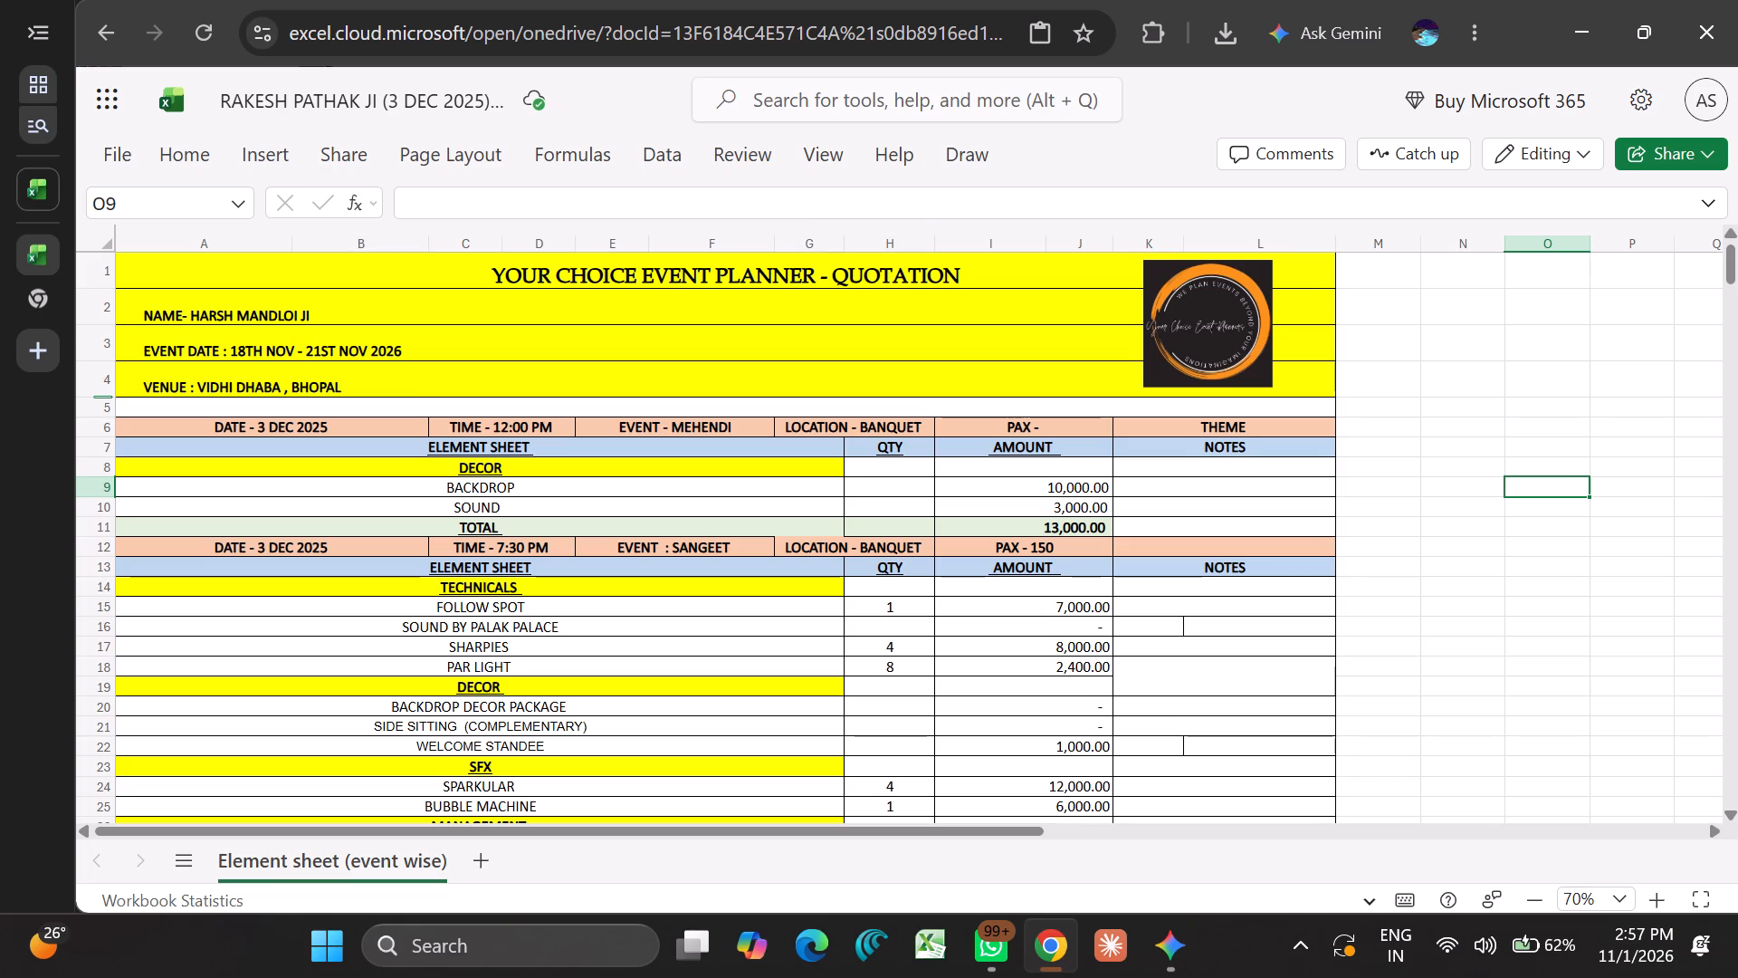
Set the font size of the name, event date and venue lines in rows 2 to 4 to 14.
left_click_drag(105, 301, 122, 360)
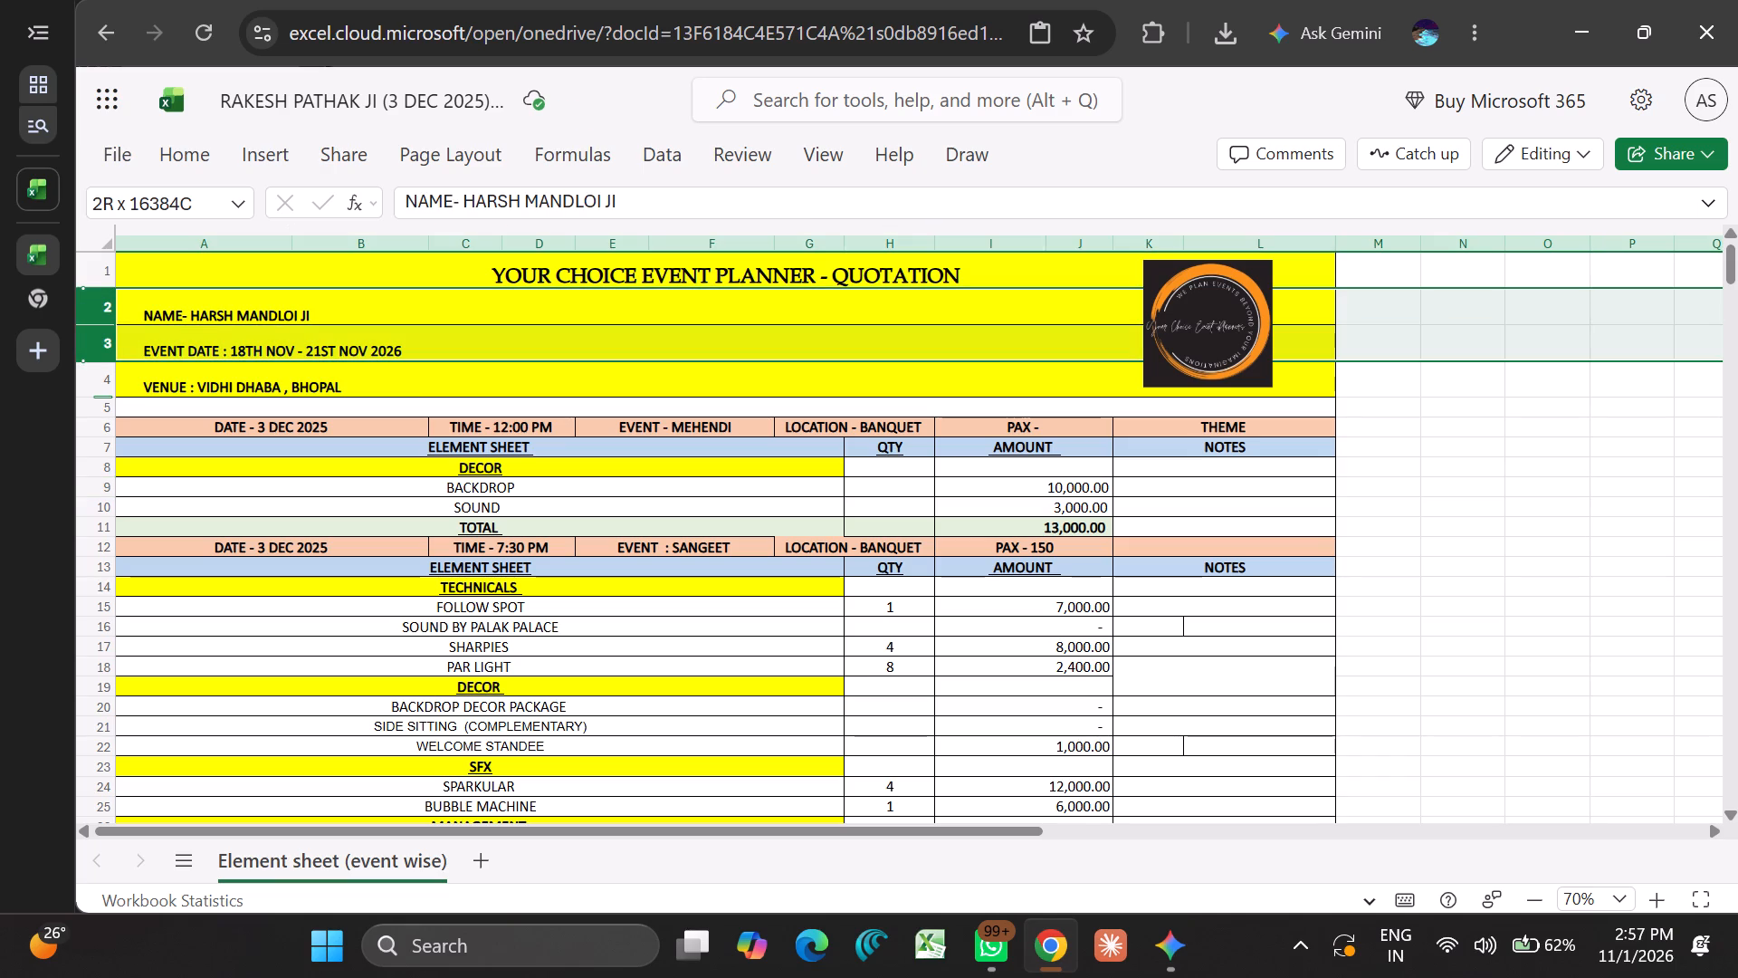
left_click_drag(122, 360, 135, 387)
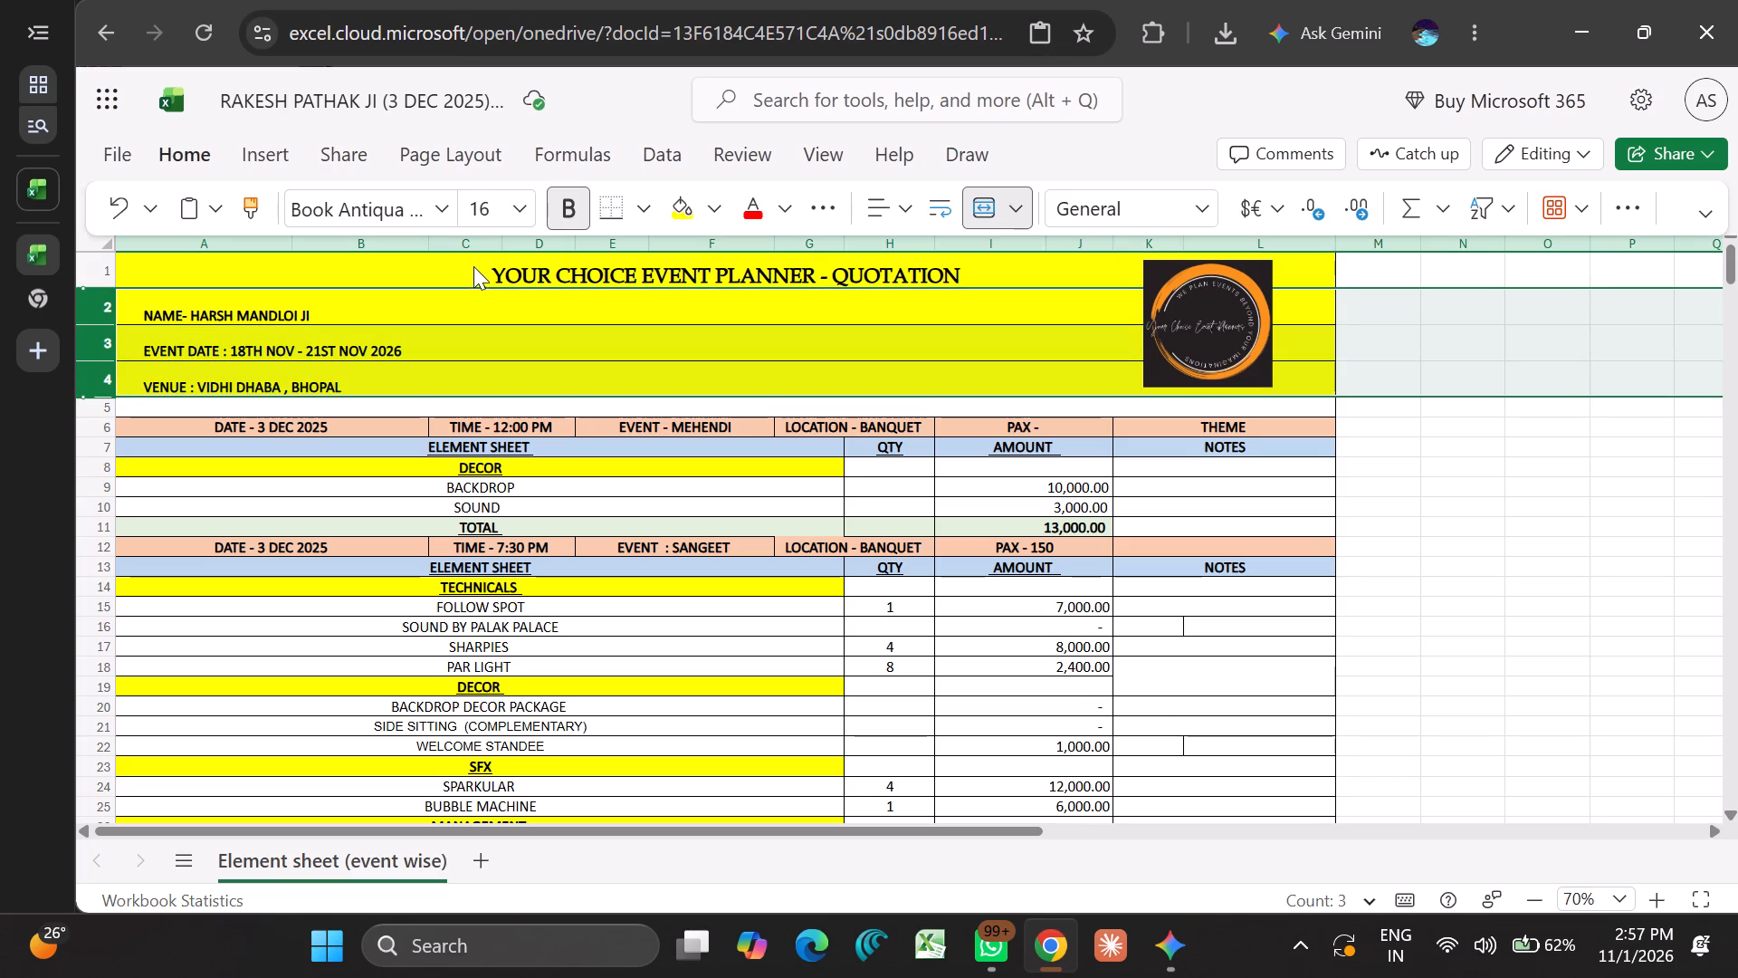
left_click(520, 202)
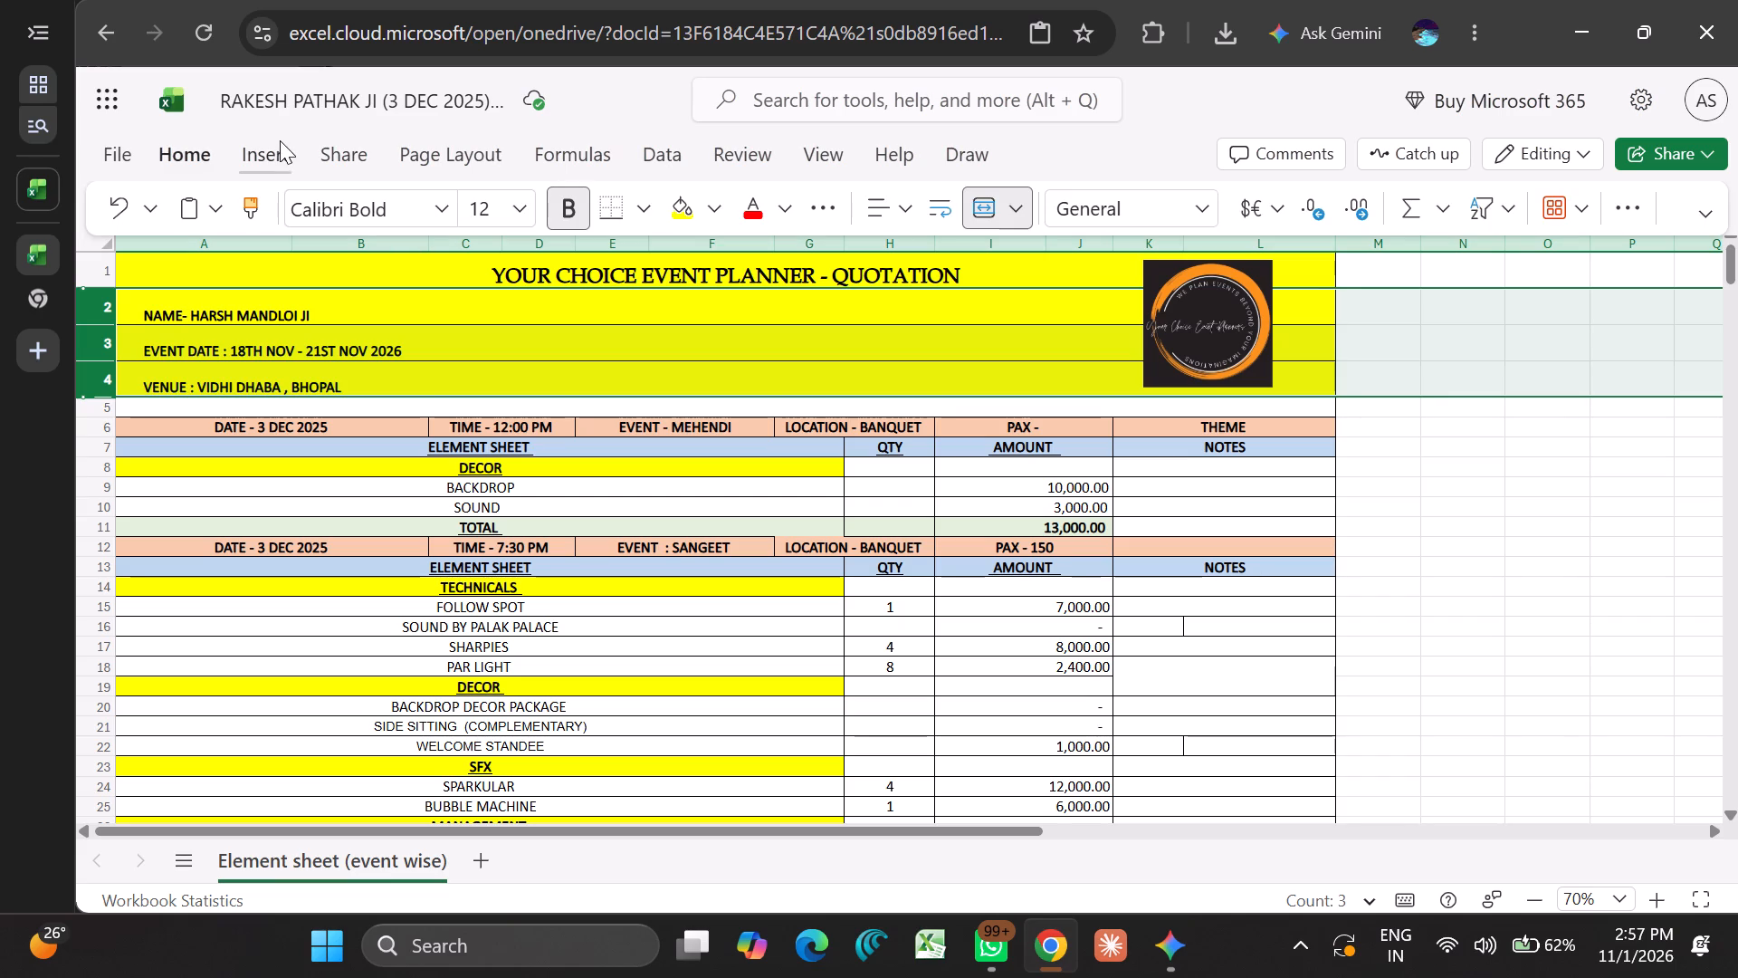
left_click(508, 206)
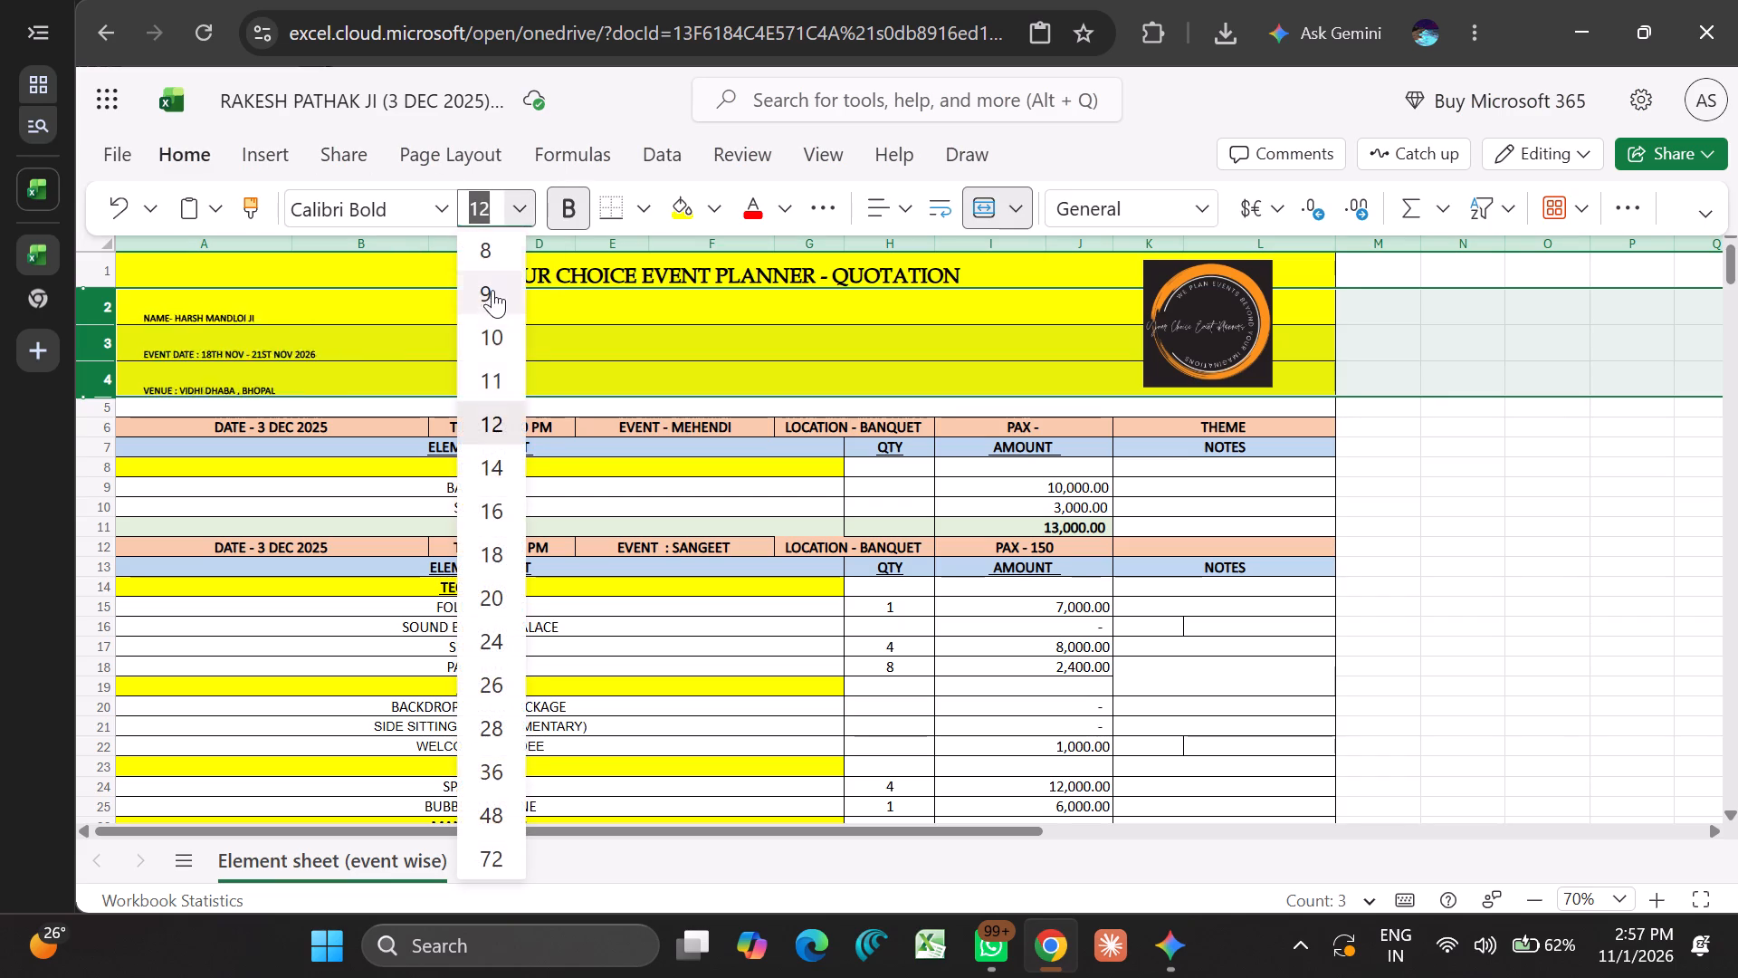
left_click(501, 468)
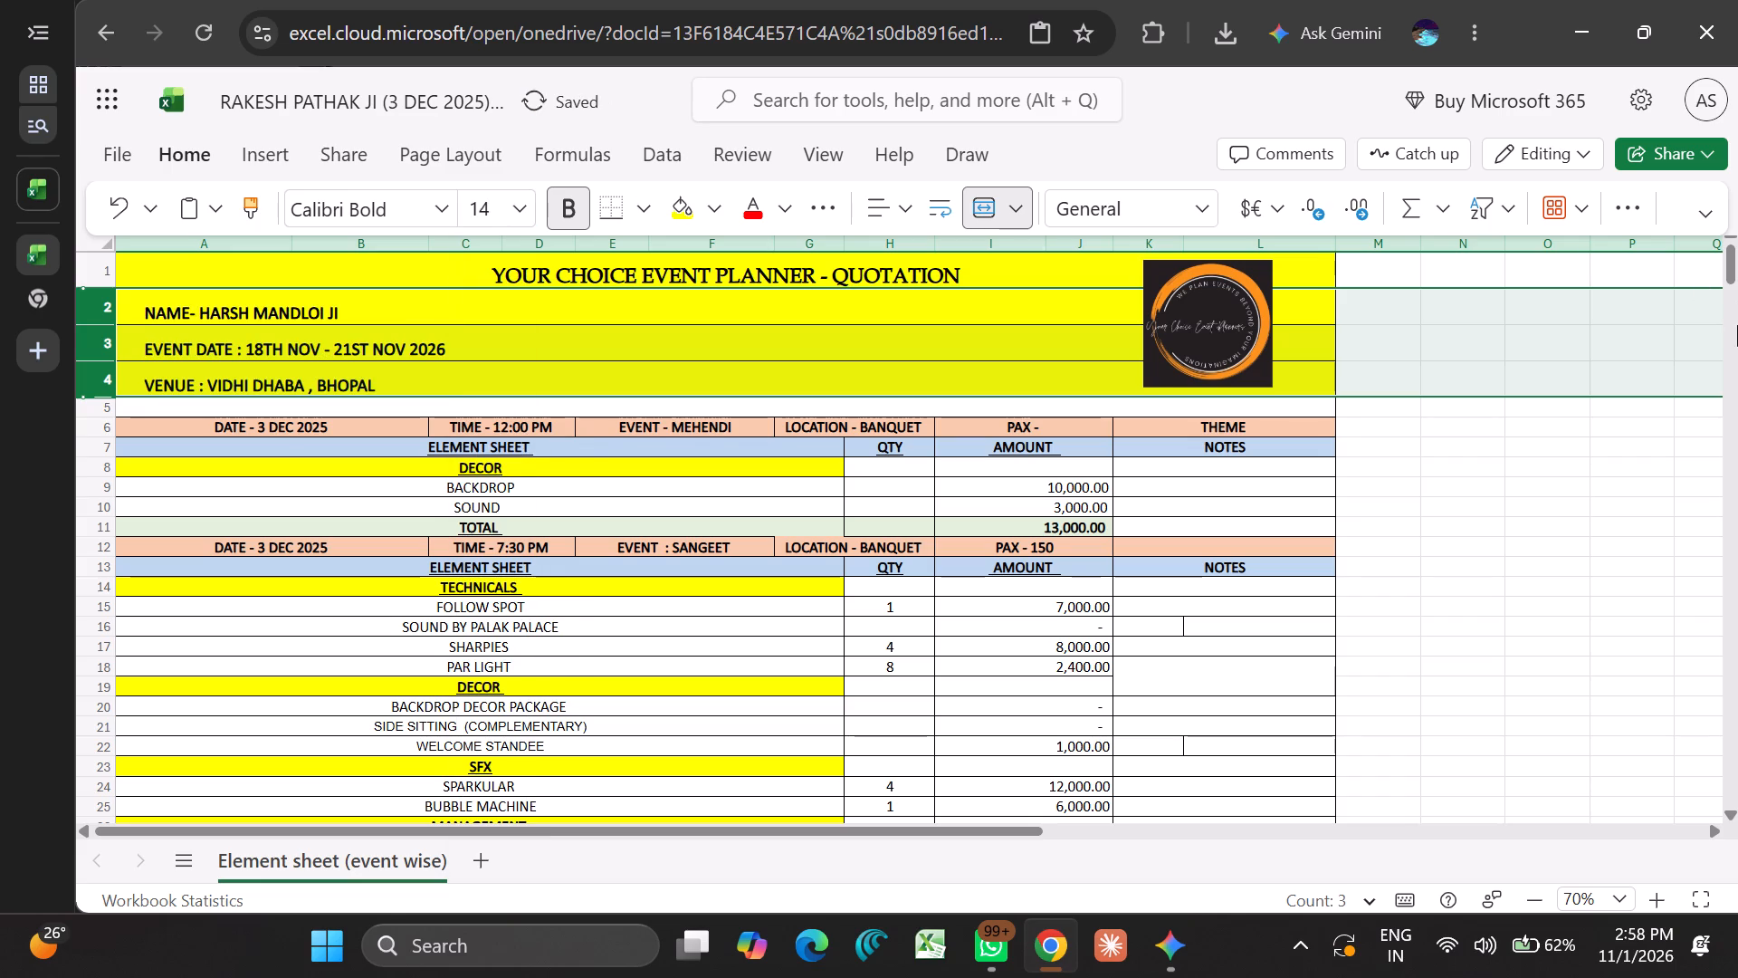
left_click(1737, 325)
left_click(1714, 292)
Look over the event blocks below the header, from the Mehendi section to the Reception-Baraat section.
scroll(1714, 292, "up", 2)
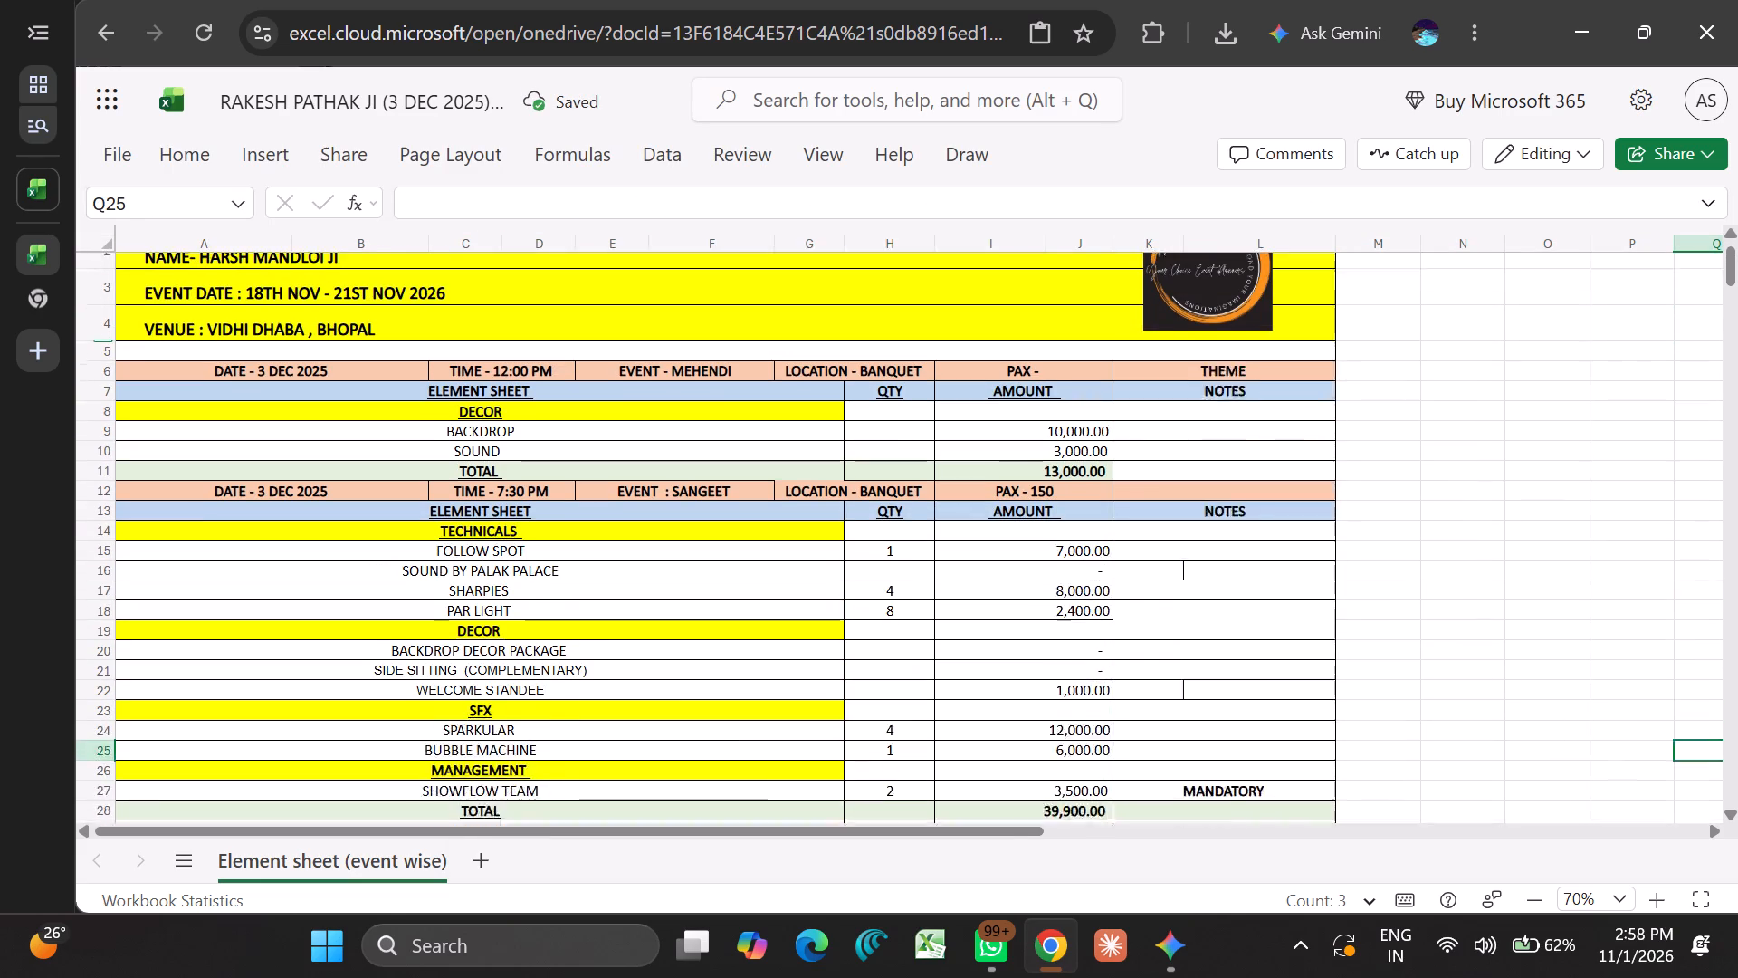
scroll(1498, 483, "up", 1)
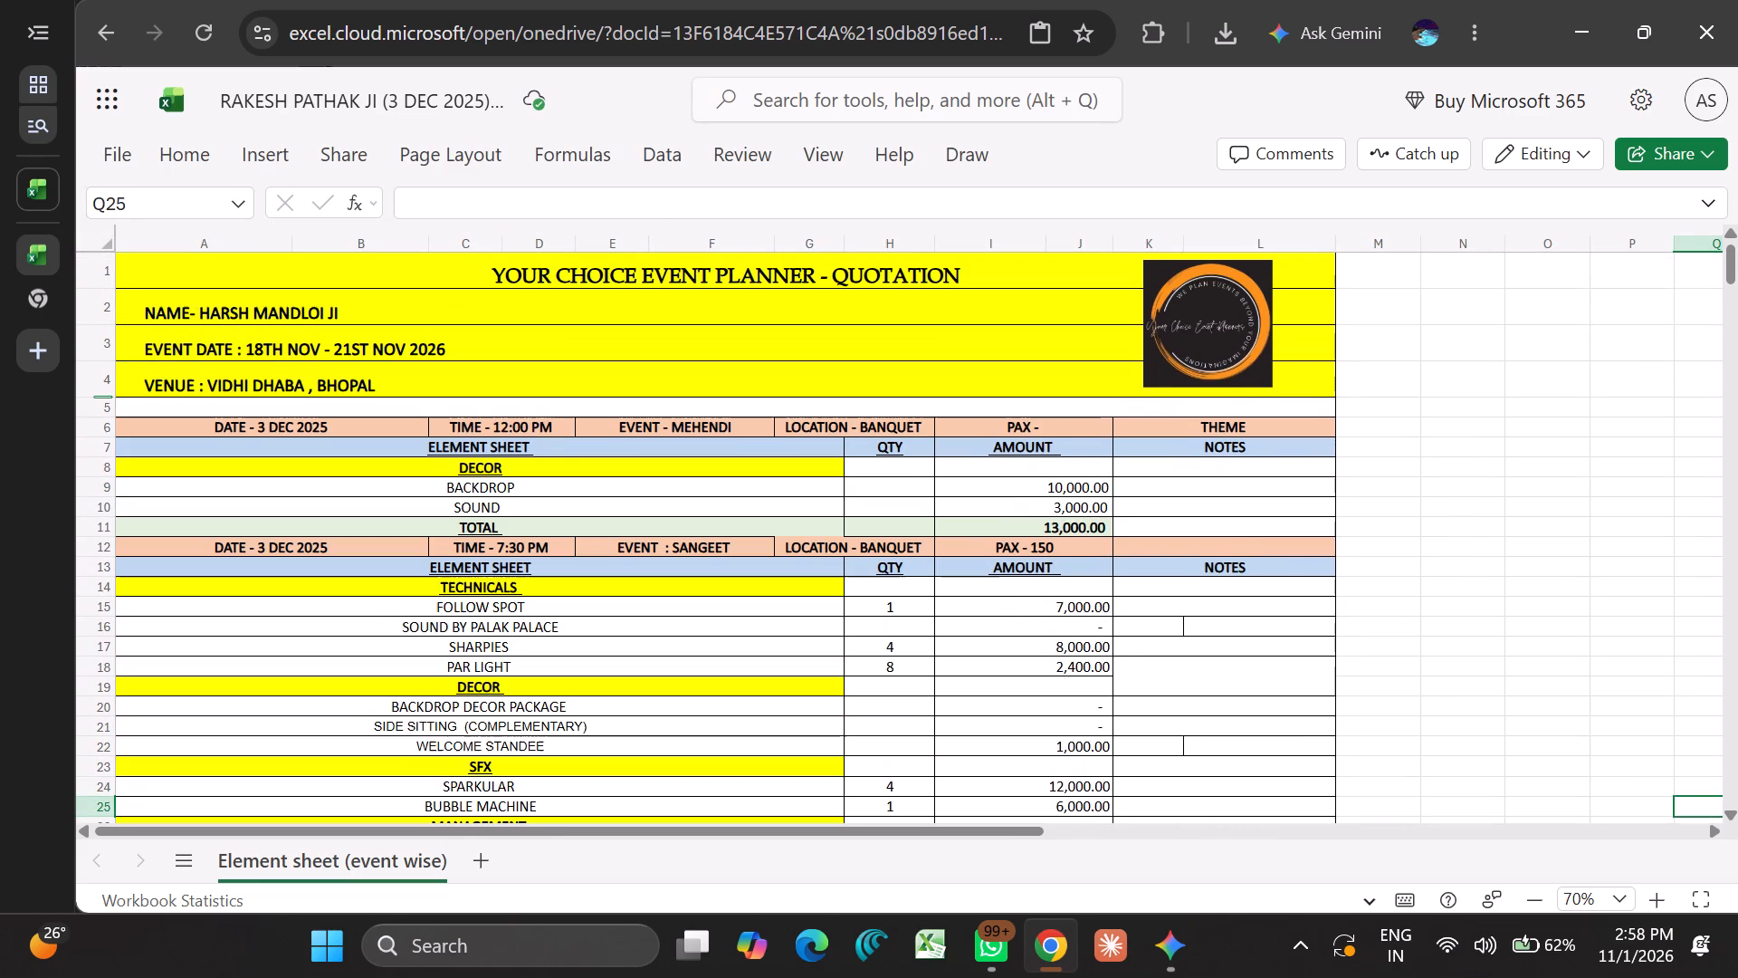
scroll(1498, 483, "up", 1)
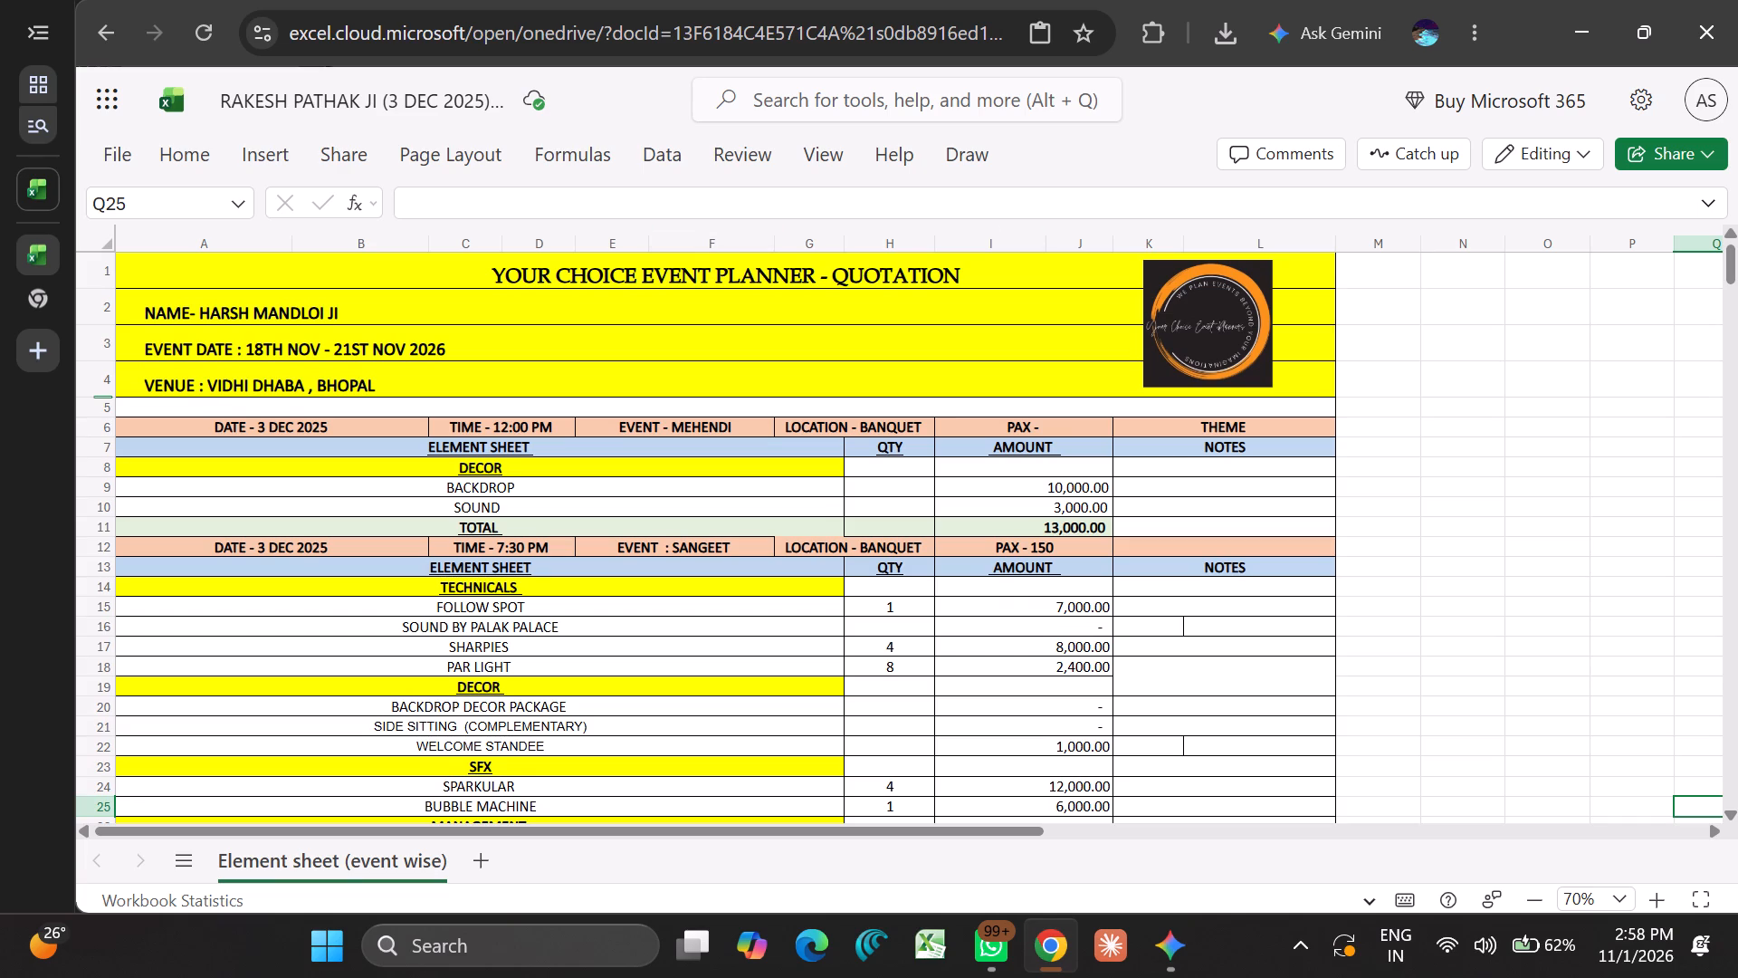
left_click(368, 436)
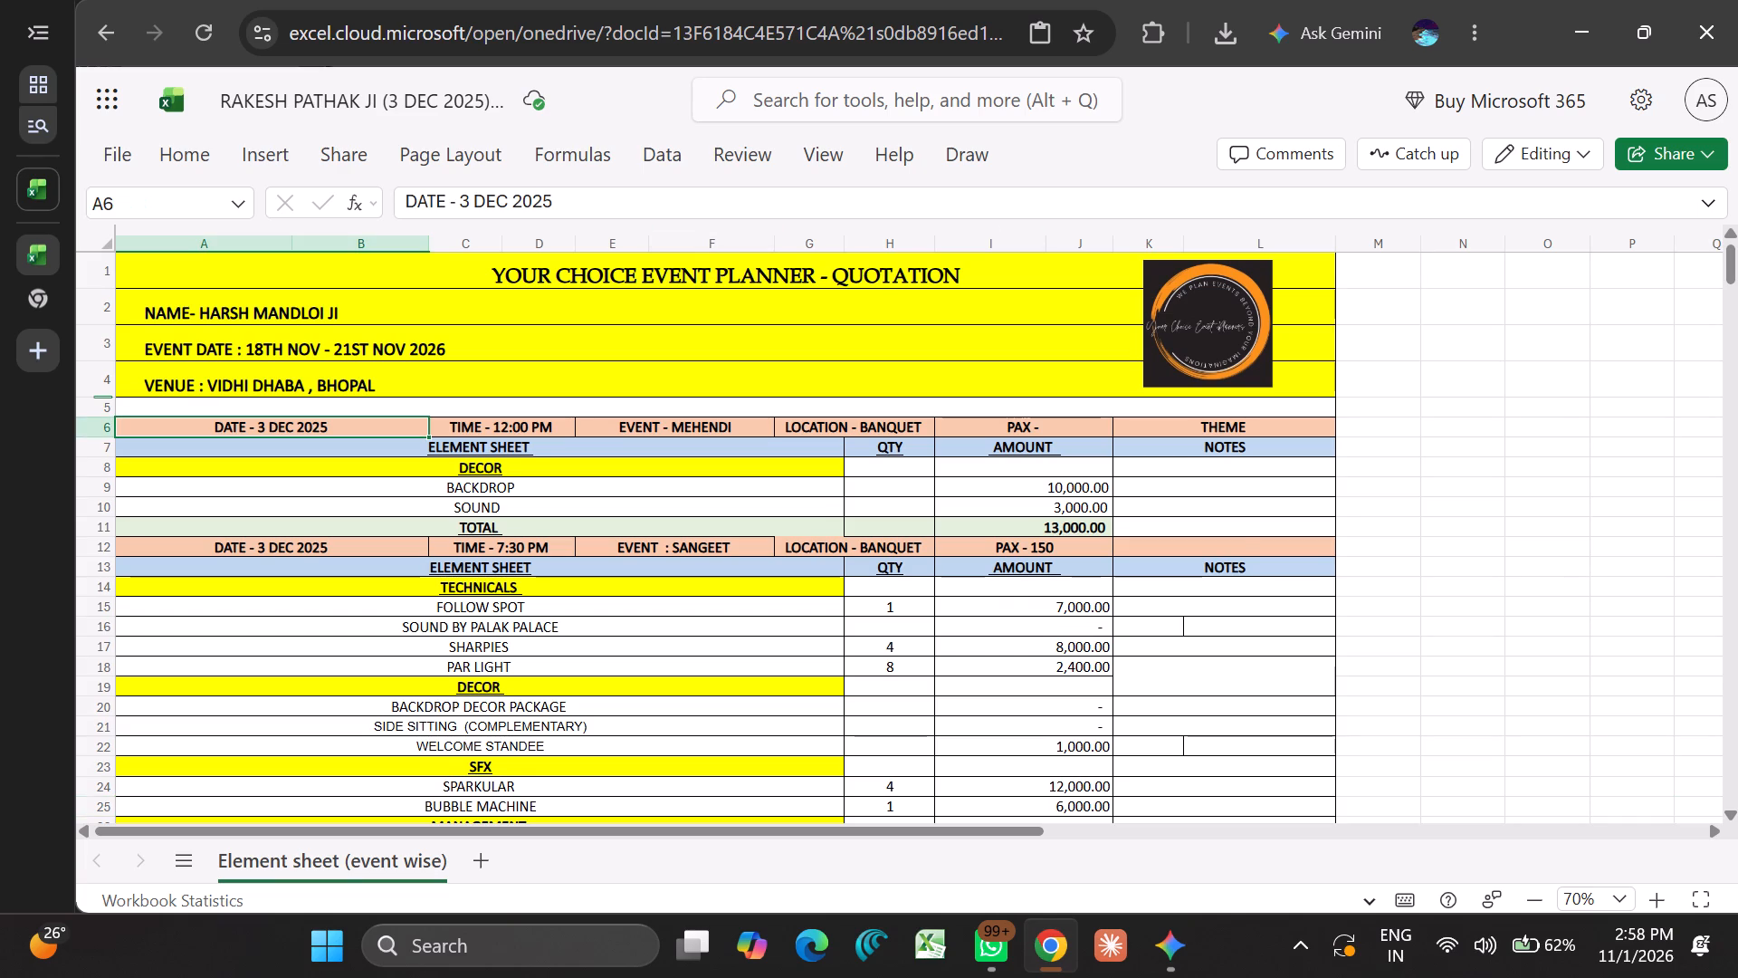
scroll(291, 419, "up", 3)
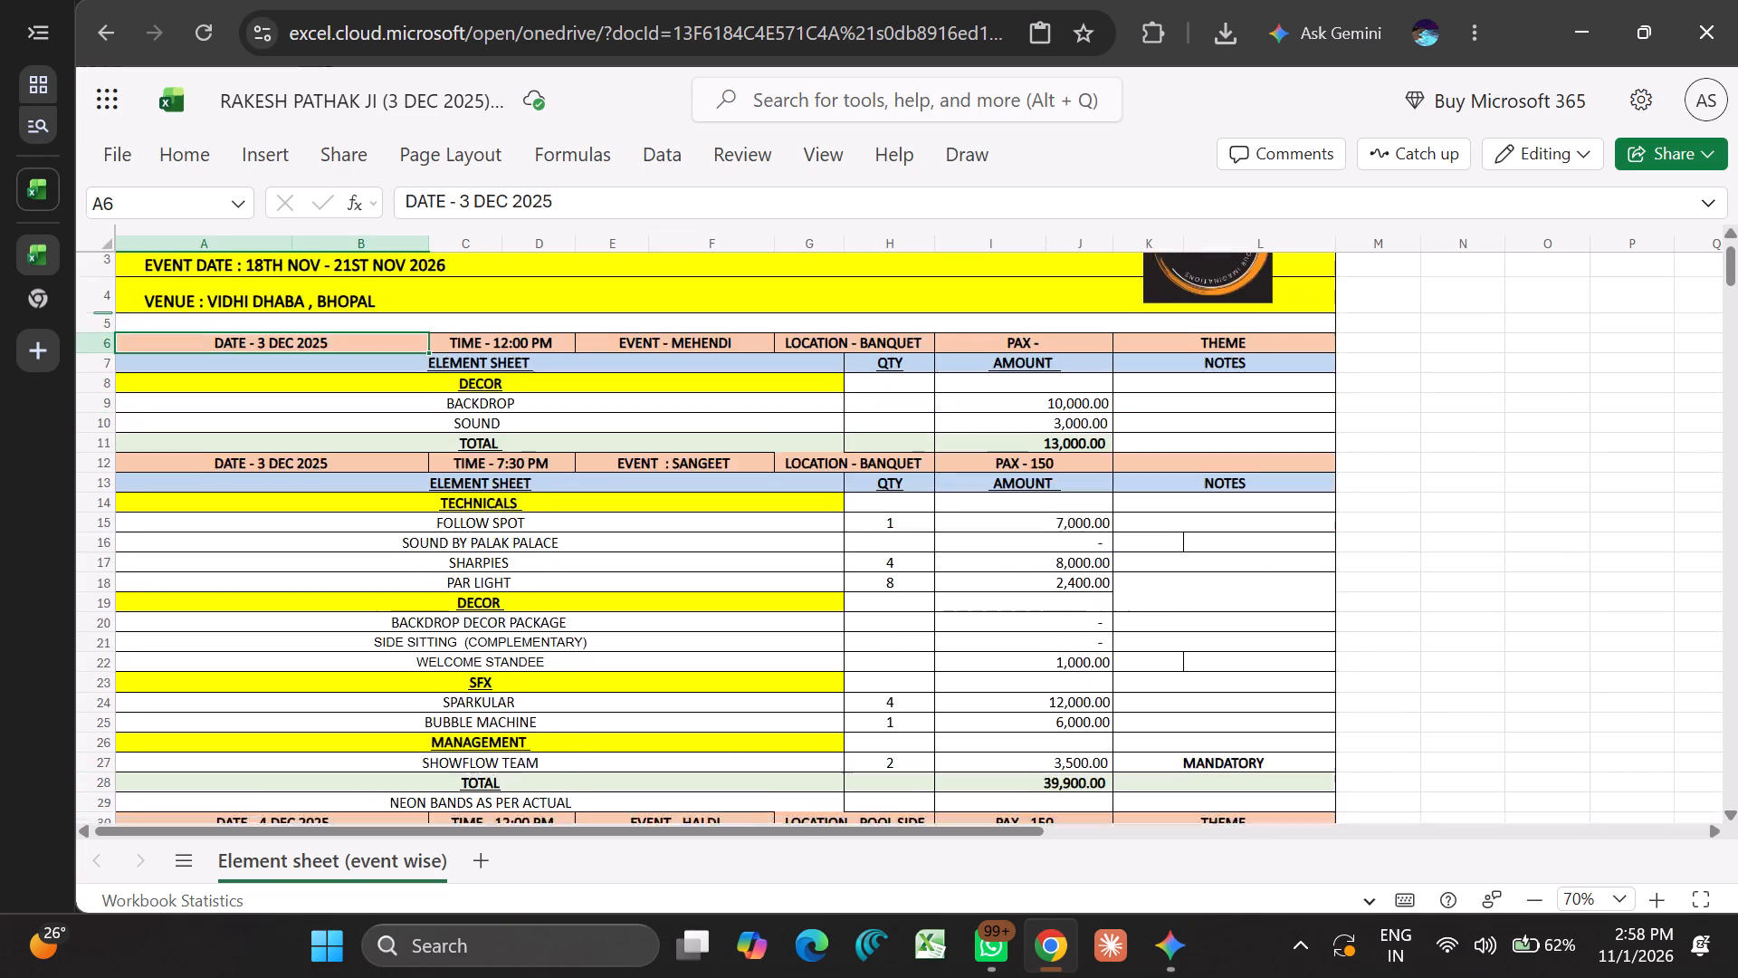
scroll(291, 419, "up", 1)
scroll(291, 419, "right", 1)
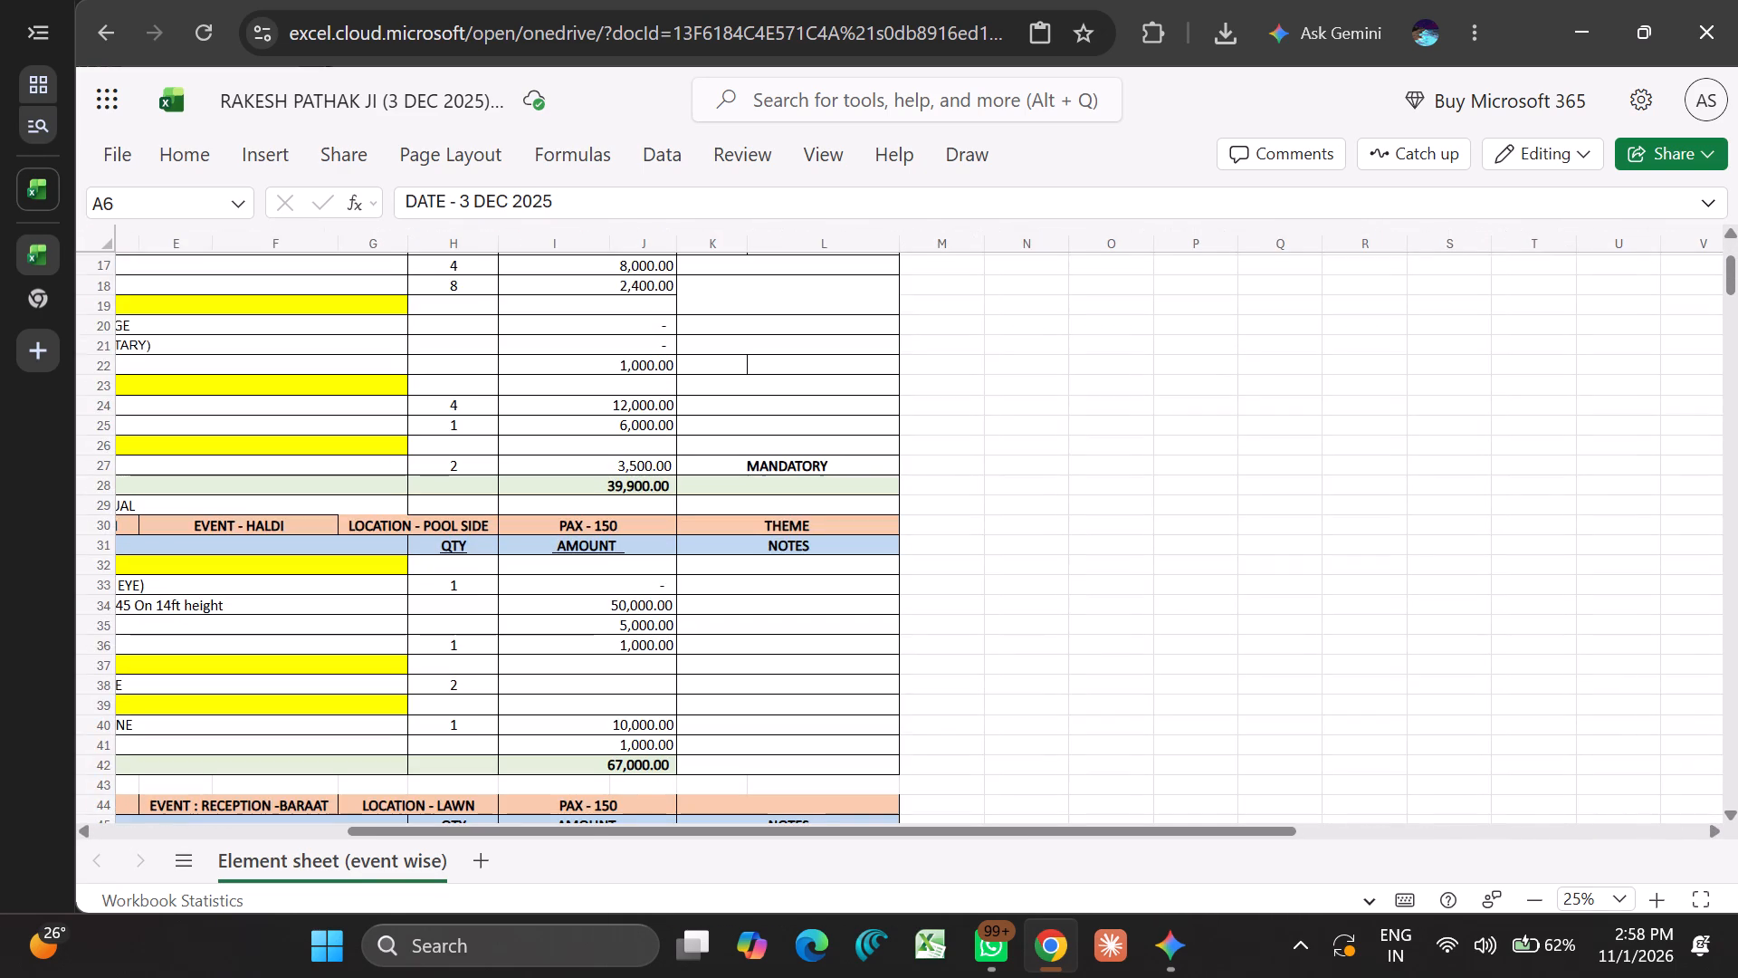
scroll(358, 379, "right", 5)
scroll(358, 379, "up", 2)
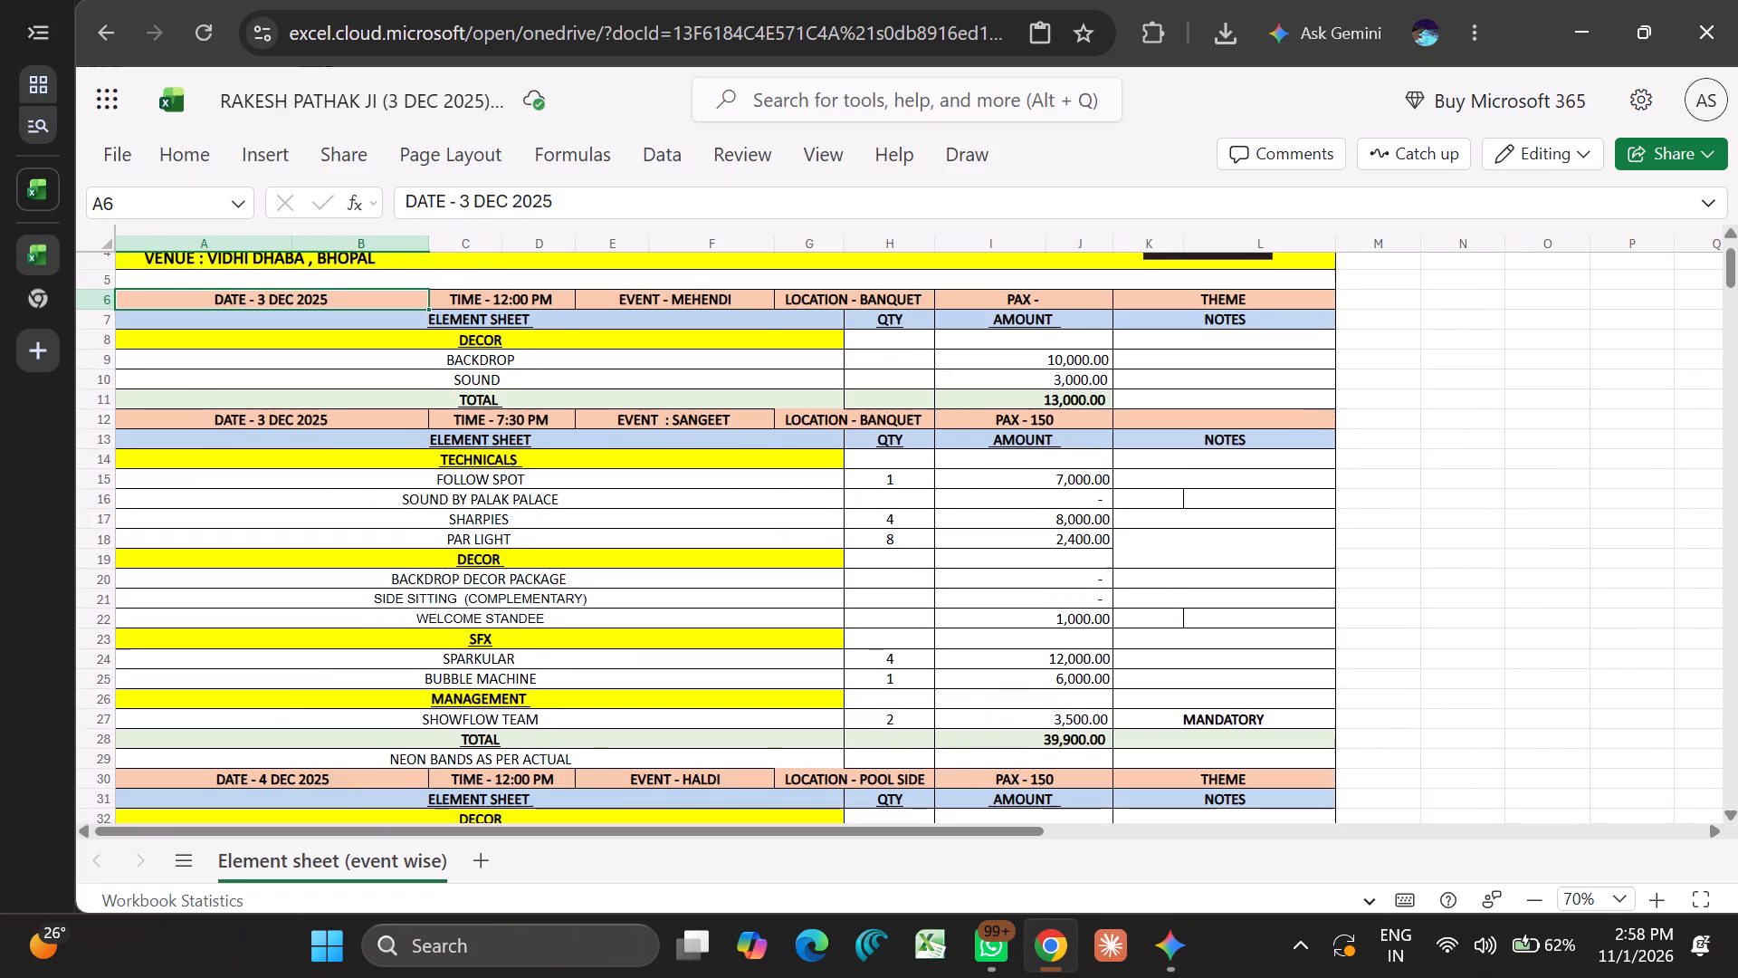
scroll(358, 379, "up", 3)
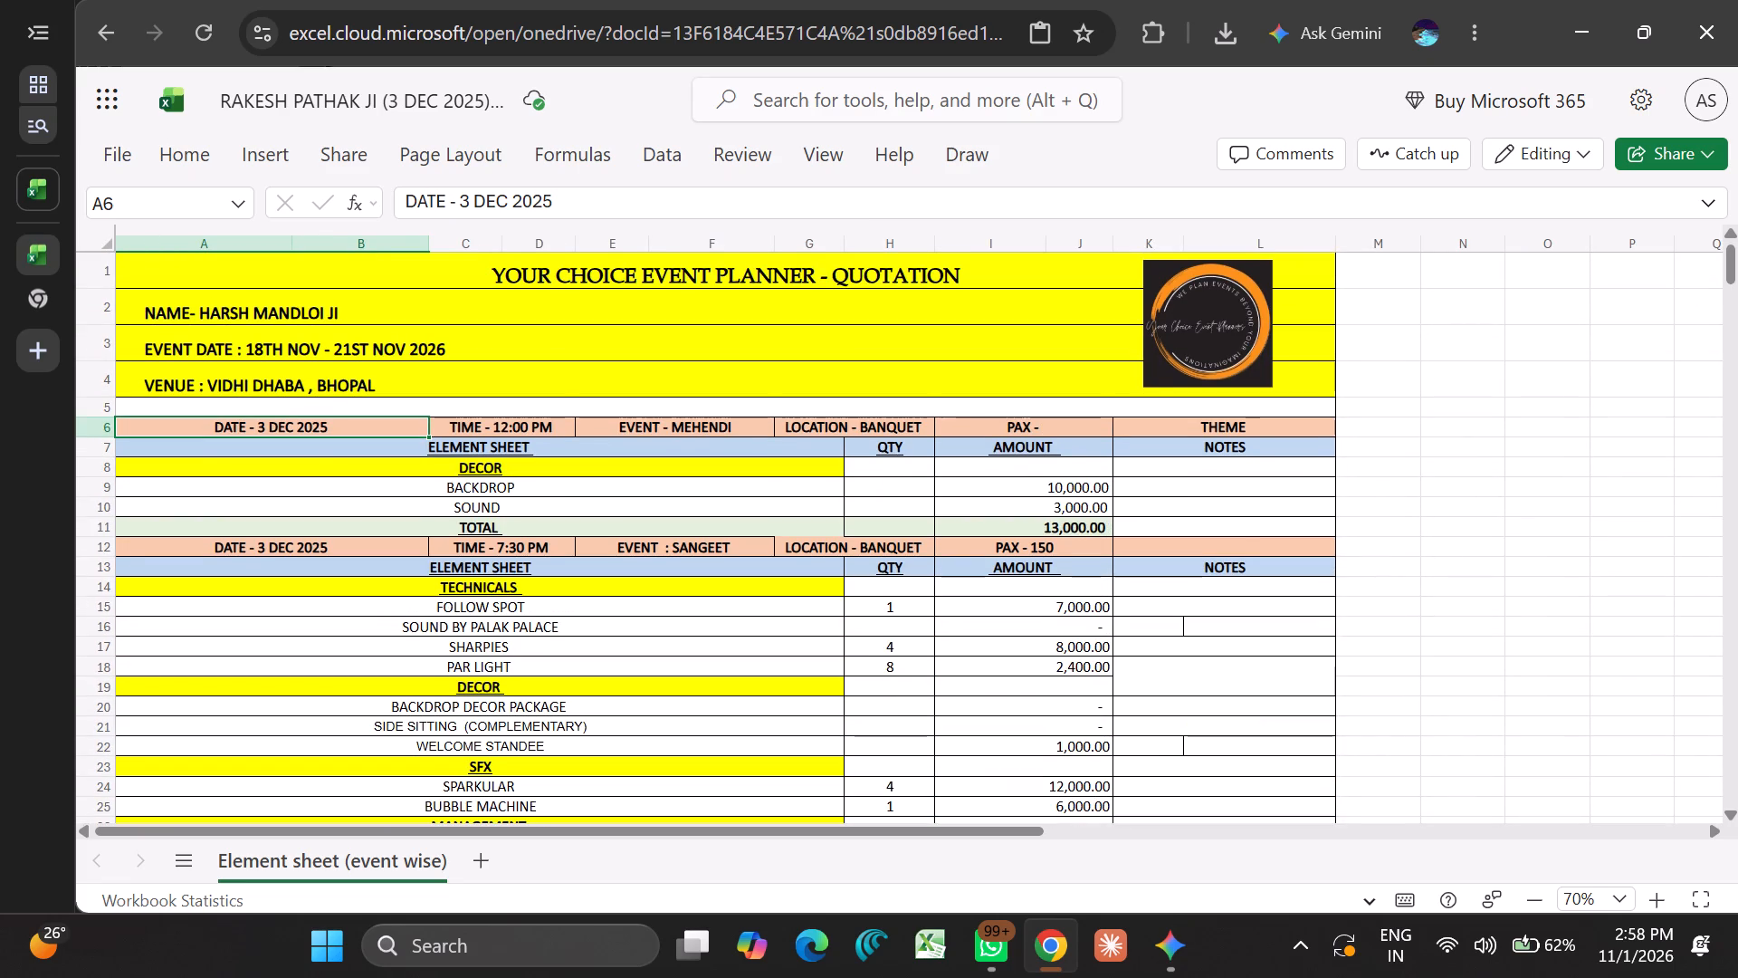
Delete the day number from the Mehendi event's date in cell A6, leaving "DATE - DEC 2025".
left_click(325, 429)
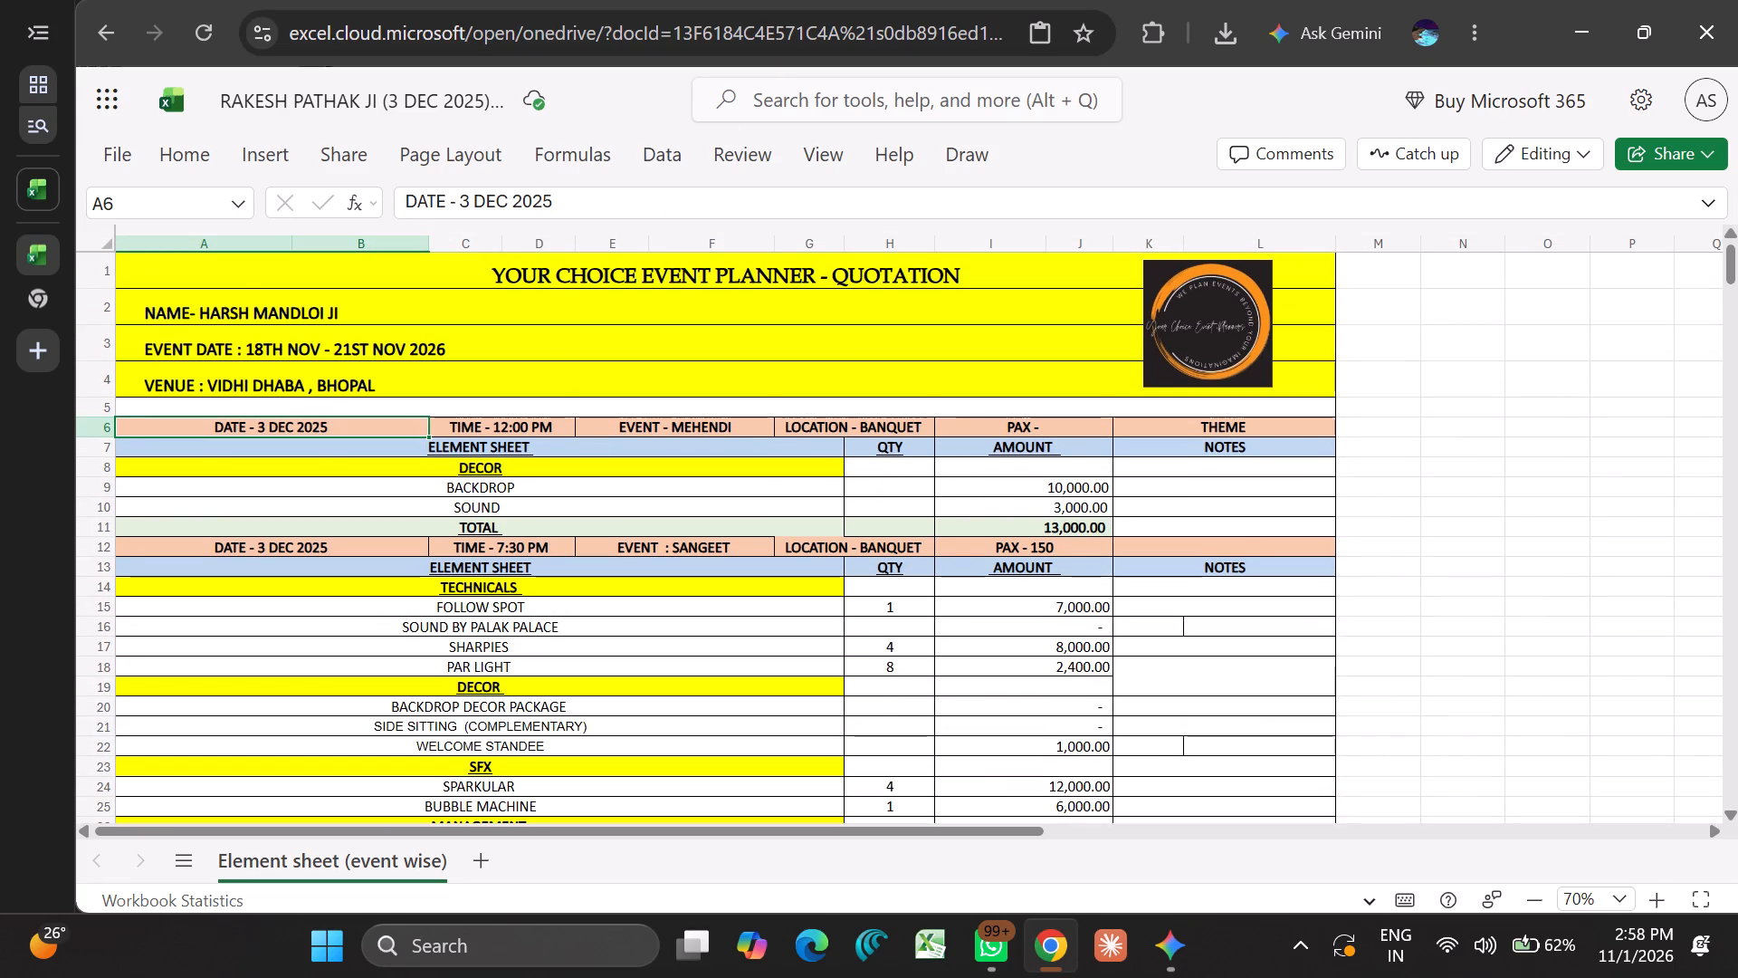
left_click(475, 197)
key("Left")
key("BackSpace")
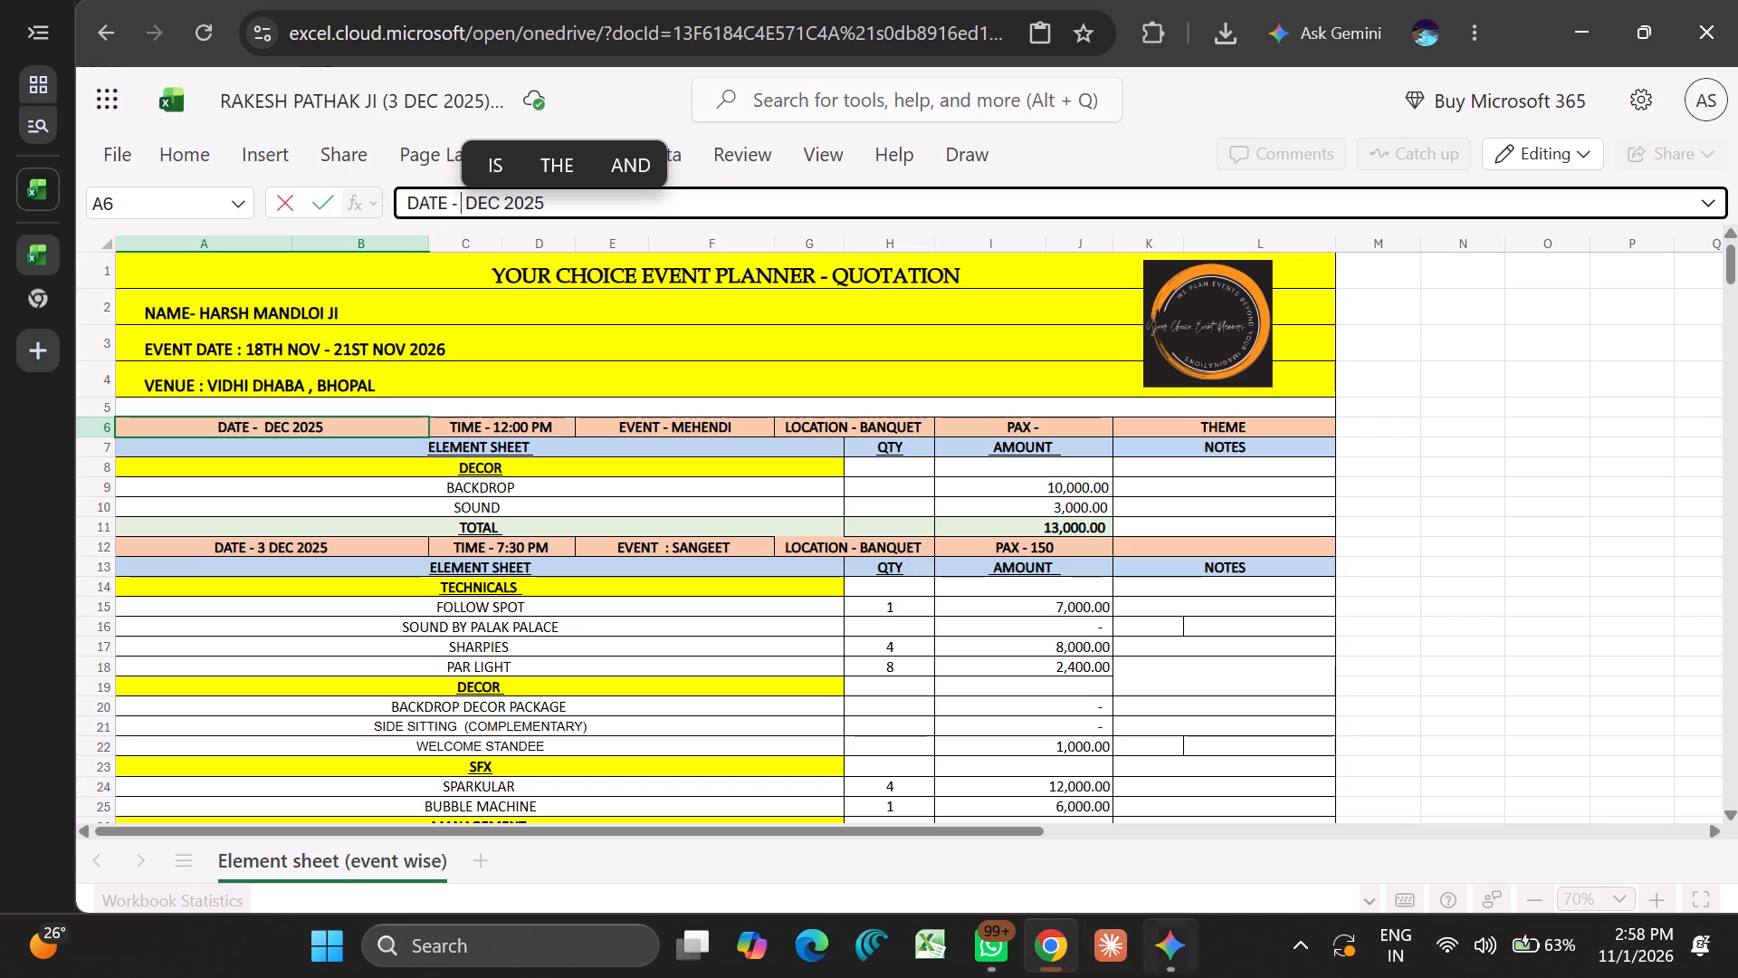
left_click(258, 415)
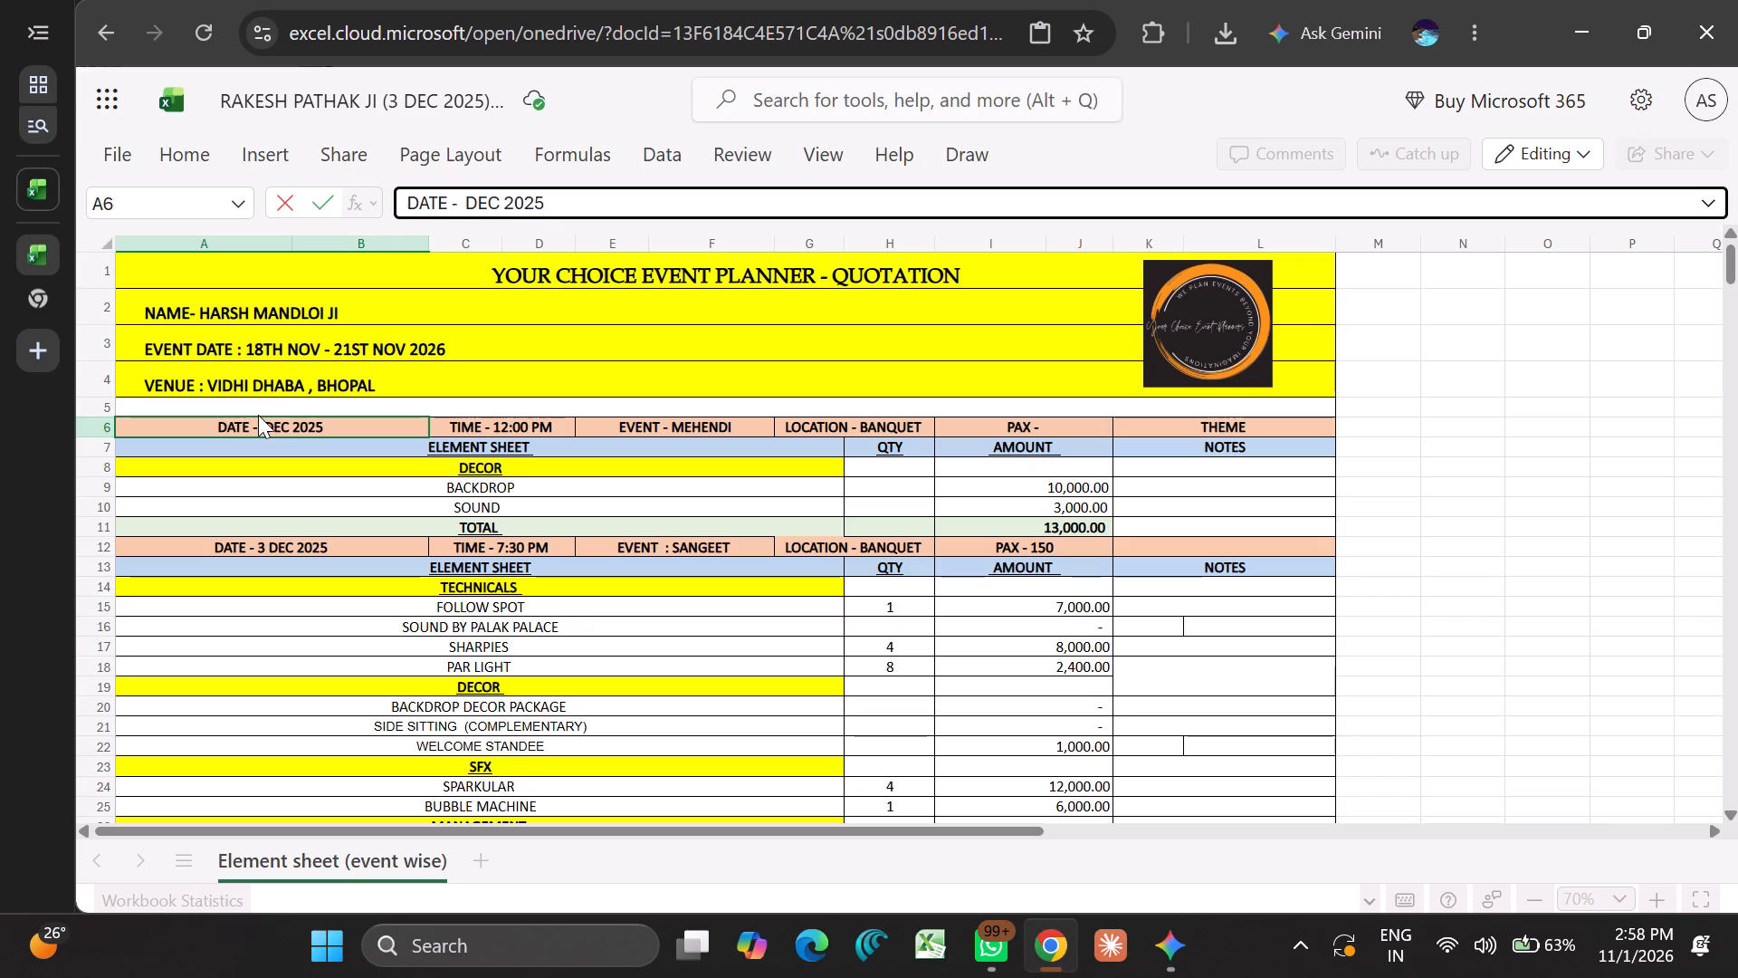
left_click(463, 198)
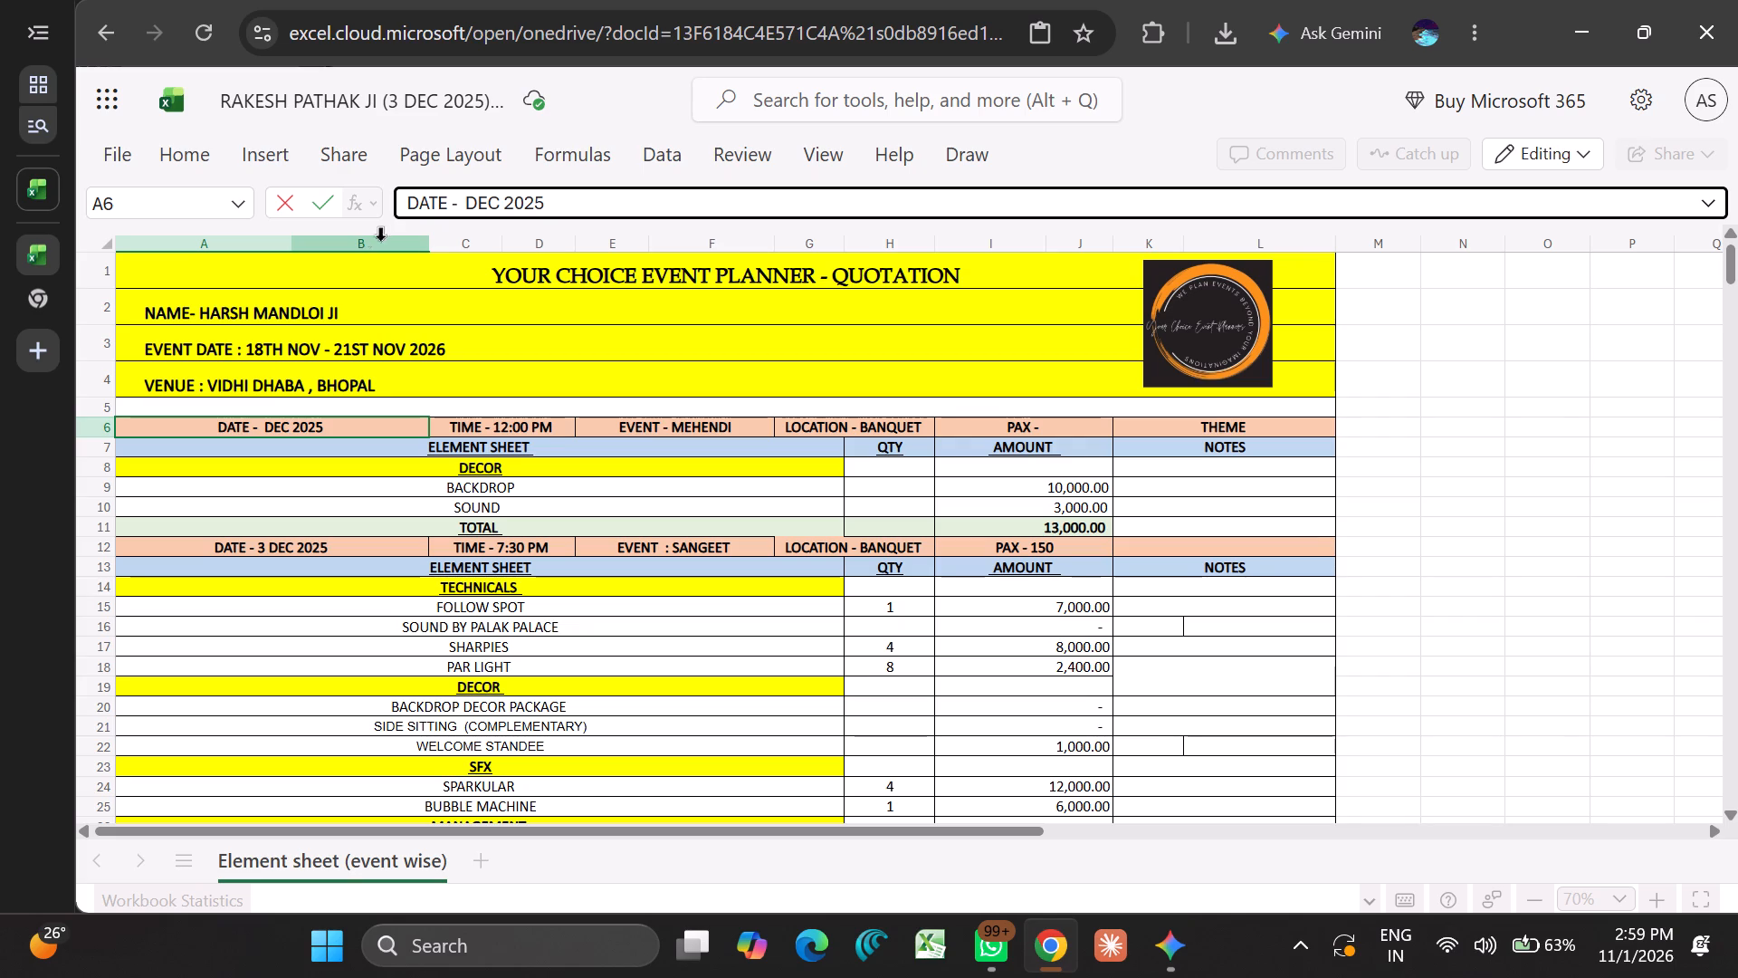
left_click(449, 246)
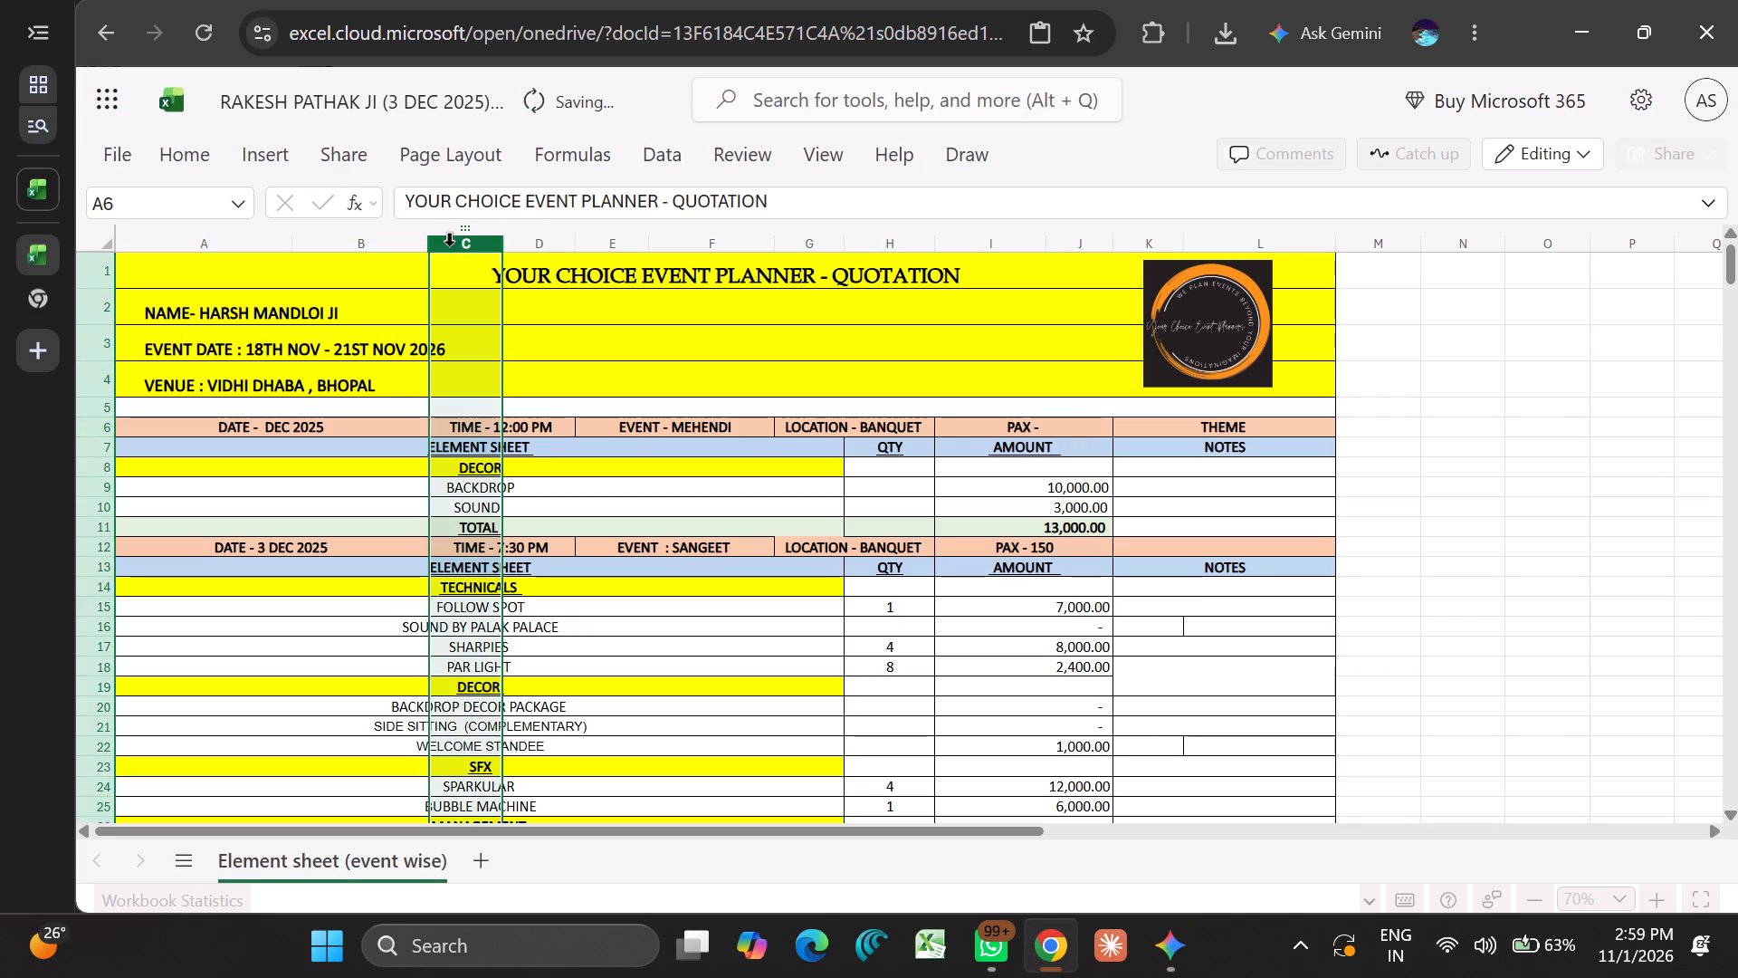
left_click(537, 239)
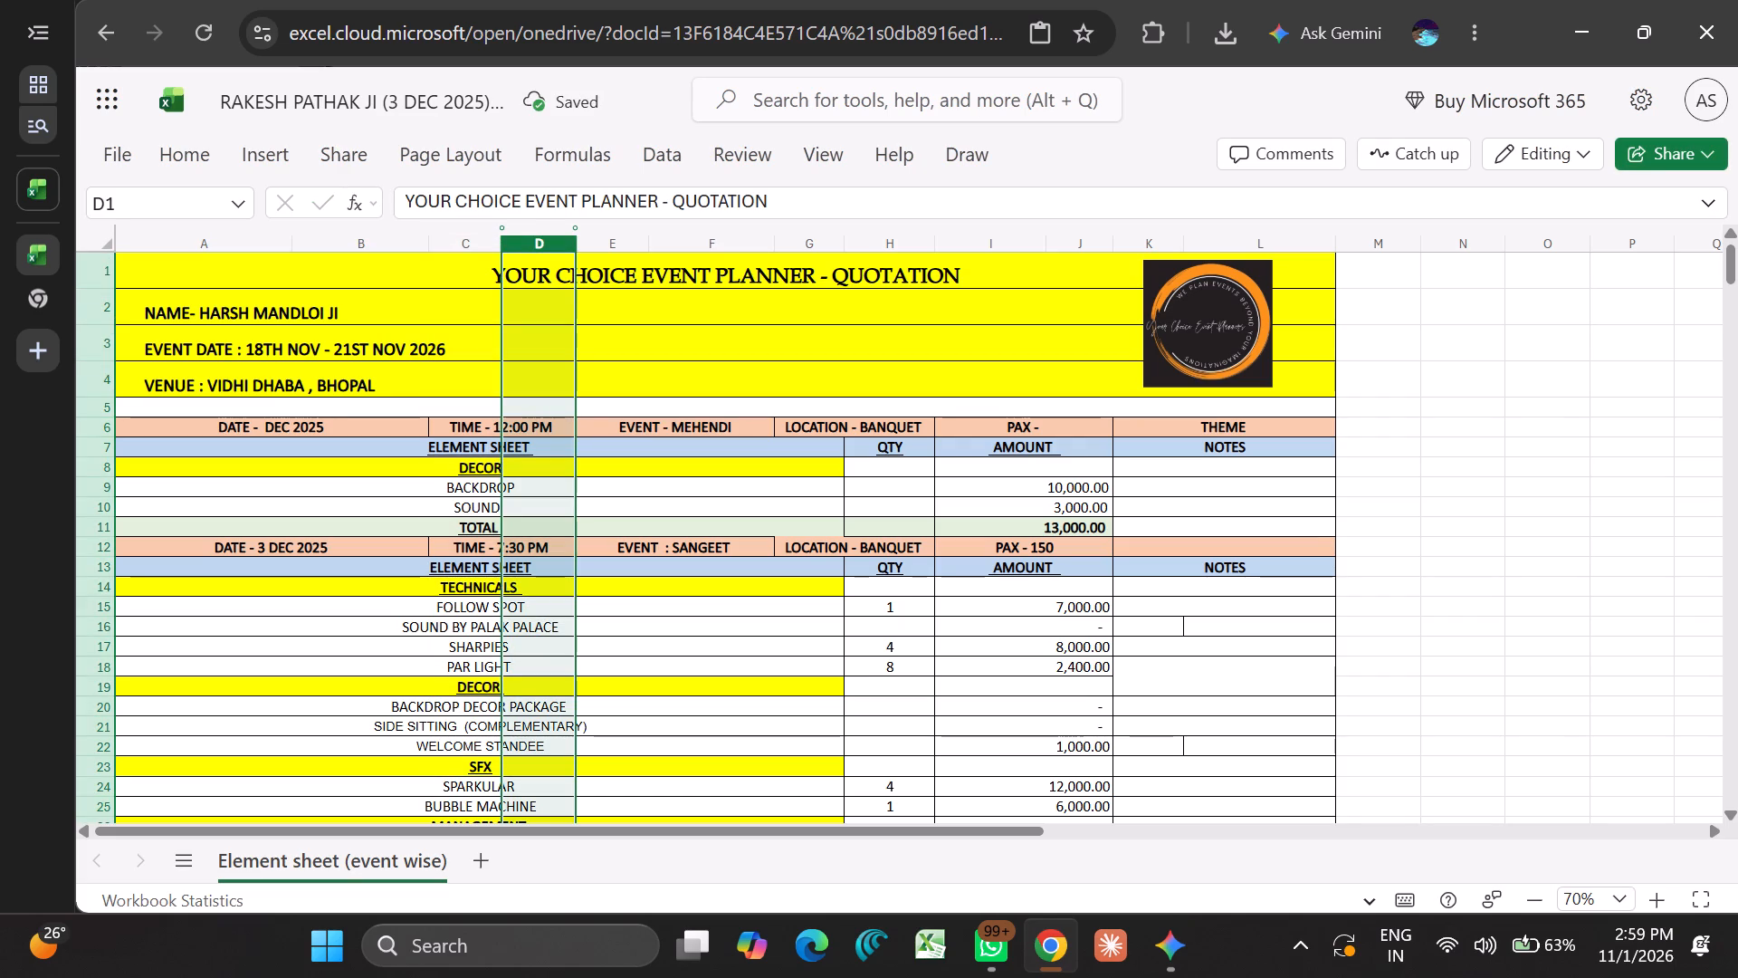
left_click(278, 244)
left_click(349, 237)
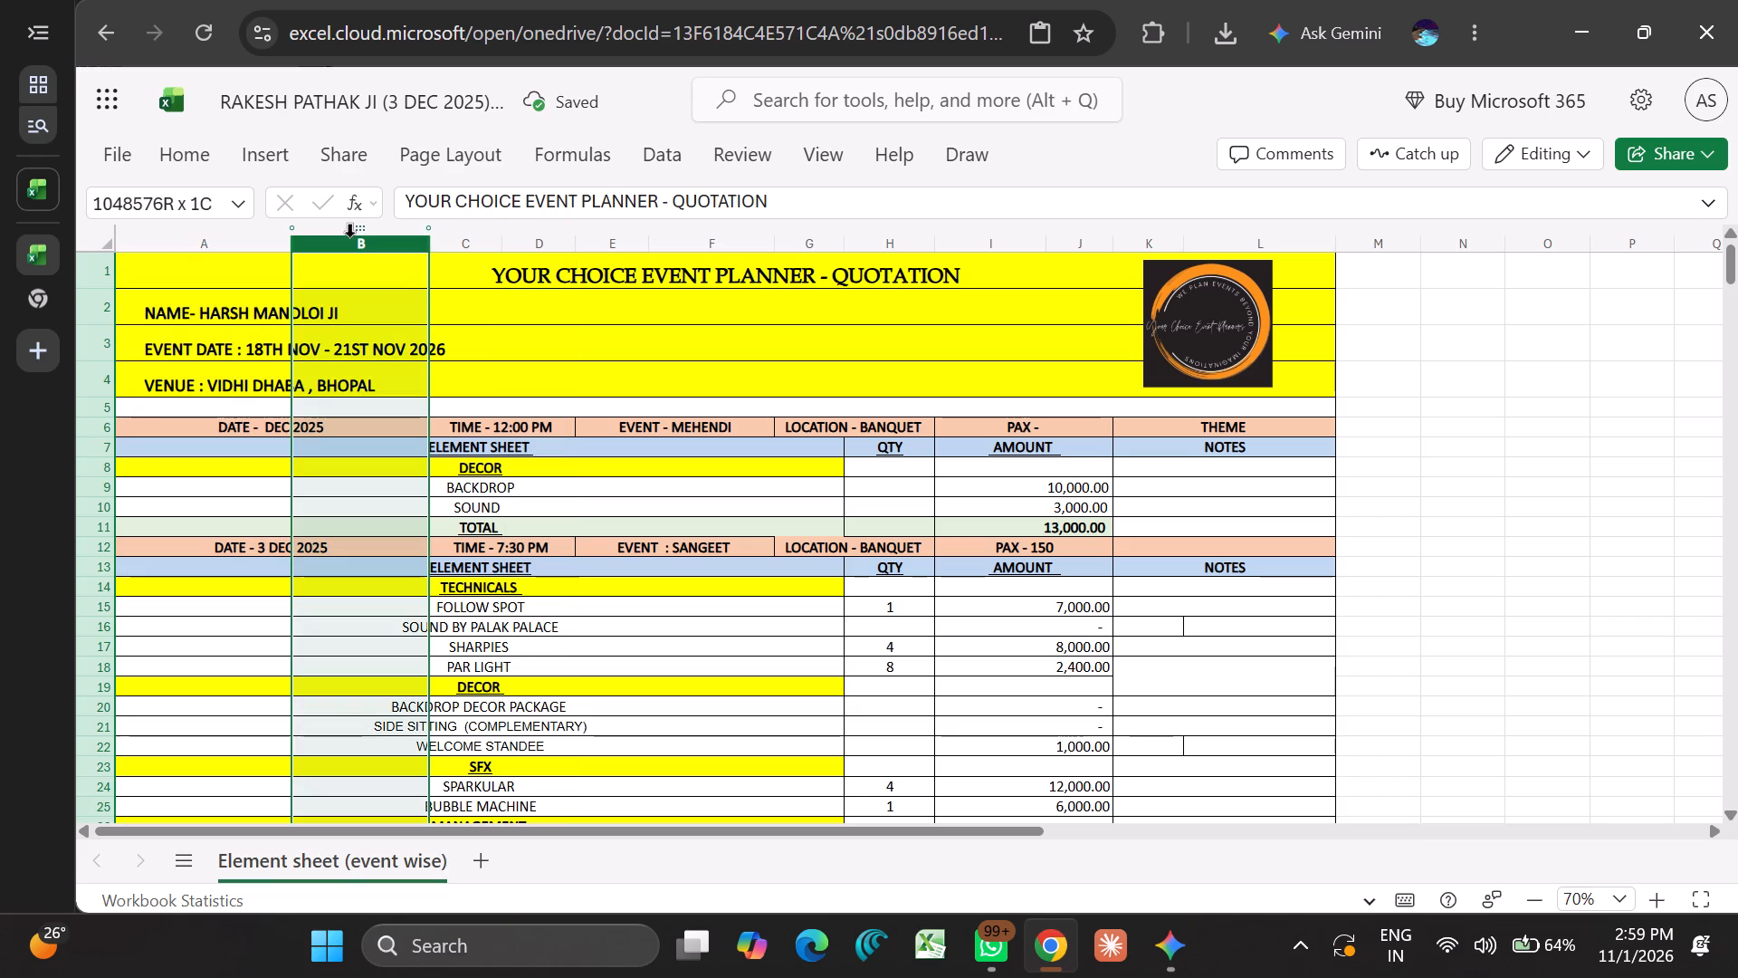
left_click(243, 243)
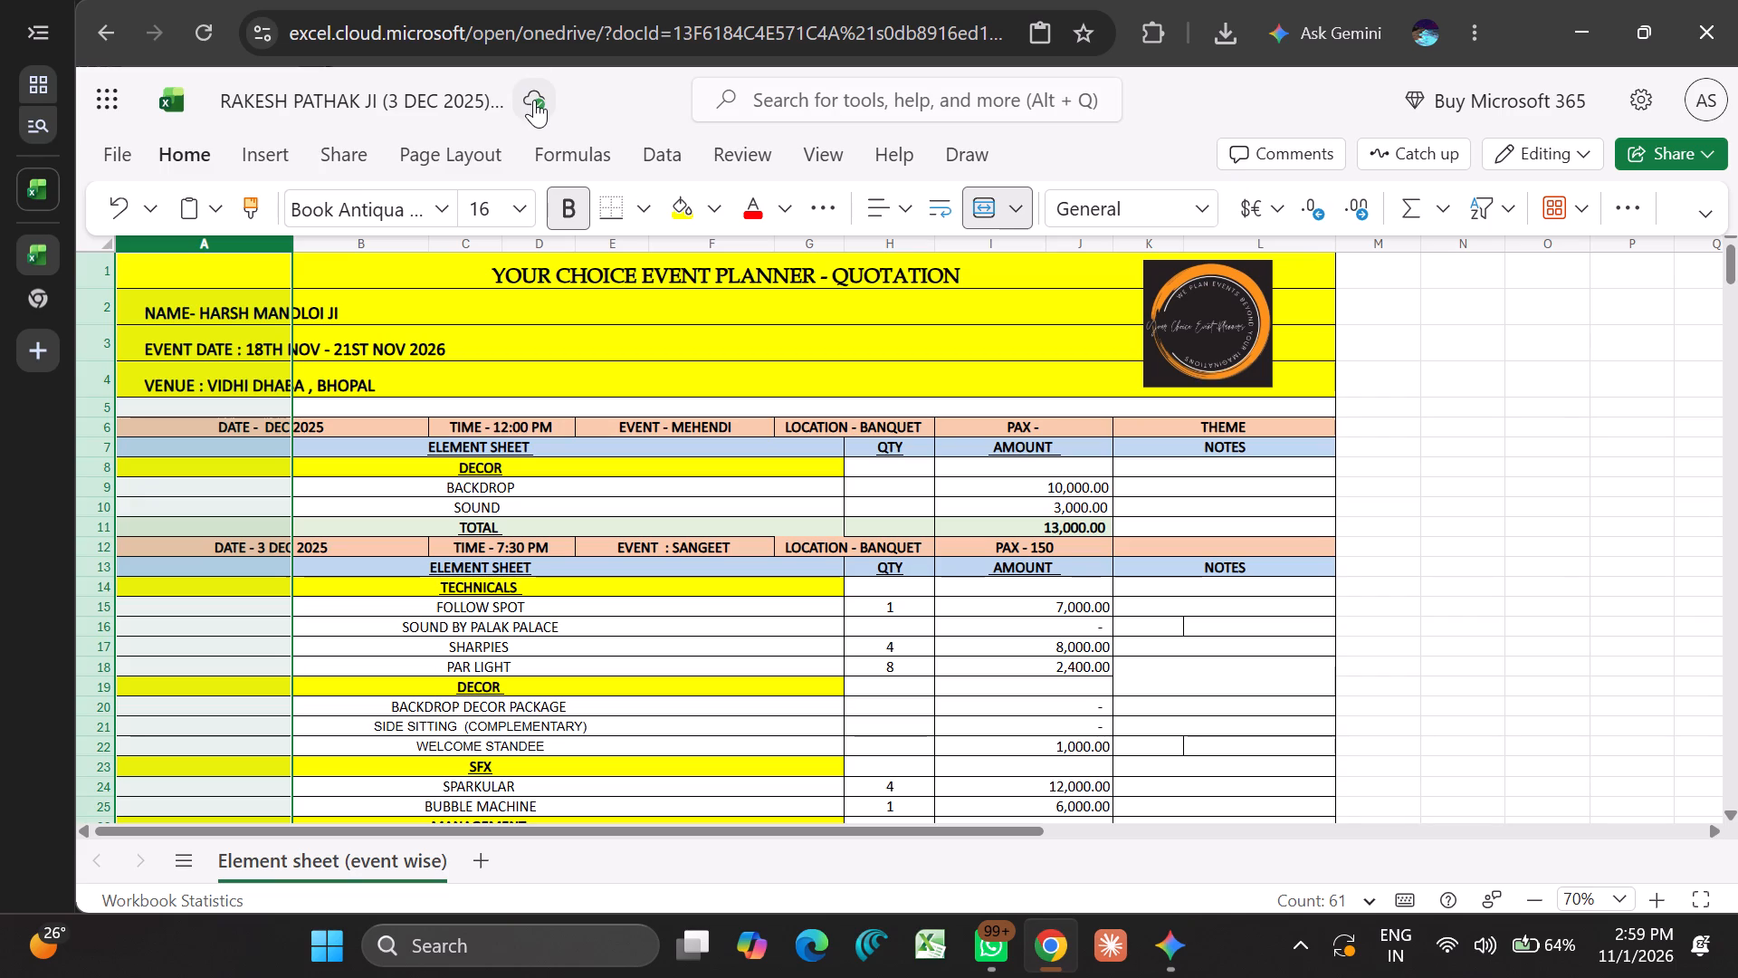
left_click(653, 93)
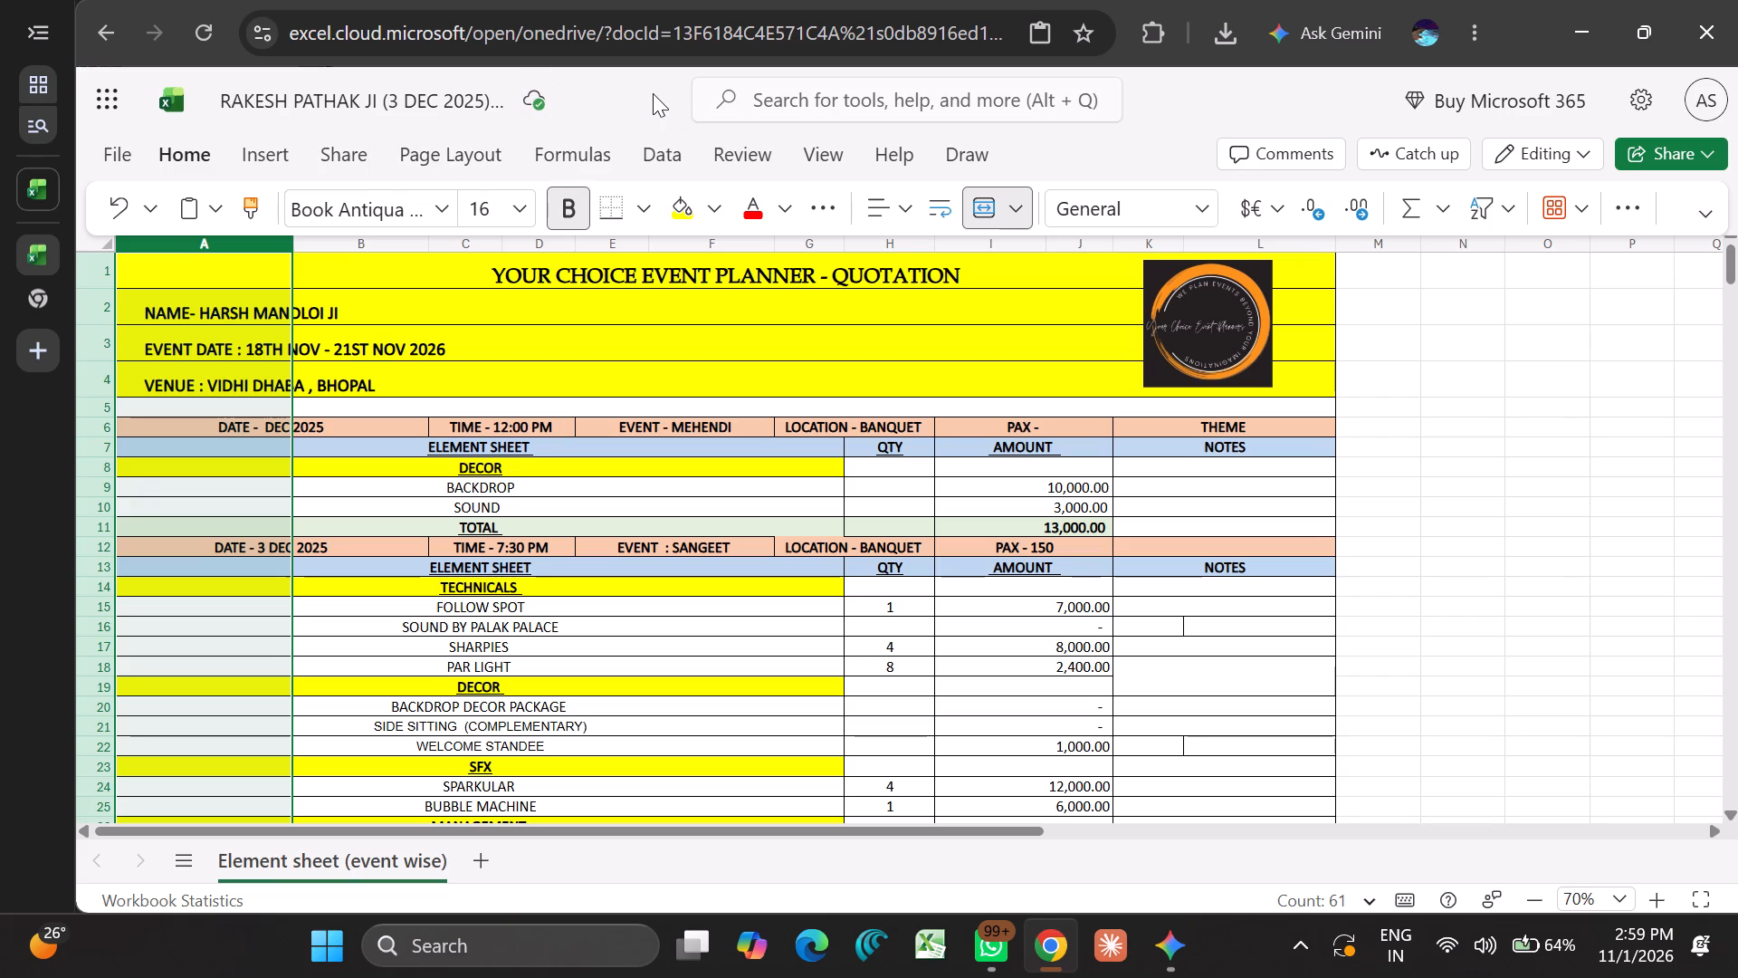
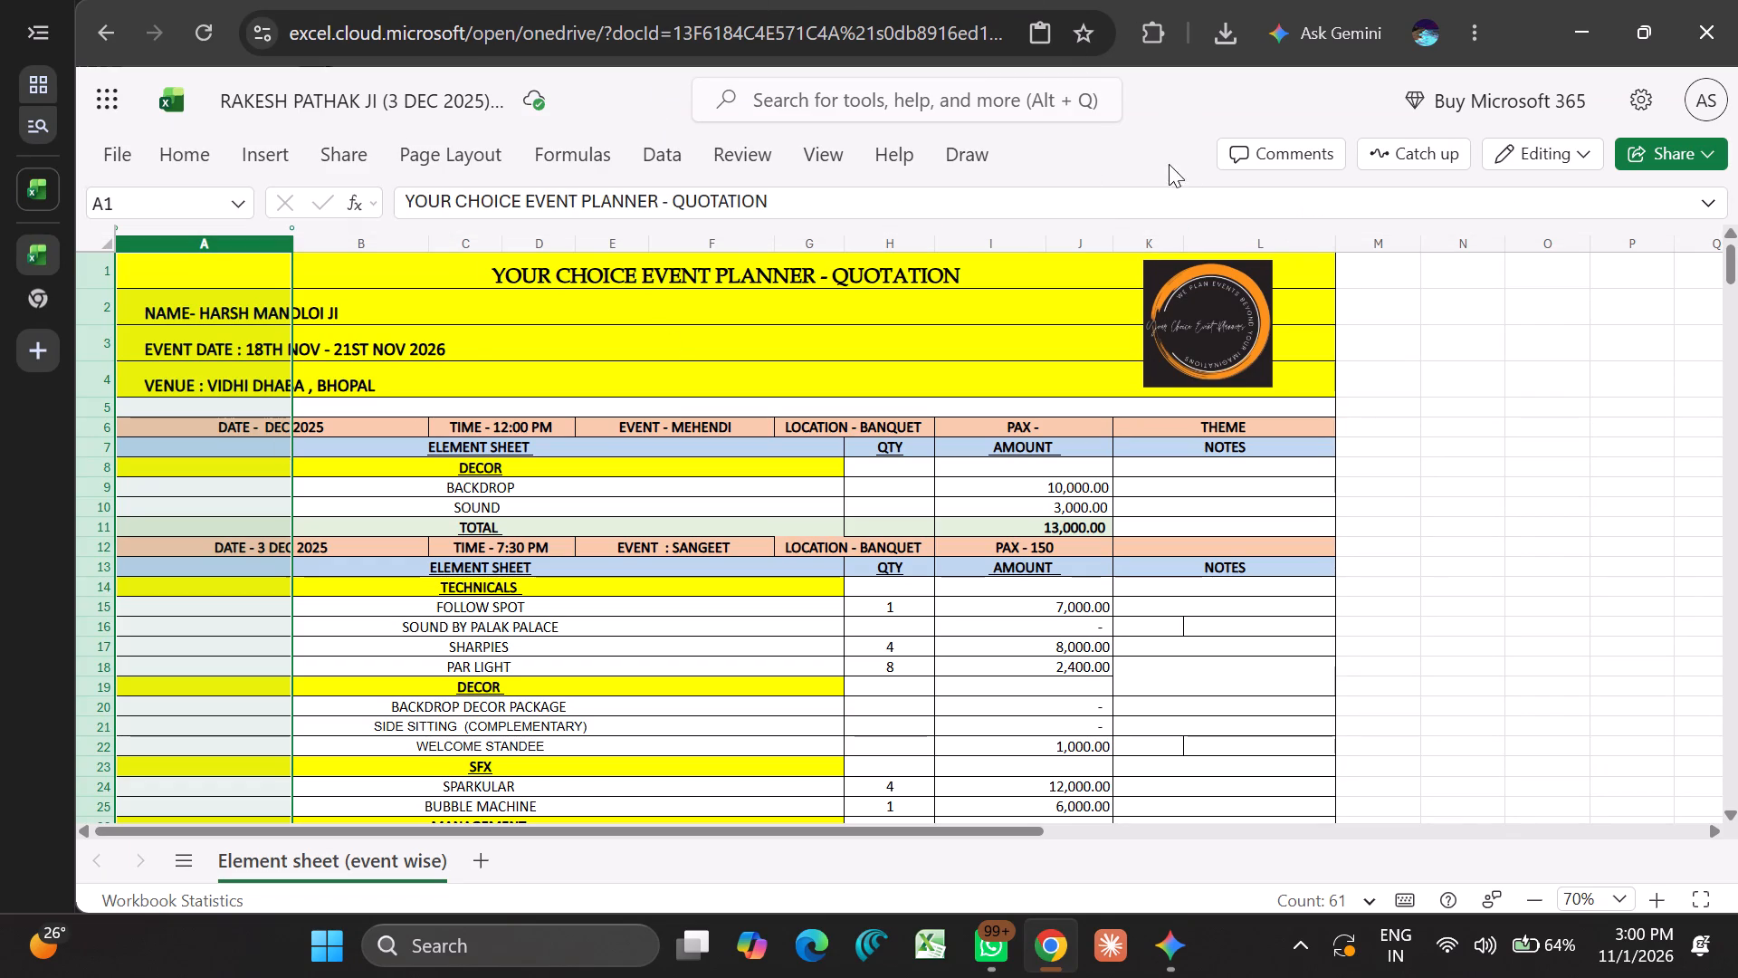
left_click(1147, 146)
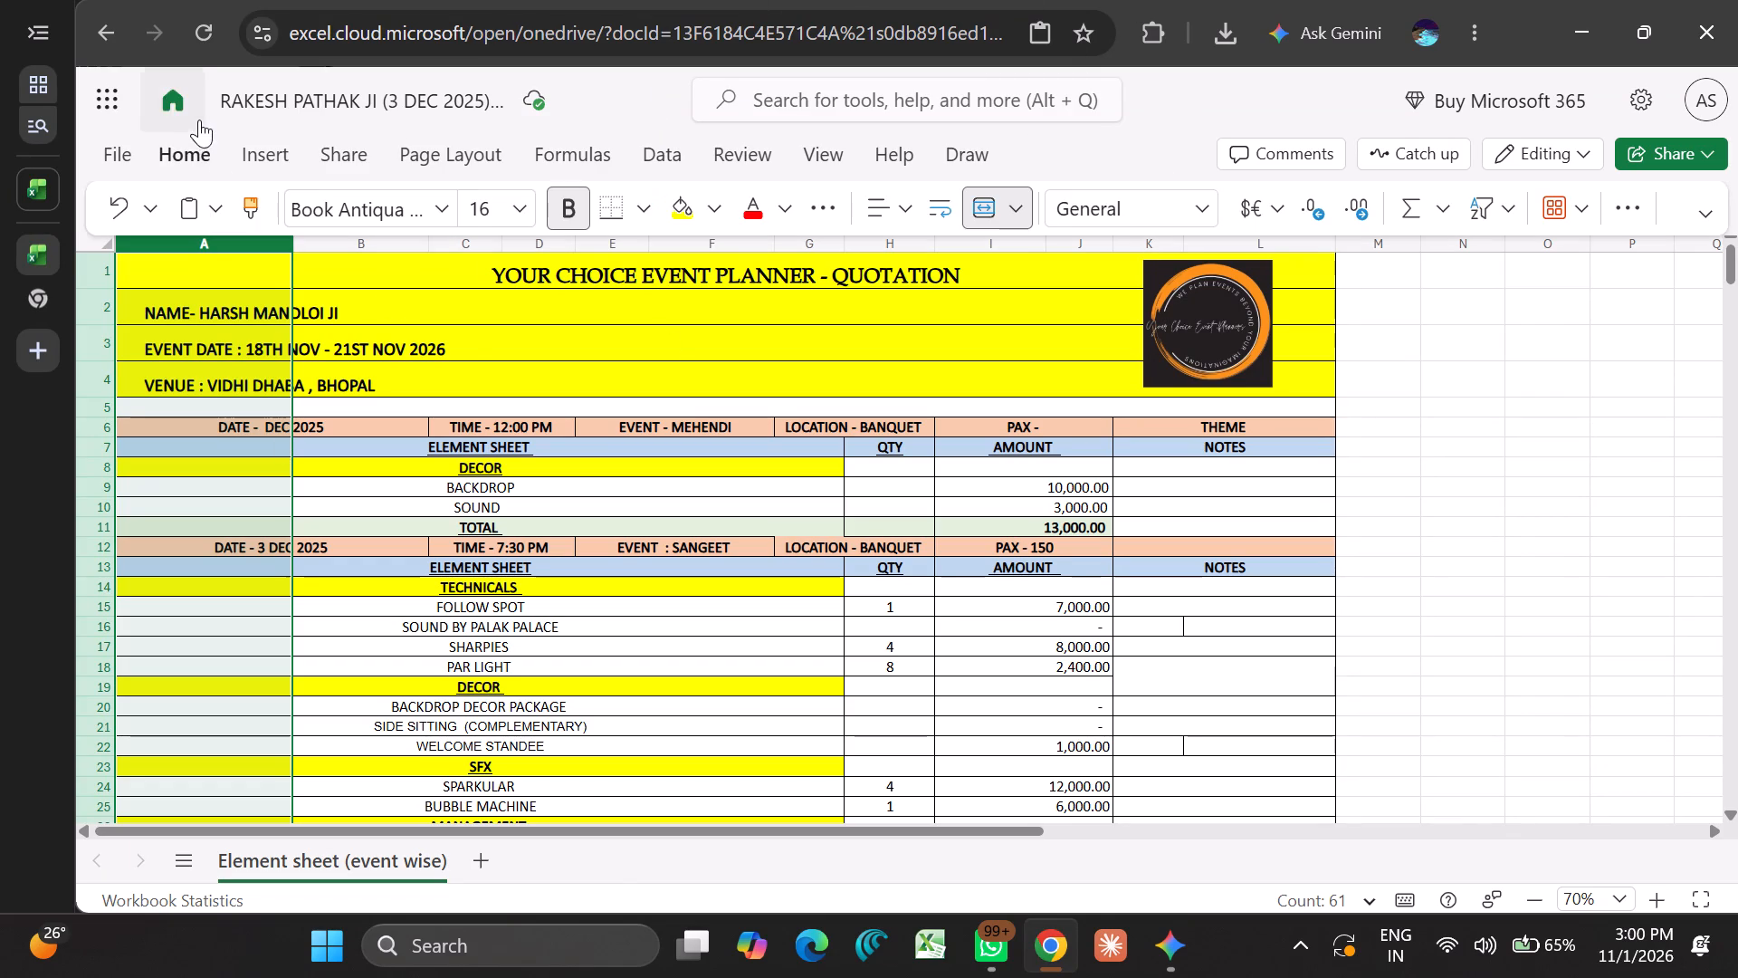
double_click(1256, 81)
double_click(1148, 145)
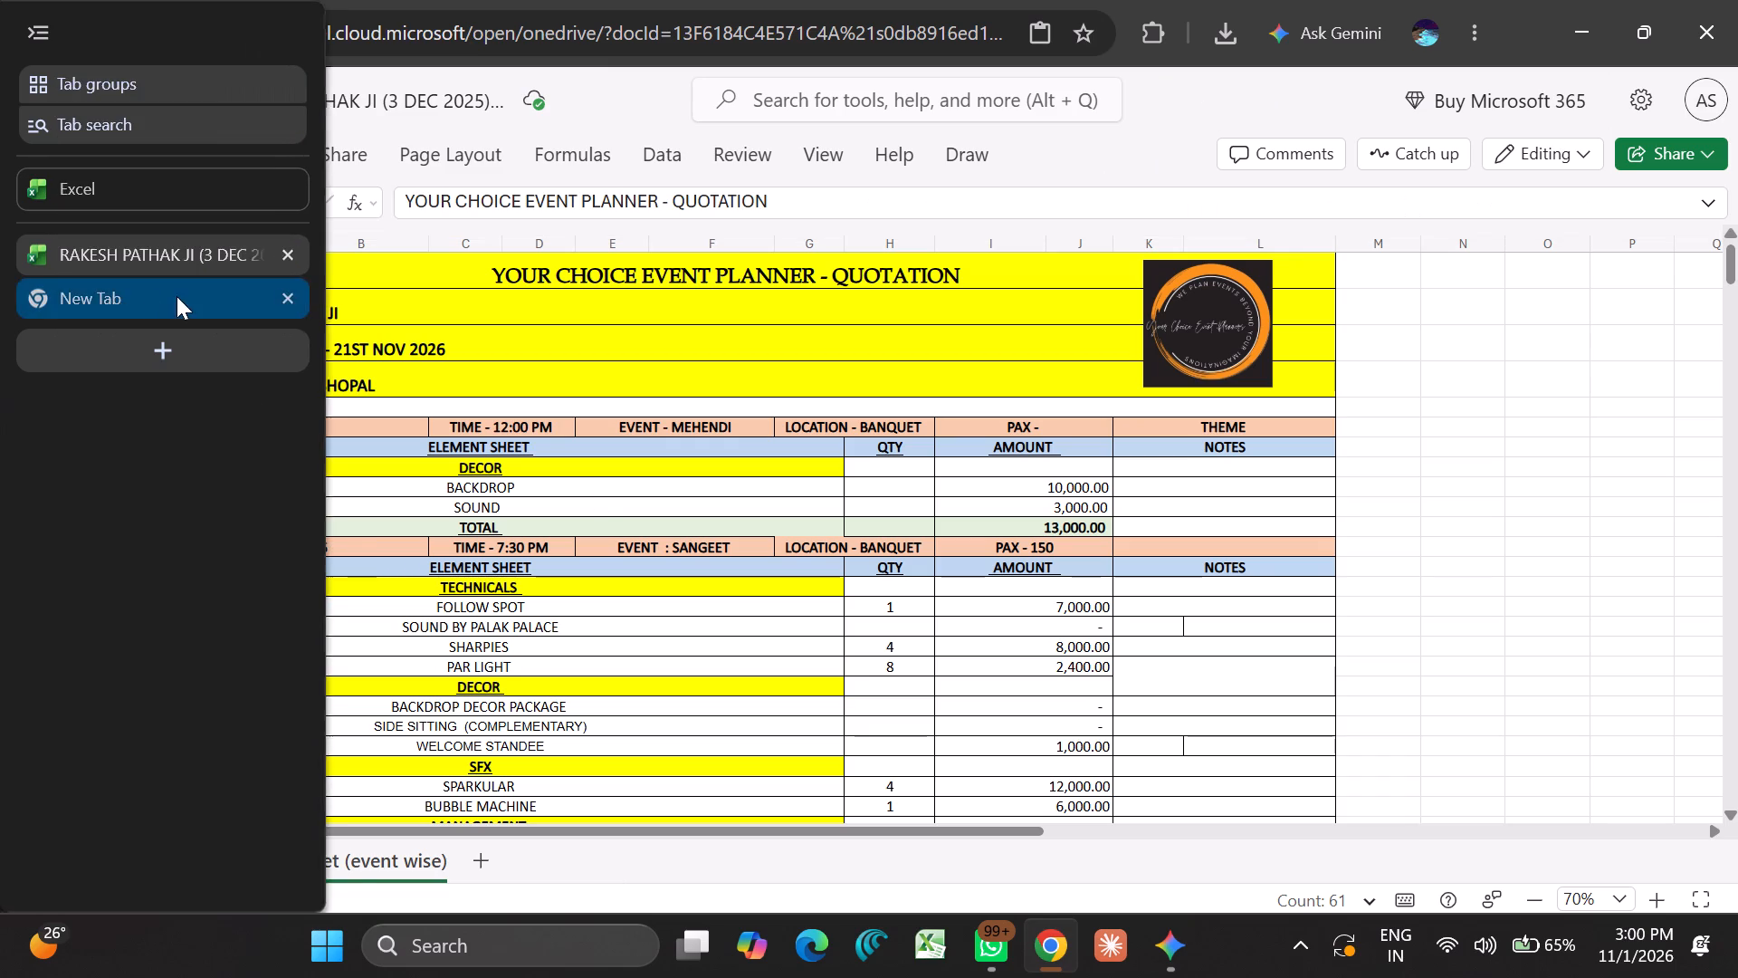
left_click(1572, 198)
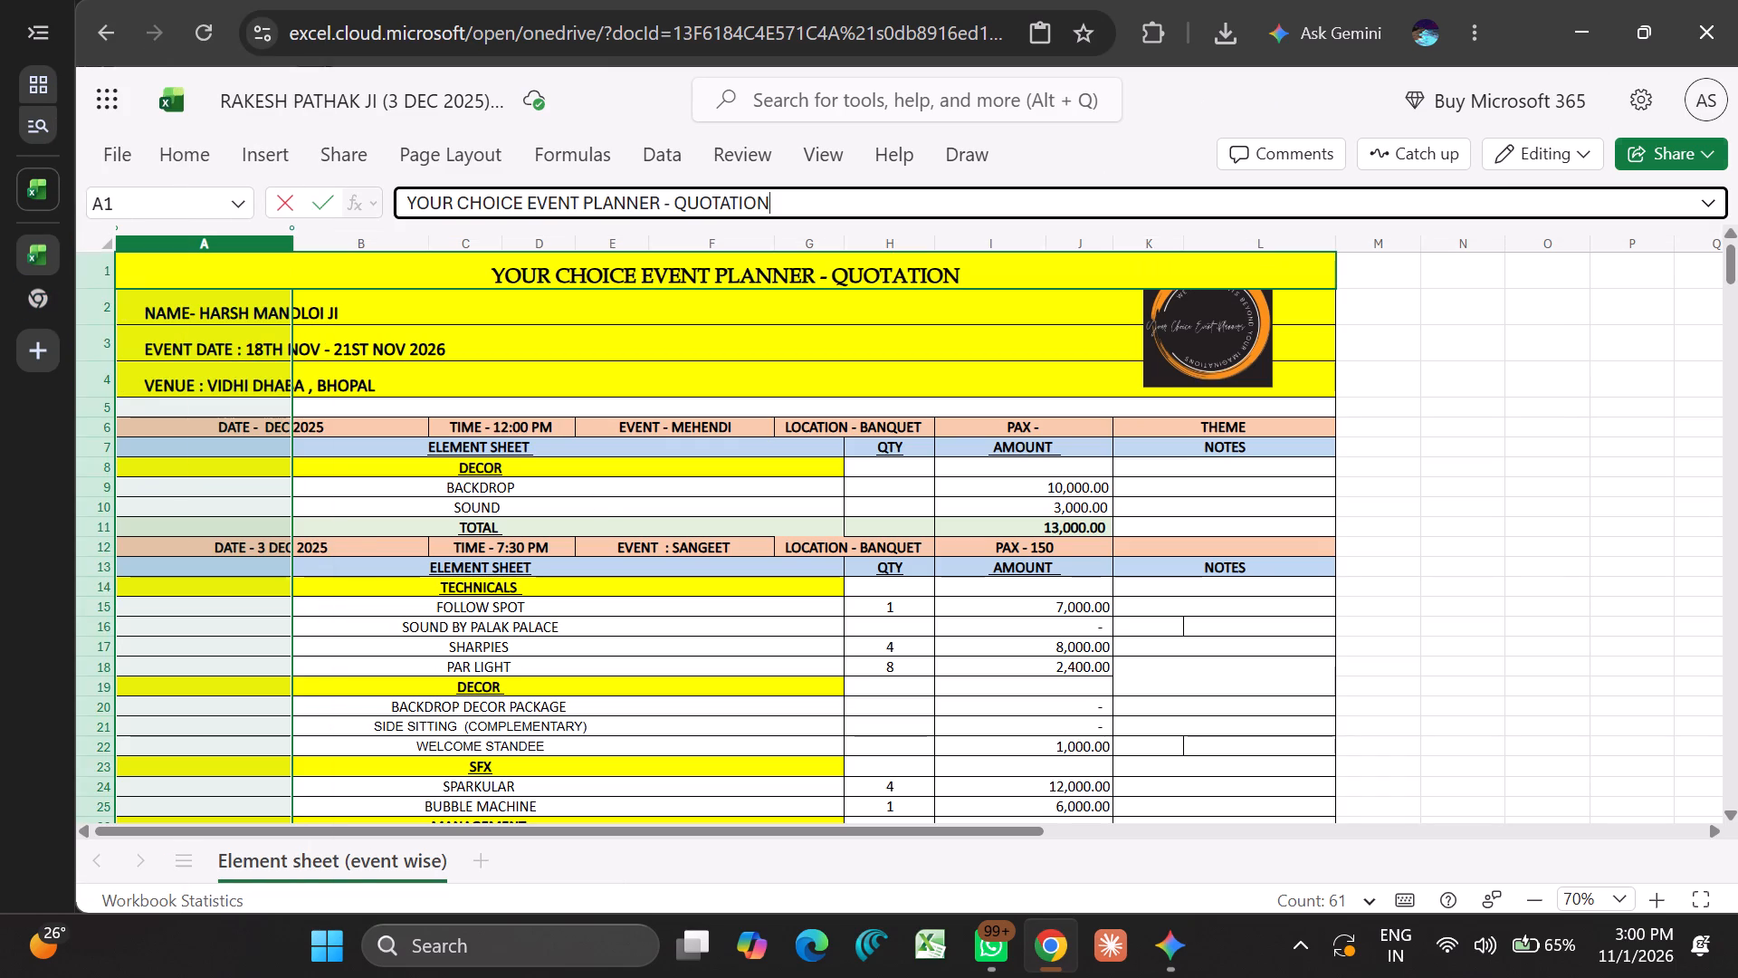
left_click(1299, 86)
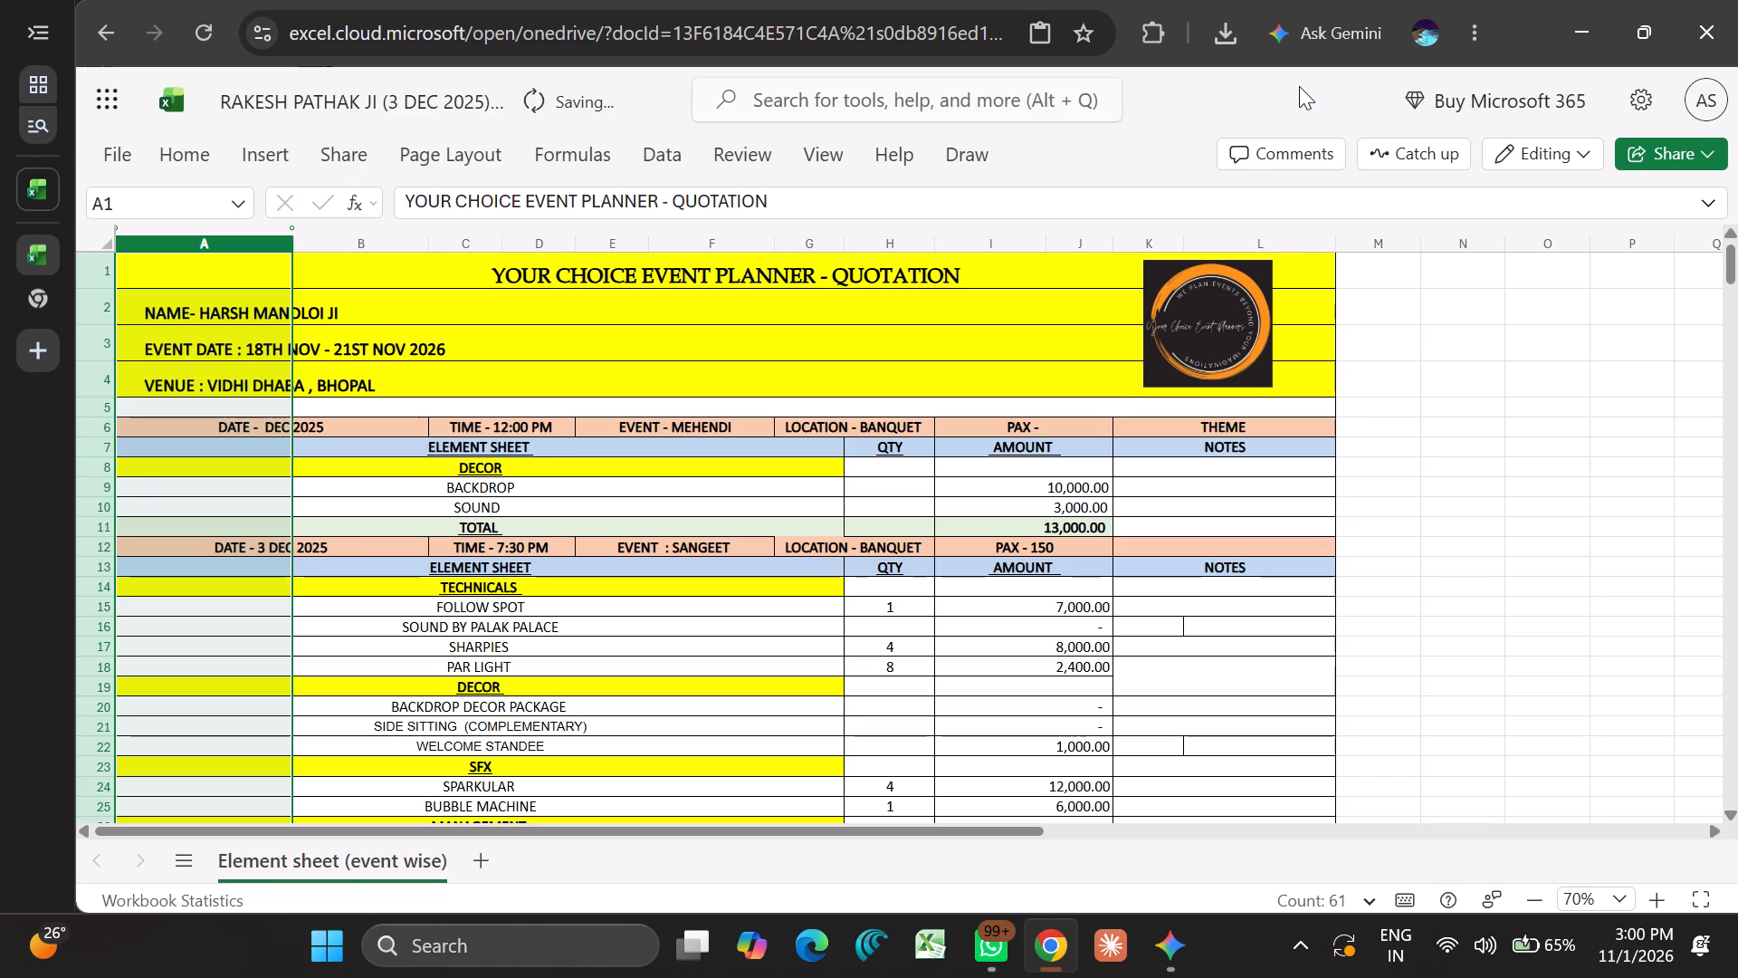
Select the Mehendi event's date cell, A6, in the event heading row.
left_click(377, 419)
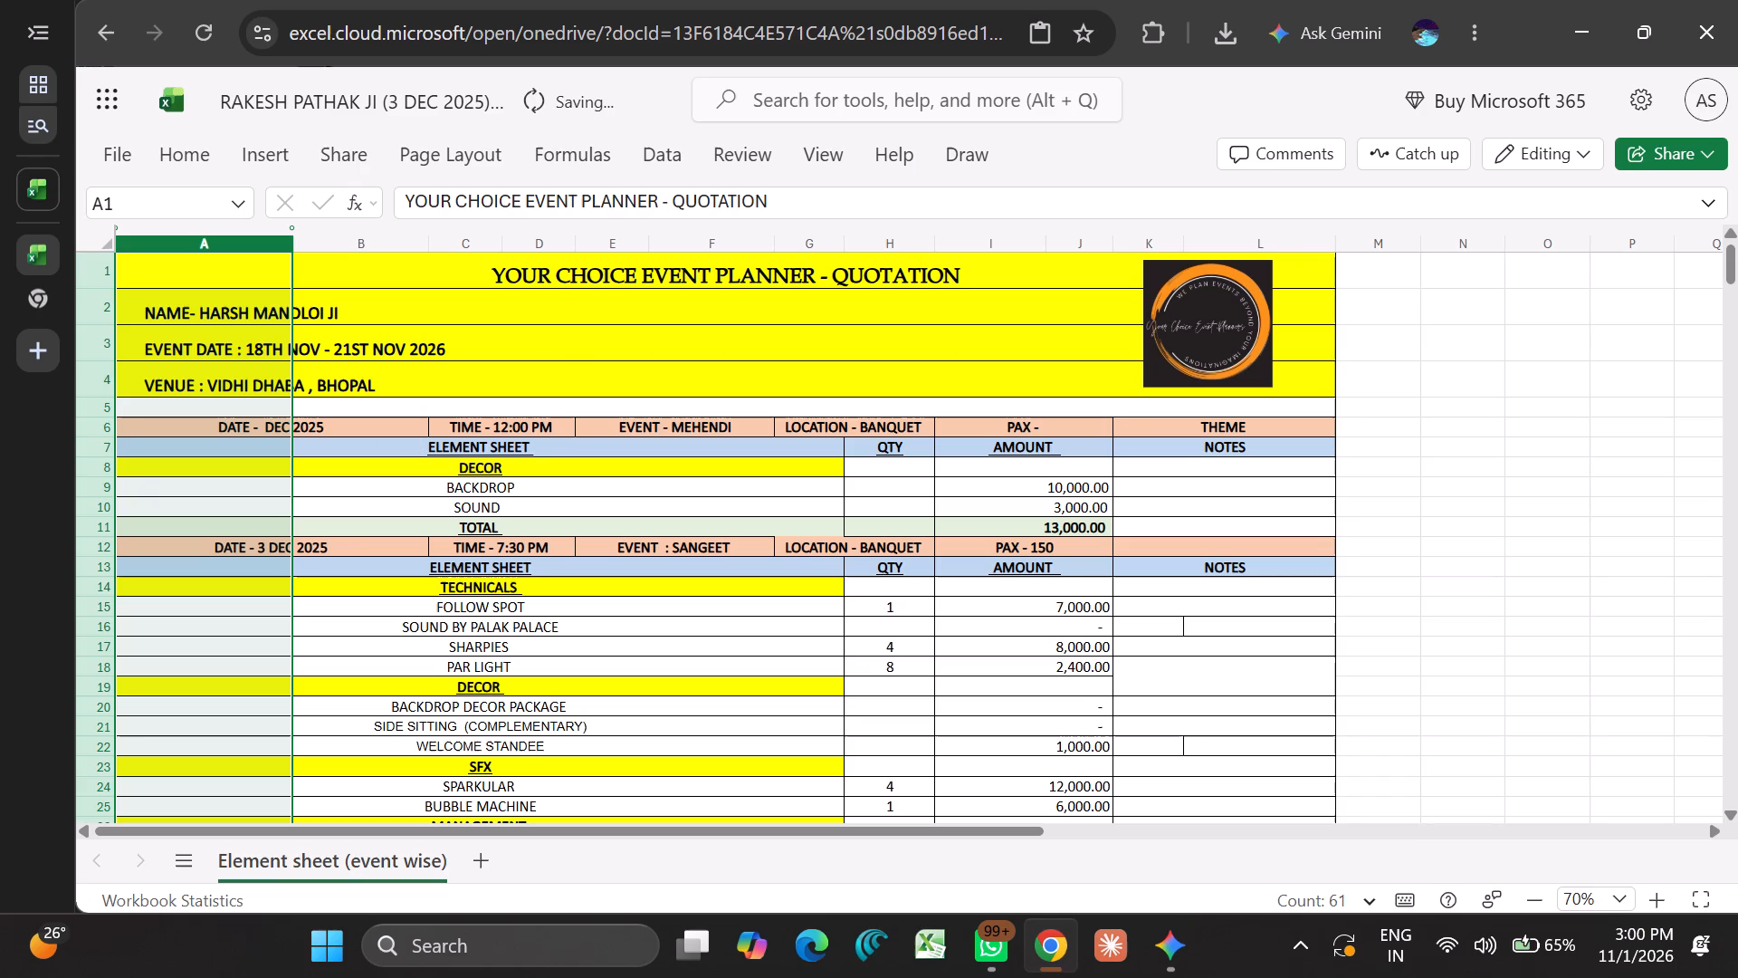
left_click(341, 428)
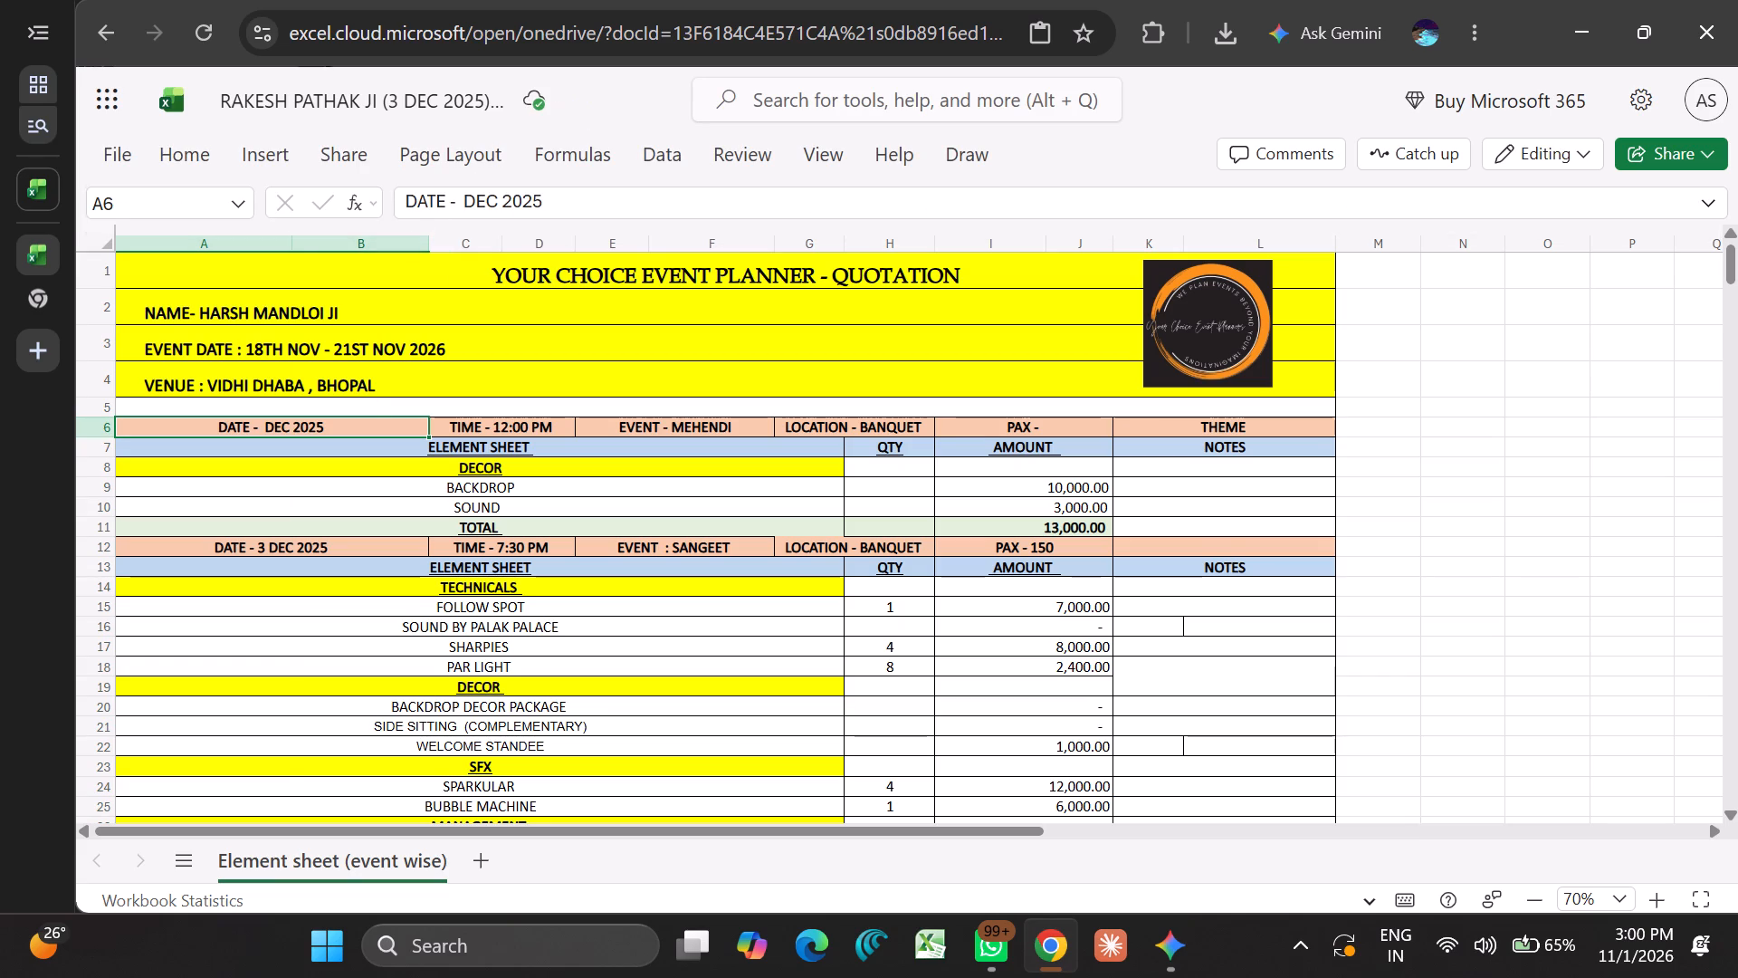
Open the Mehendi event's date text in cell A6 for editing, at the gap before DEC 2025.
left_click(461, 197)
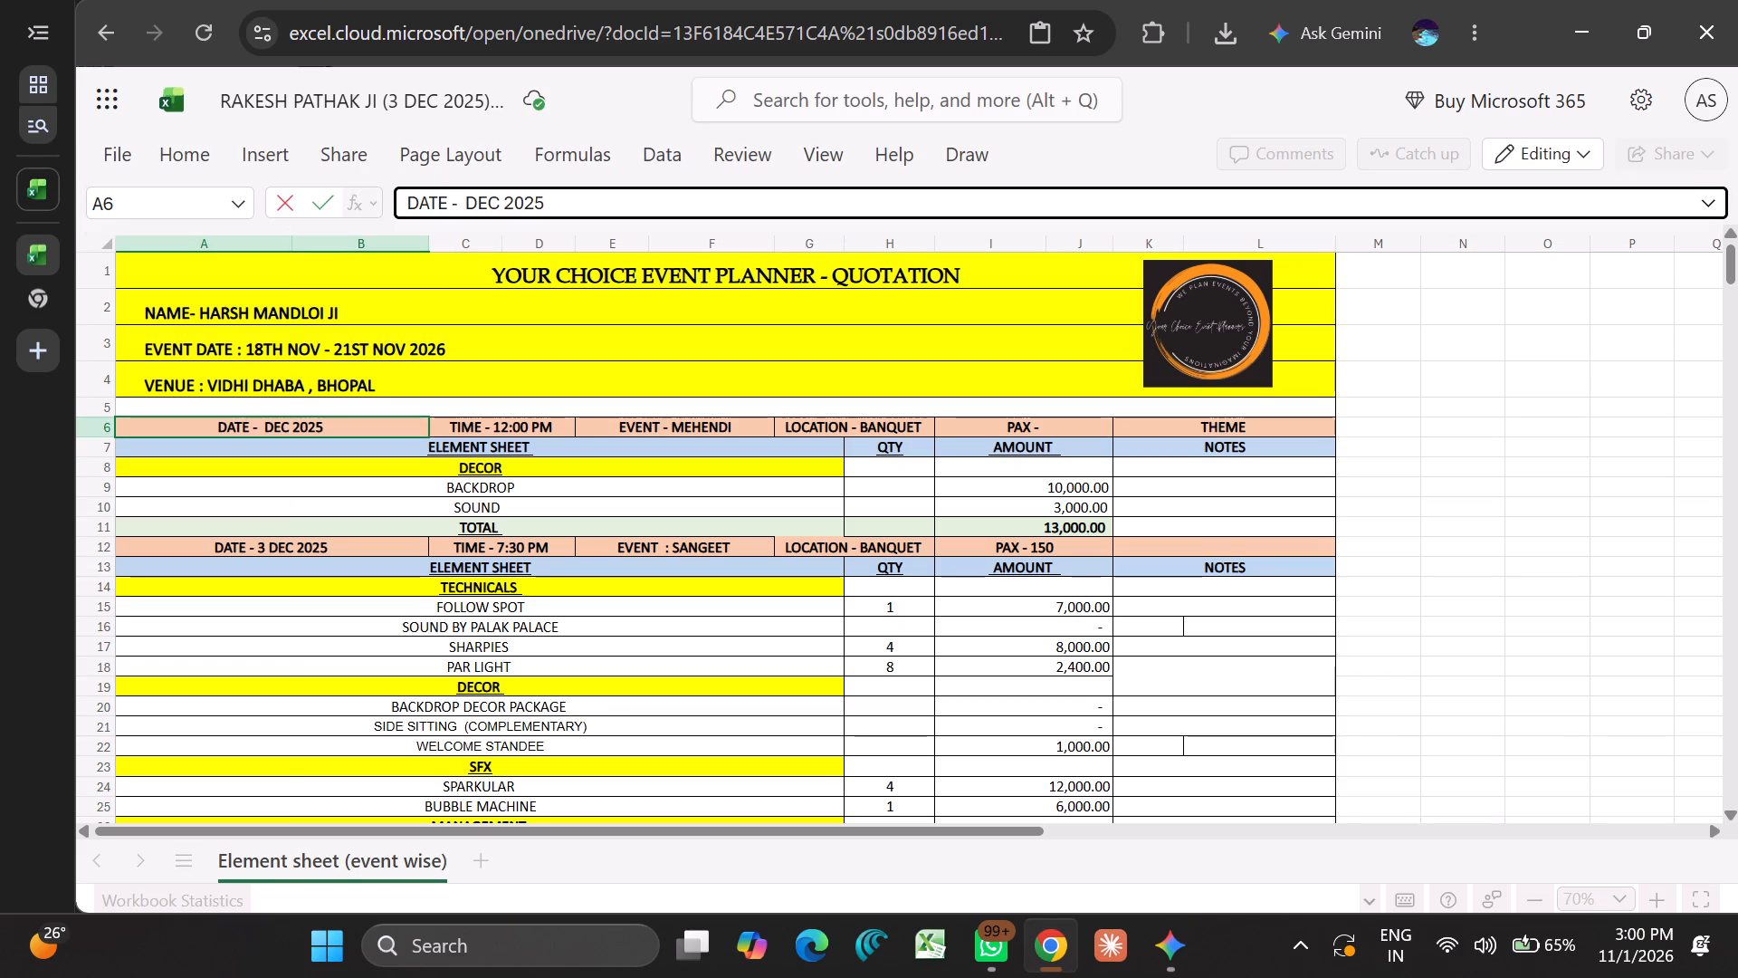
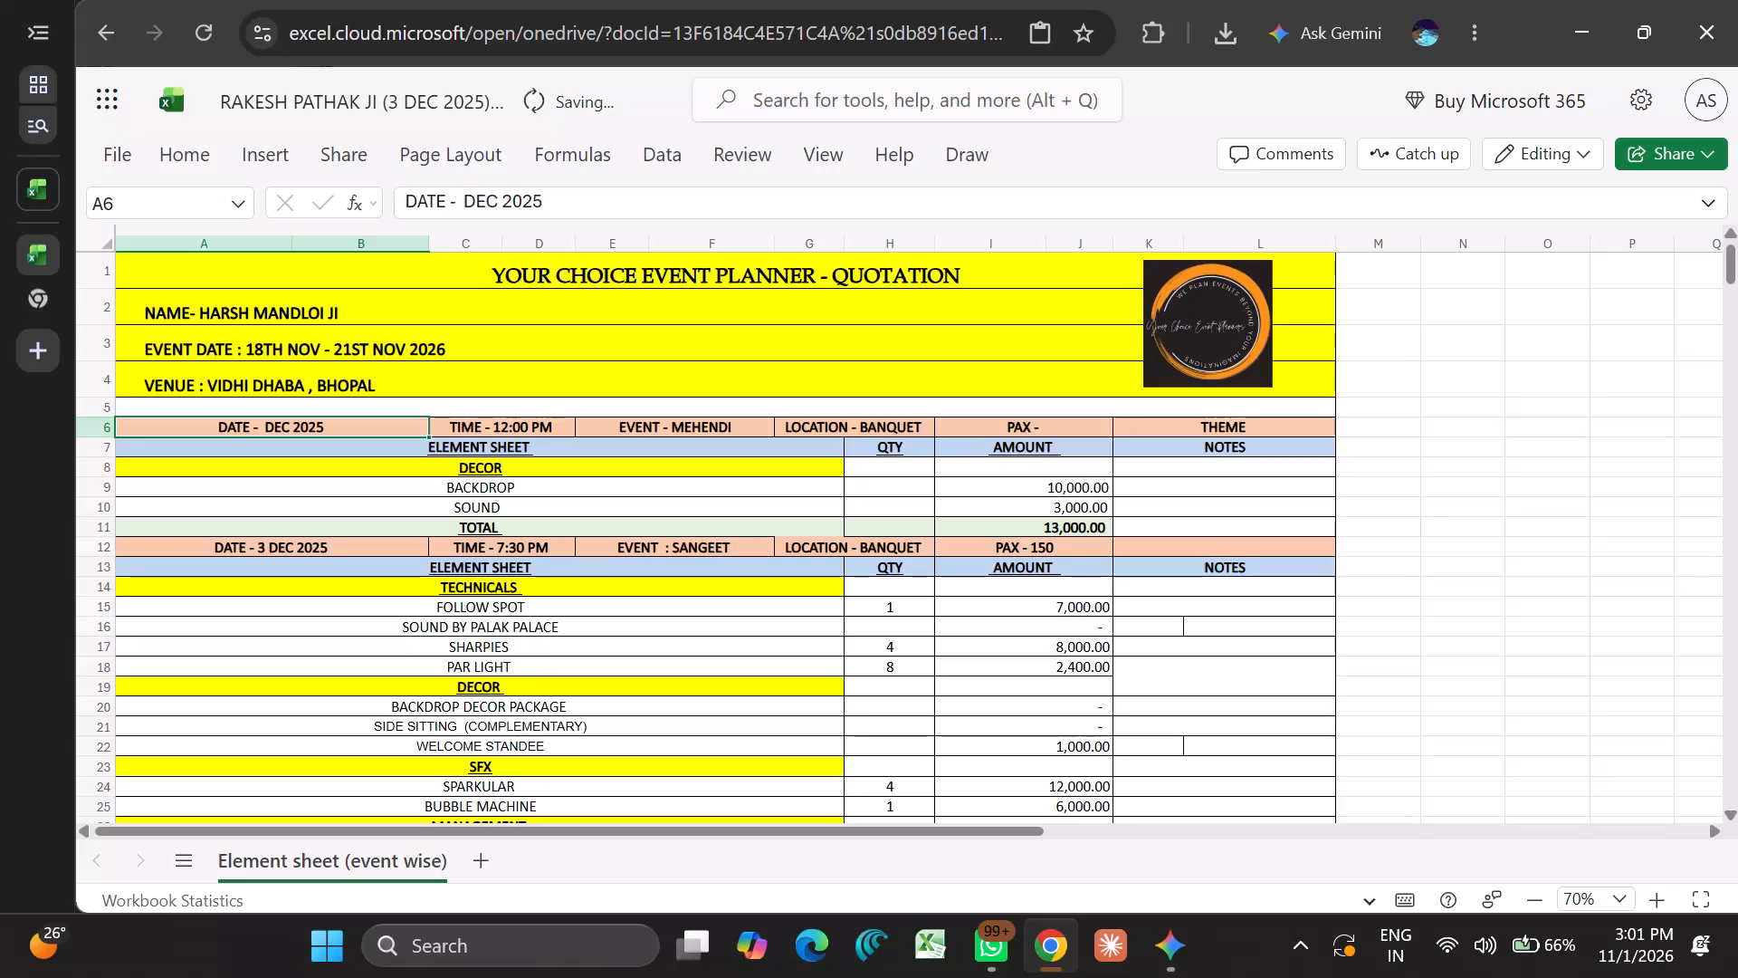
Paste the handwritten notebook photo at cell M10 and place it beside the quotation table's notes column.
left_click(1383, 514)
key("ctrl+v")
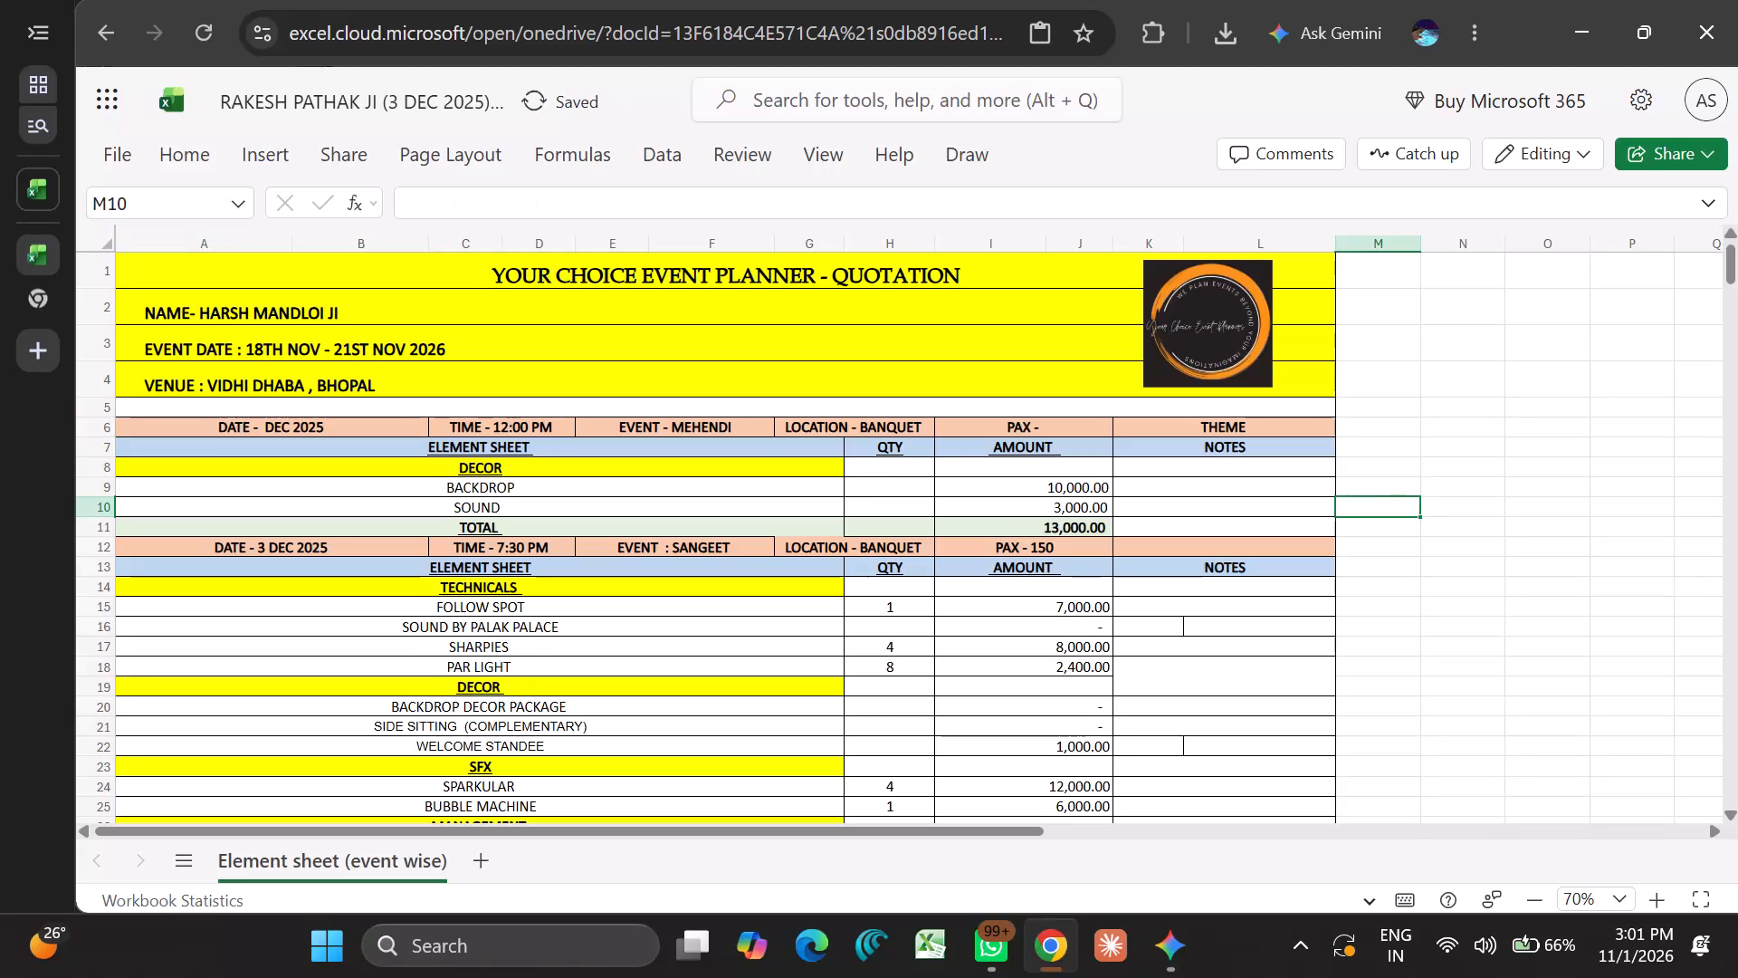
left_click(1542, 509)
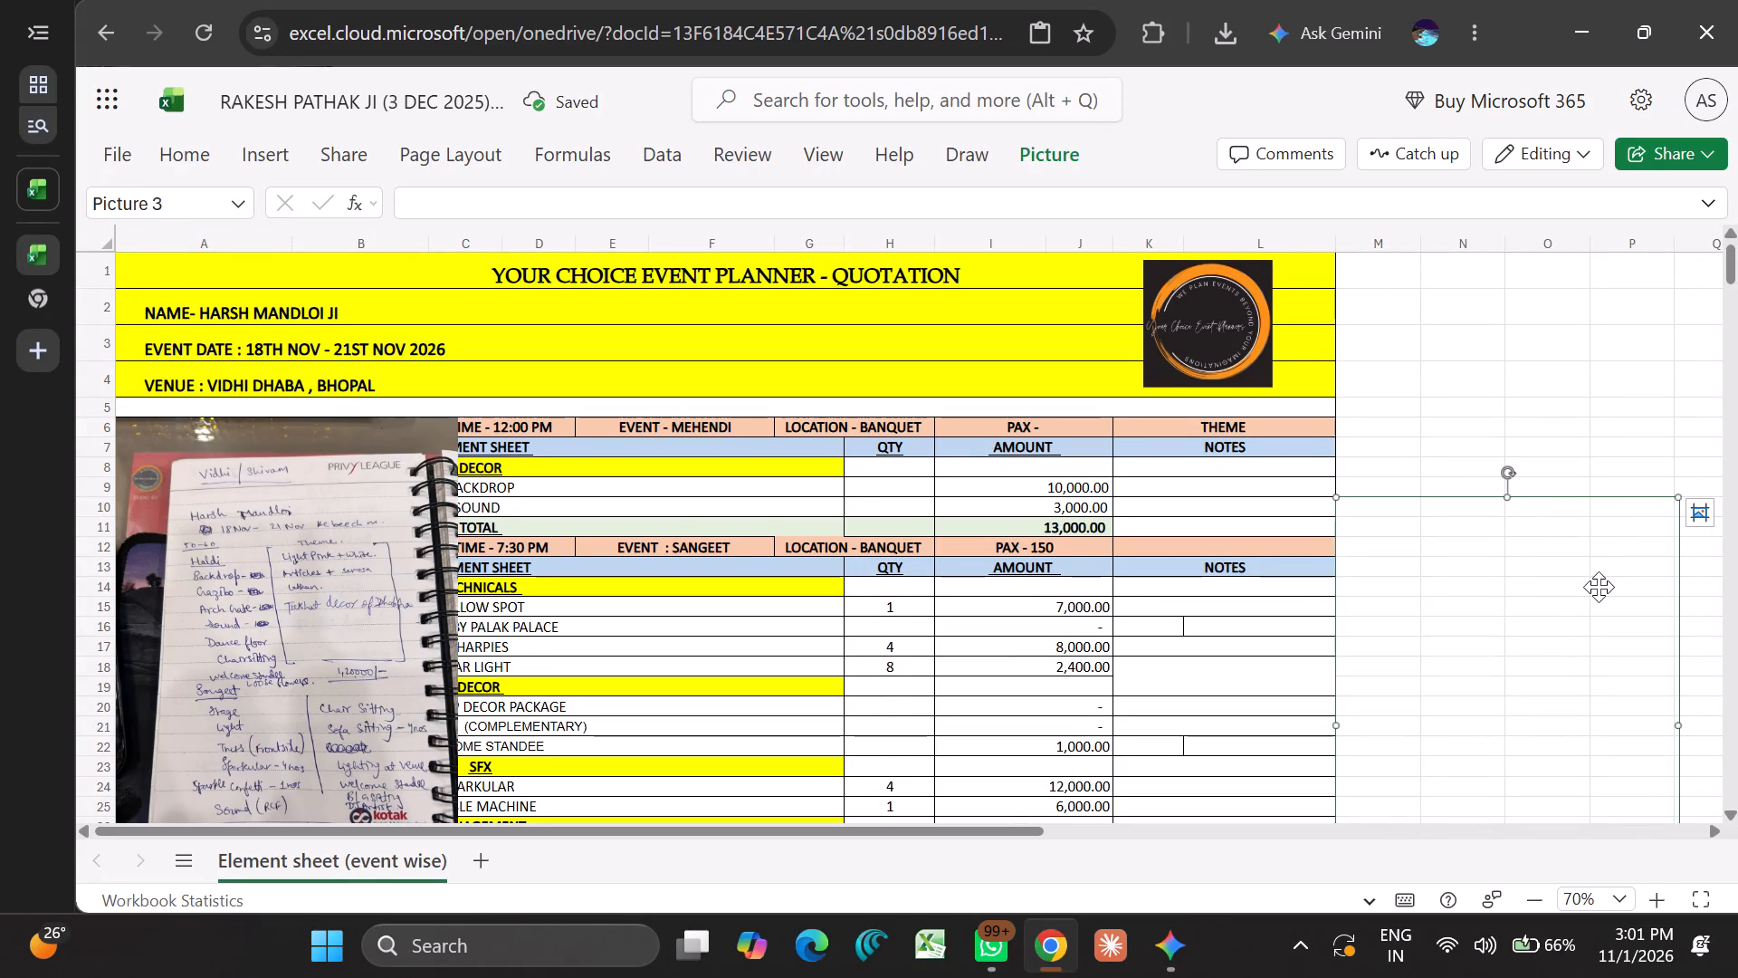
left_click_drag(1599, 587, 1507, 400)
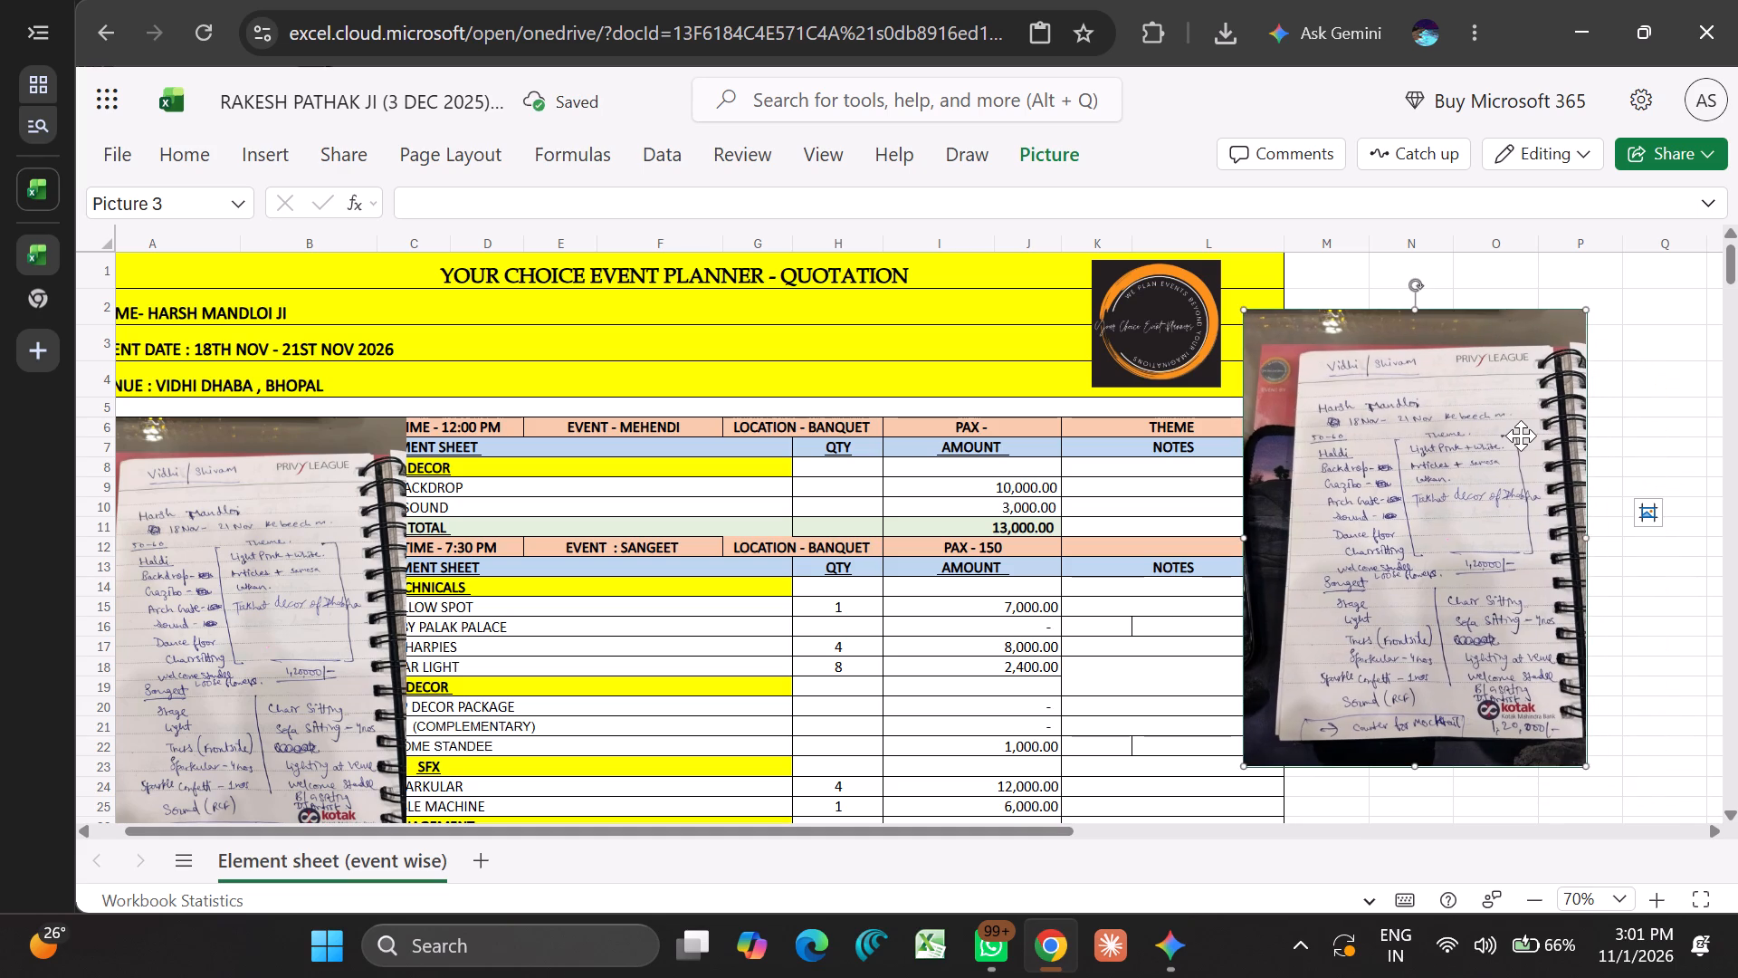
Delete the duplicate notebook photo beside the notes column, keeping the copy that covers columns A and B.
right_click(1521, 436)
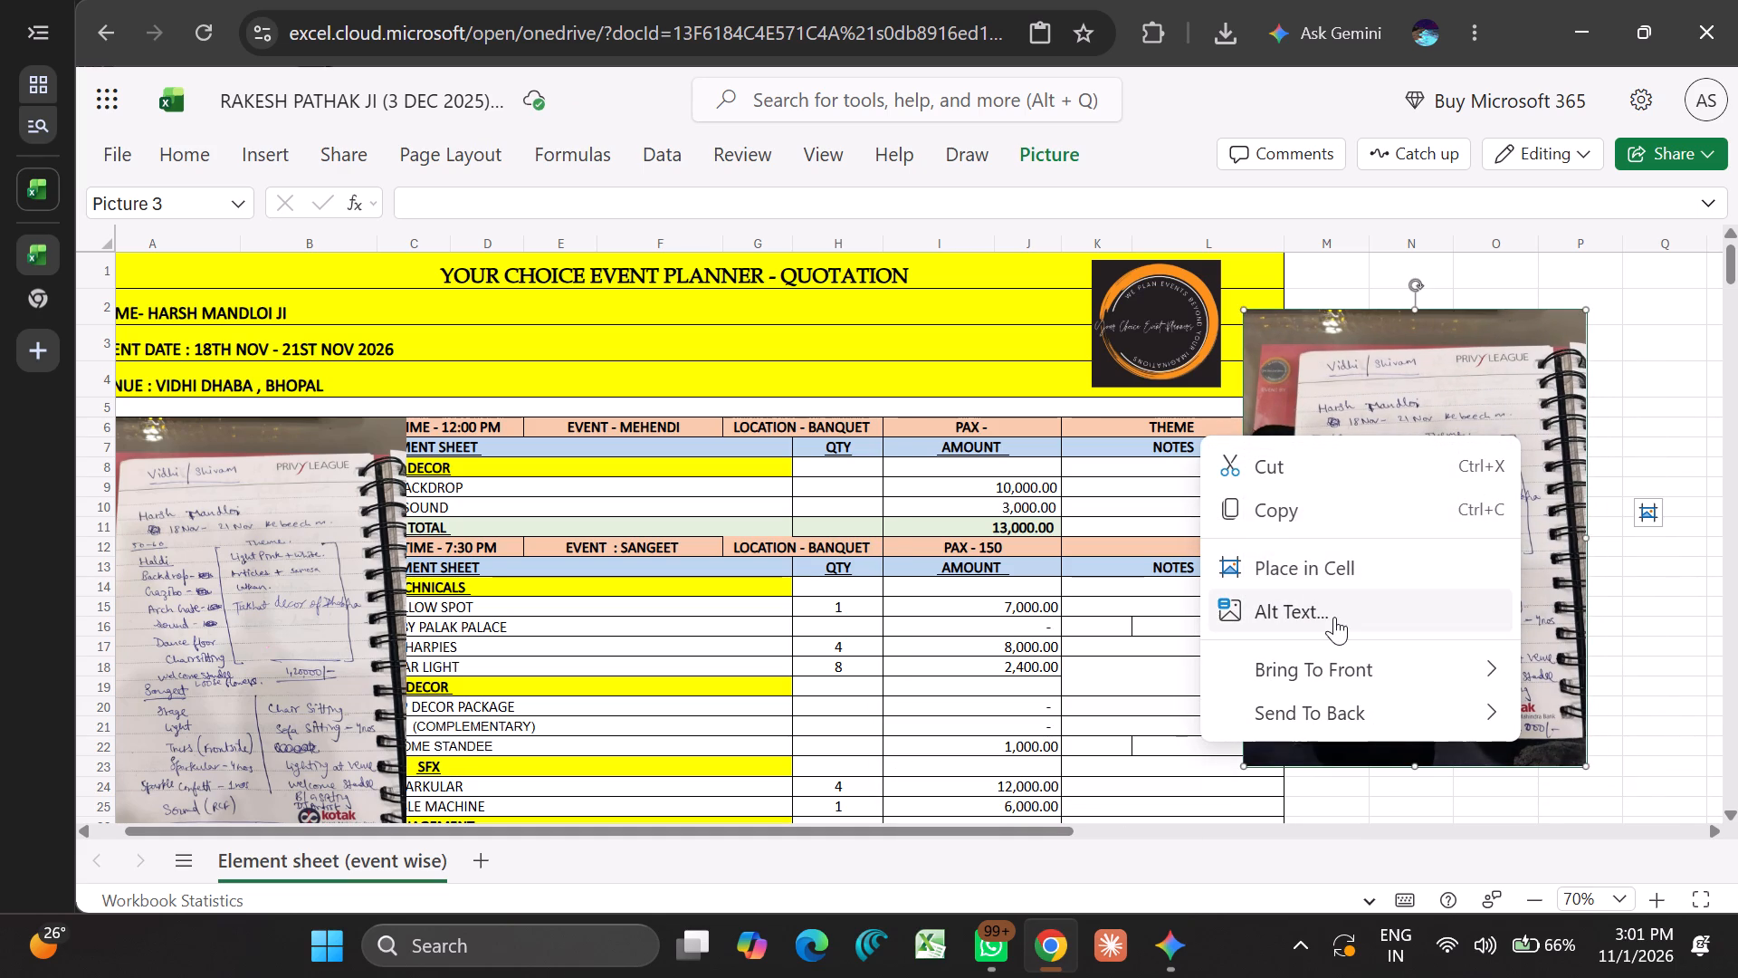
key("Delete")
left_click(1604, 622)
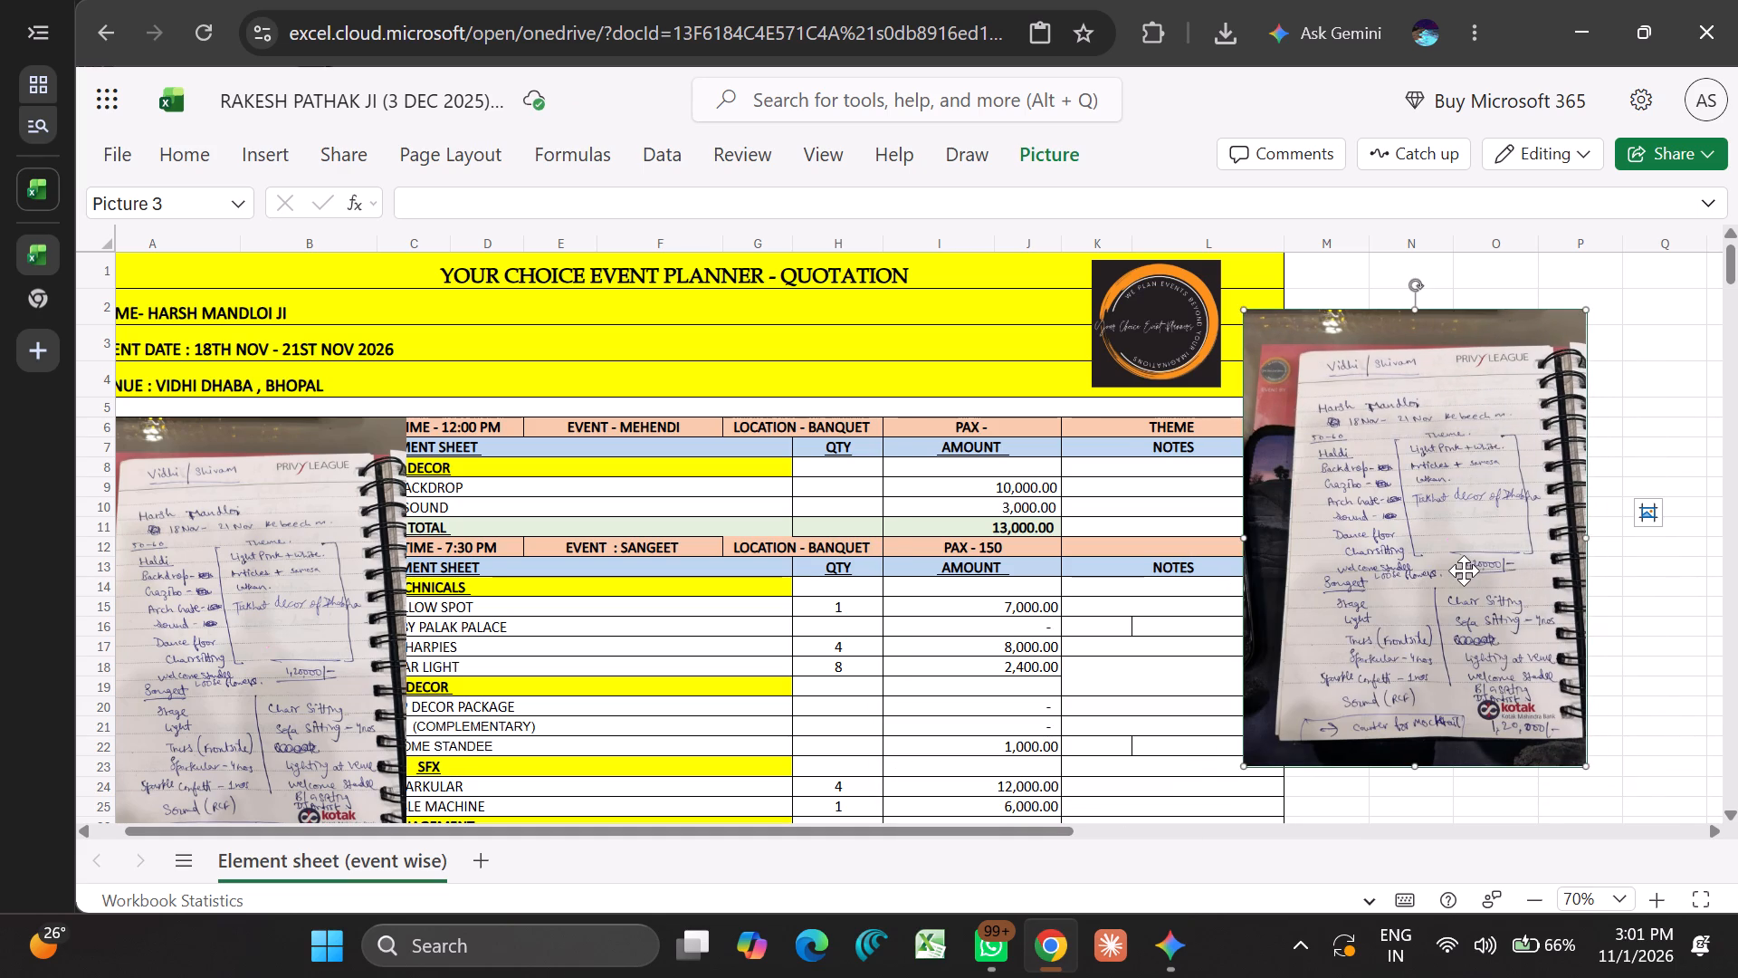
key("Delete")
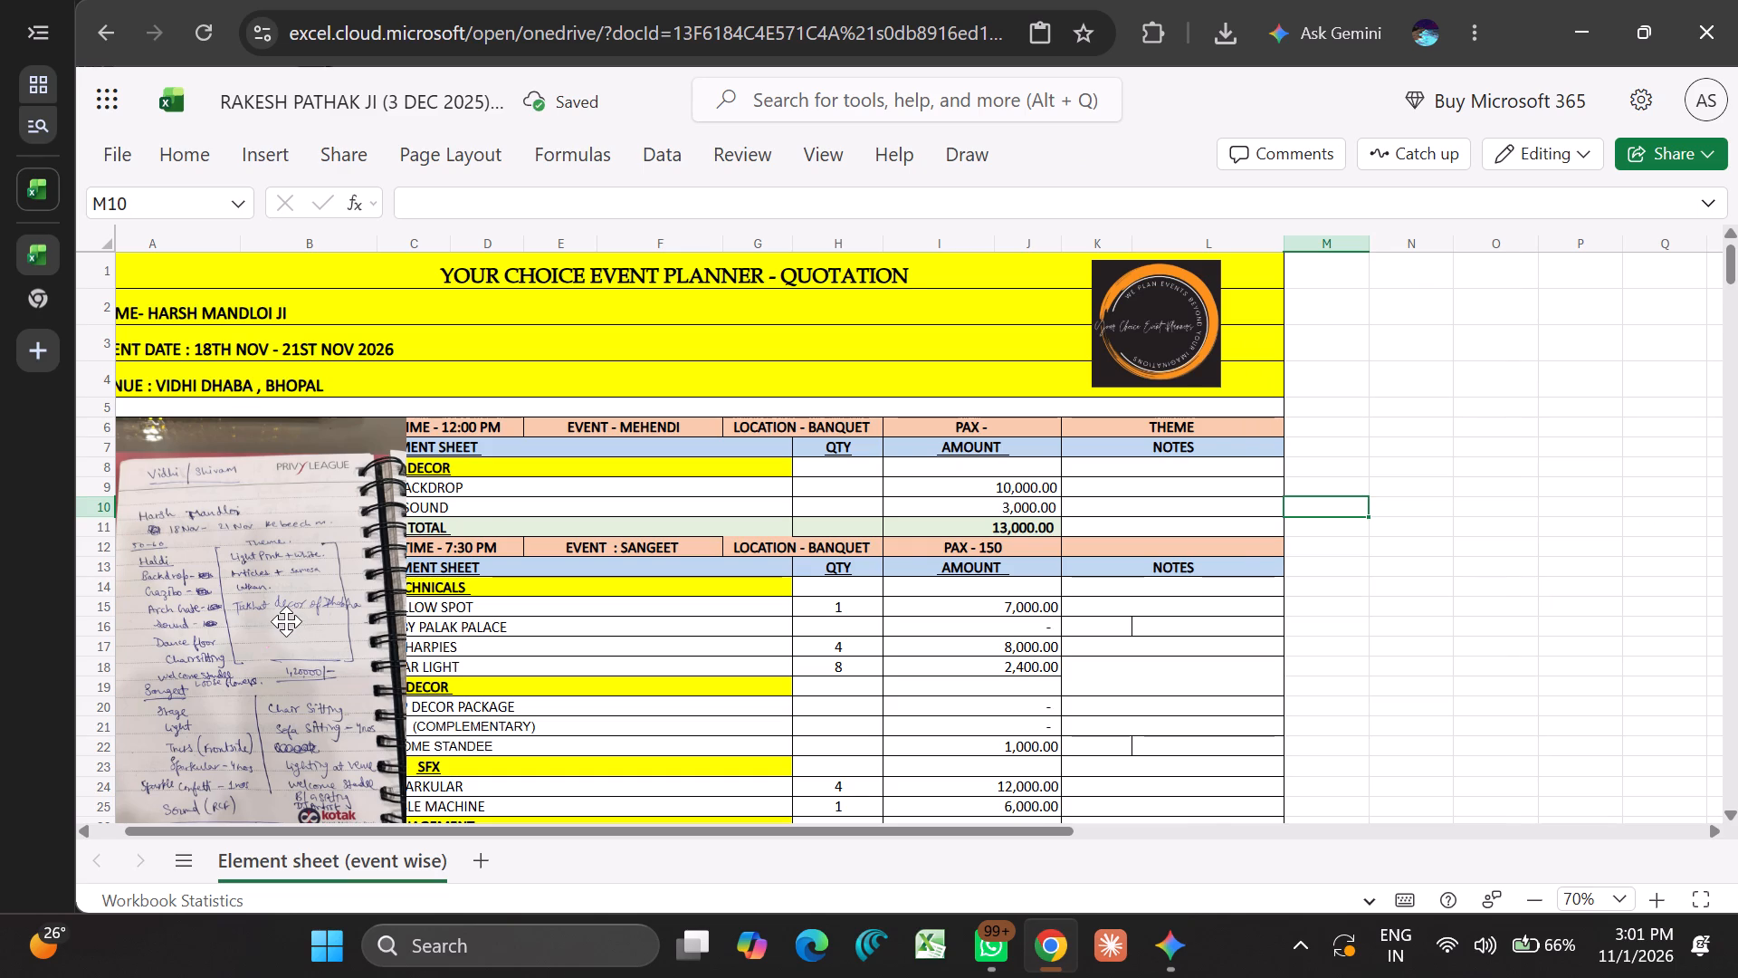
Move the remaining notebook photo off columns A and B to the far edge of the quotation table, around columns L and M.
left_click_drag(286, 621, 1355, 508)
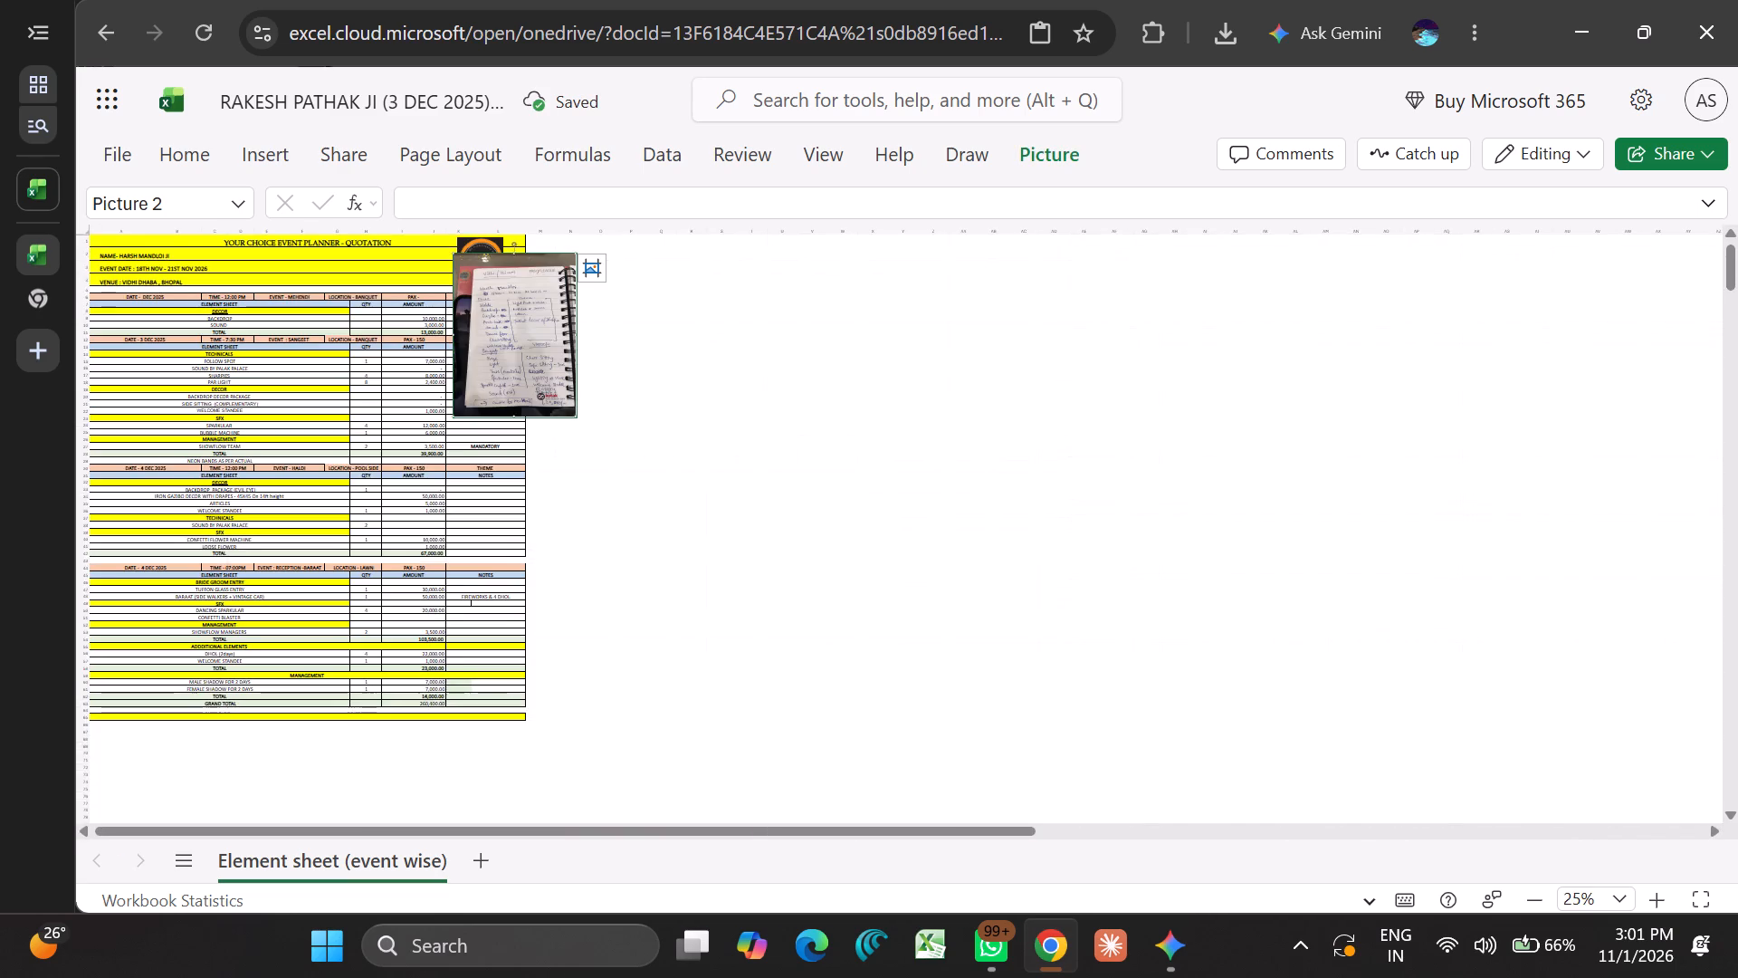
Move the handwritten notes photo off the logo to the blank area beside the quotation header and first event tables.
scroll(451, 444, "up", 1)
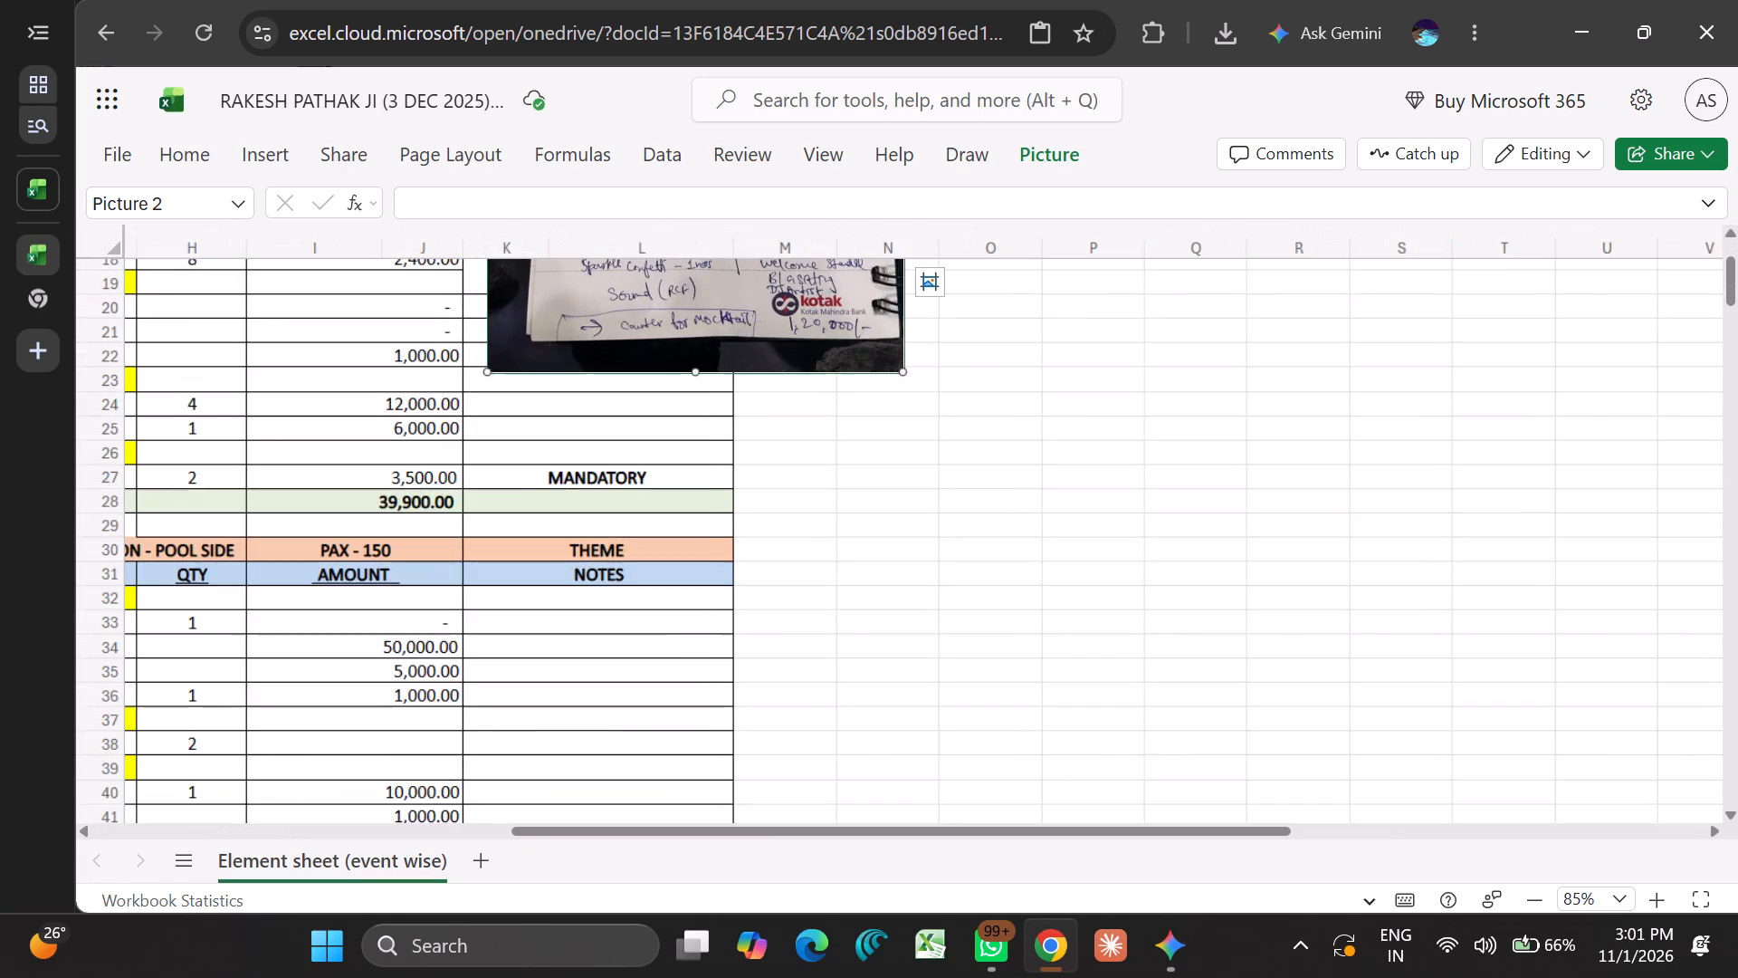
scroll(451, 444, "right", 4)
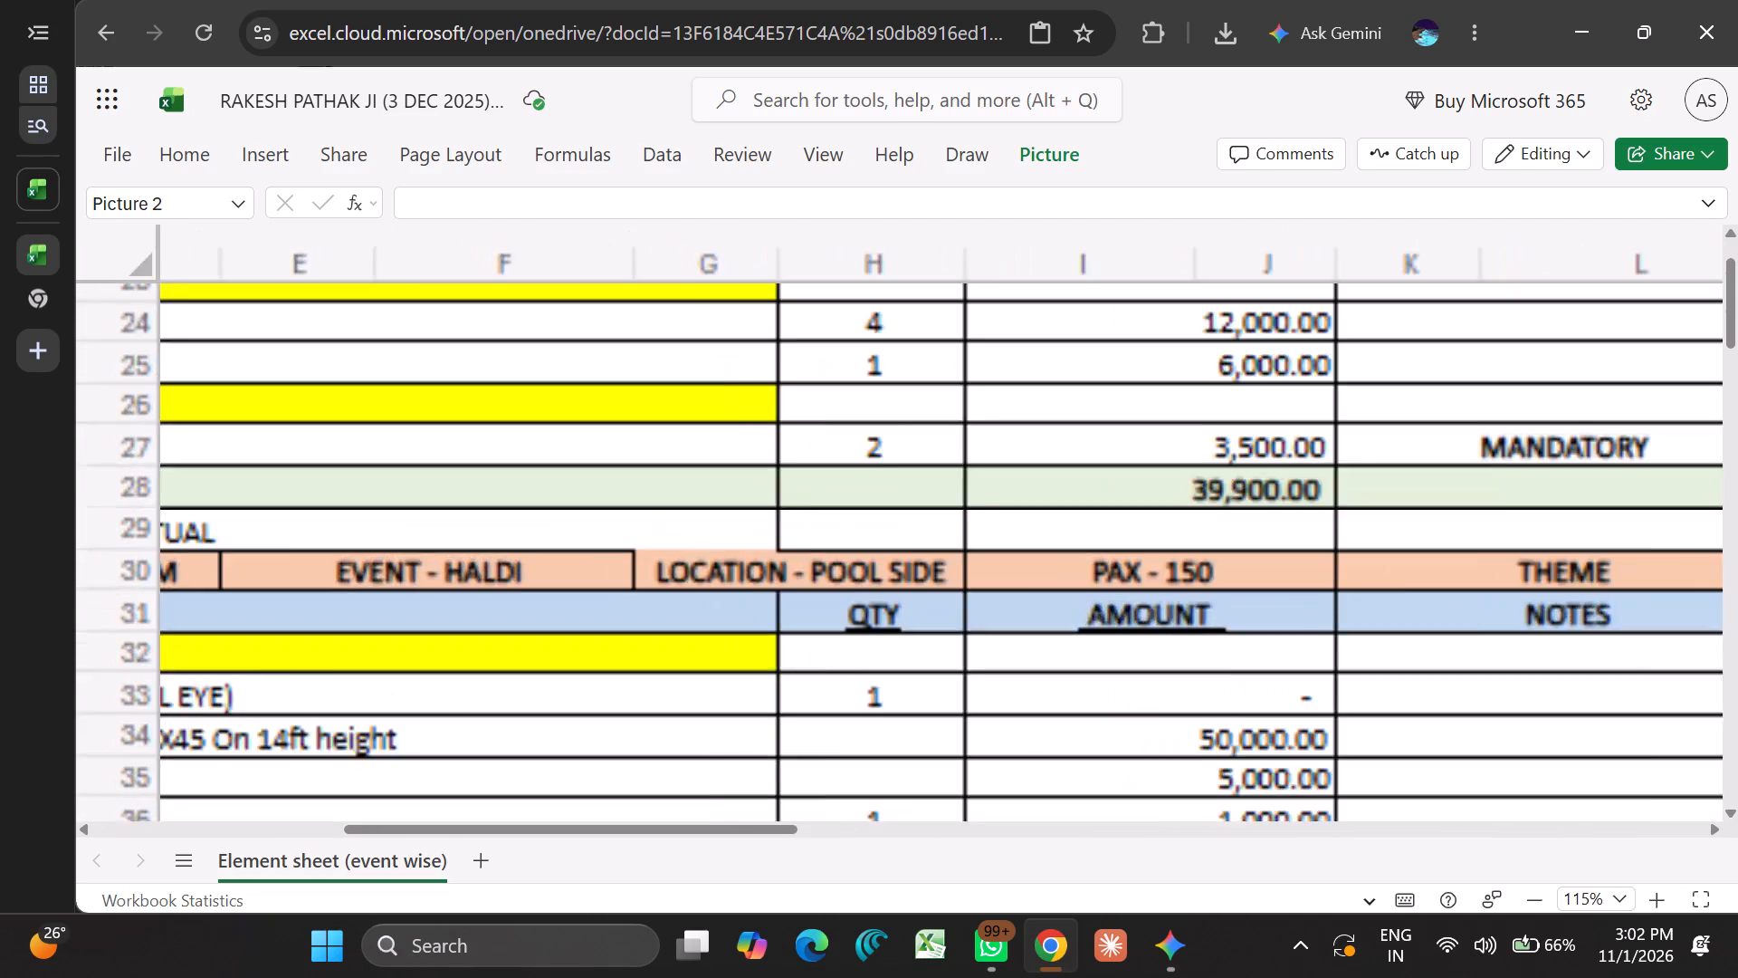
scroll(451, 444, "right", 3)
scroll(451, 444, "up", 2)
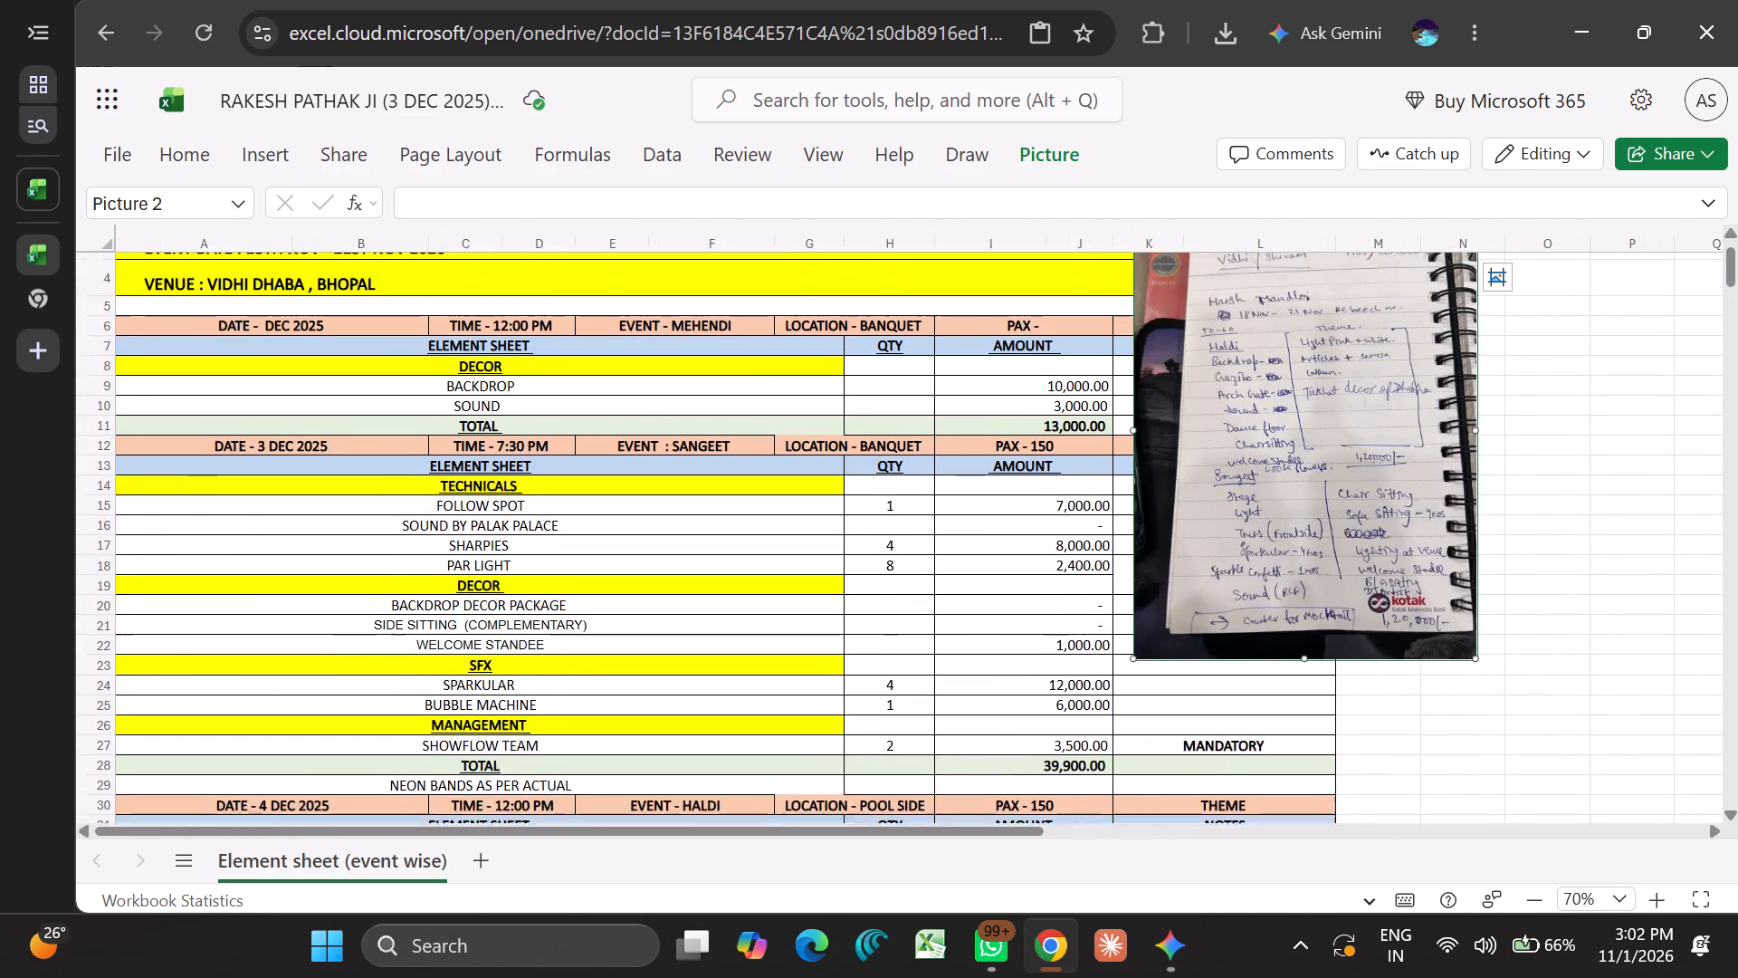
scroll(451, 444, "up", 2)
left_click_drag(1356, 487, 1397, 465)
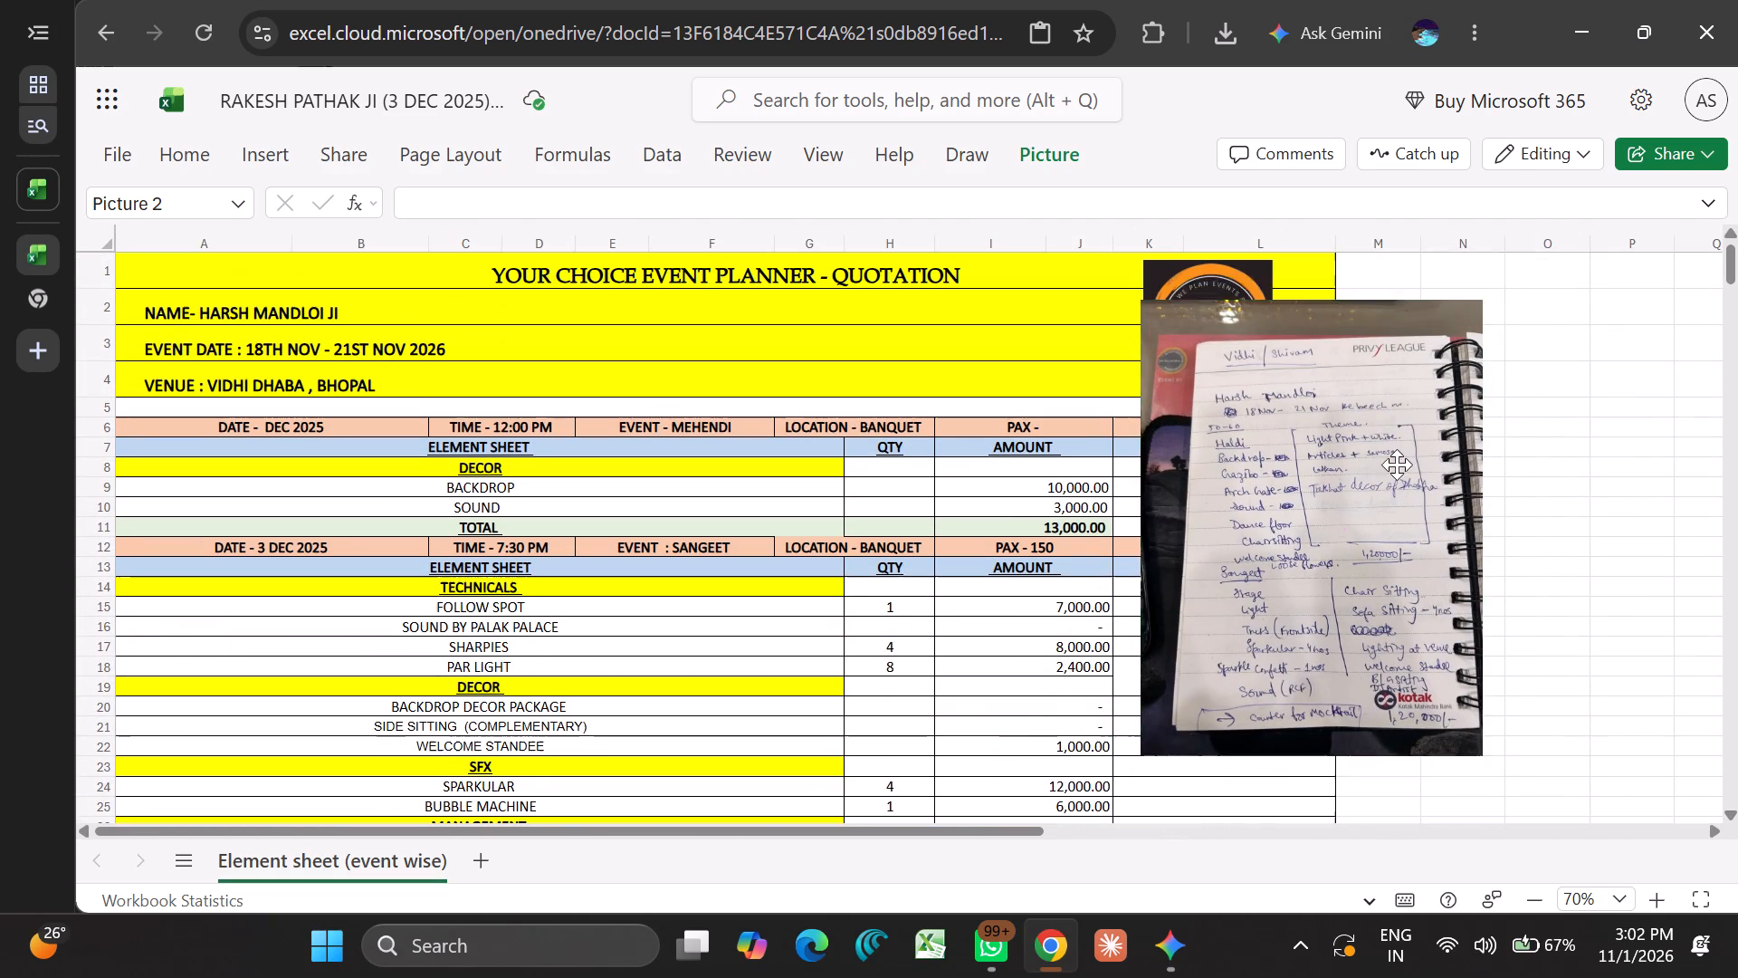
left_click_drag(1397, 465, 1521, 394)
left_click(1521, 394)
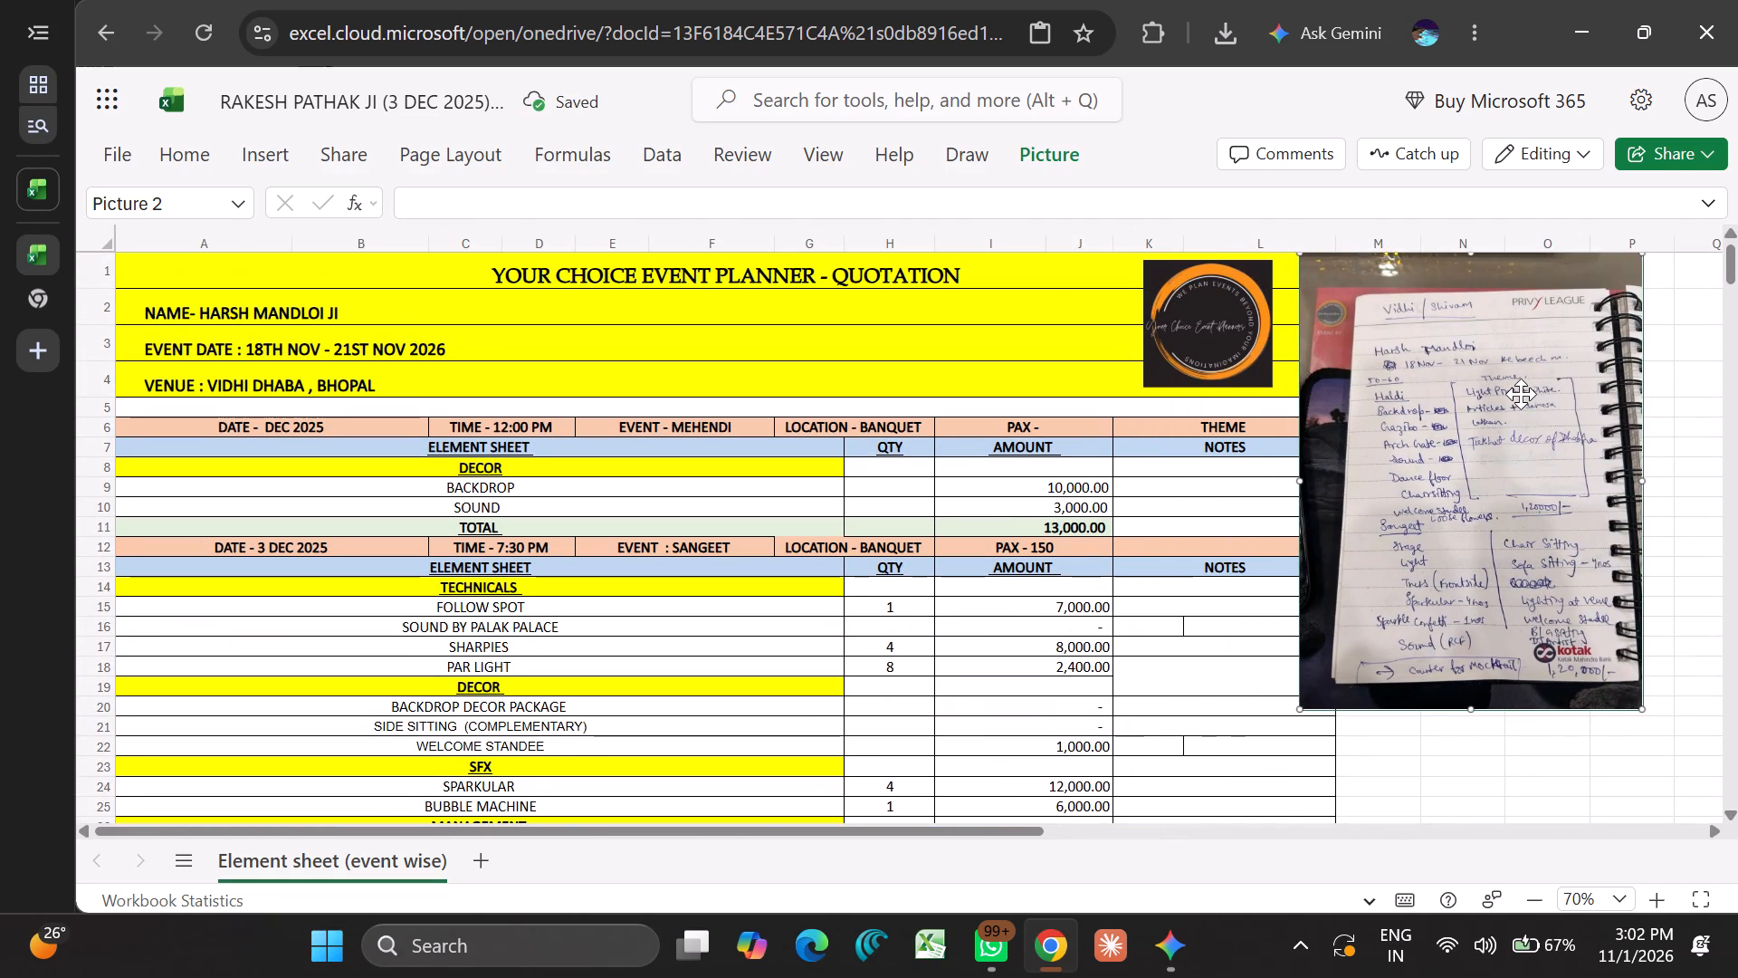
left_click_drag(1471, 255, 1493, 296)
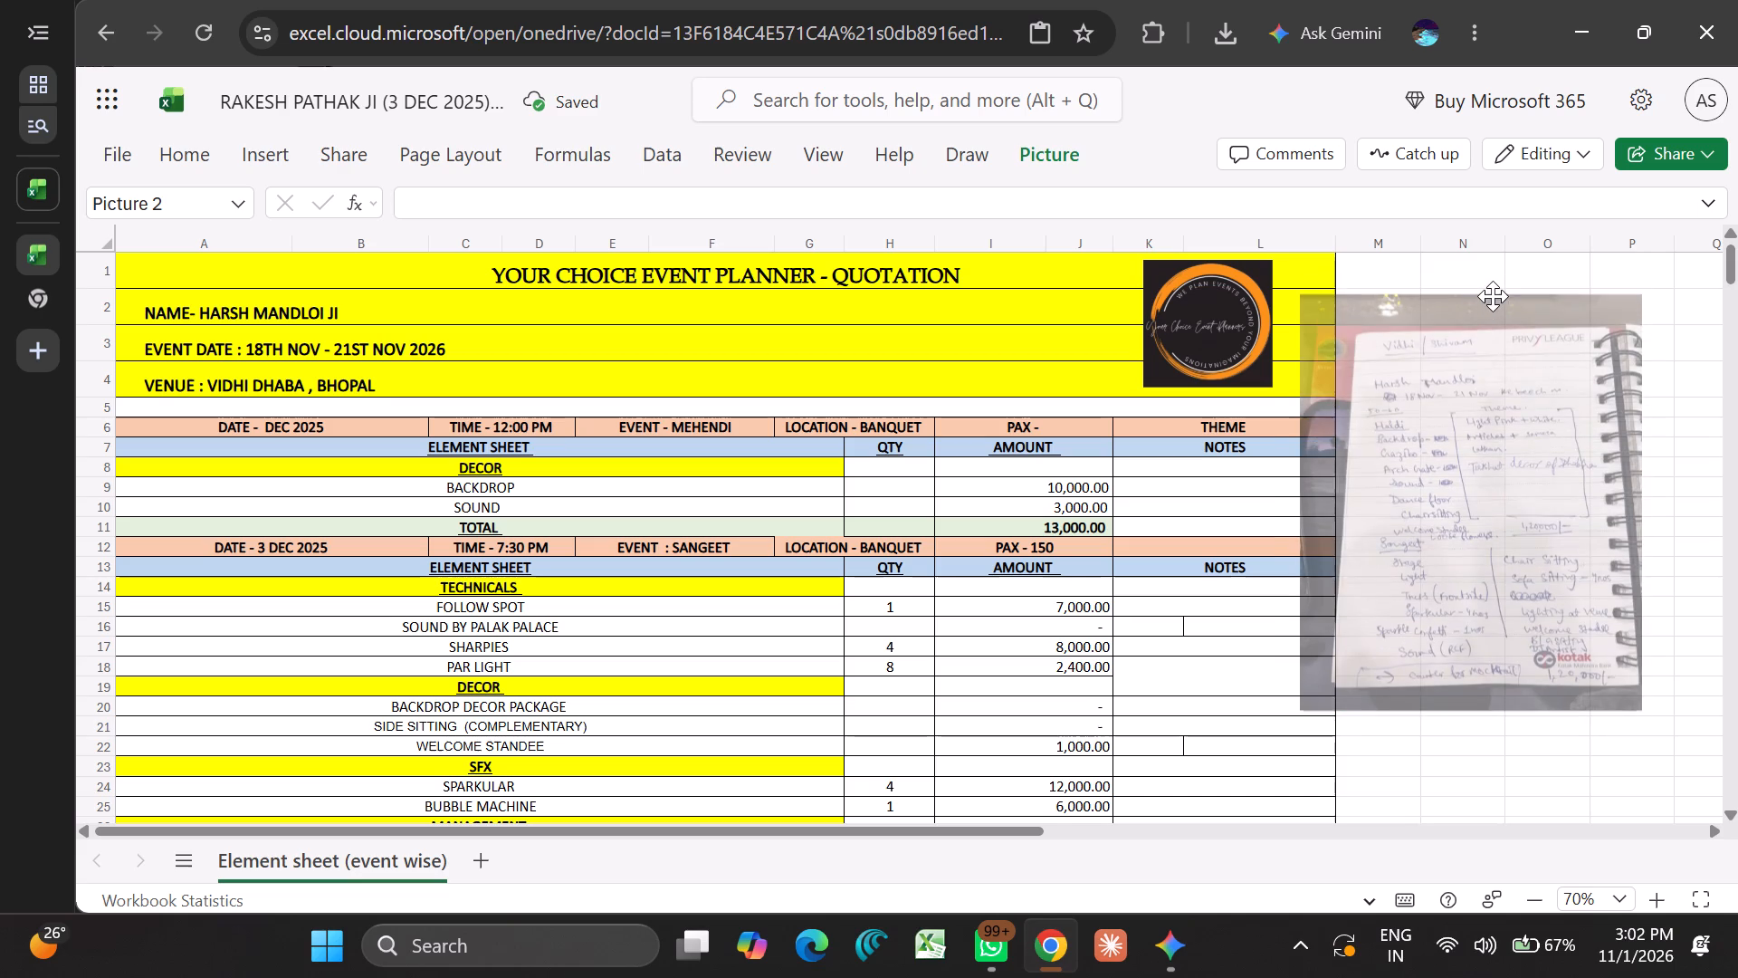
left_click_drag(1493, 296, 1482, 201)
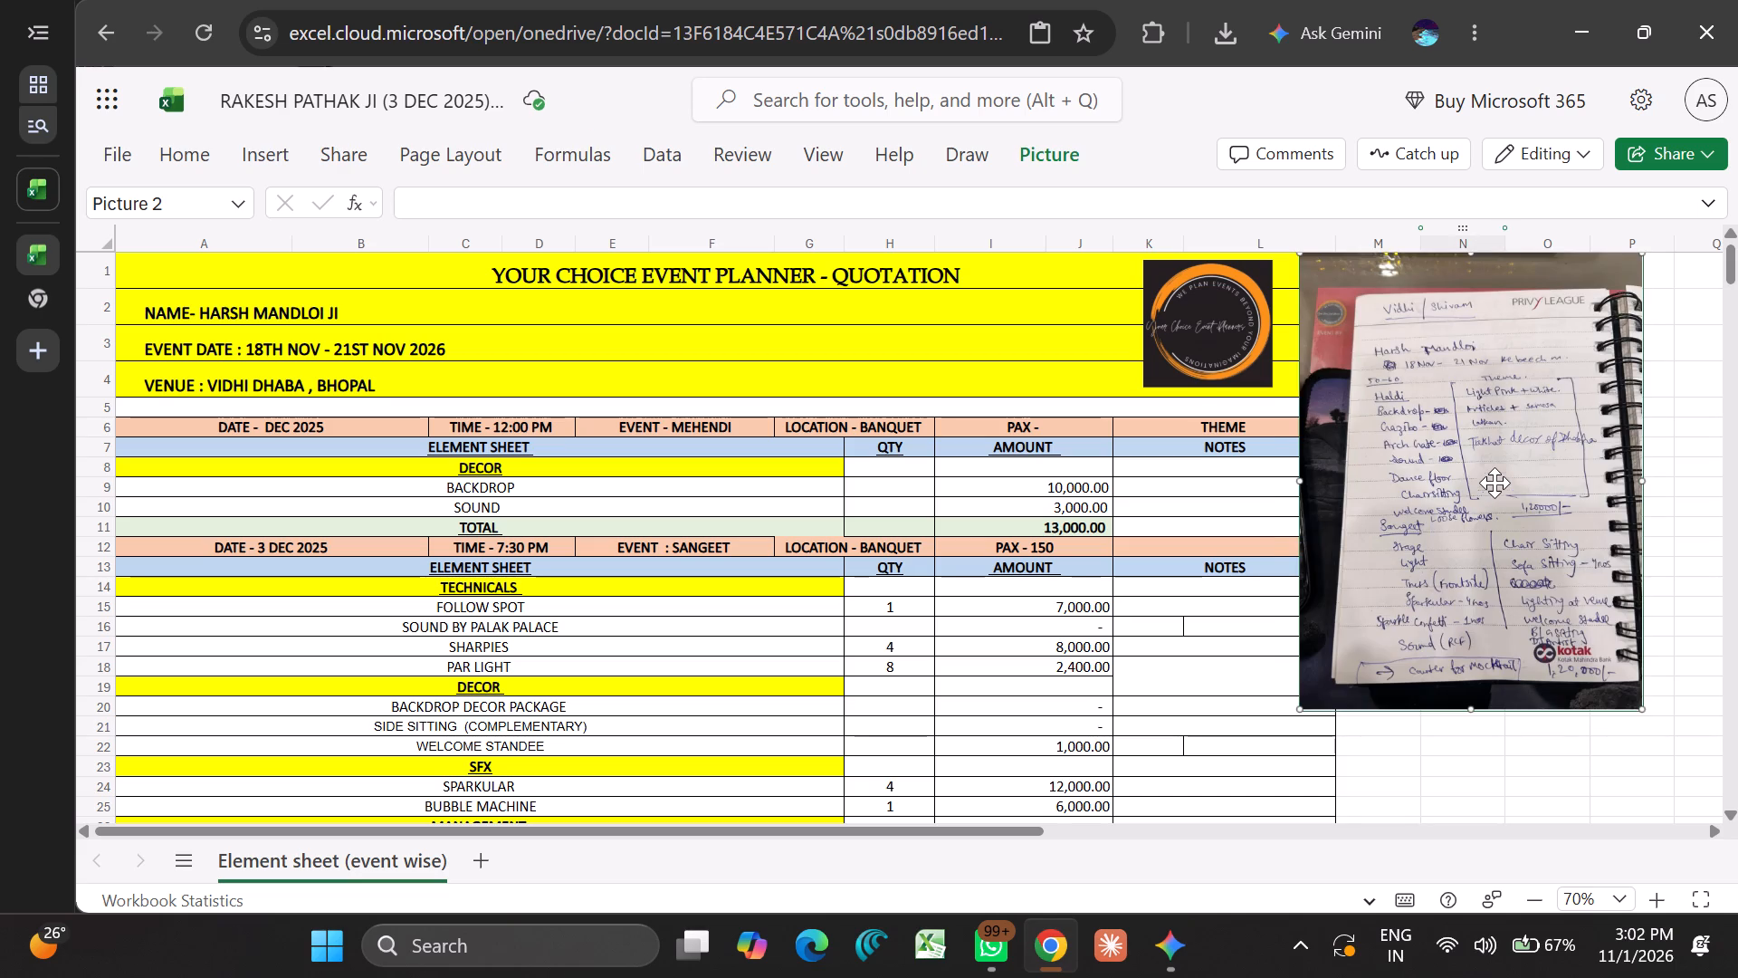
left_click_drag(1489, 488, 1465, 479)
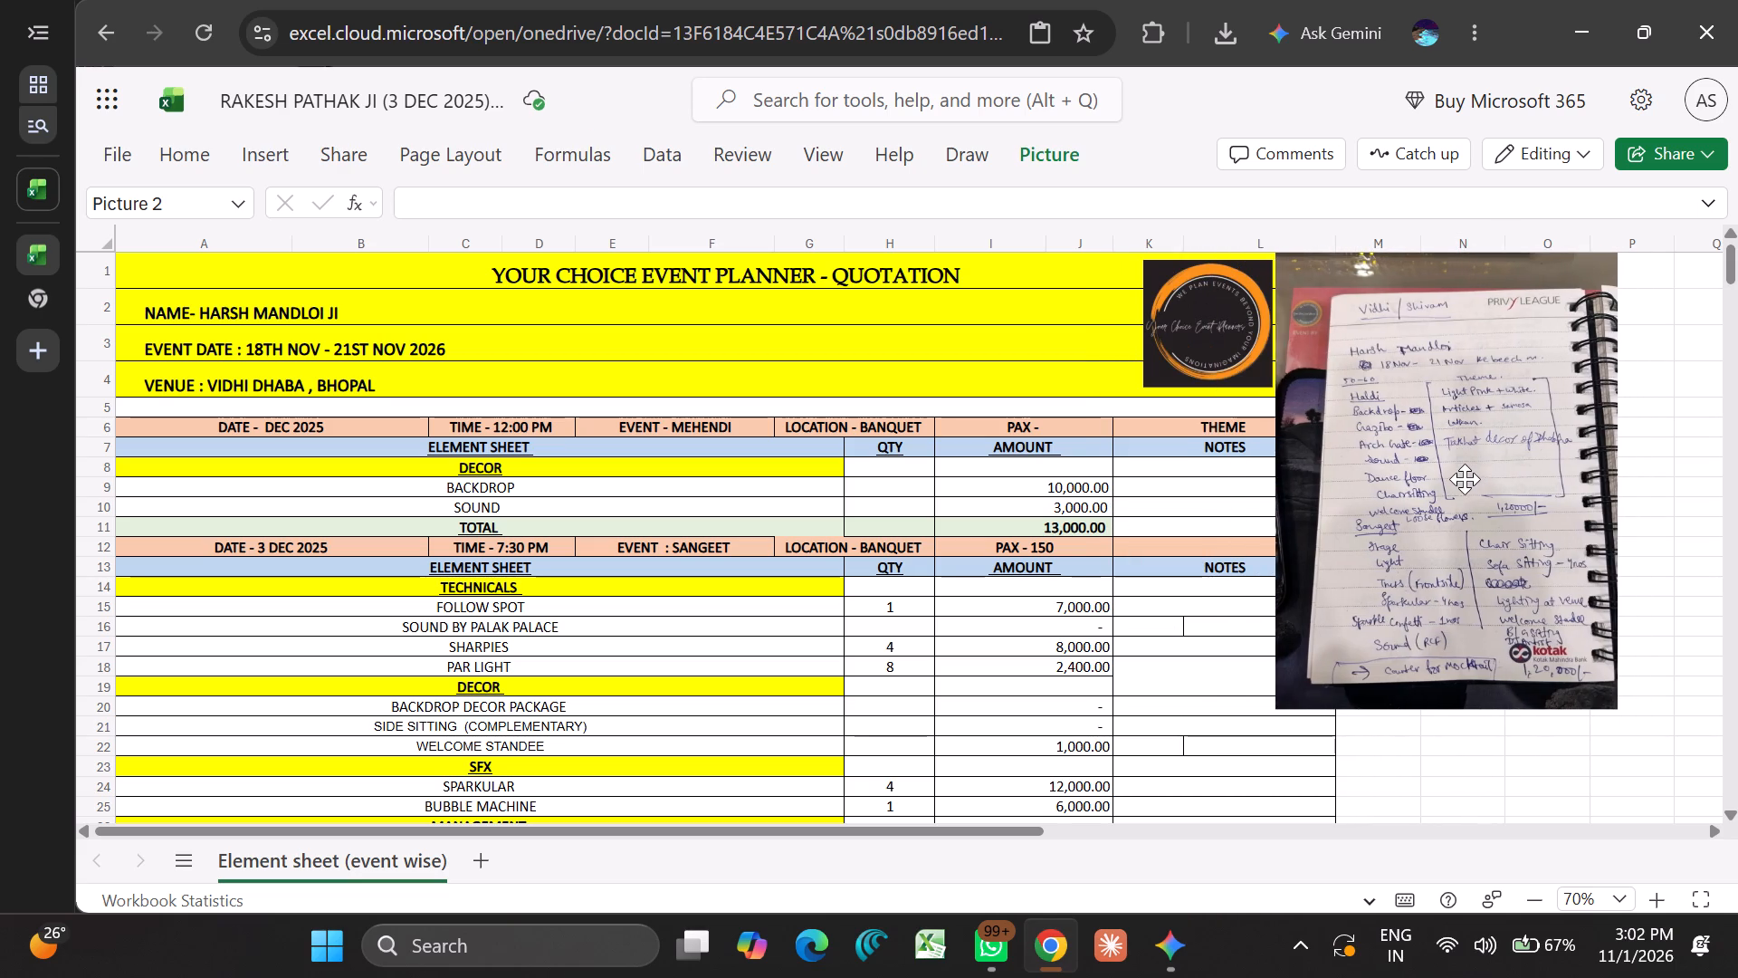
left_click_drag(1465, 479, 1465, 480)
left_click(1498, 457)
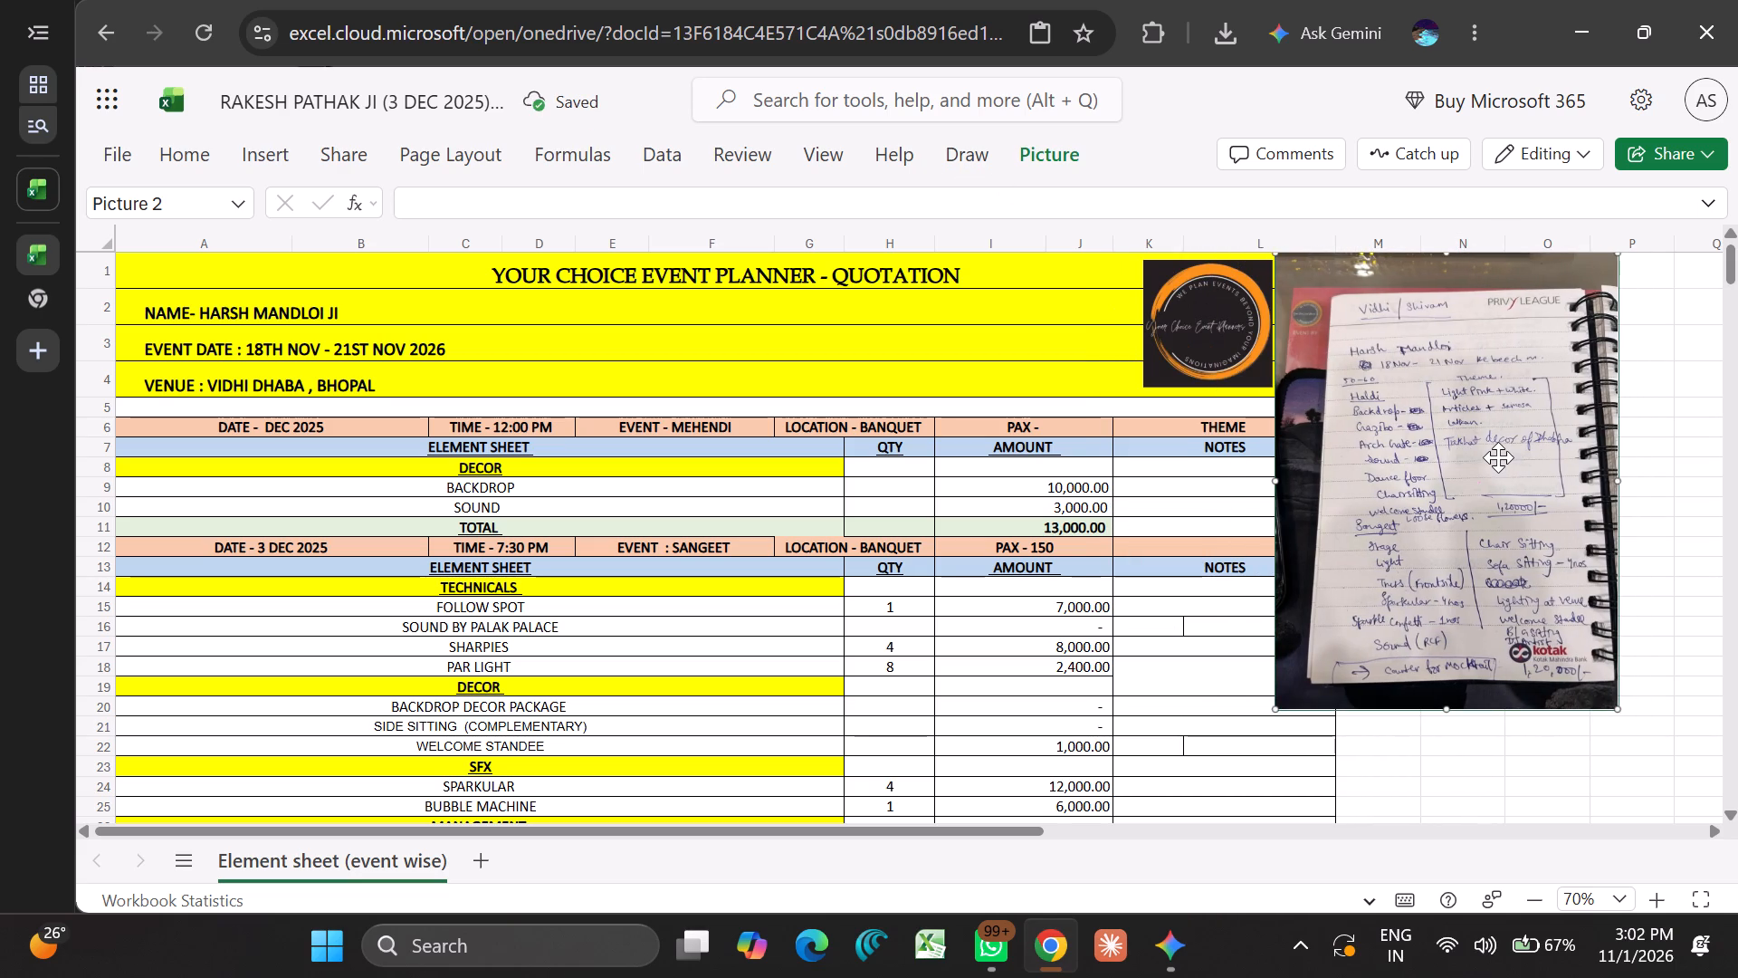
left_click_drag(1454, 484, 1436, 551)
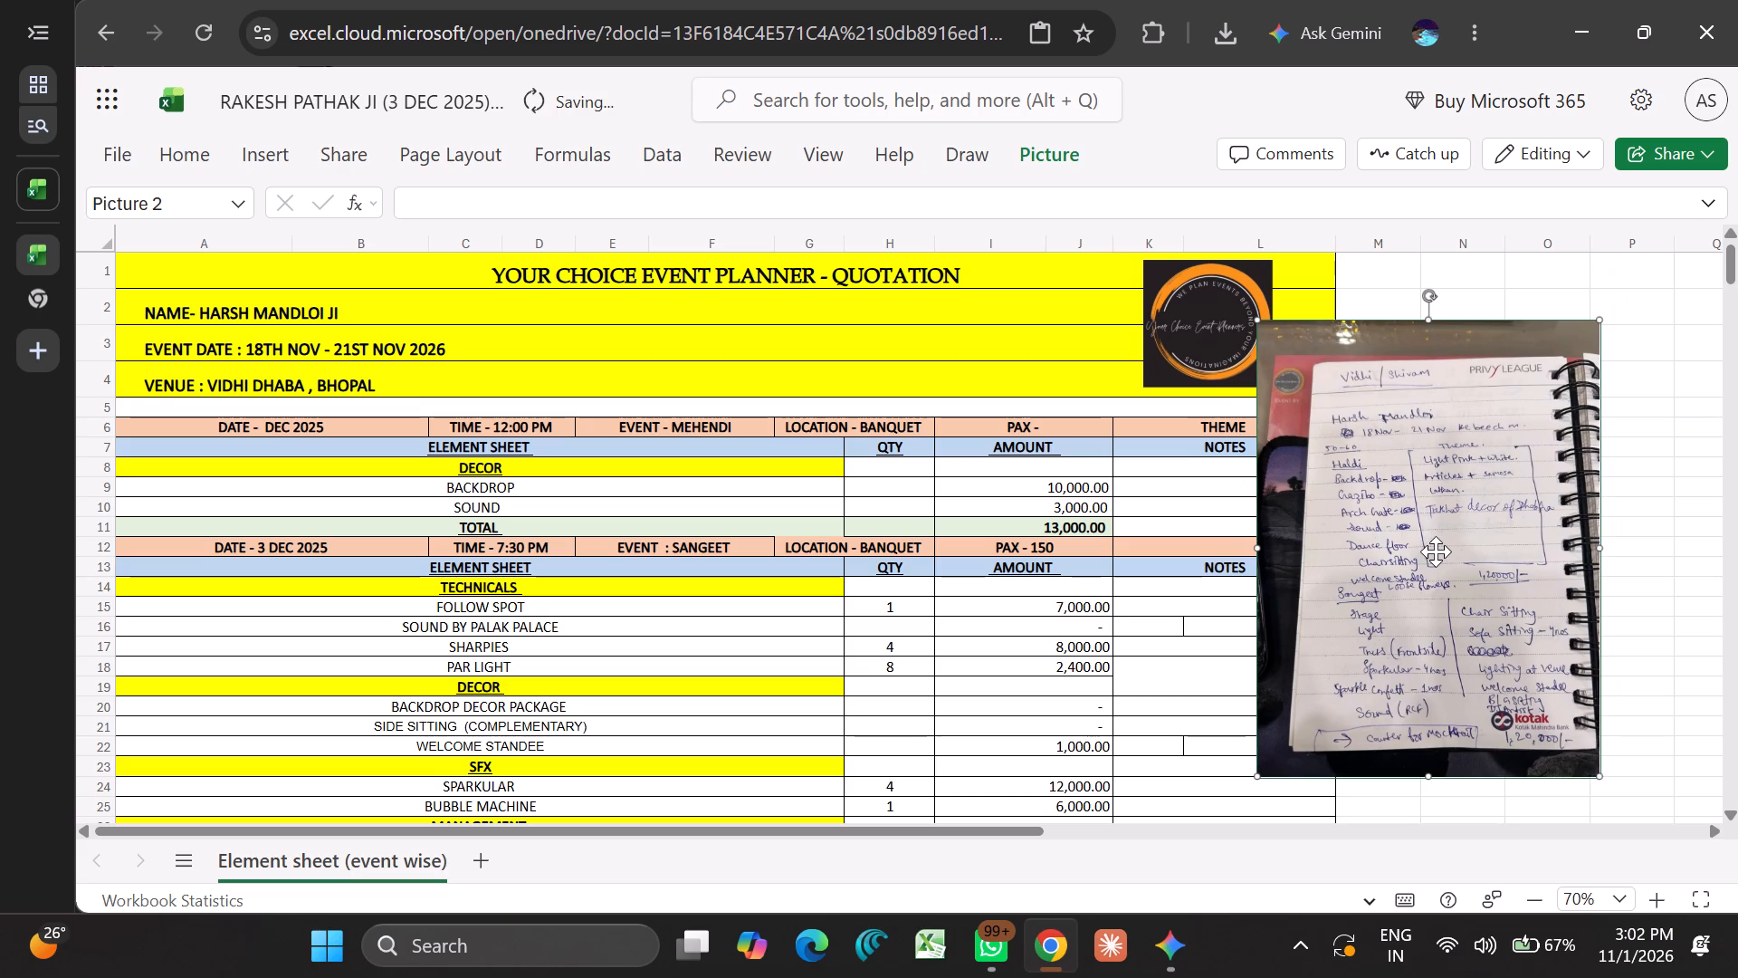
Enlarge the handwritten notes photo until its text is readable and place it beside the amount columns, from about column L onward.
left_click_drag(1596, 323, 1572, 349)
left_click_drag(1572, 349, 1647, 234)
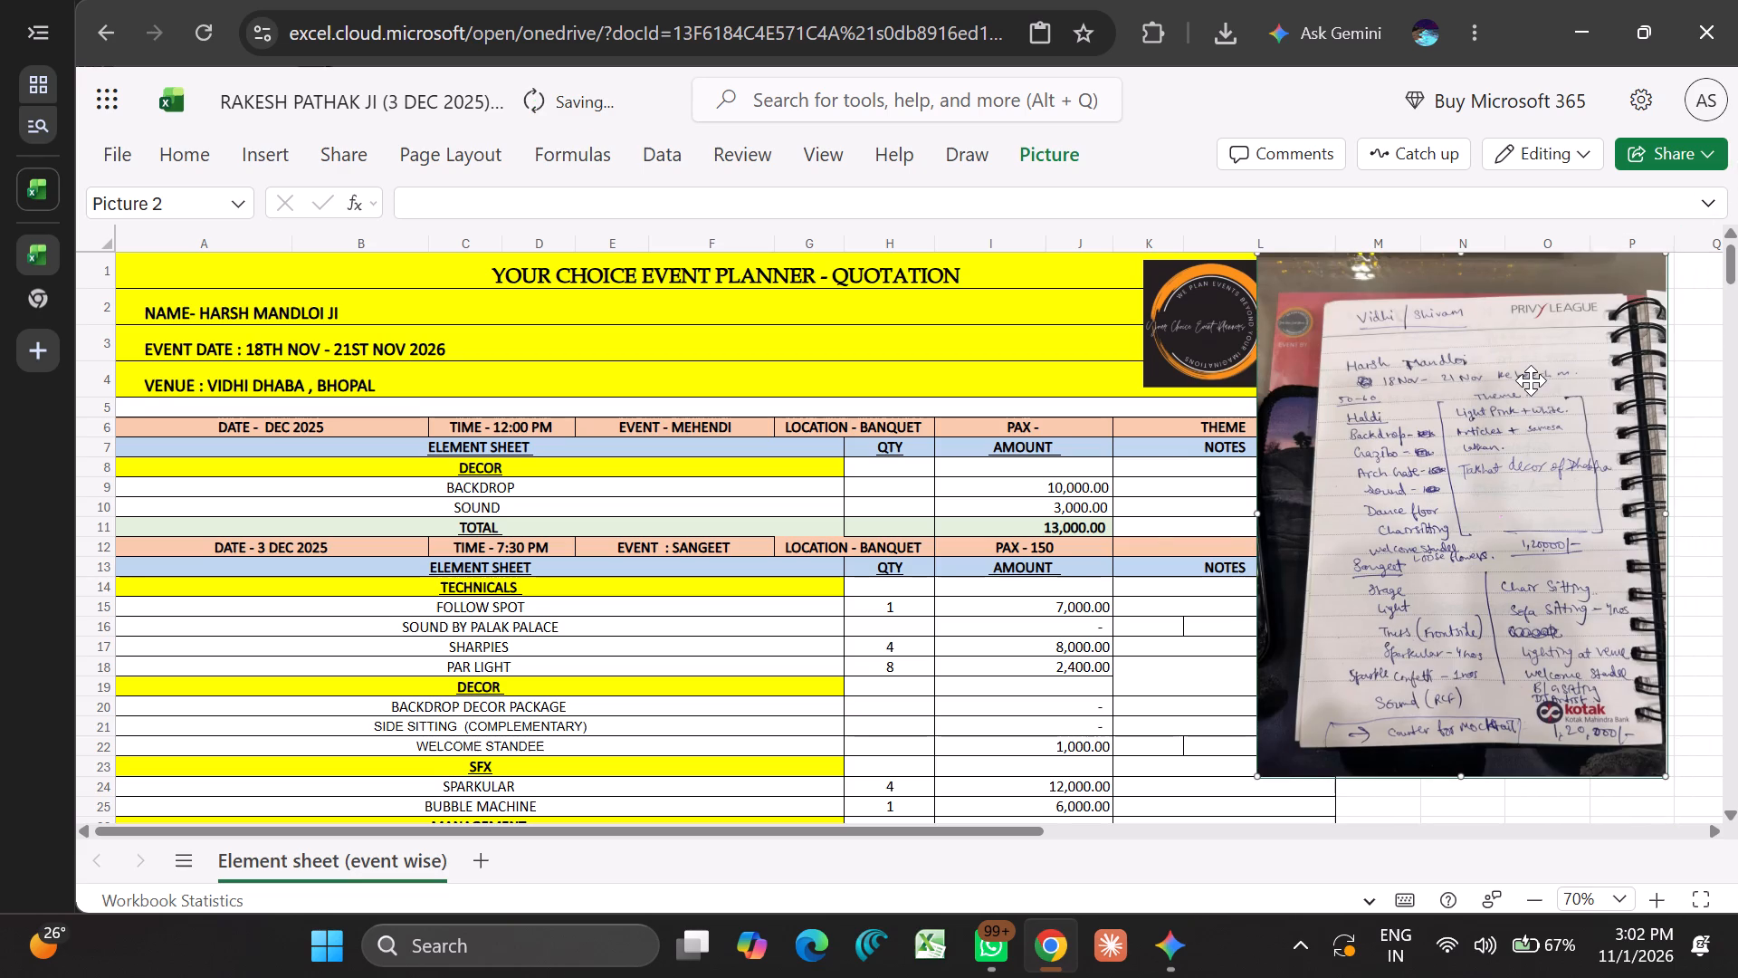
left_click_drag(1531, 380, 1430, 552)
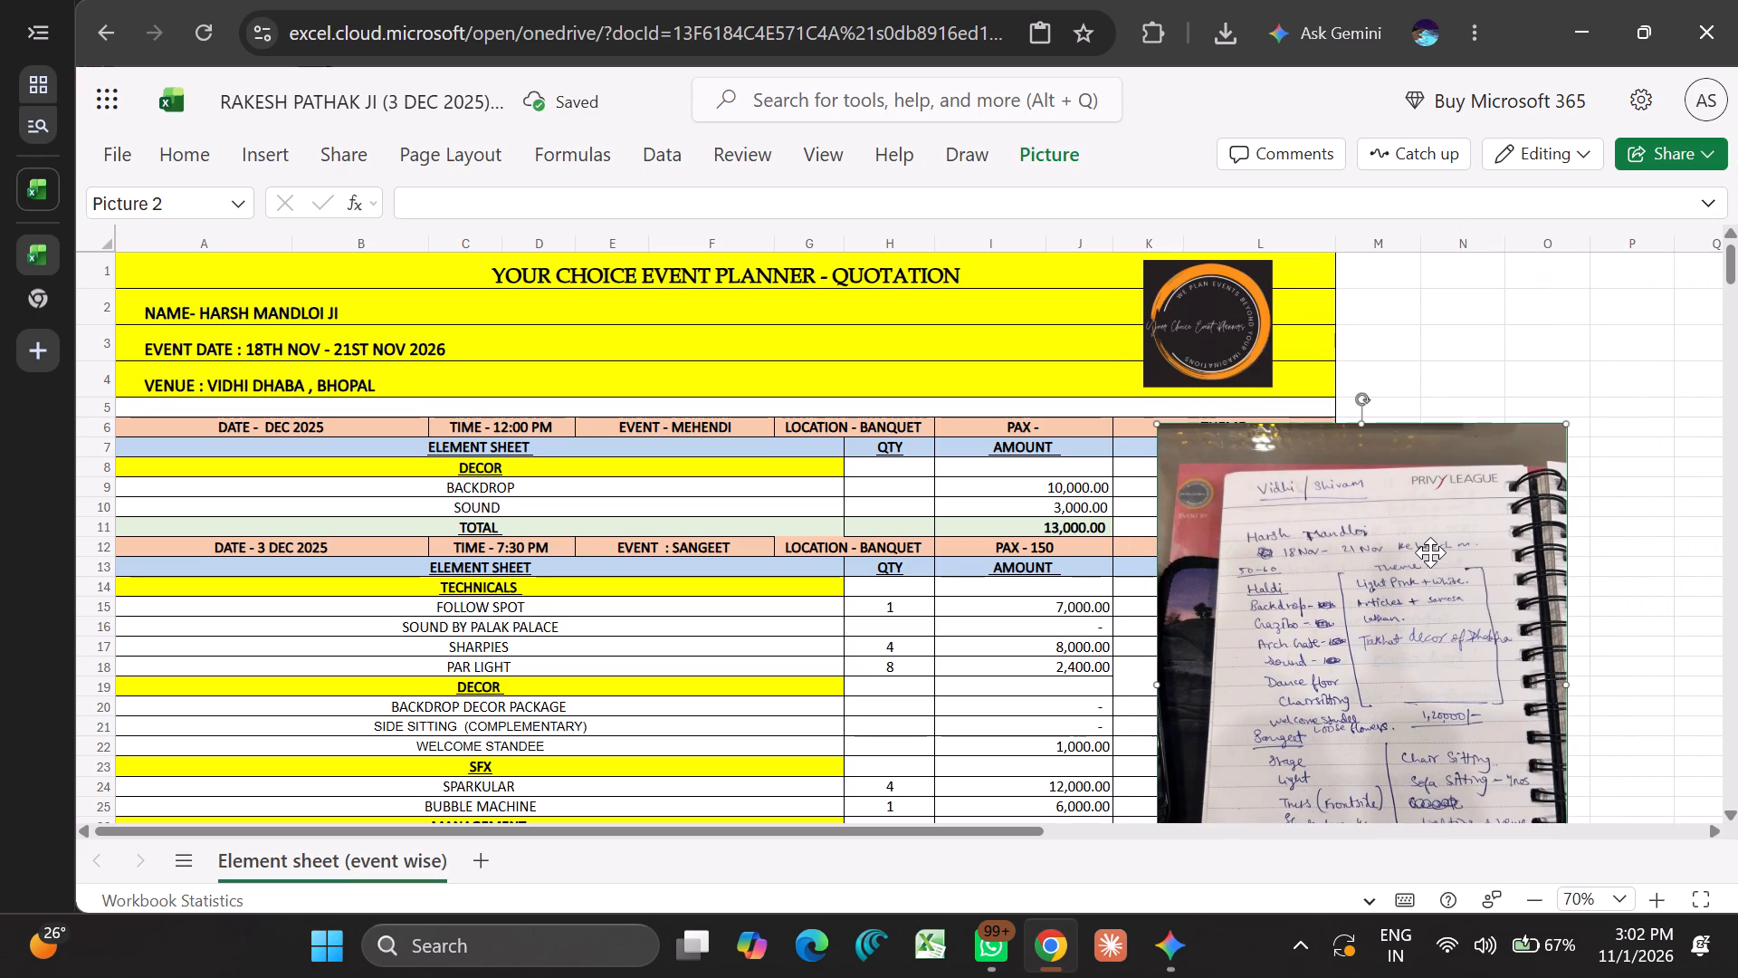
left_click_drag(1562, 428, 1591, 302)
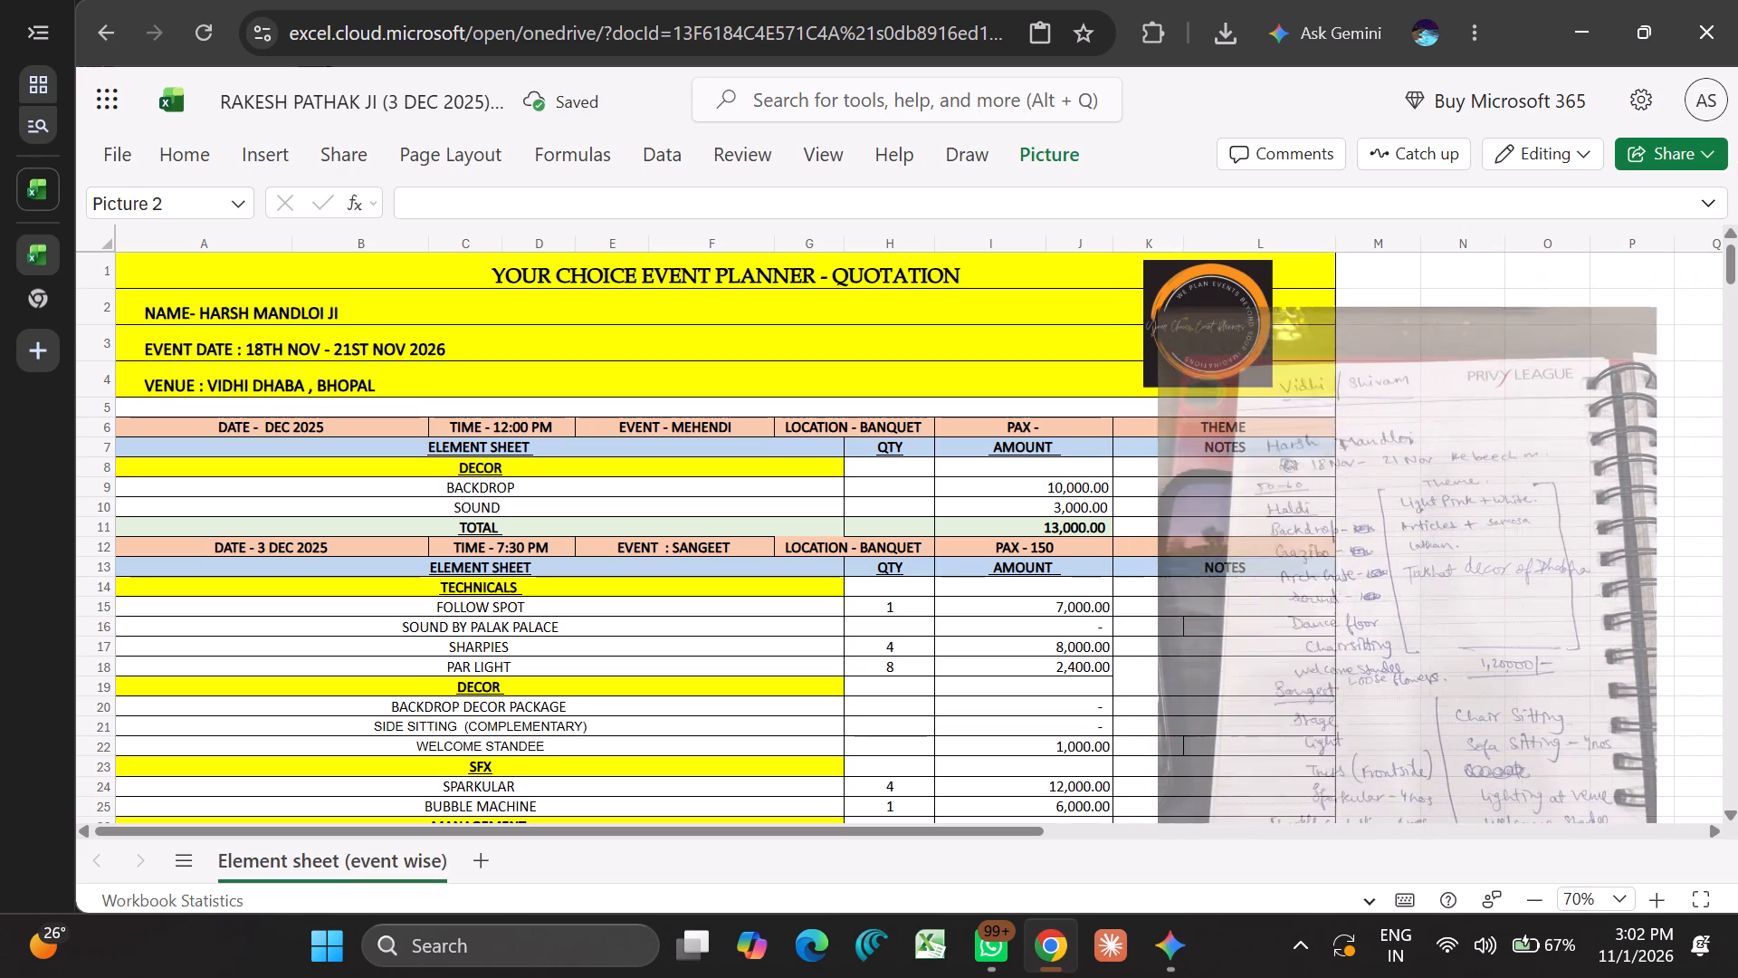
left_click_drag(1591, 302, 1636, 239)
left_click_drag(1386, 471, 1437, 455)
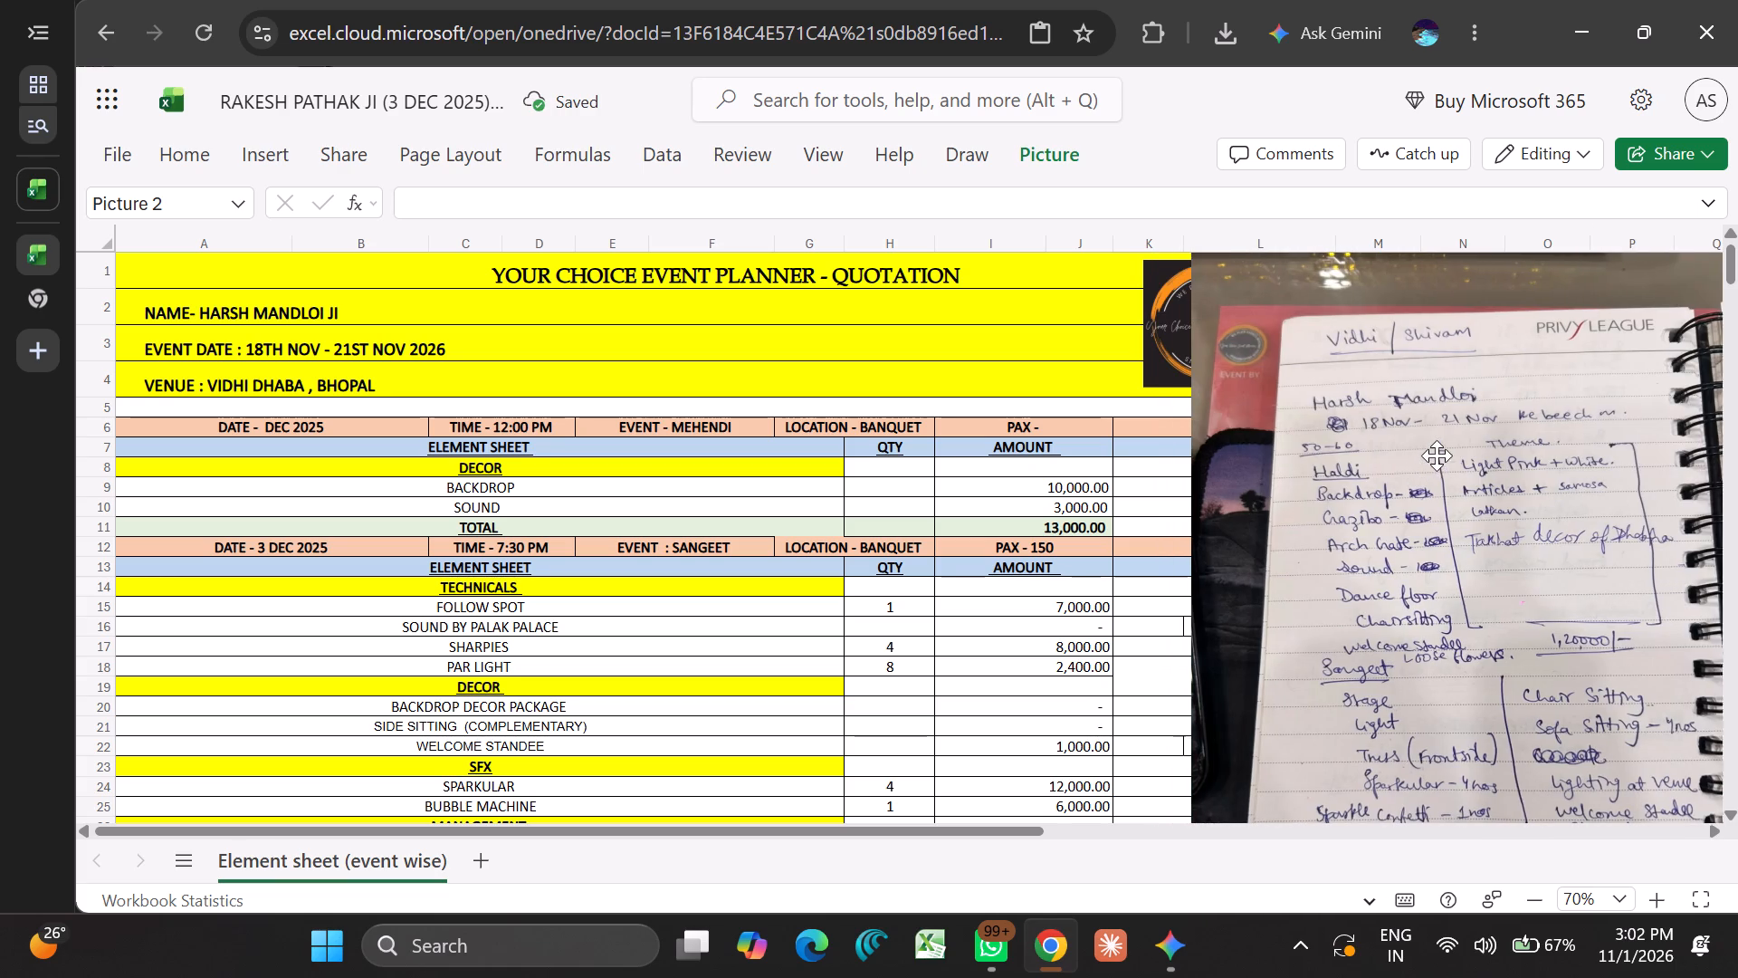
left_click_drag(1437, 455, 1434, 453)
left_click(560, 478)
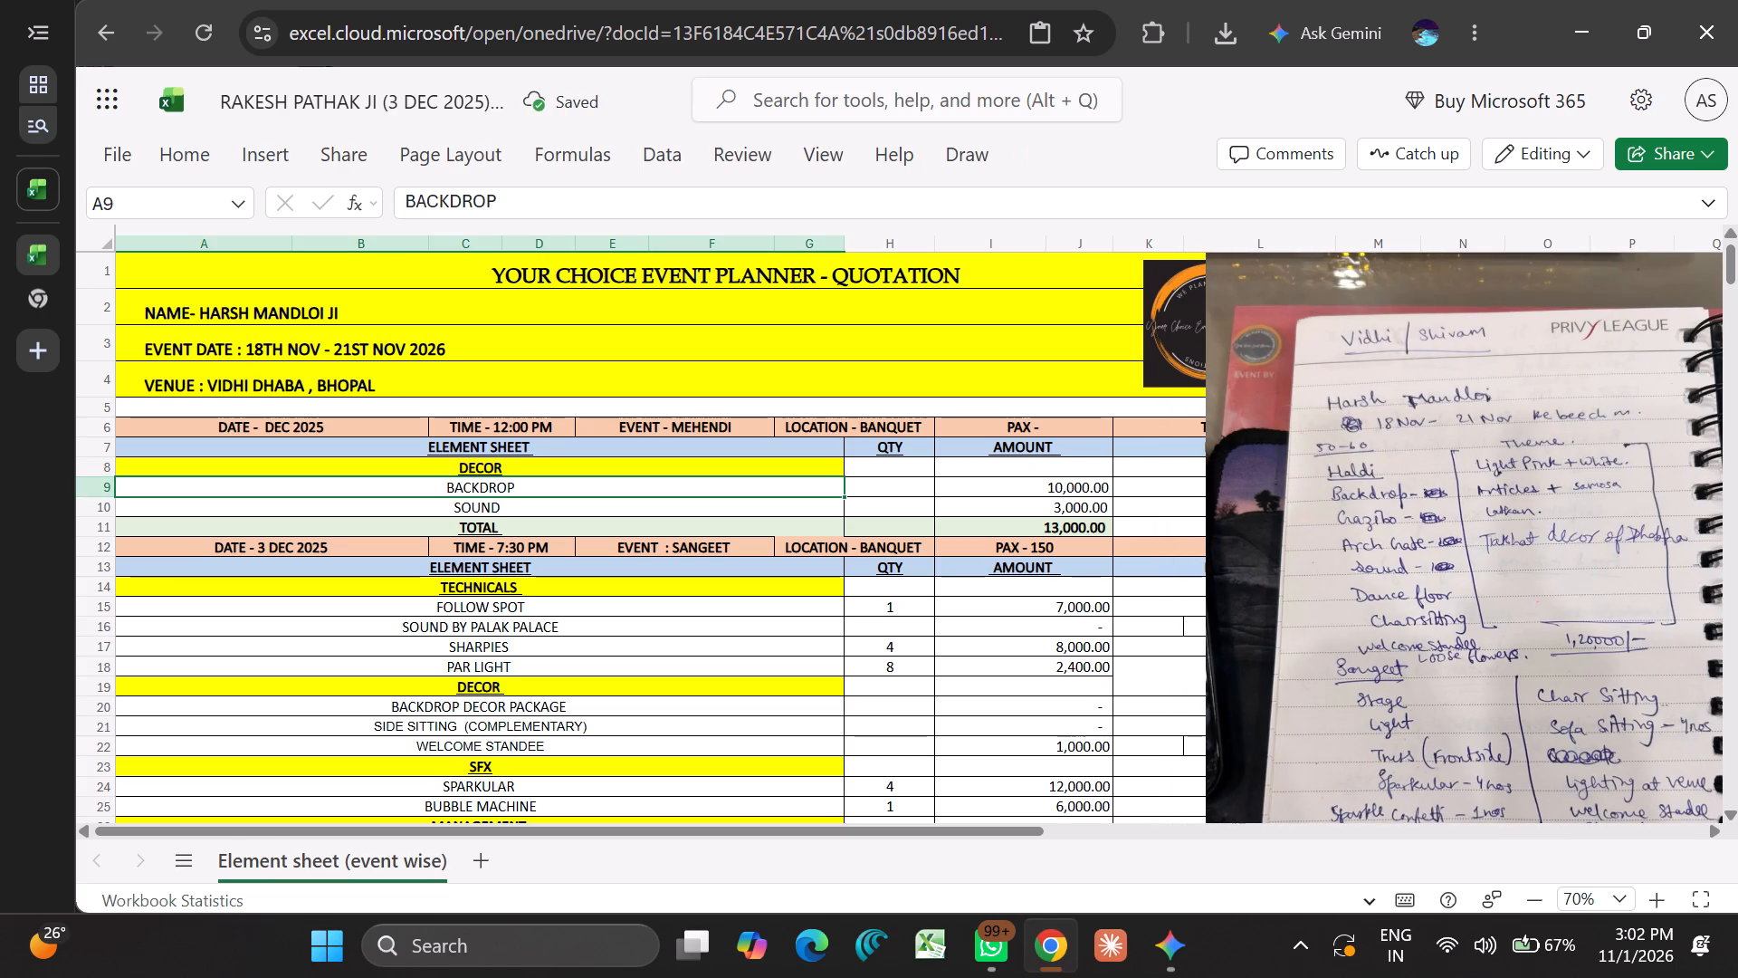
Change the Mehendi event's date in cell A6 to read "DATE - 18 NOV 2026".
left_click(272, 428)
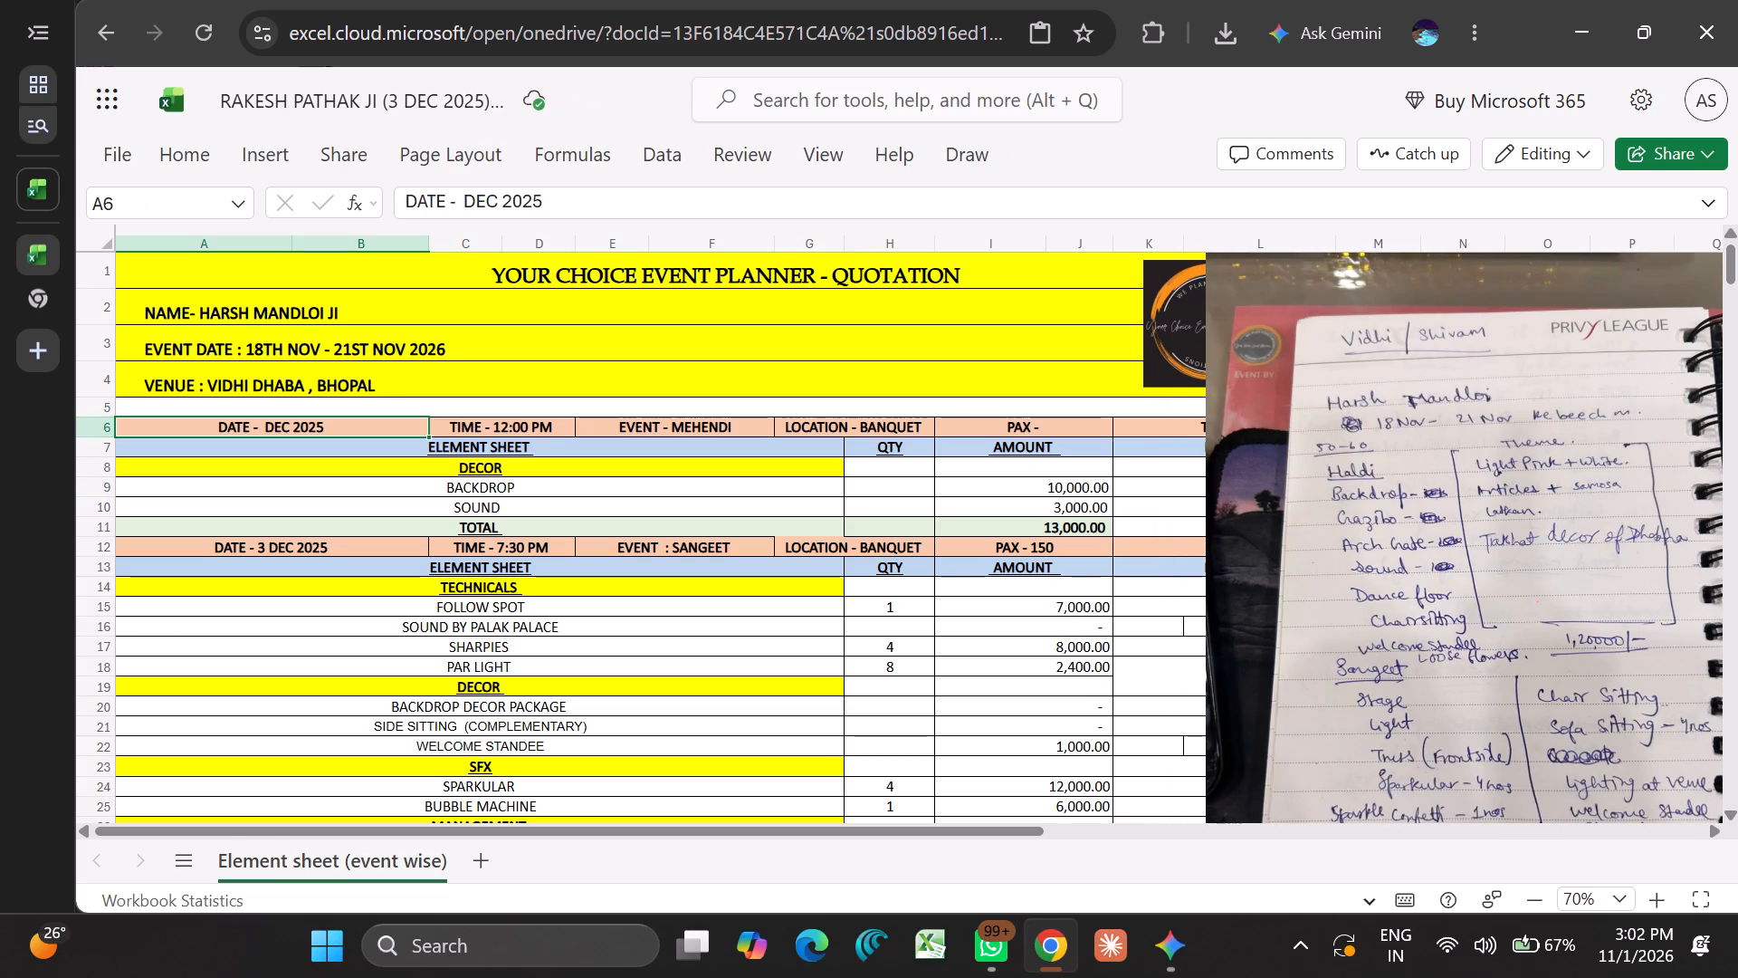
left_click(465, 197)
type("18")
key("space")
key("Right")
key("Right")
key("Right")
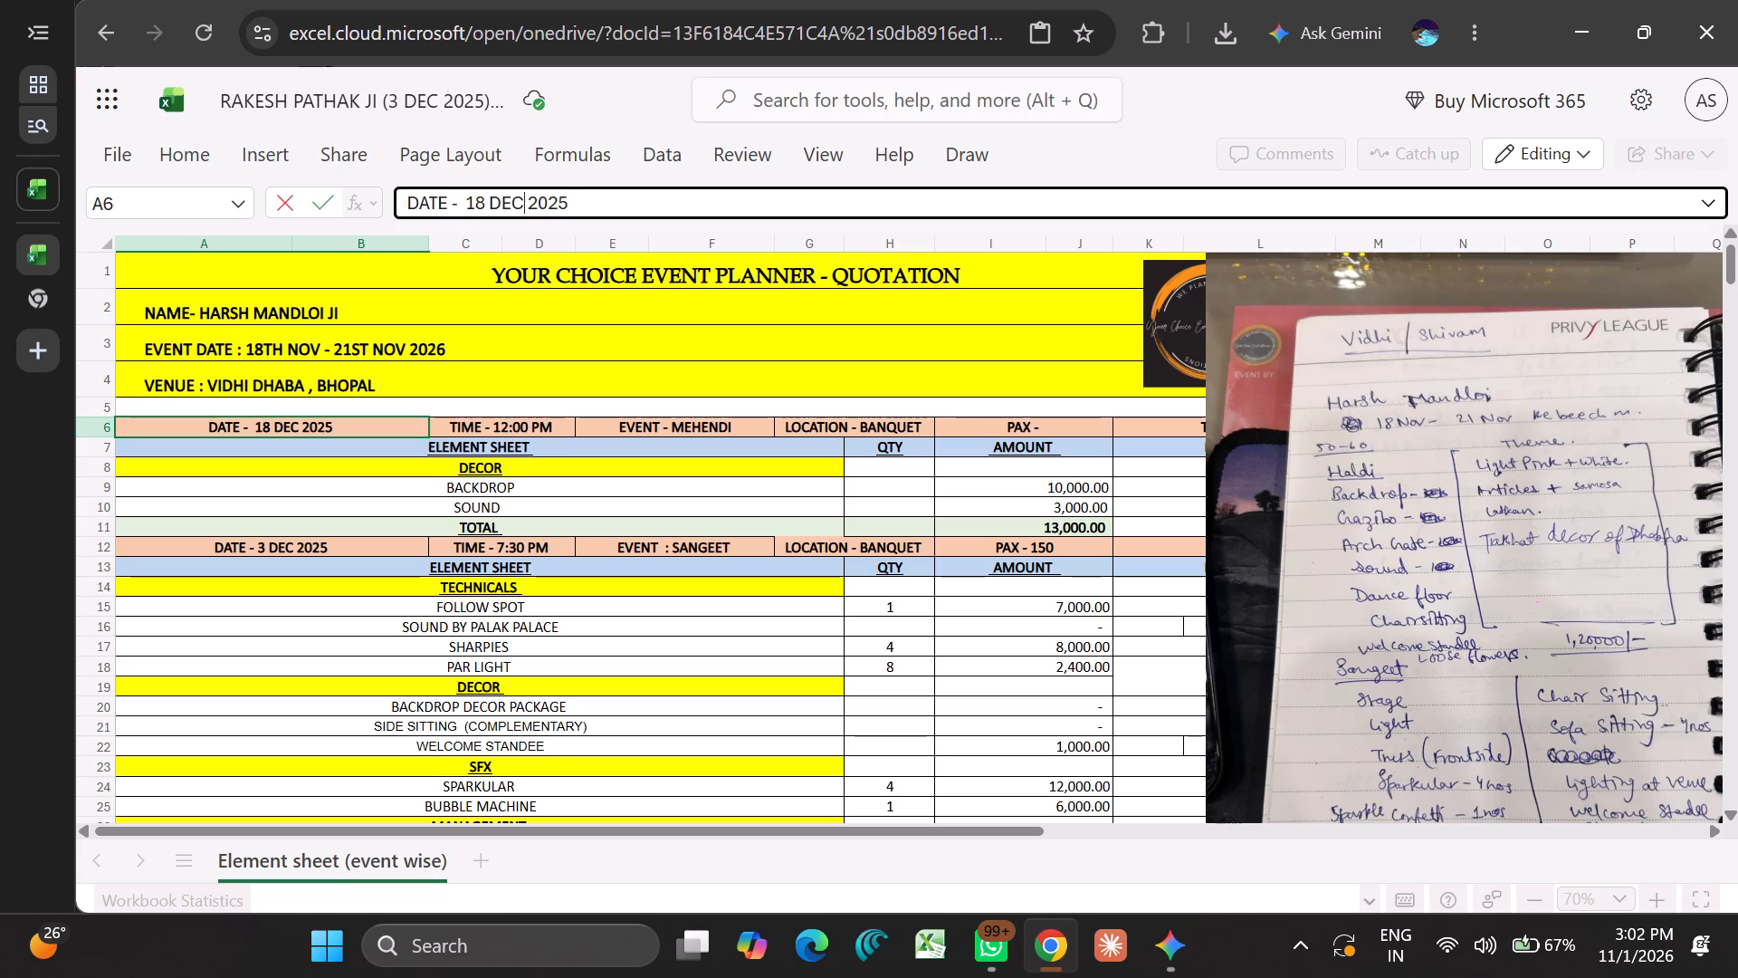
key("BackSpace")
key("BackSpace")
key("BackSpace")
key("BackSpace")
key("space")
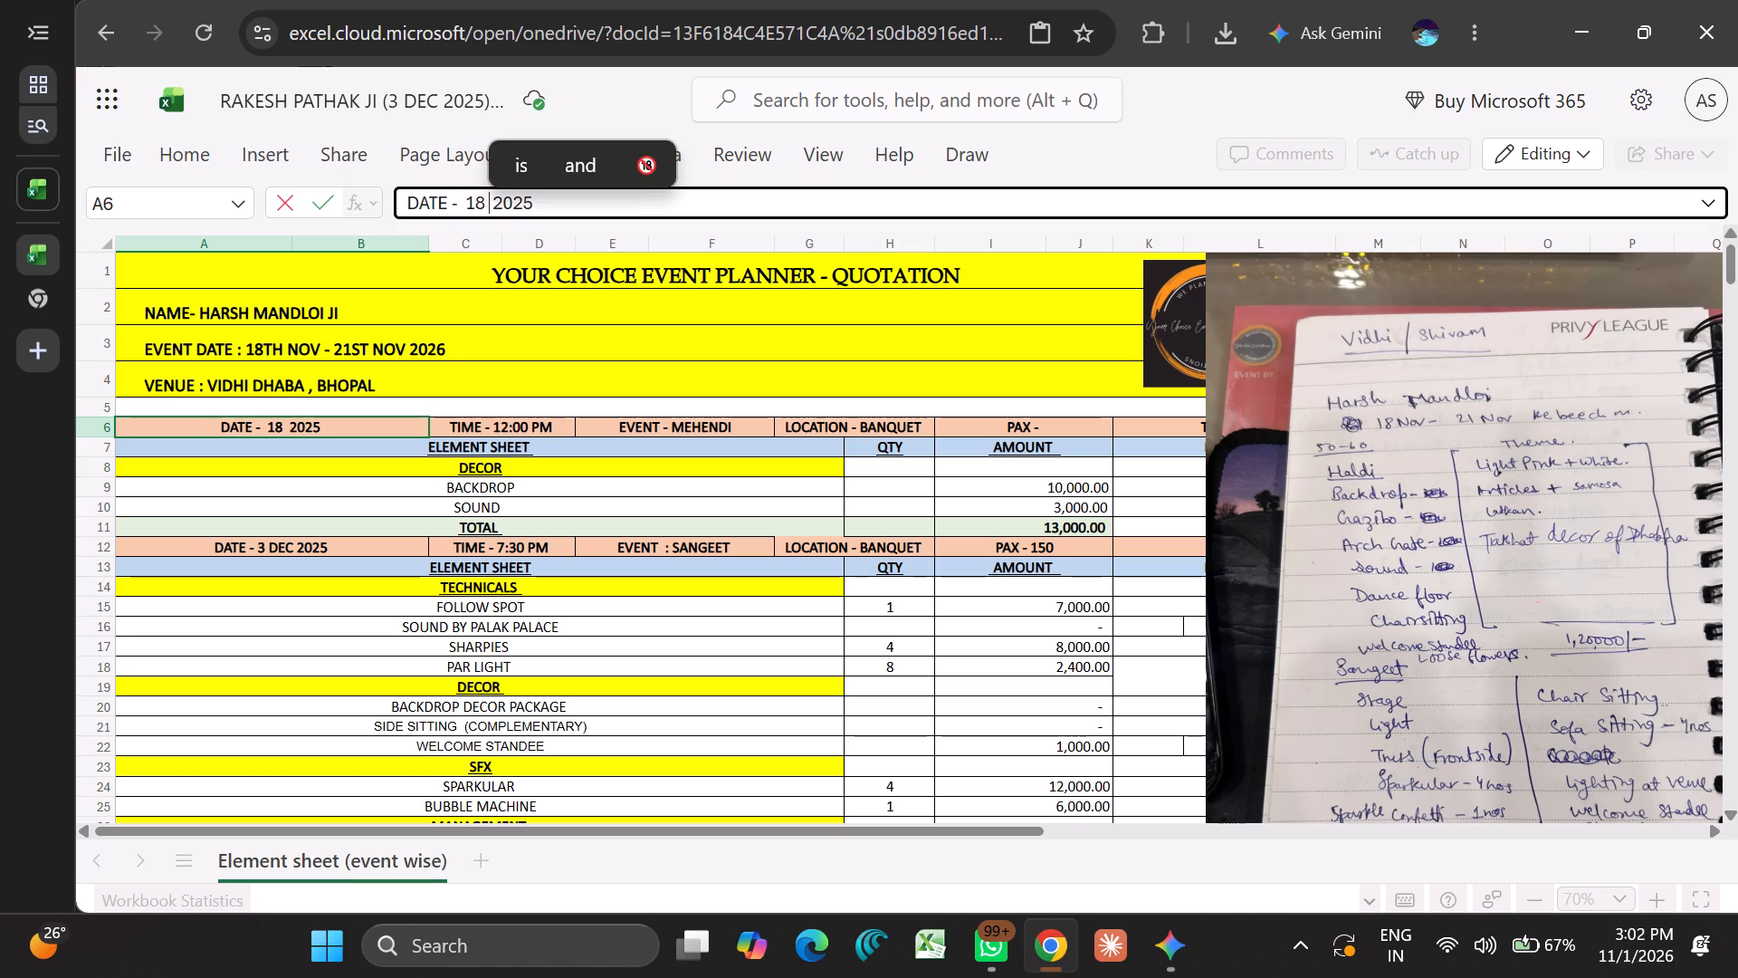
type("OV")
key("BackSpace")
key("BackSpace")
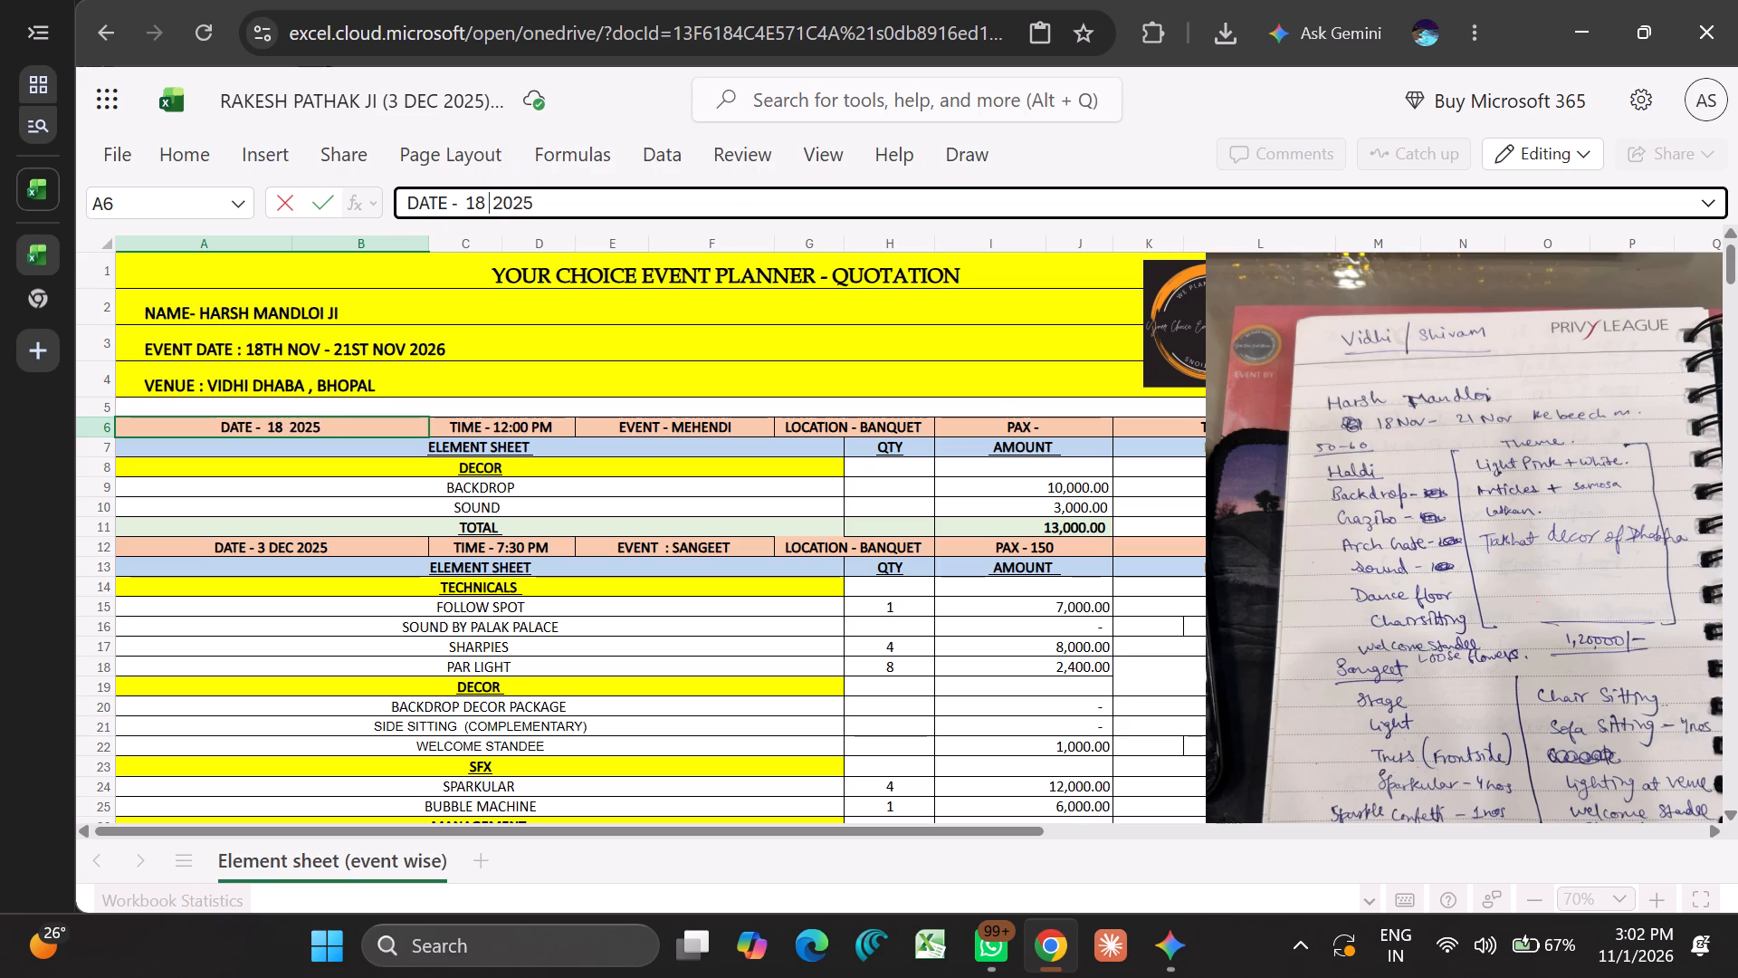
type("NOV")
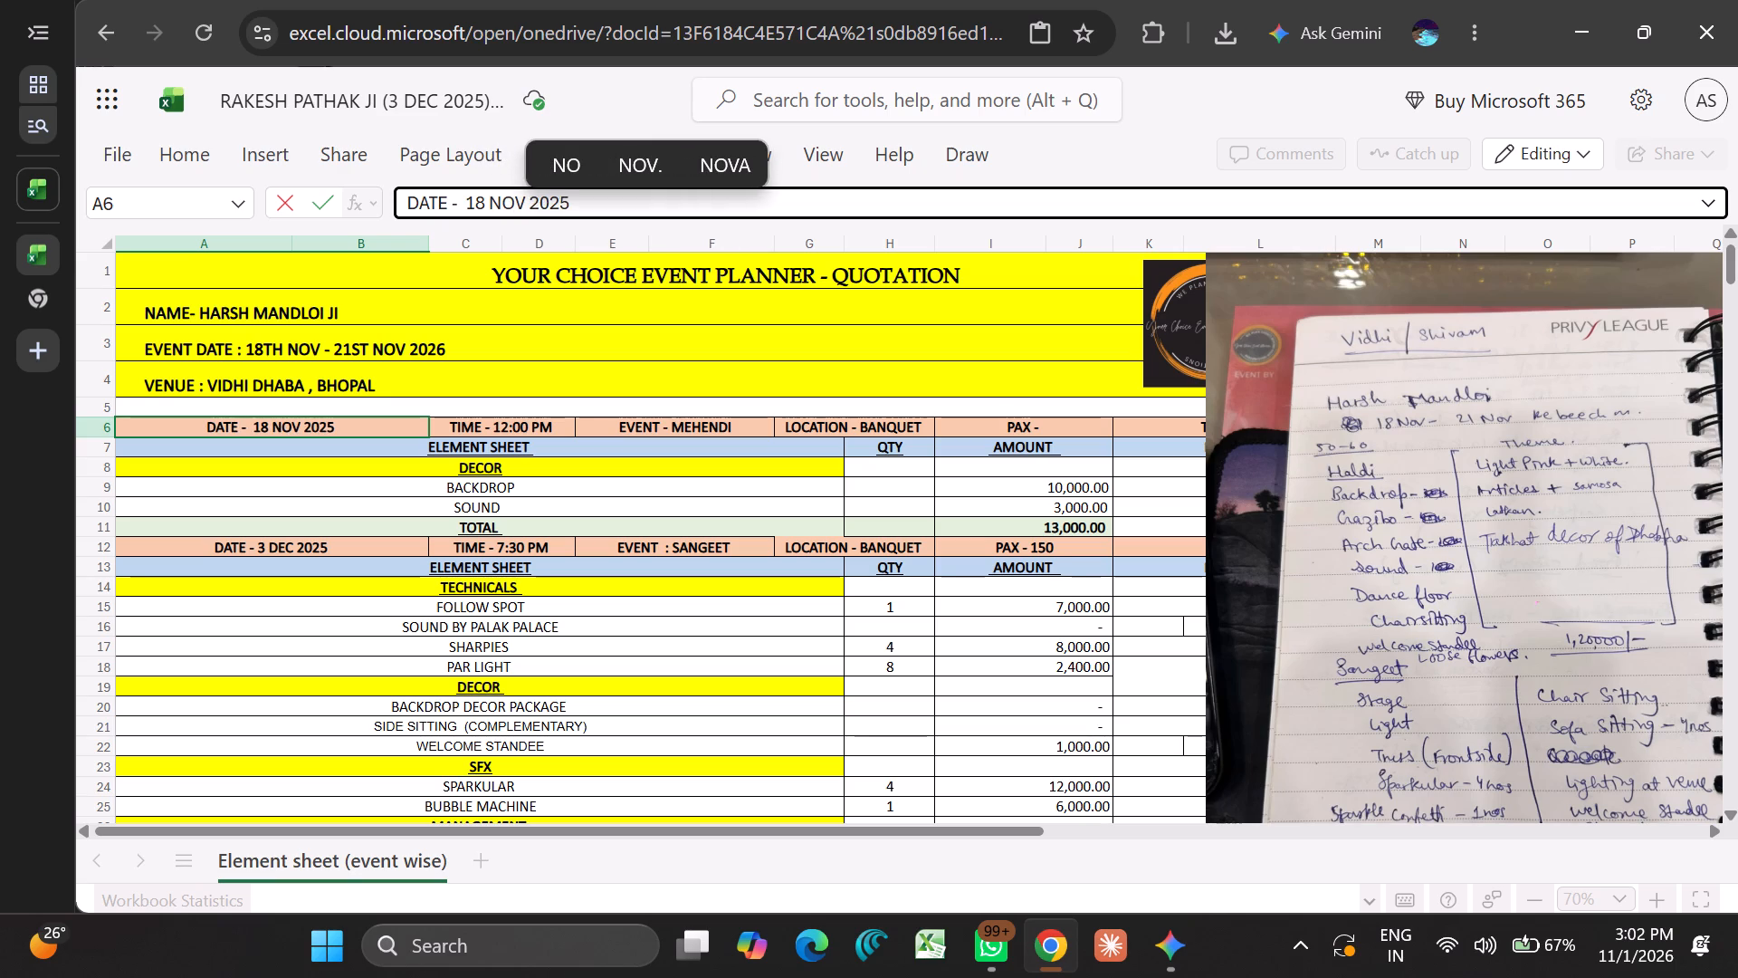
key("Right")
key("Right")
key("Right")
key("Right")
key("Right")
key("BackSpace")
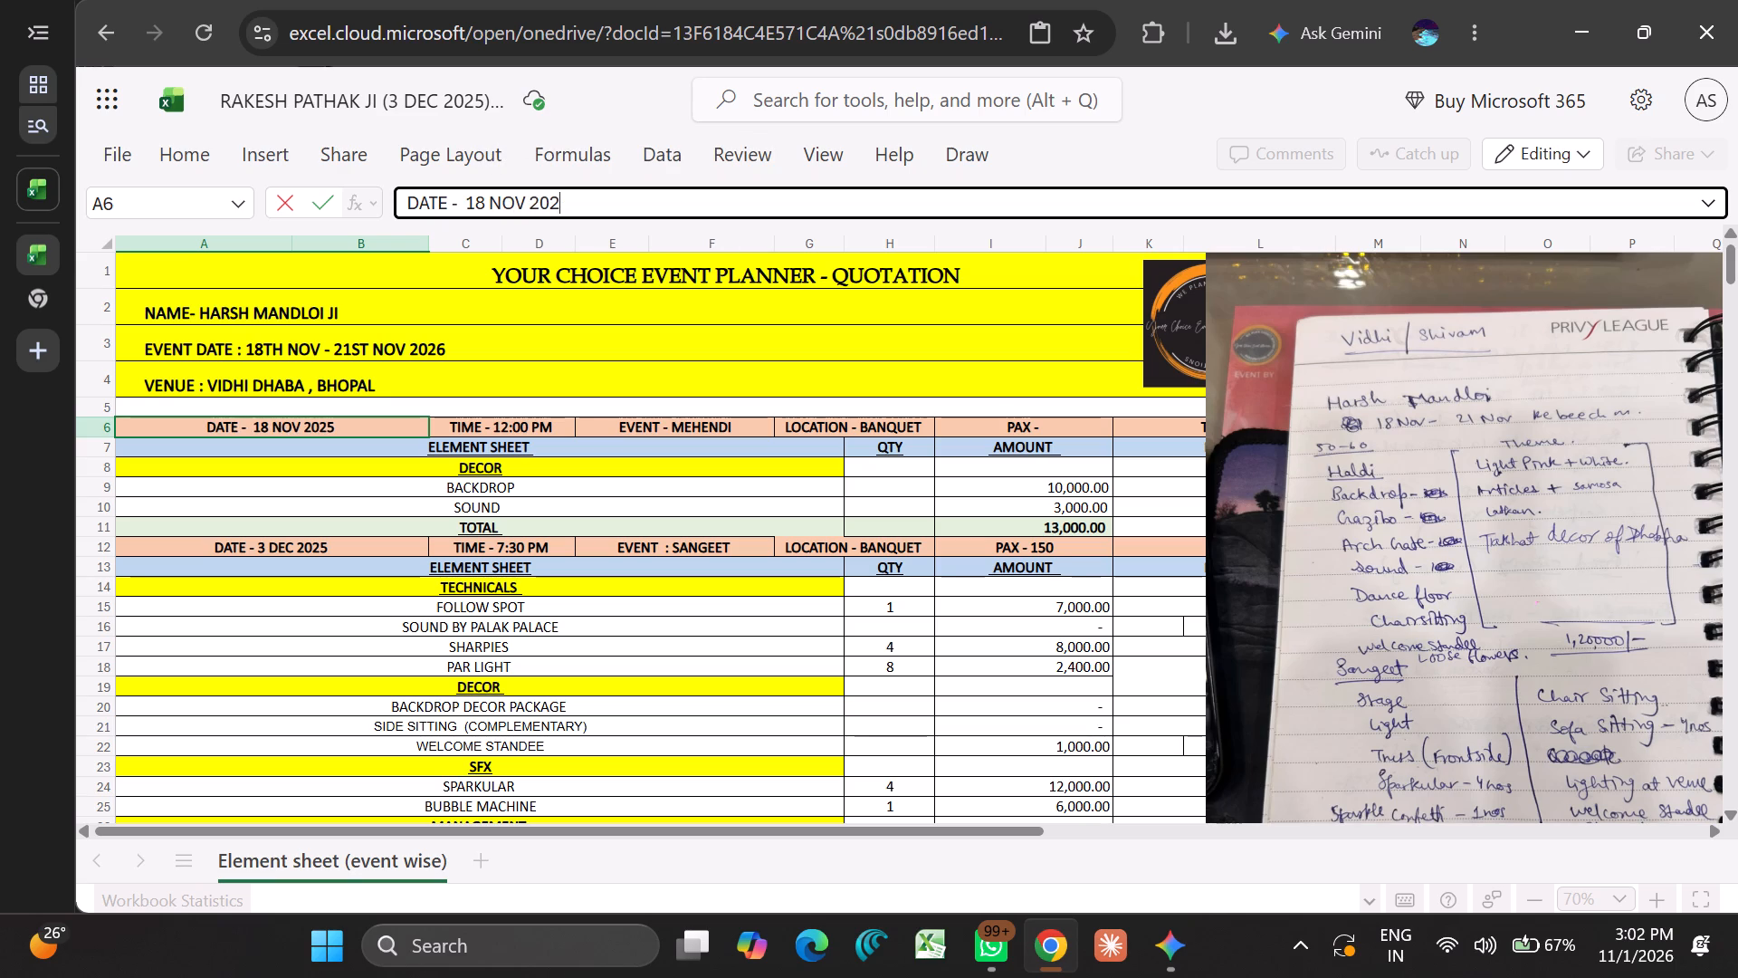
key("6")
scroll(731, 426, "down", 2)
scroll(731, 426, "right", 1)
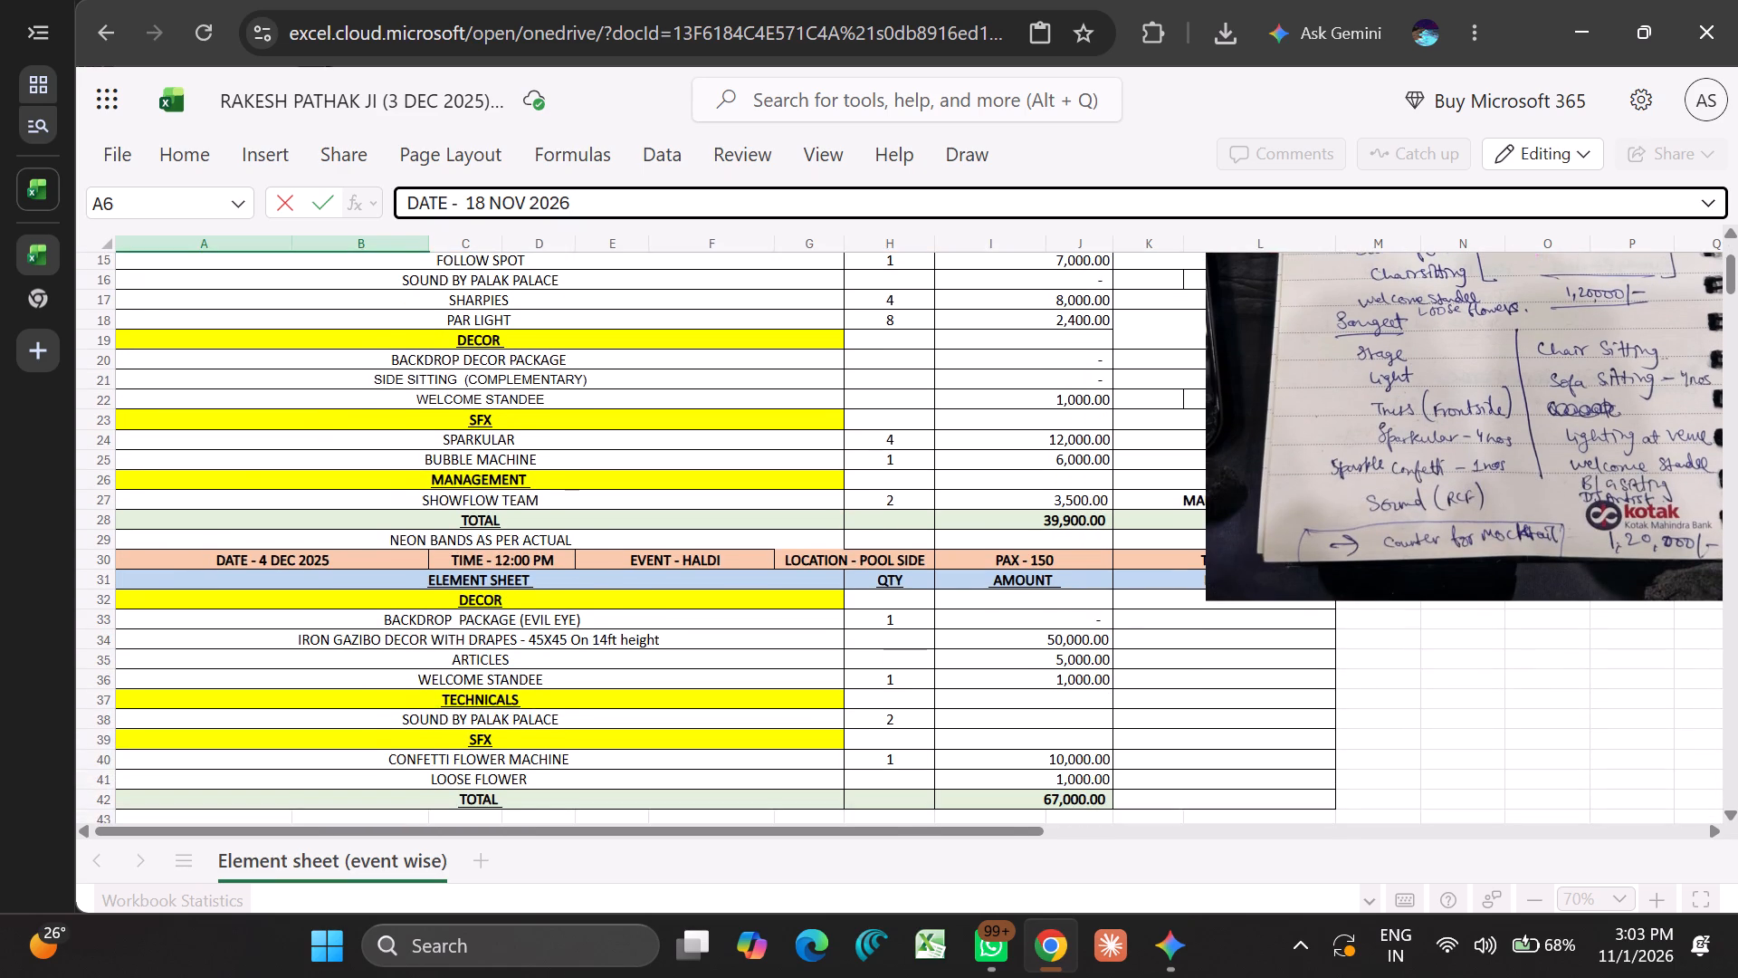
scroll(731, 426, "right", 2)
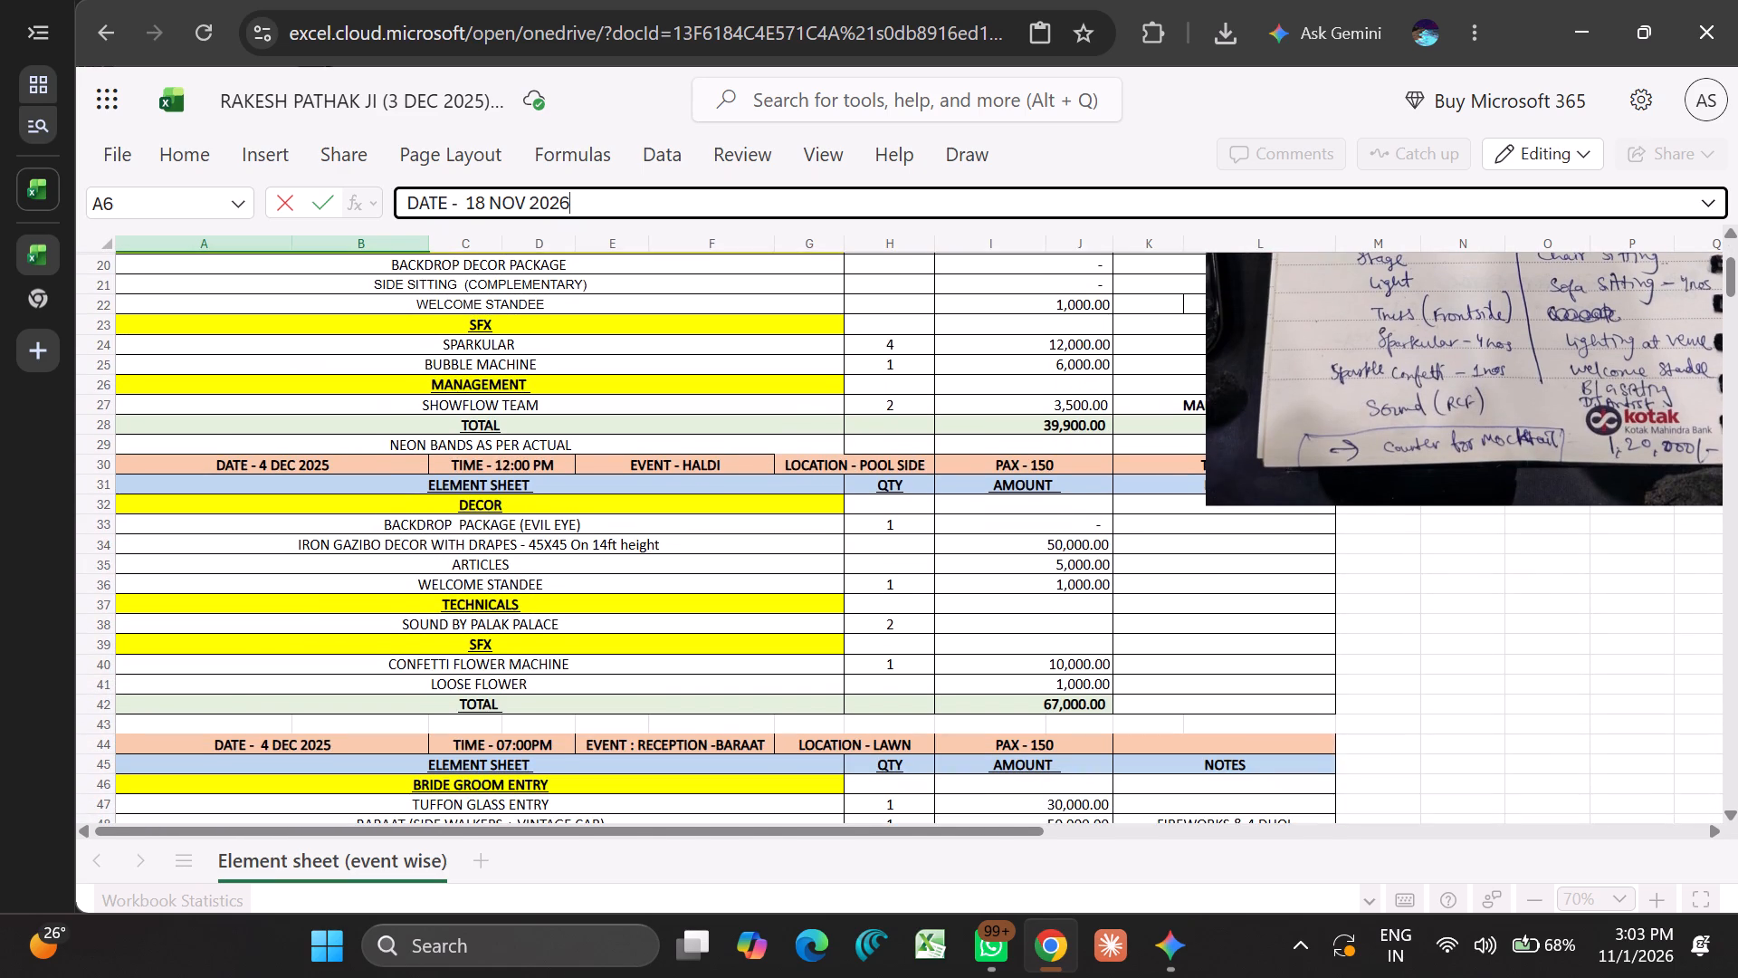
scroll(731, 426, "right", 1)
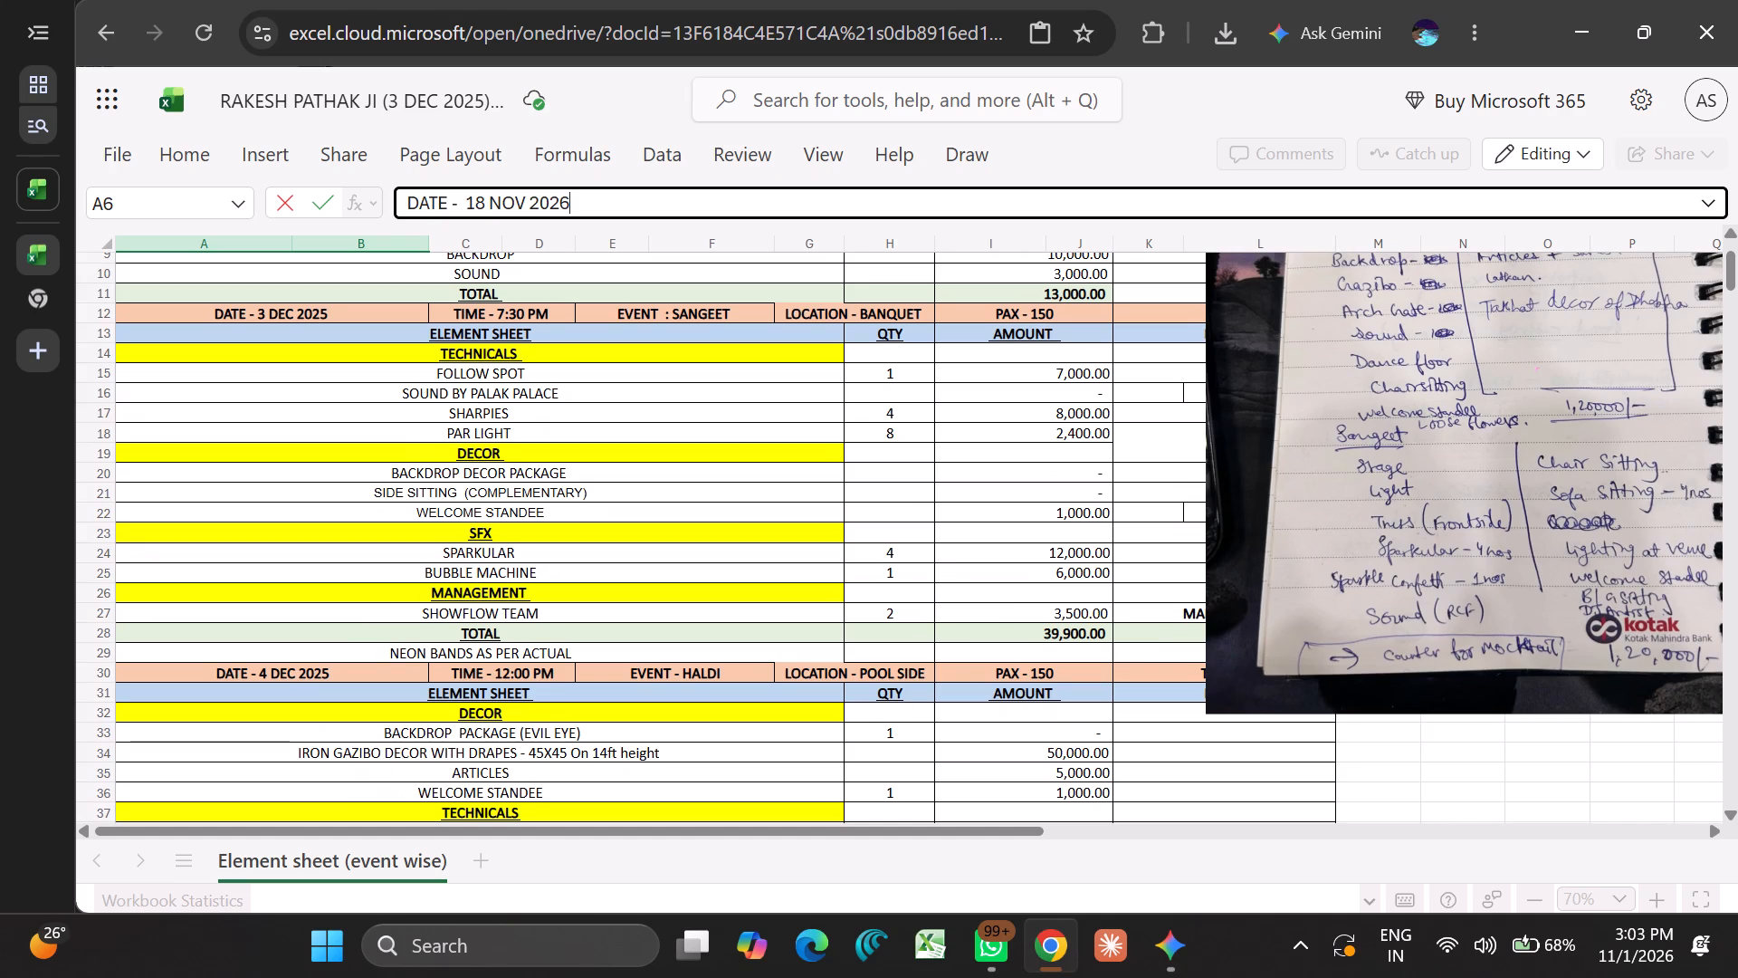
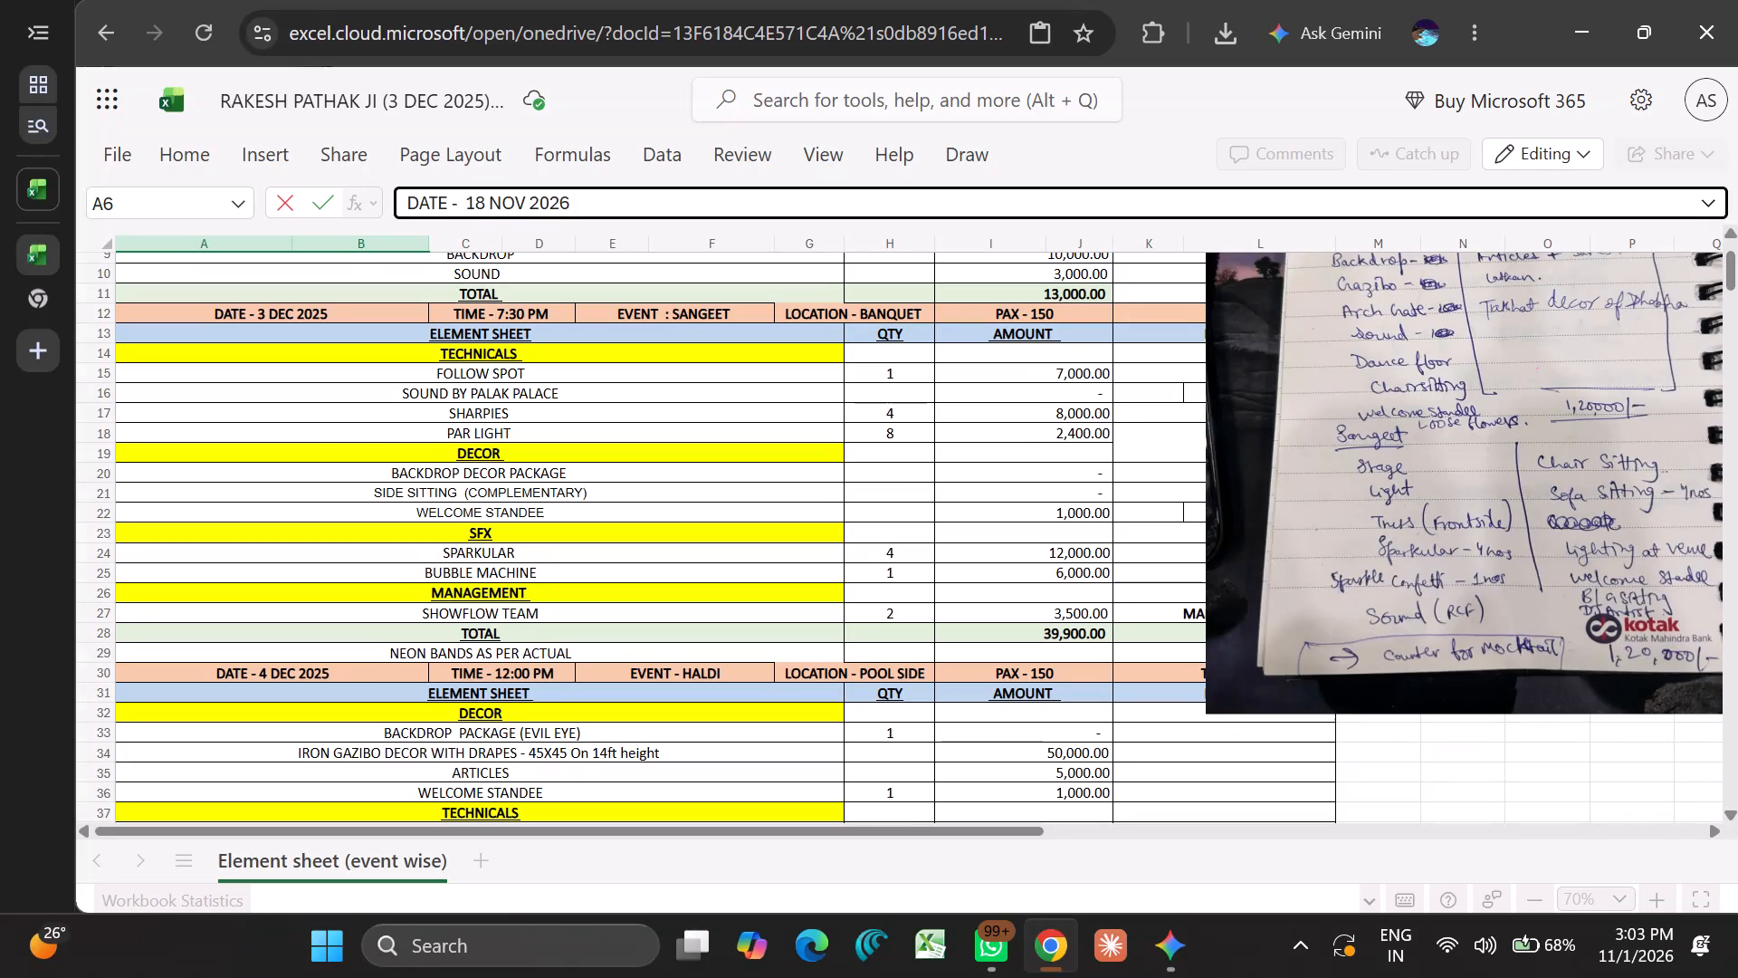
Remove BANQUET from the Mehendi event's location in cell G6, leaving only "LOCATION -".
scroll(625, 321, "up", 2)
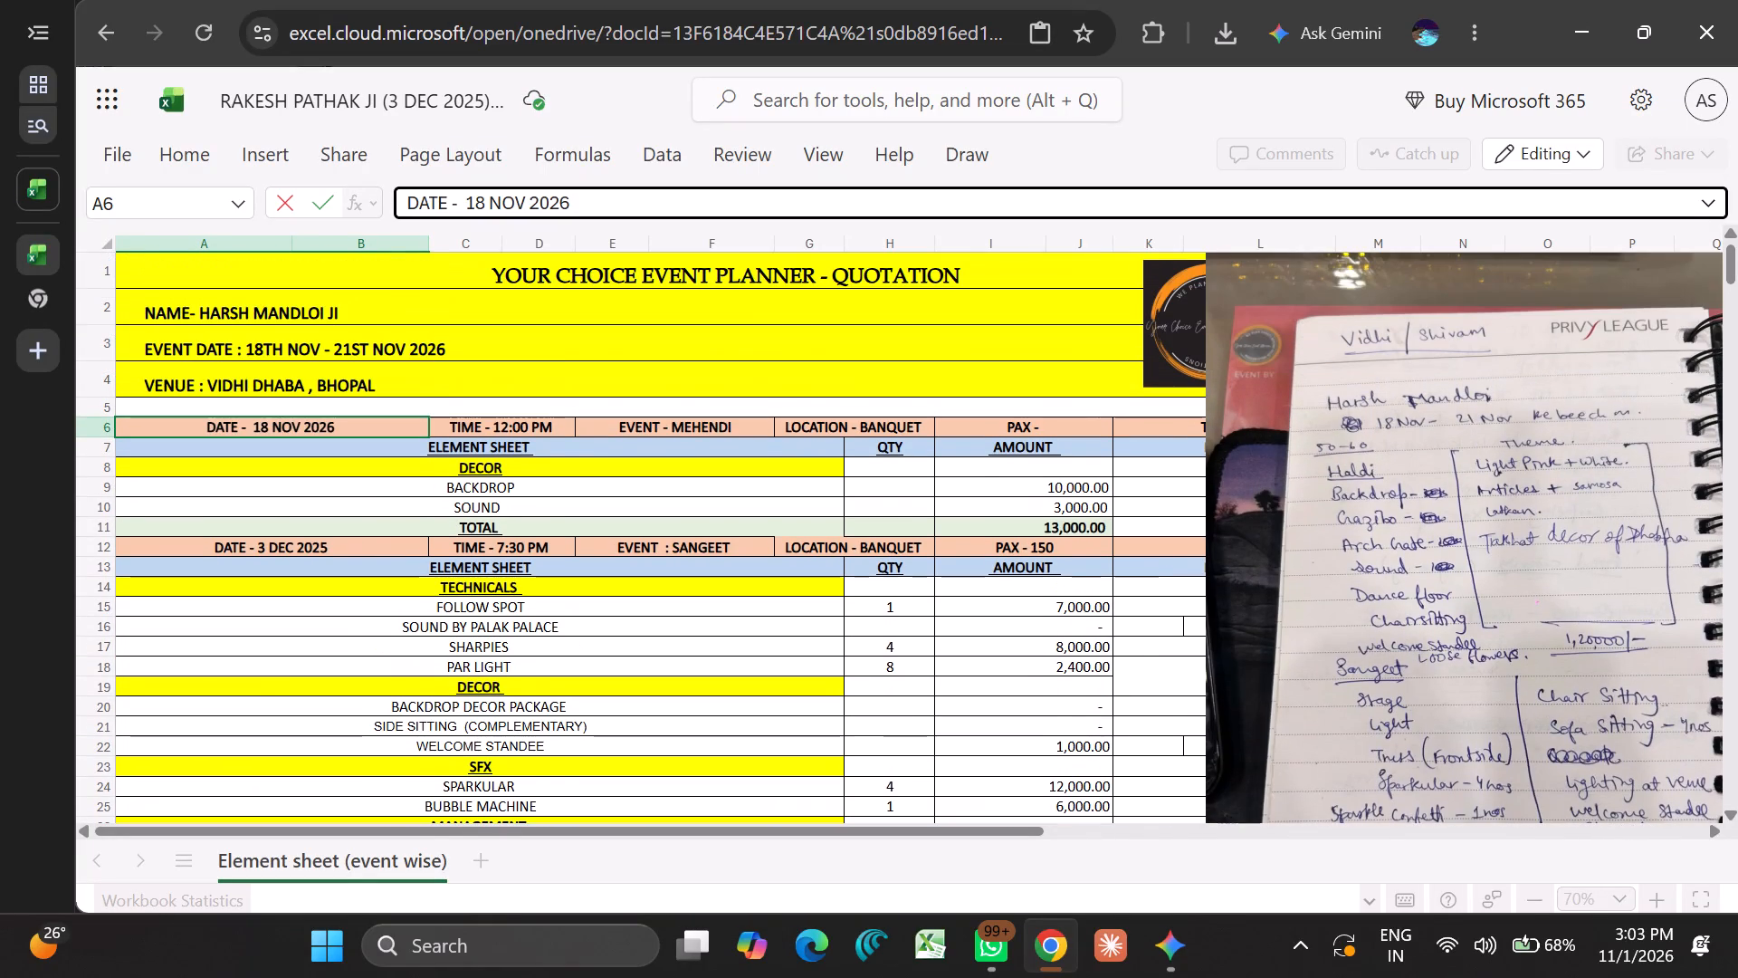
triple_click(900, 427)
double_click(900, 427)
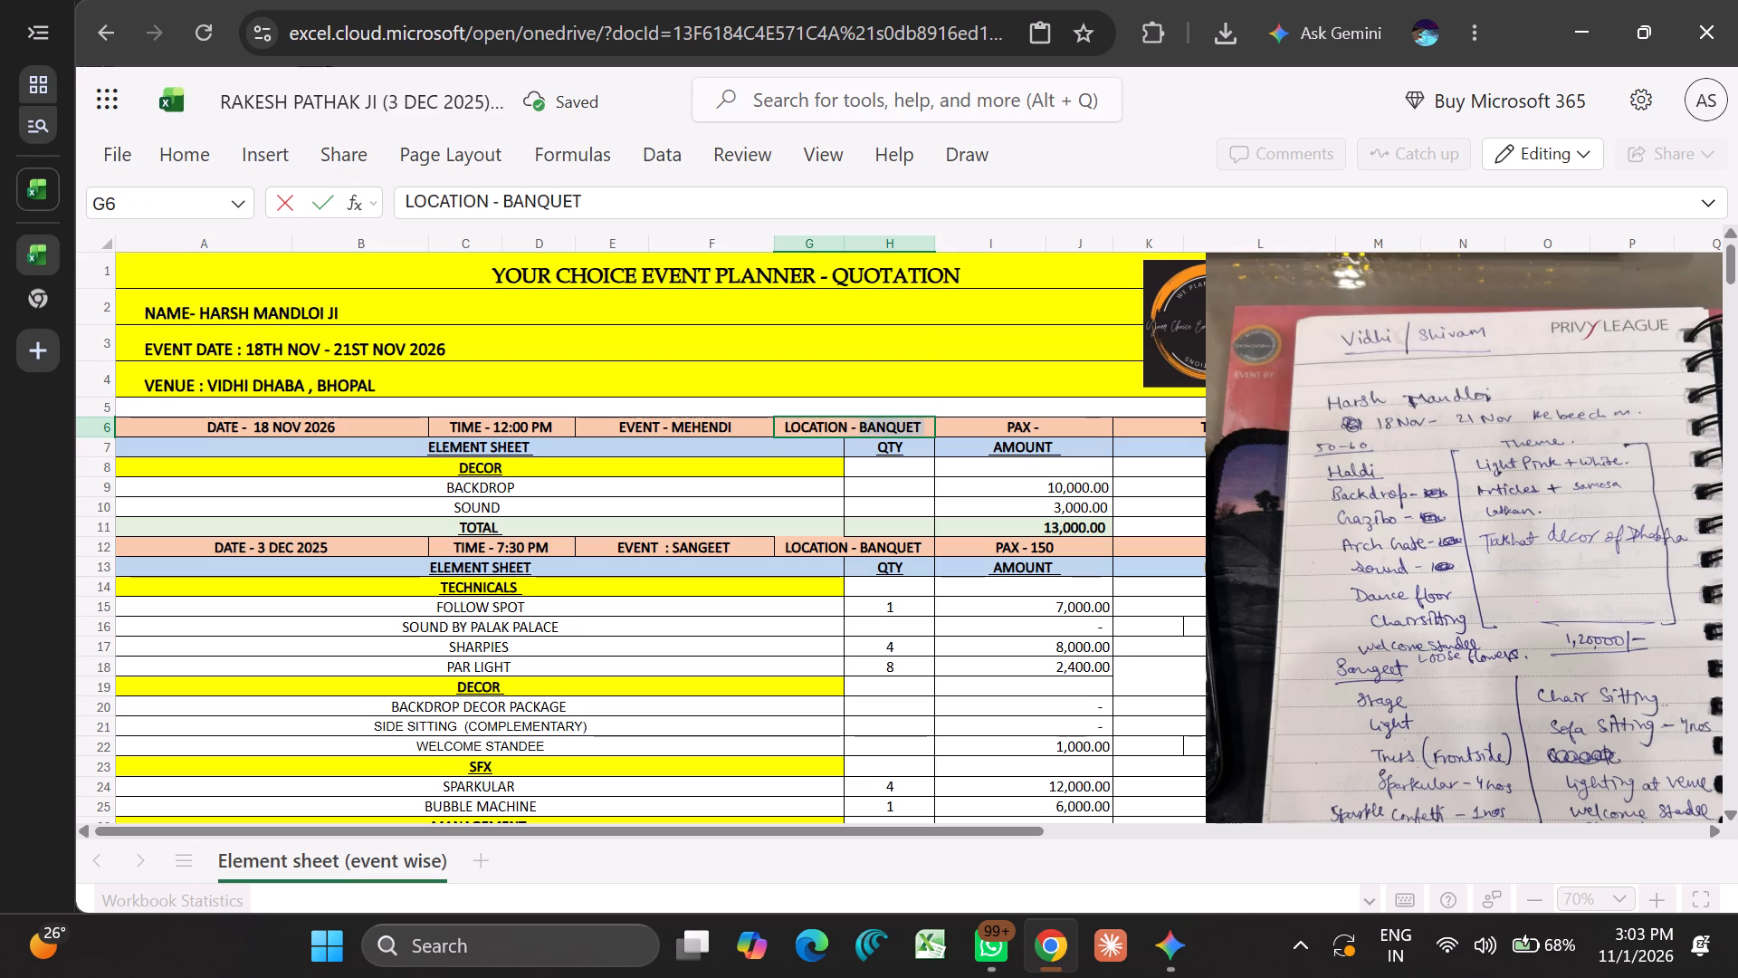
key("BackSpace")
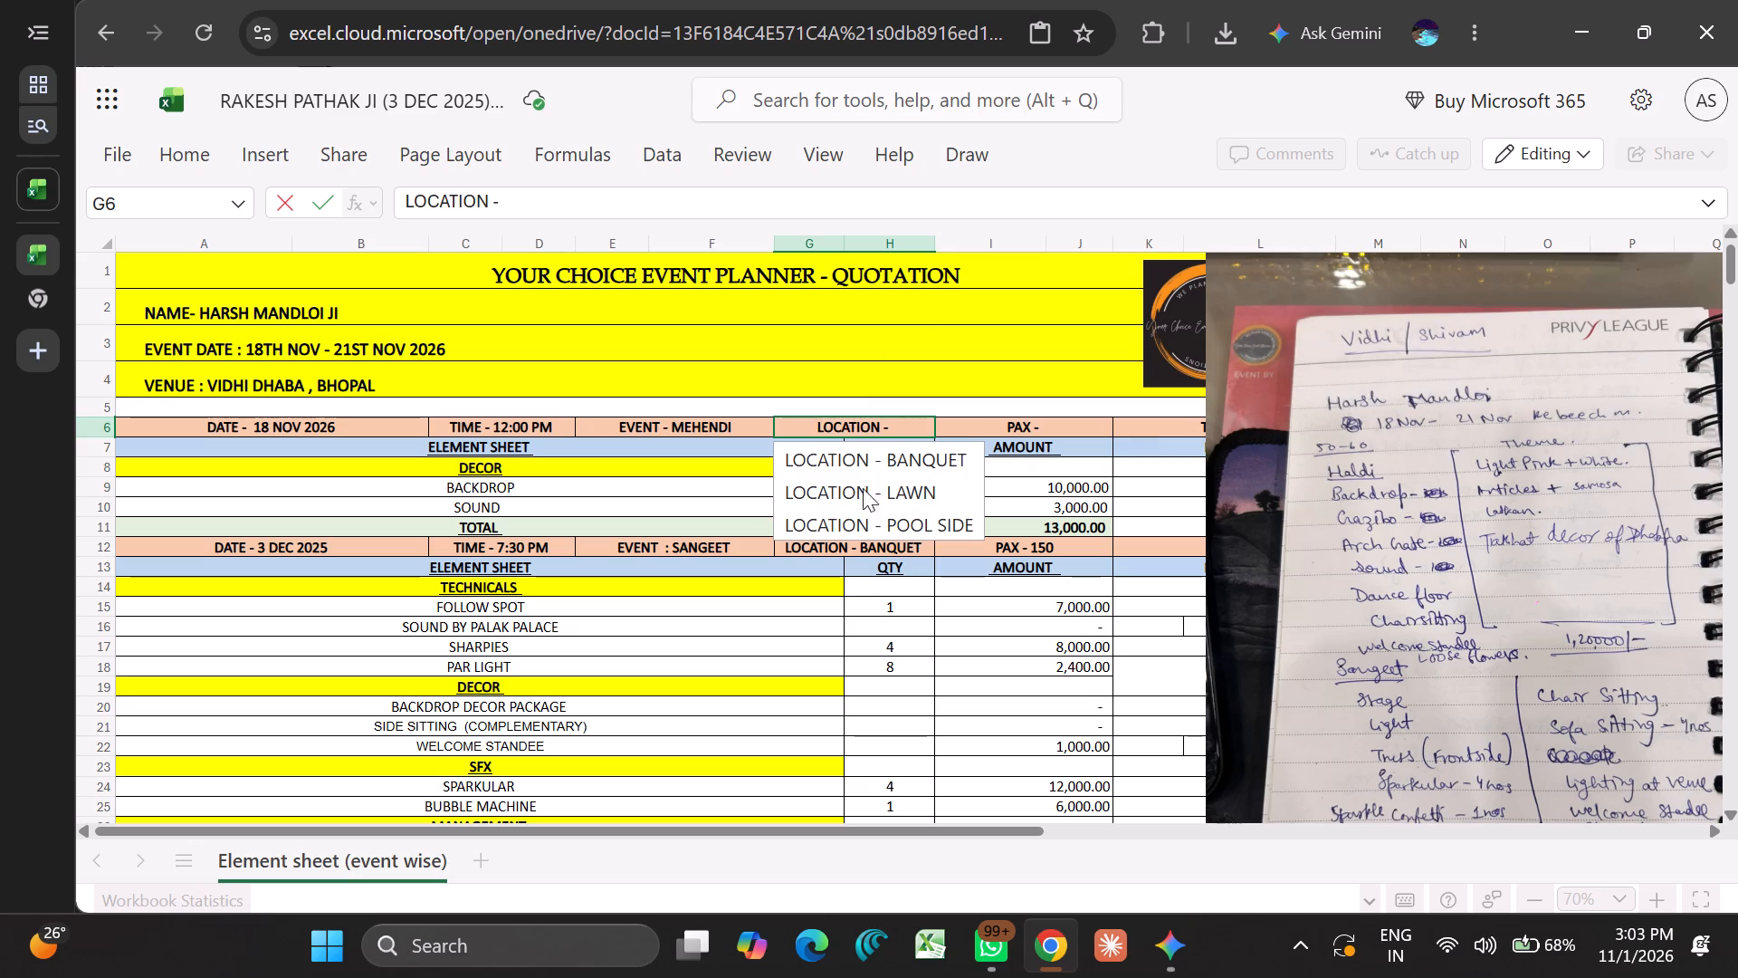
left_click(615, 476)
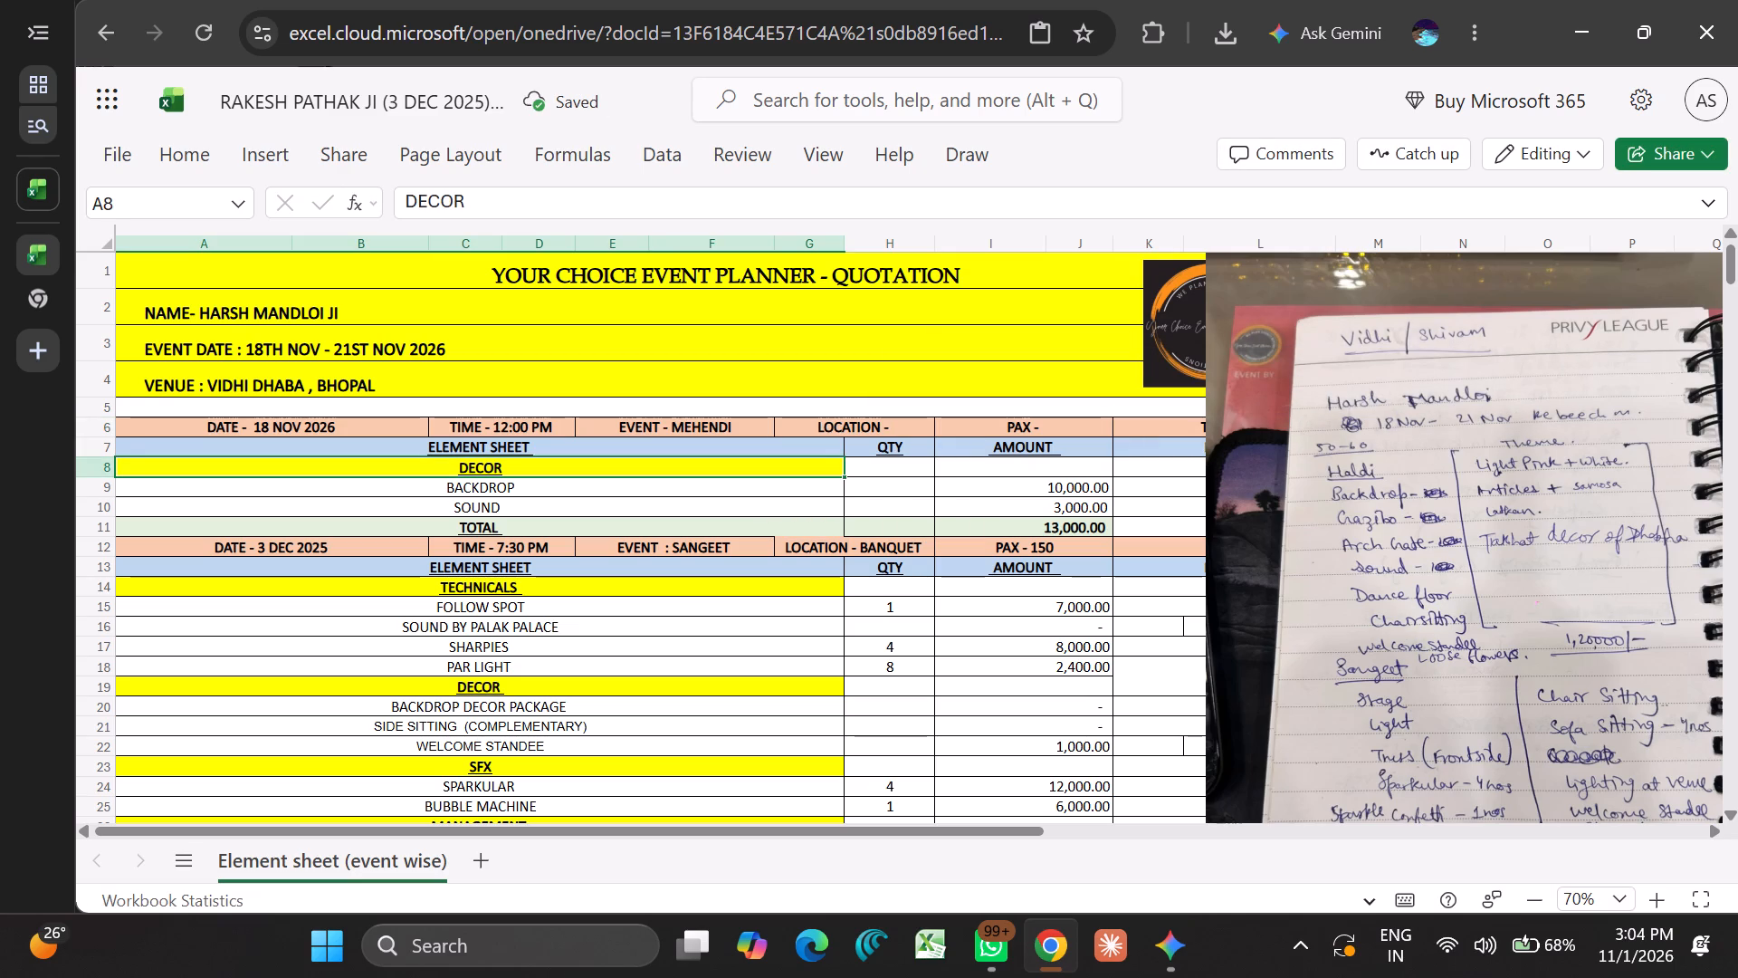
Set the Mehendi event's backdrop amount in row 9 to 8000.
left_click(597, 491)
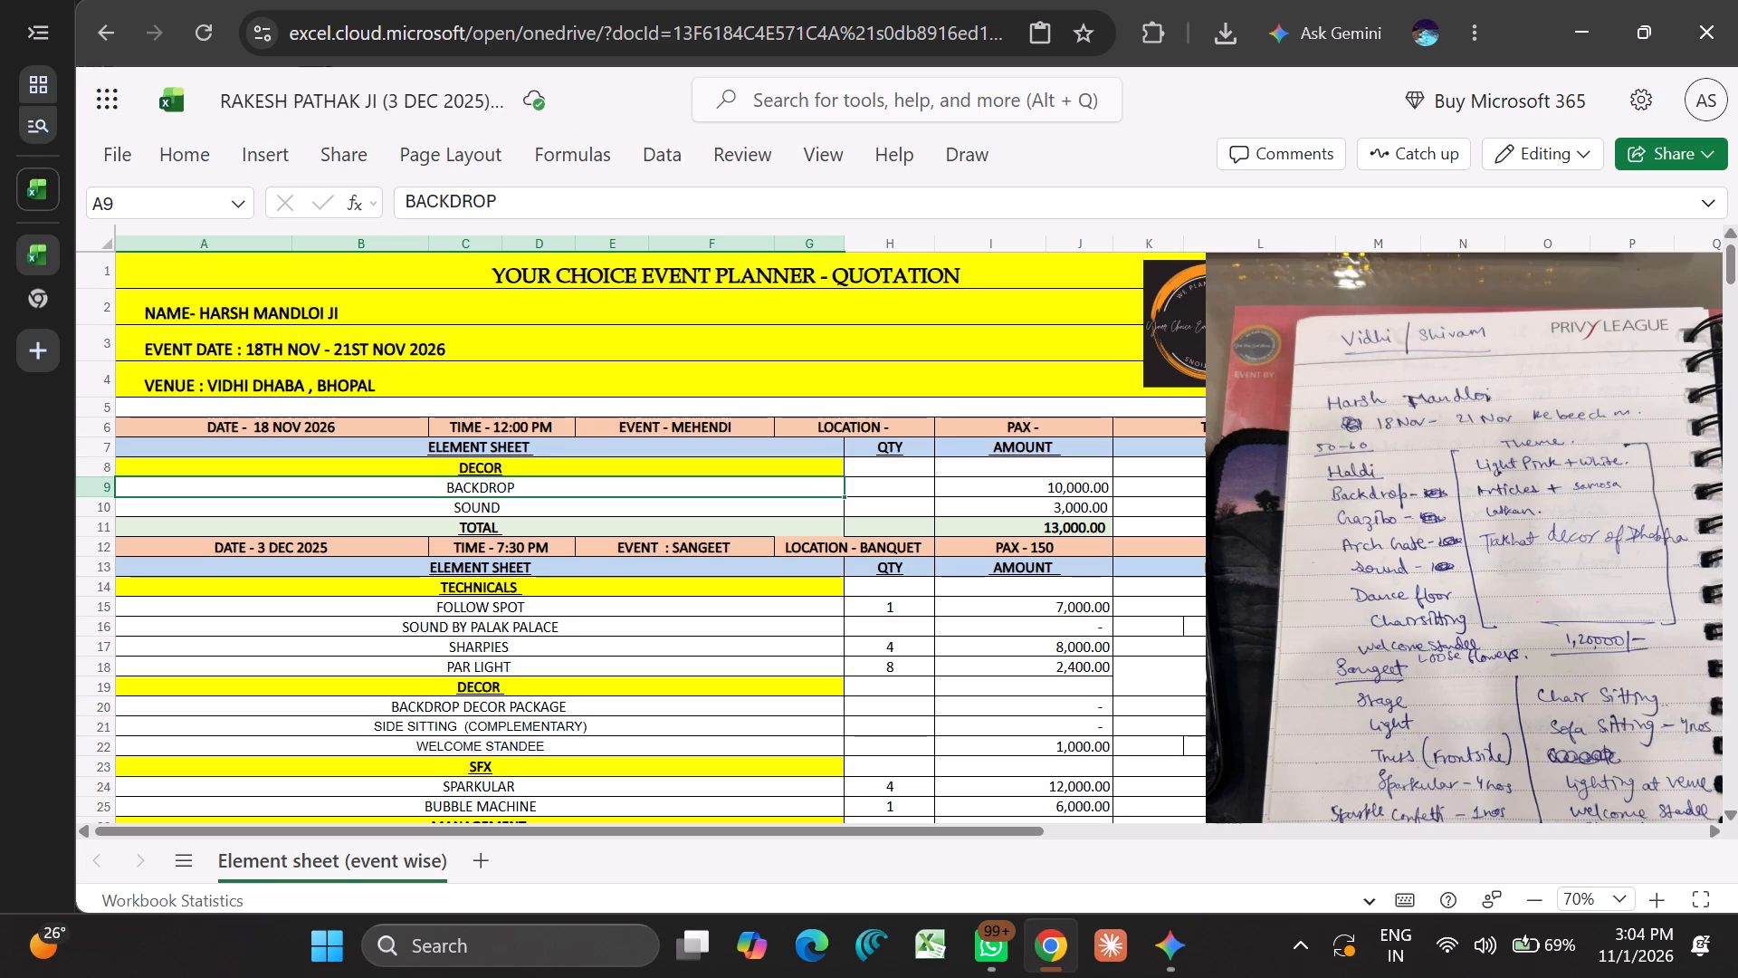
left_click(1087, 491)
type("8000")
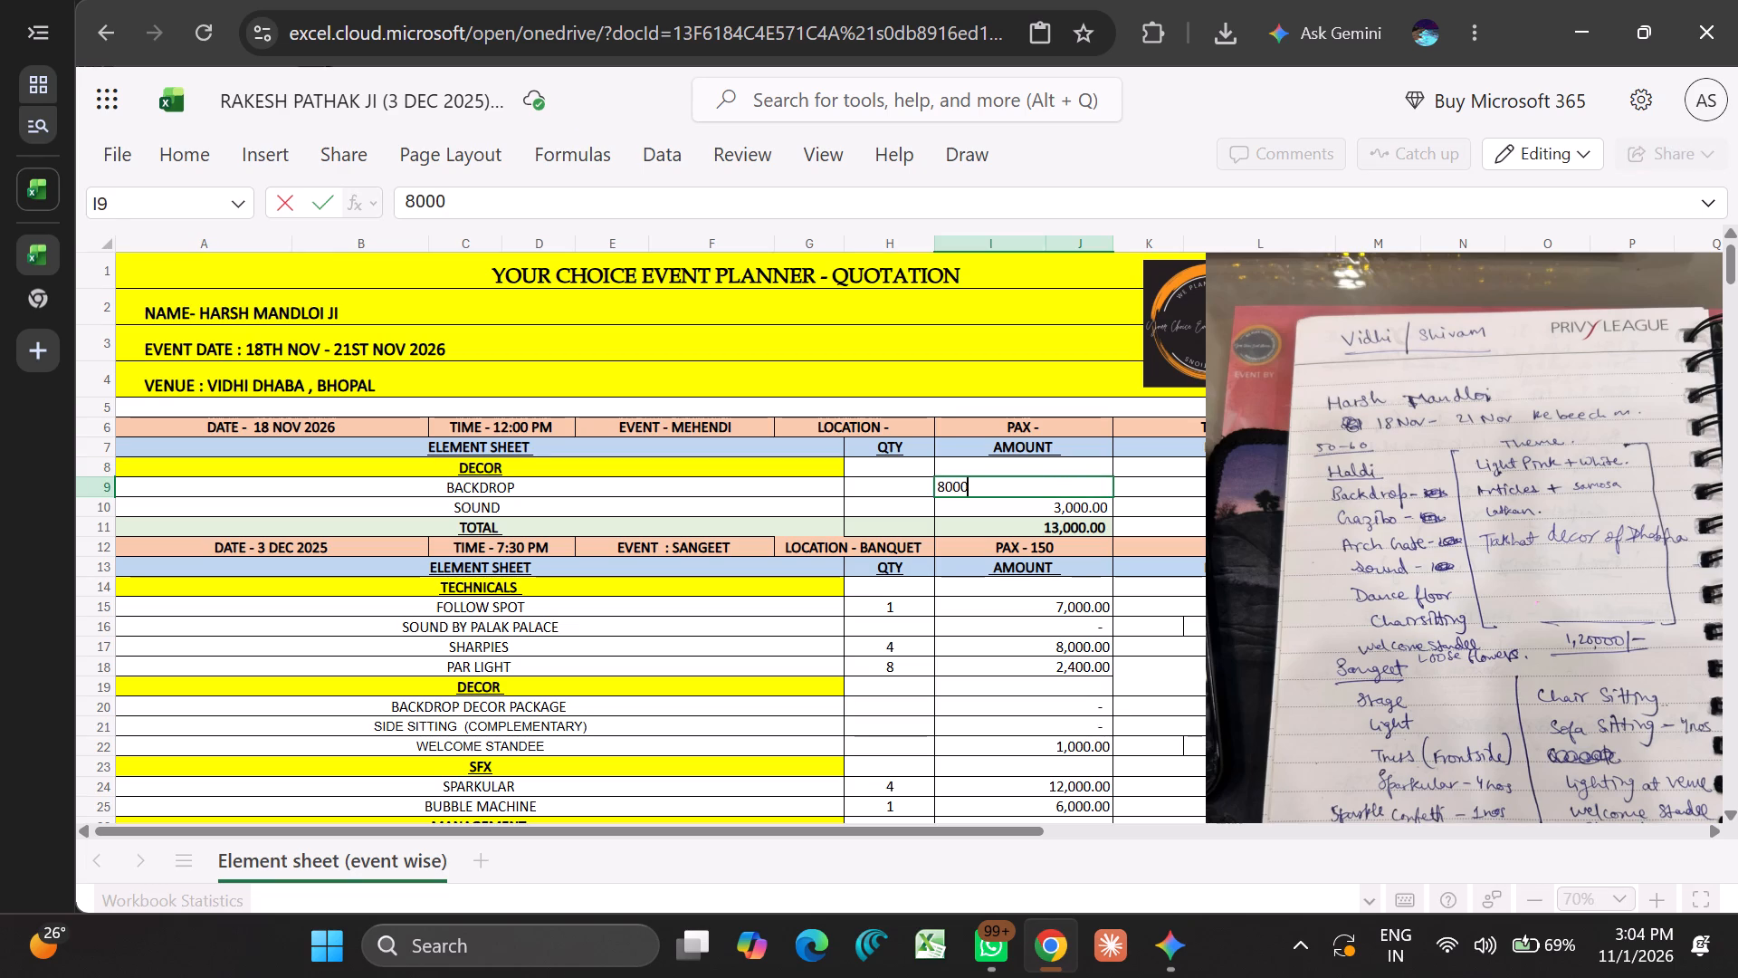
key("Return")
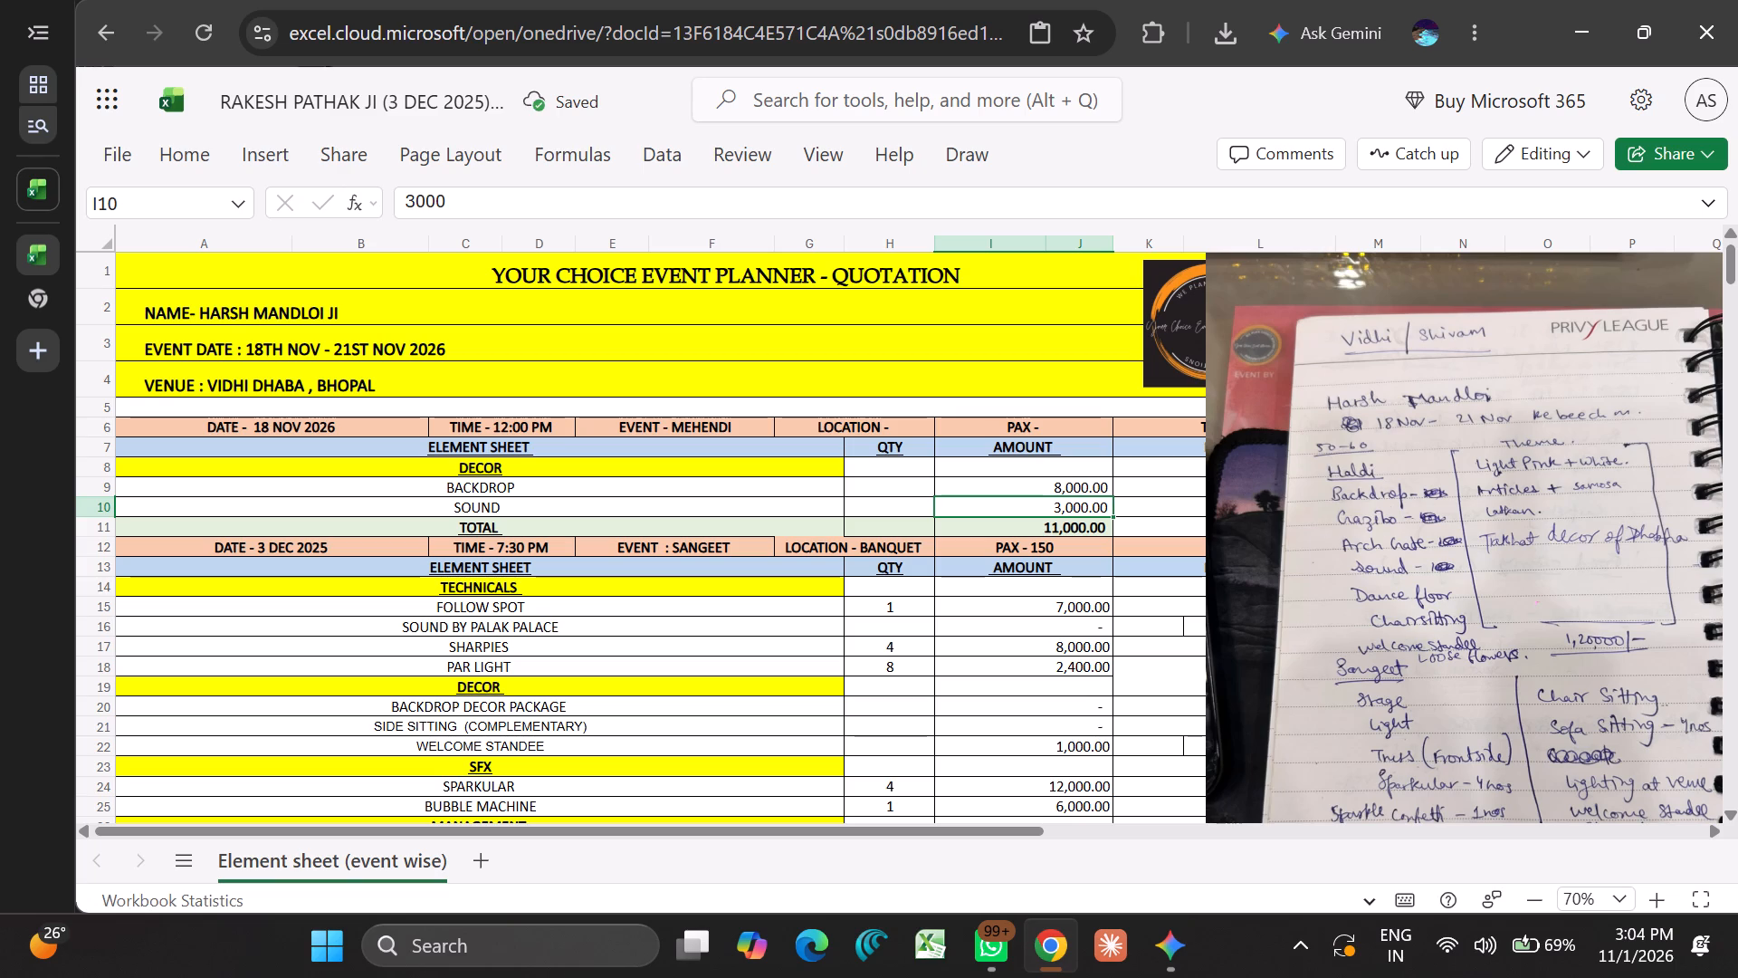
Add the remark "SIDE SETUP SMALL" beside the Mehendi backdrop amount, in cell K9.
left_click(1179, 487)
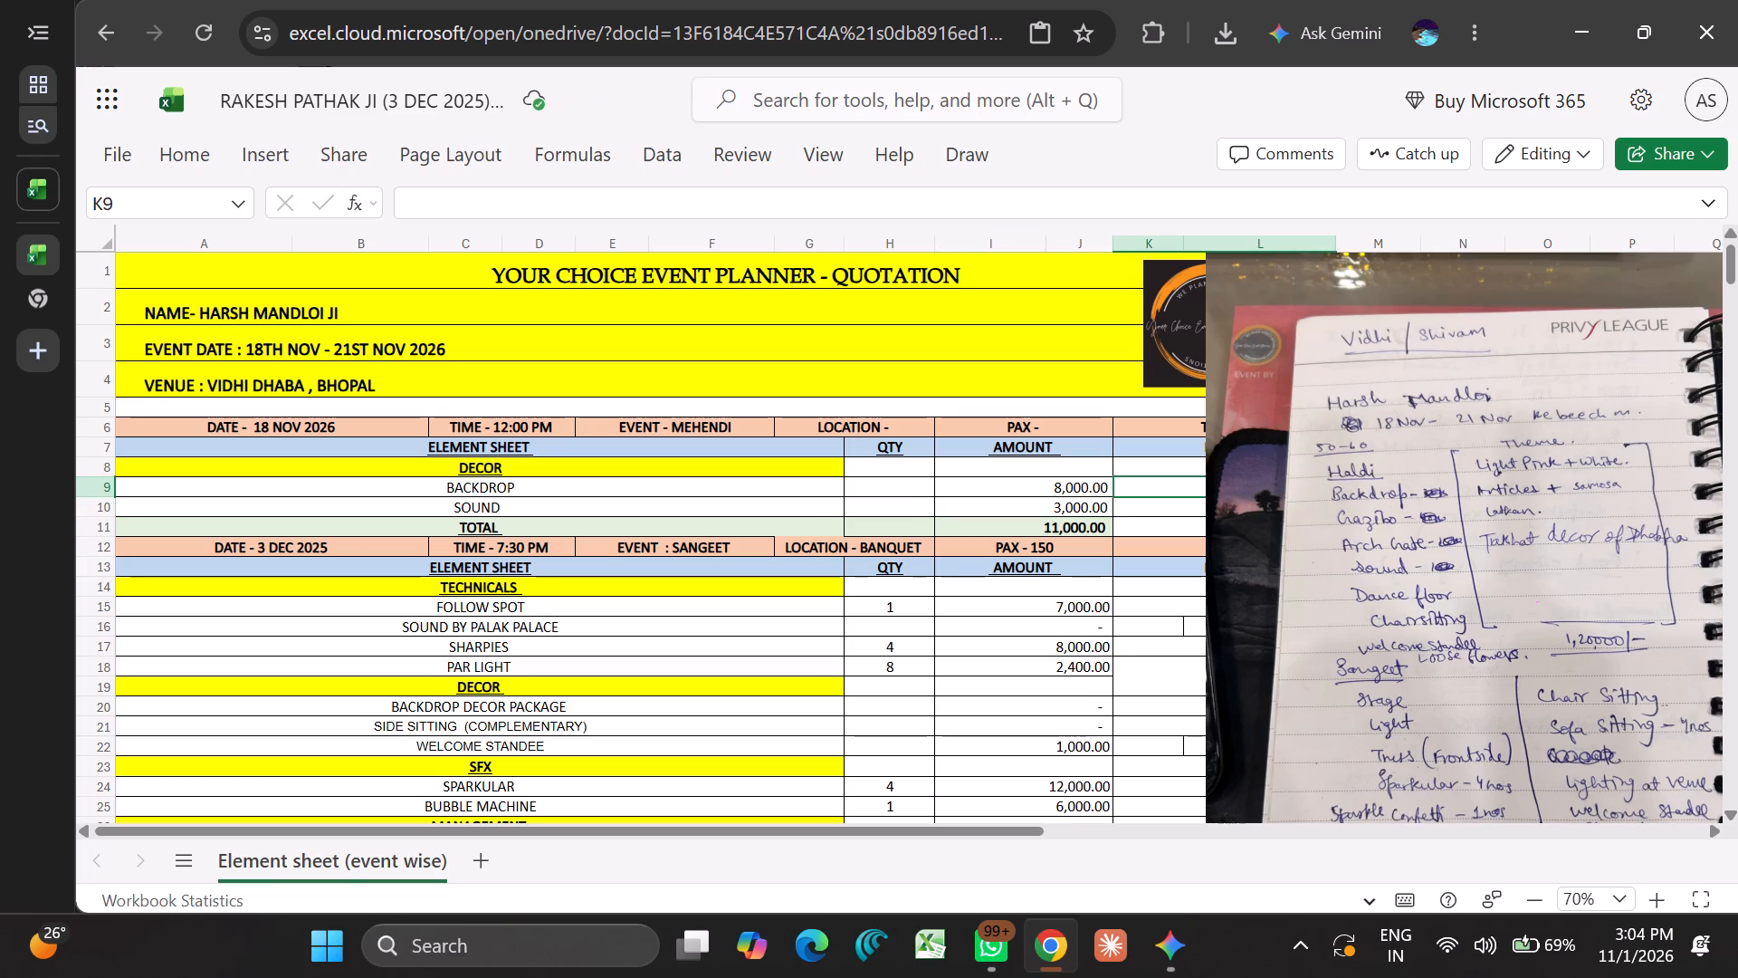
type("SIDE SETUP")
key("space")
type("SMALL")
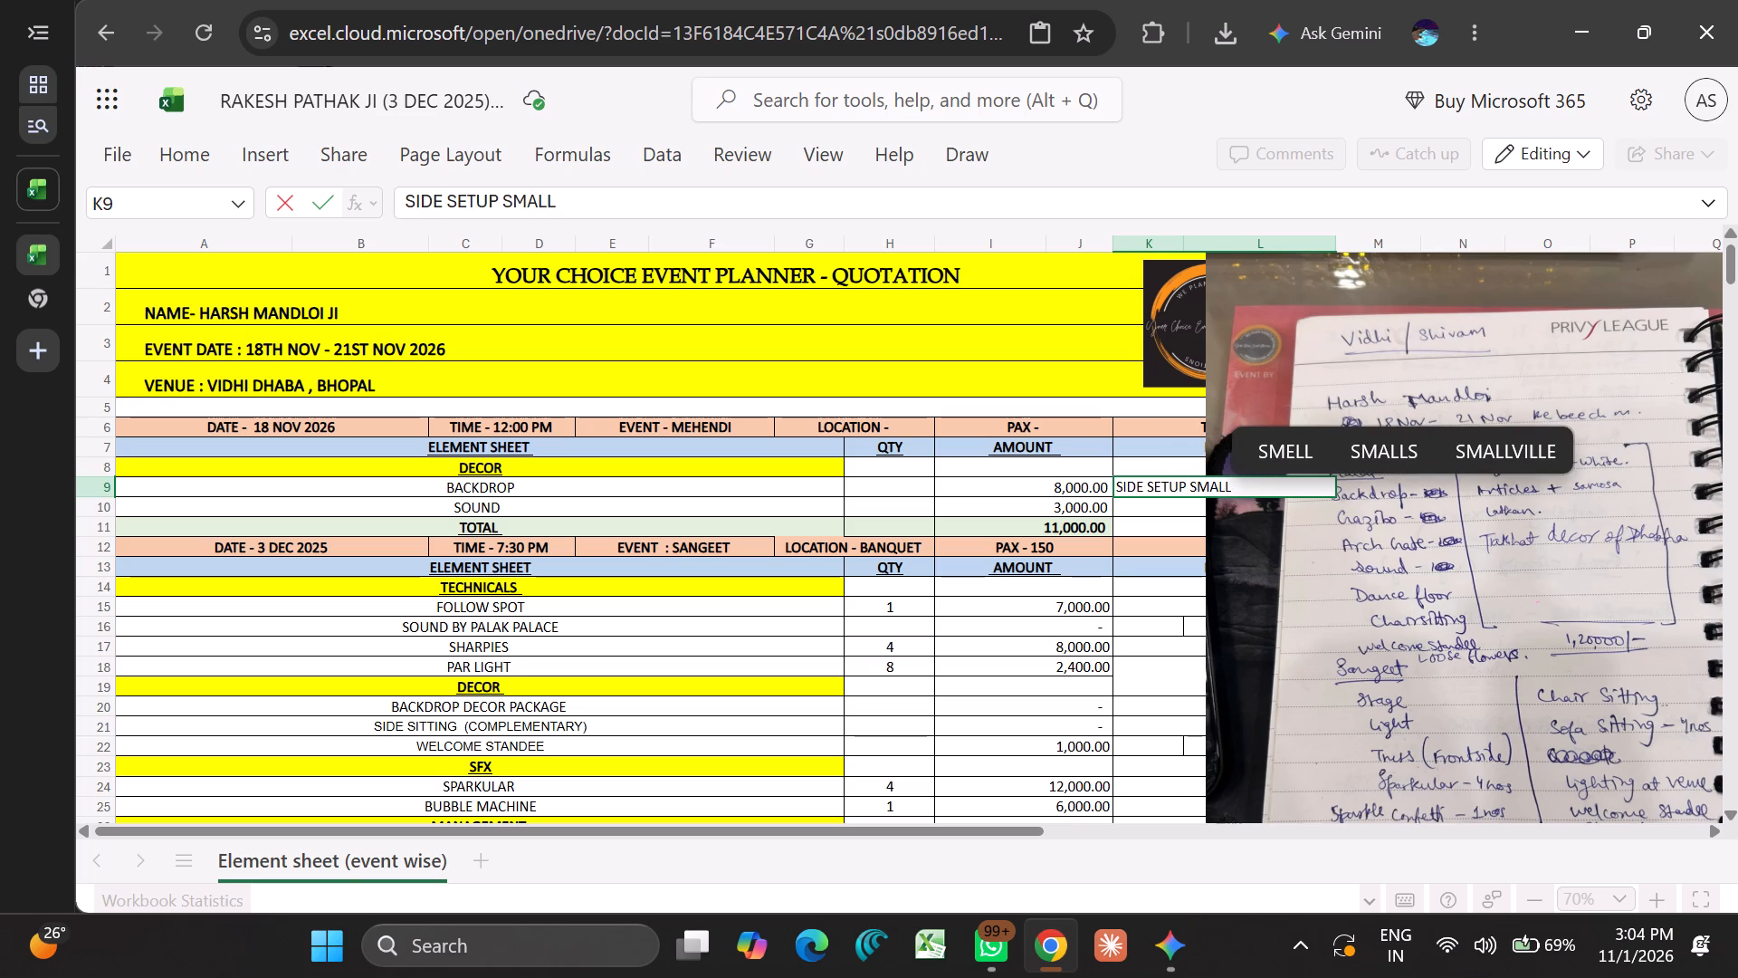
key("Return")
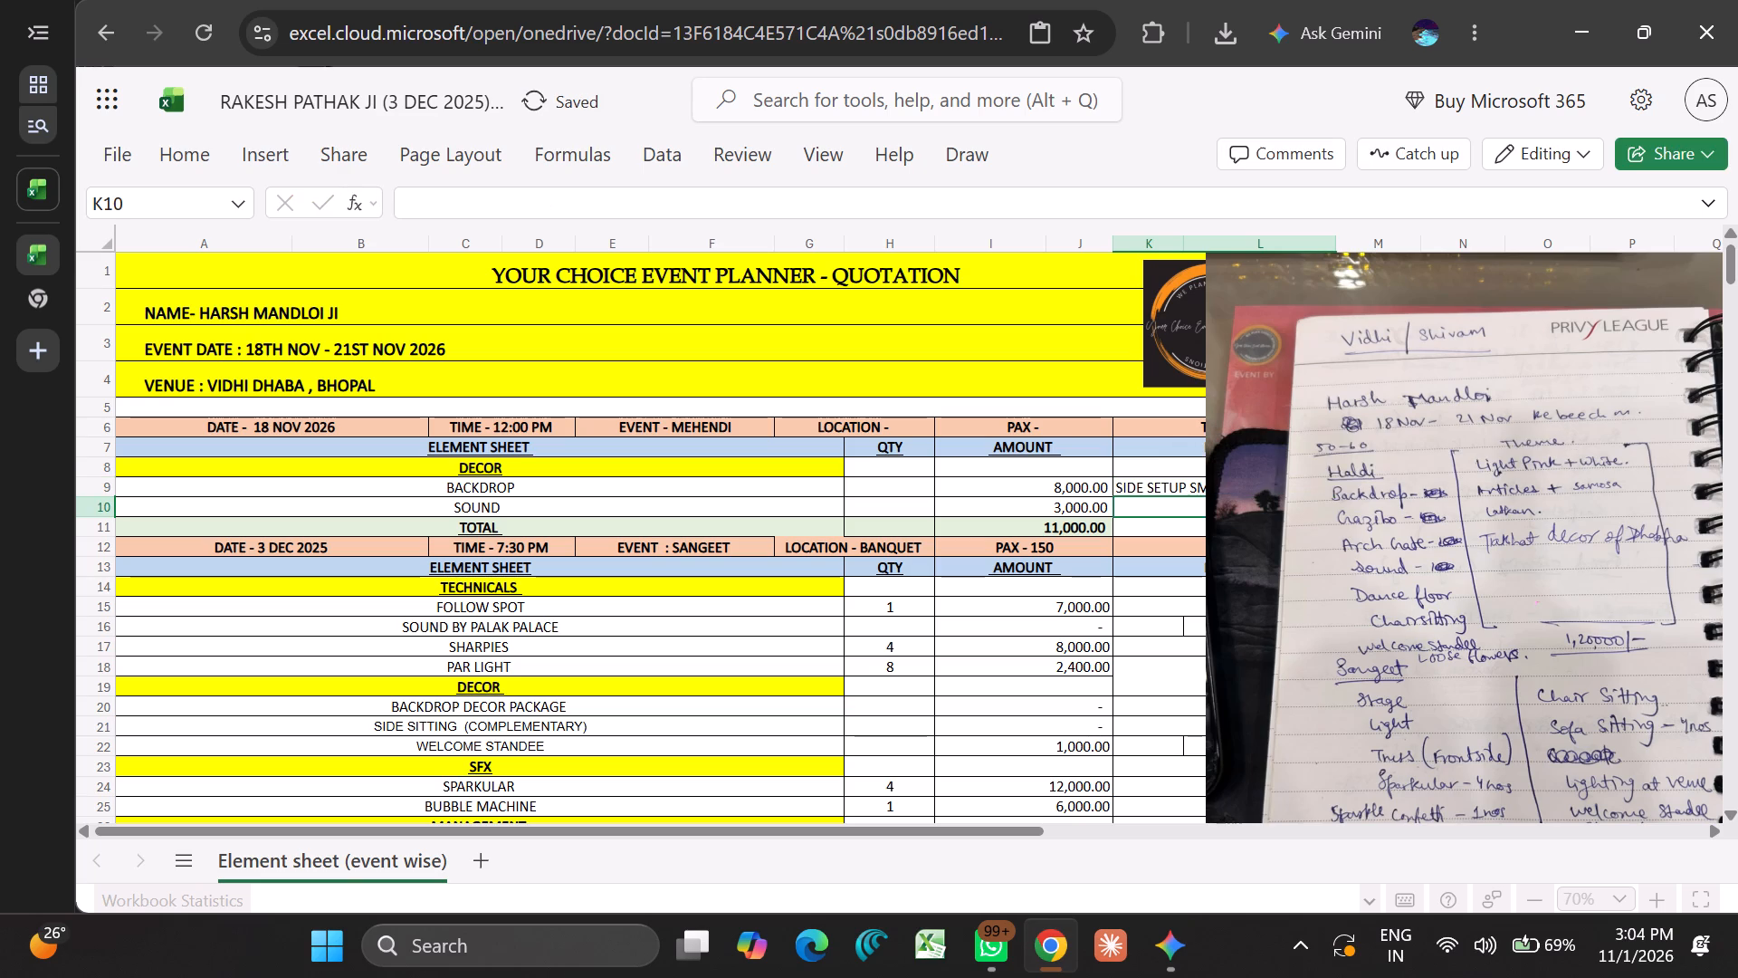
Clear the SOUND item name from the Mehendi event's element list in cell A10.
left_click(635, 510)
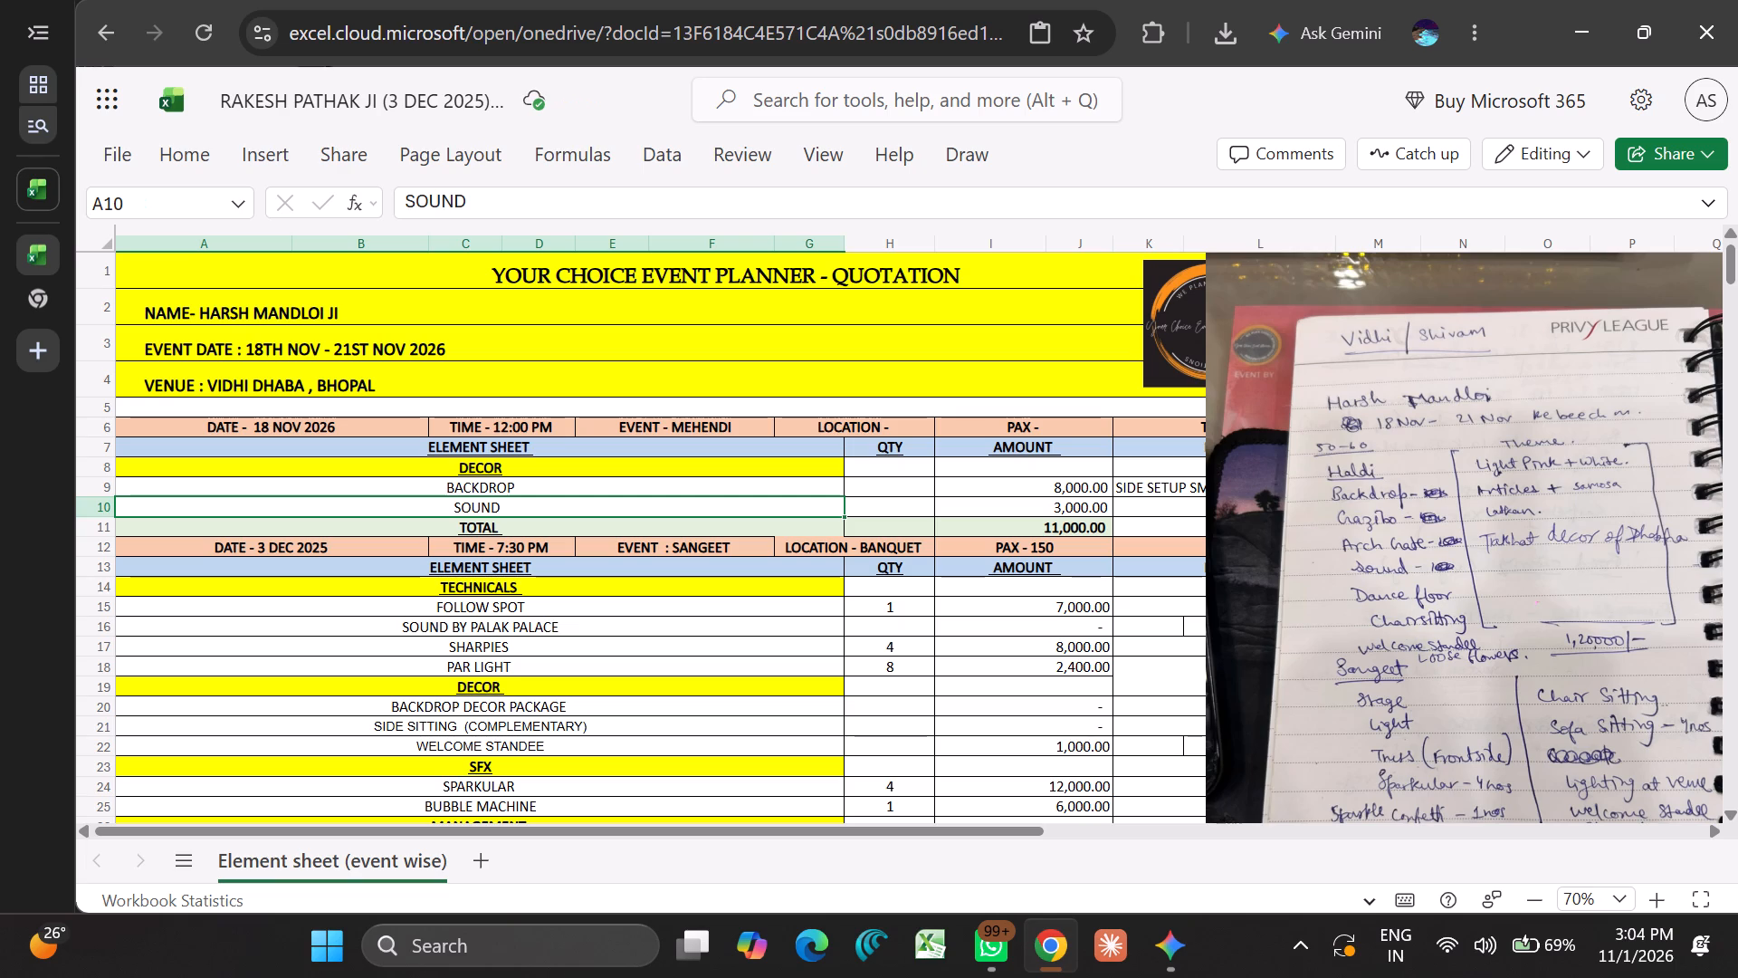
key("BackSpace")
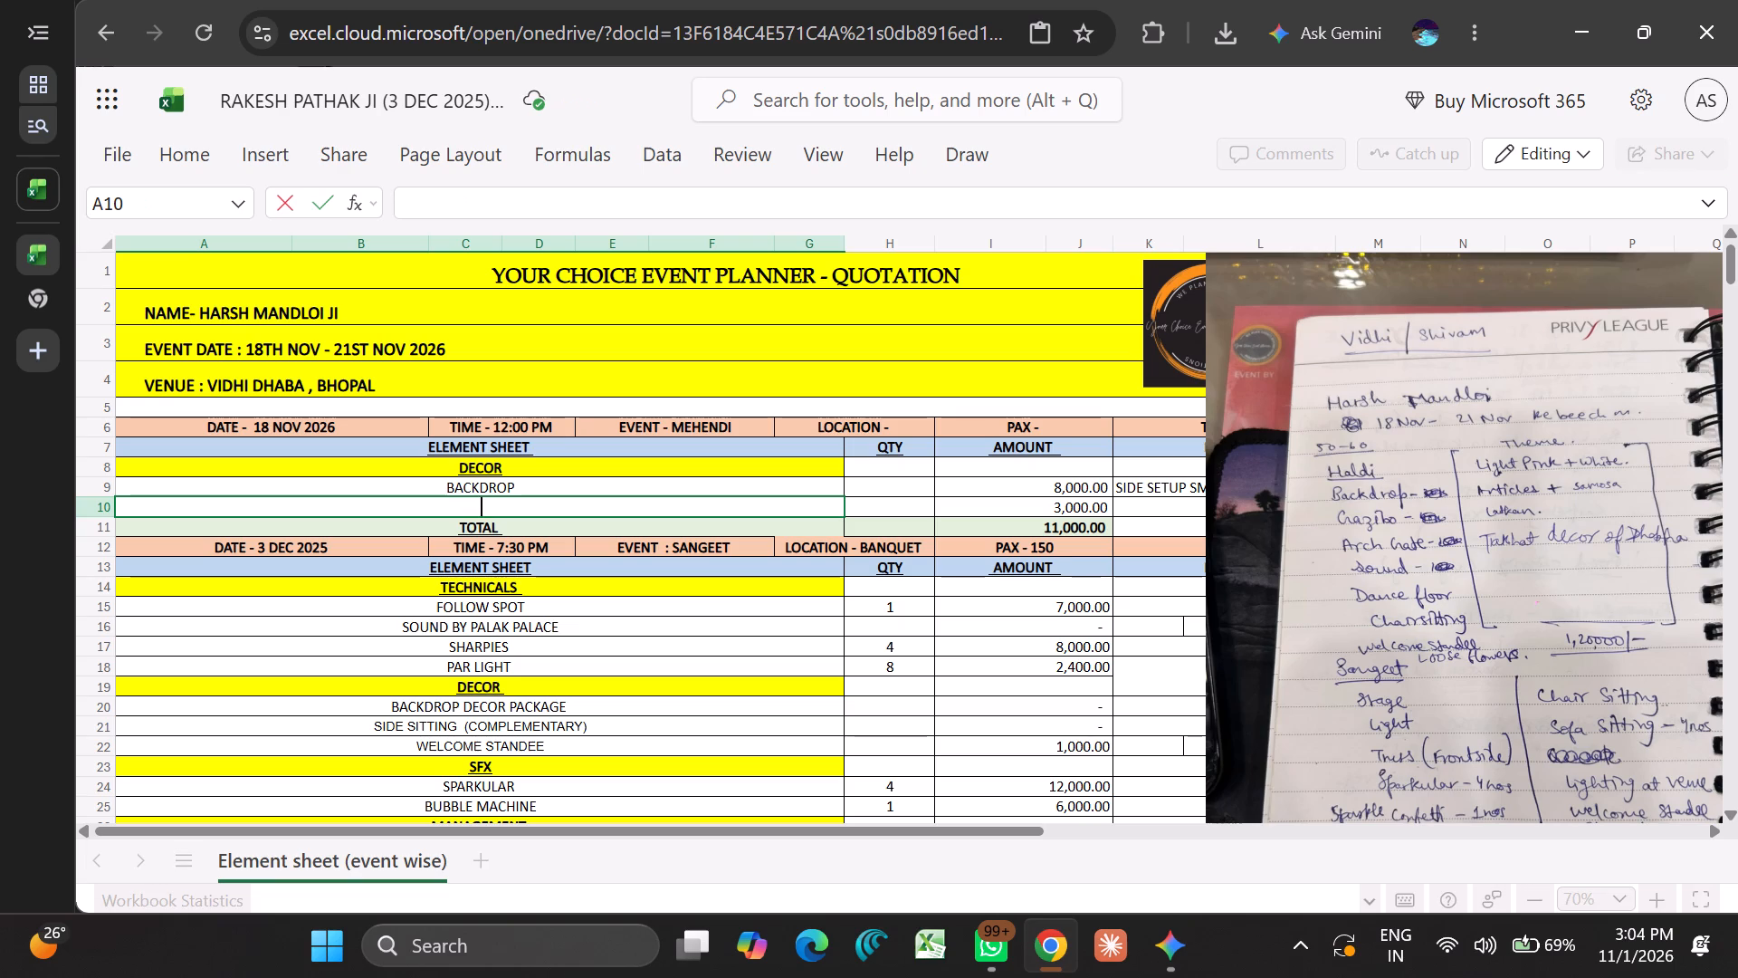
Change the Sangeet event's date in cell A12 to read "DATE - 18TH NOV 2026".
double_click(266, 554)
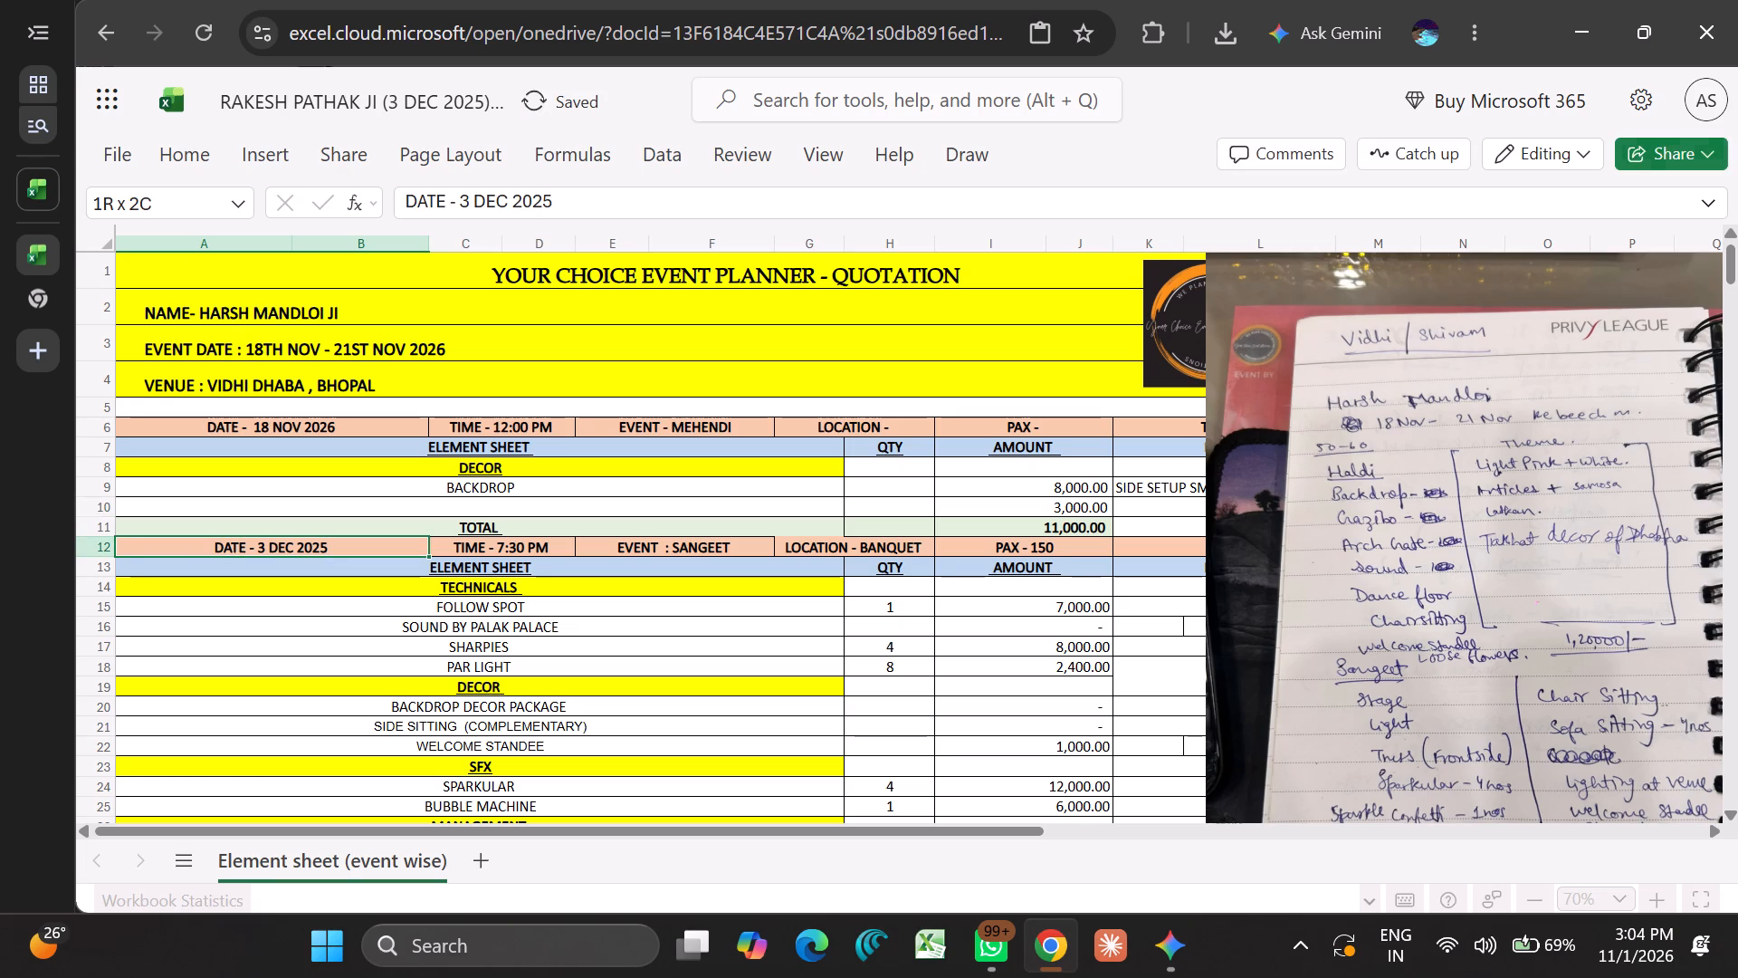
left_click(265, 545)
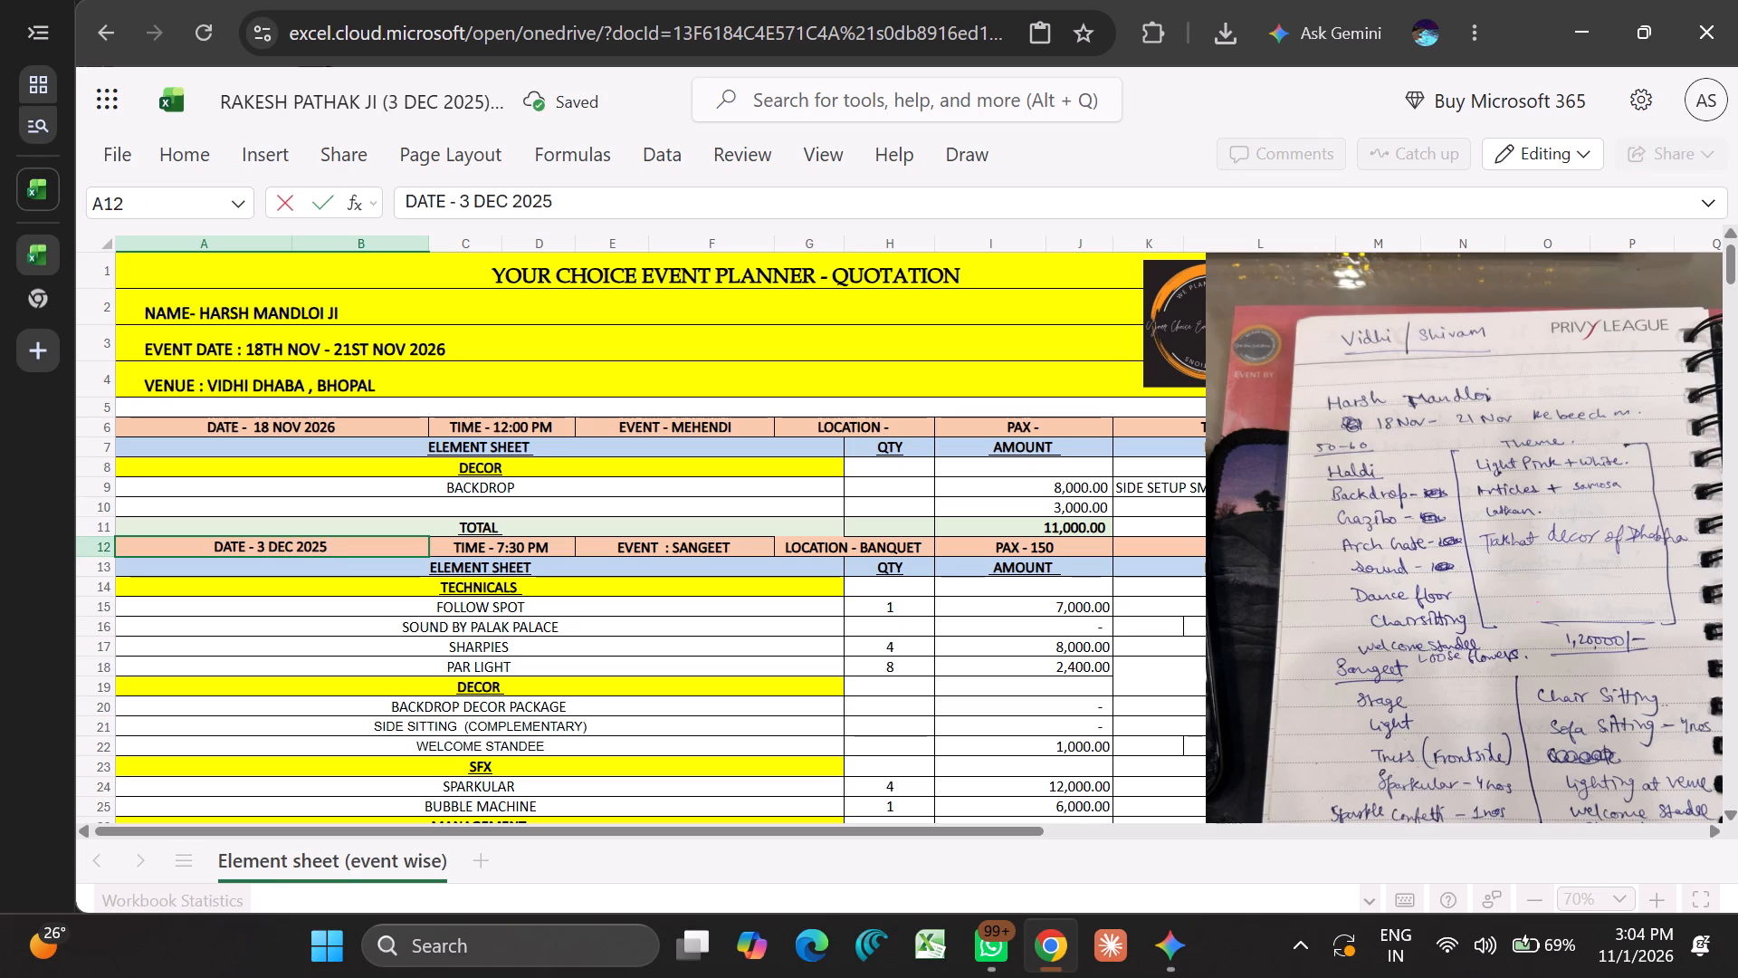
key("BackSpace")
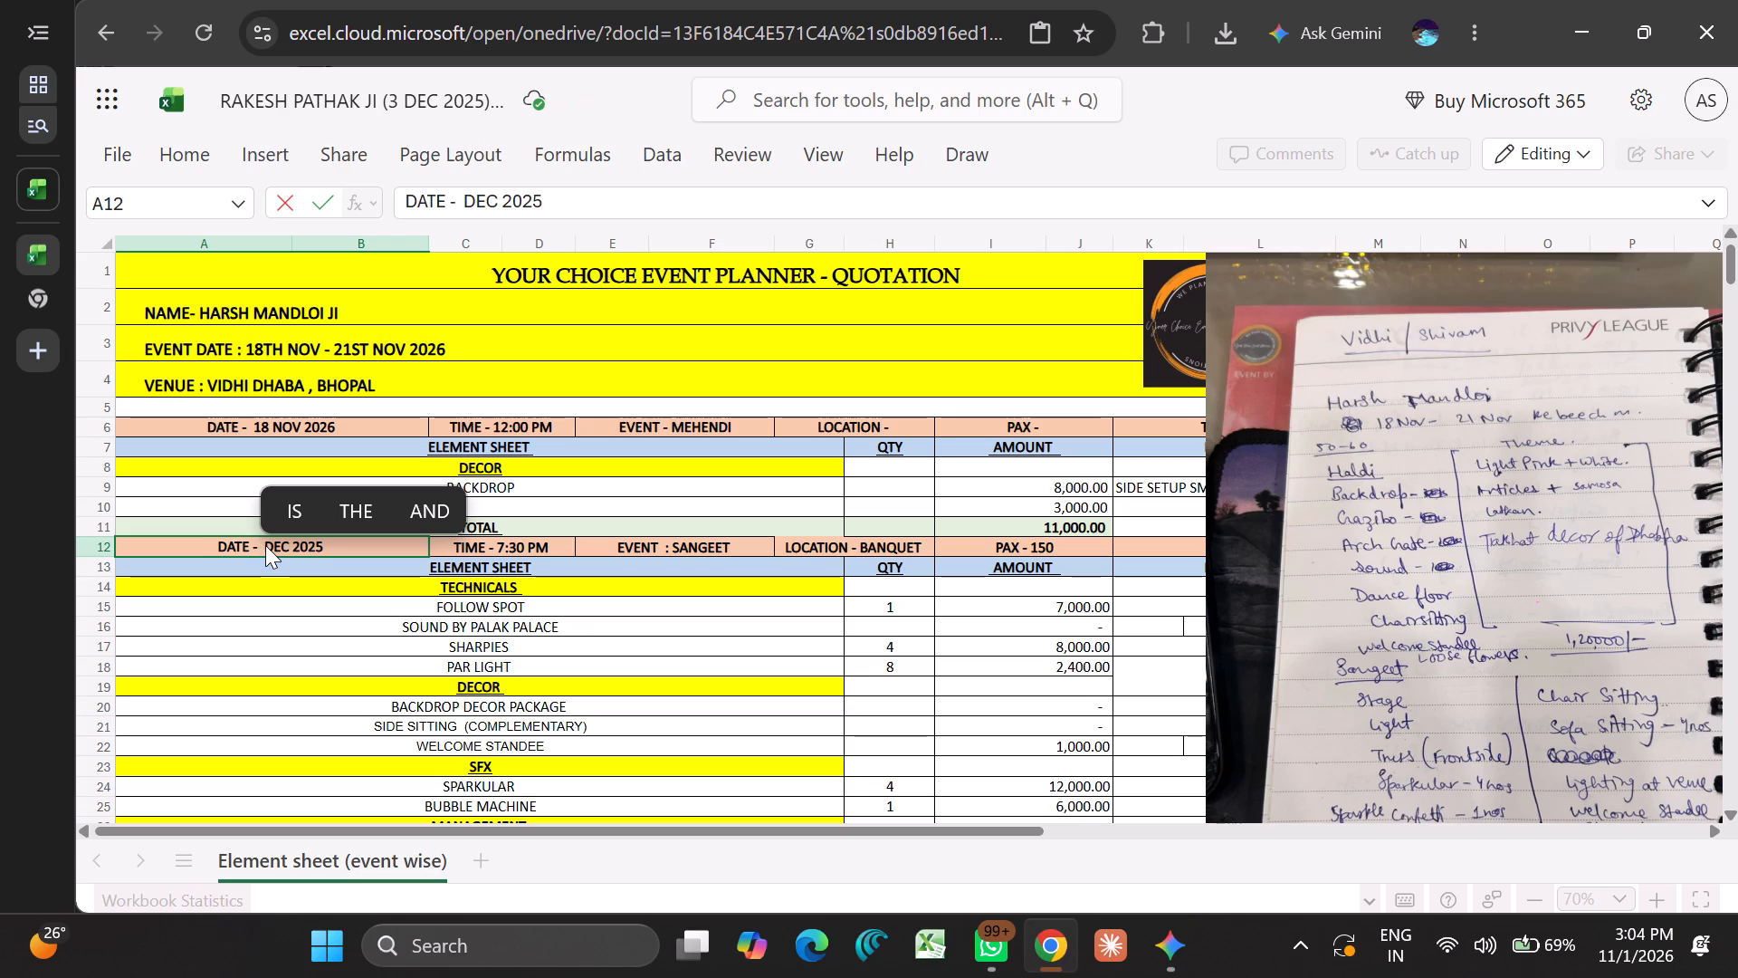
type("18TH")
key("space")
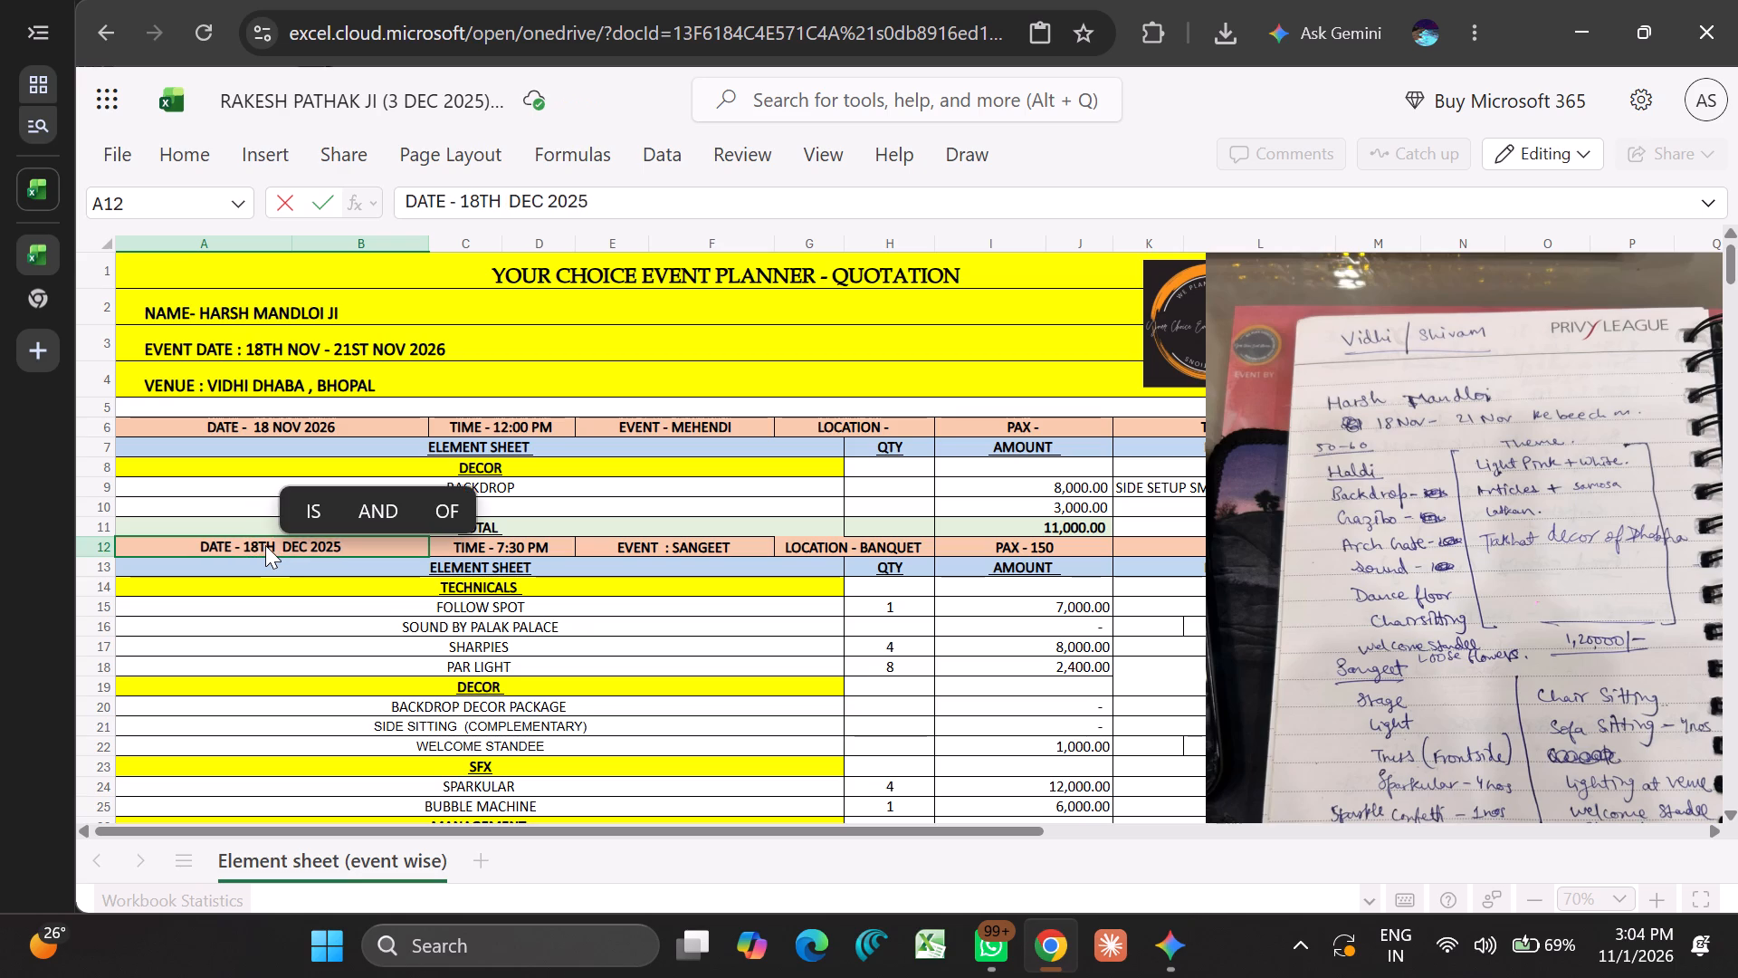
key("Right")
key("Right")
key("Right")
key("Right")
key("BackSpace")
key("BackSpace")
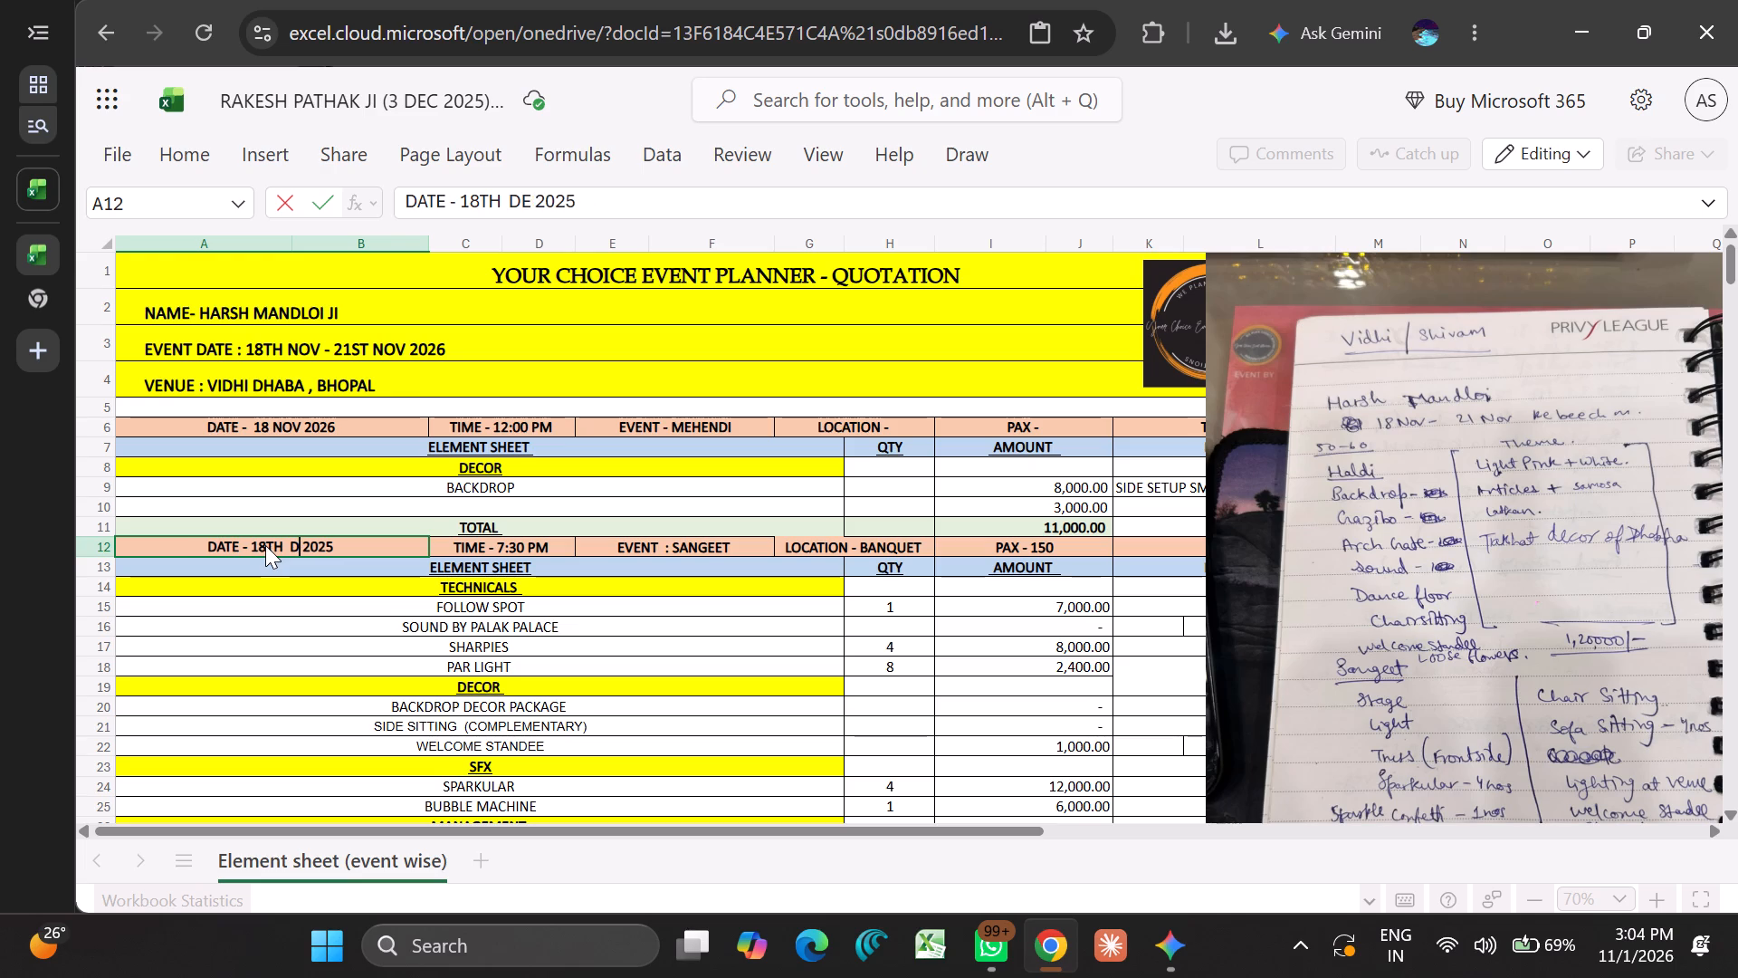
key("BackSpace")
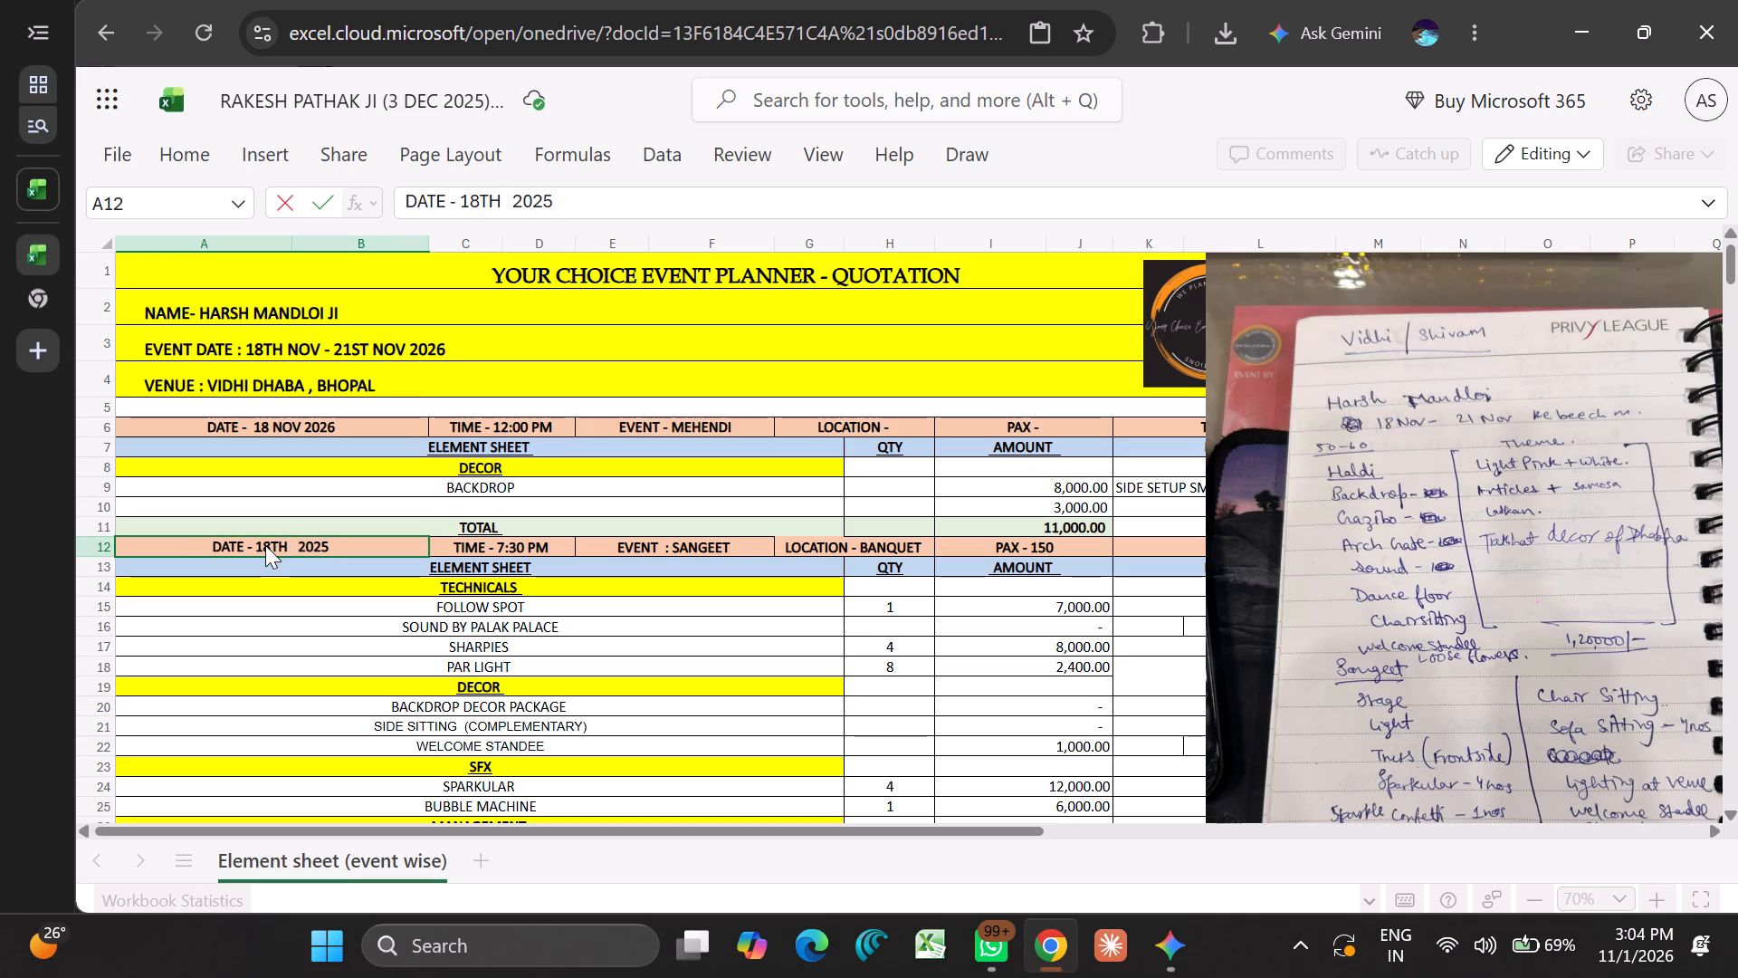
type("NOV")
key("Right")
key("Right")
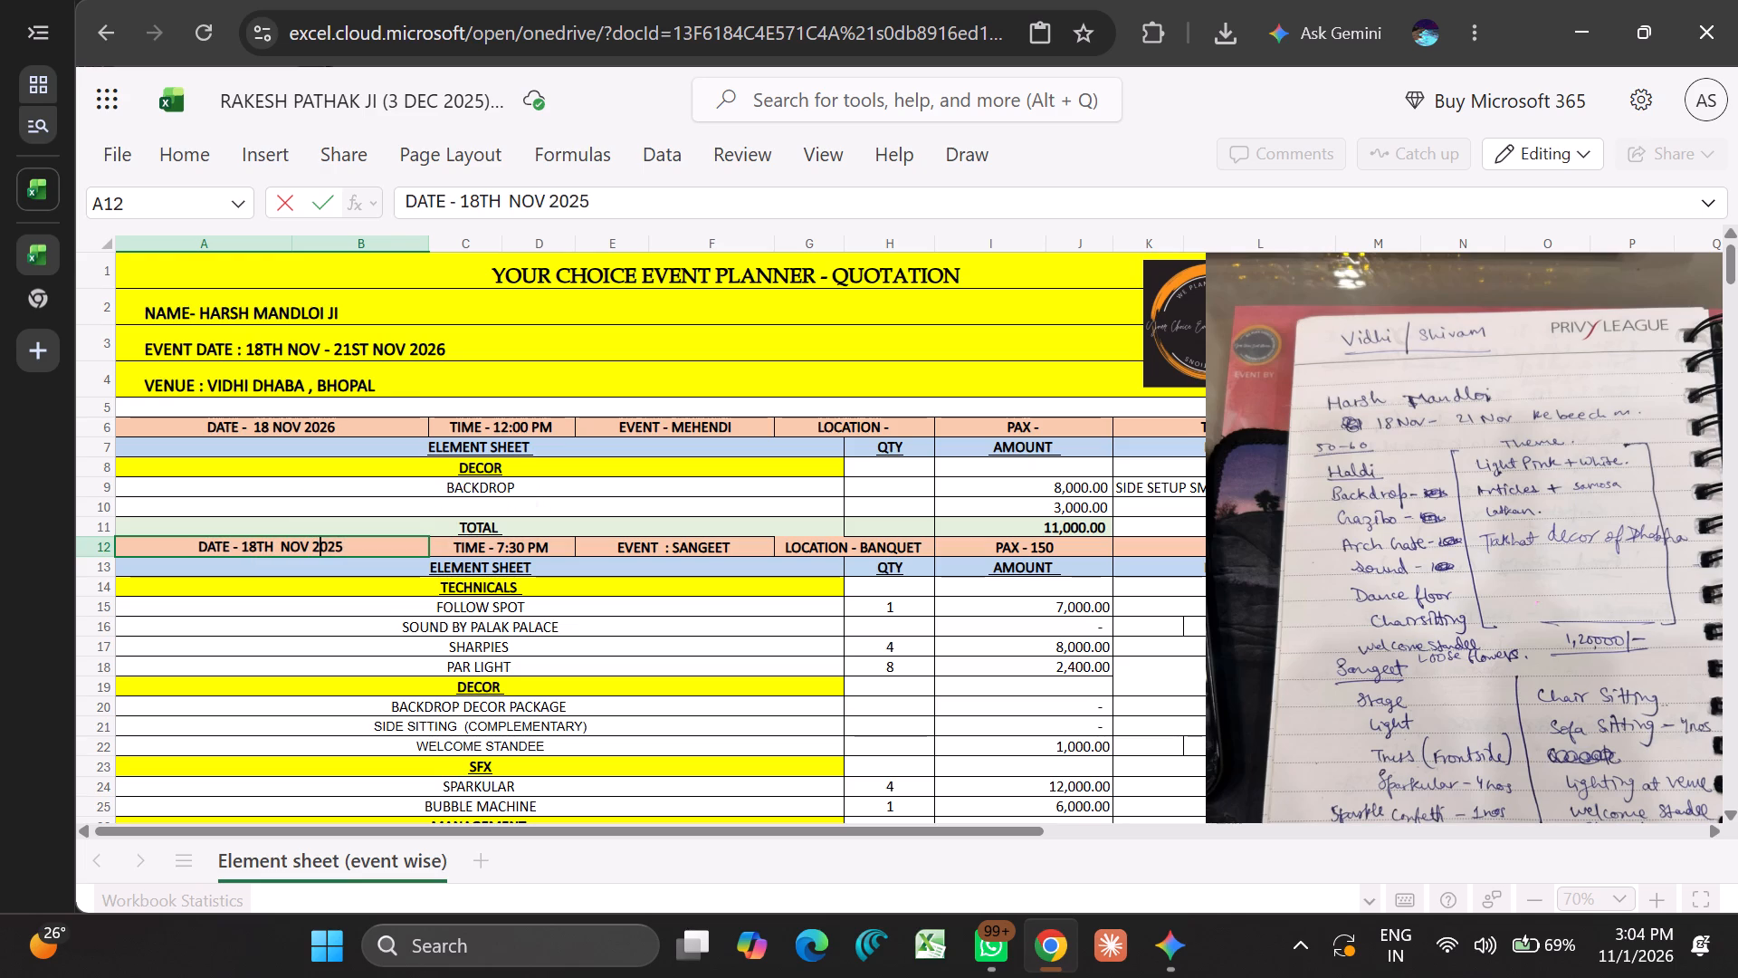
key("Right")
key("Right")
key("Right")
key("BackSpace")
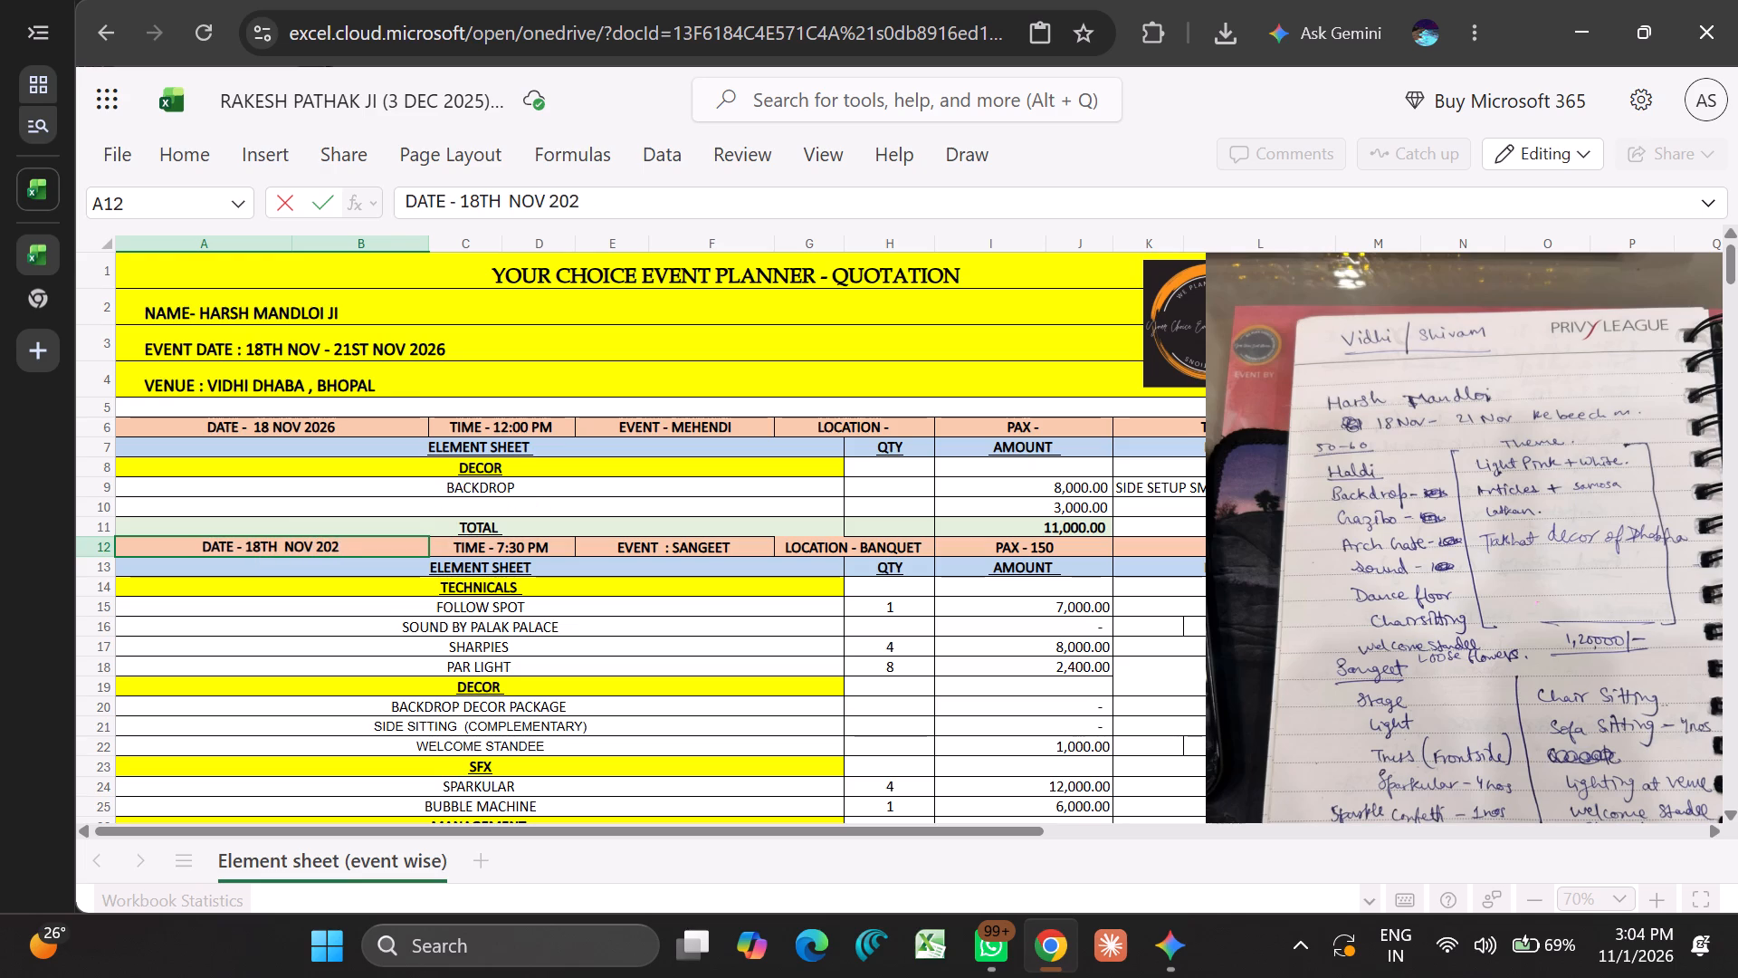
key("6")
key("Left")
key("Left")
key("Left")
key("Left")
key("Left")
key("Left")
key("Left")
key("Left")
key("BackSpace")
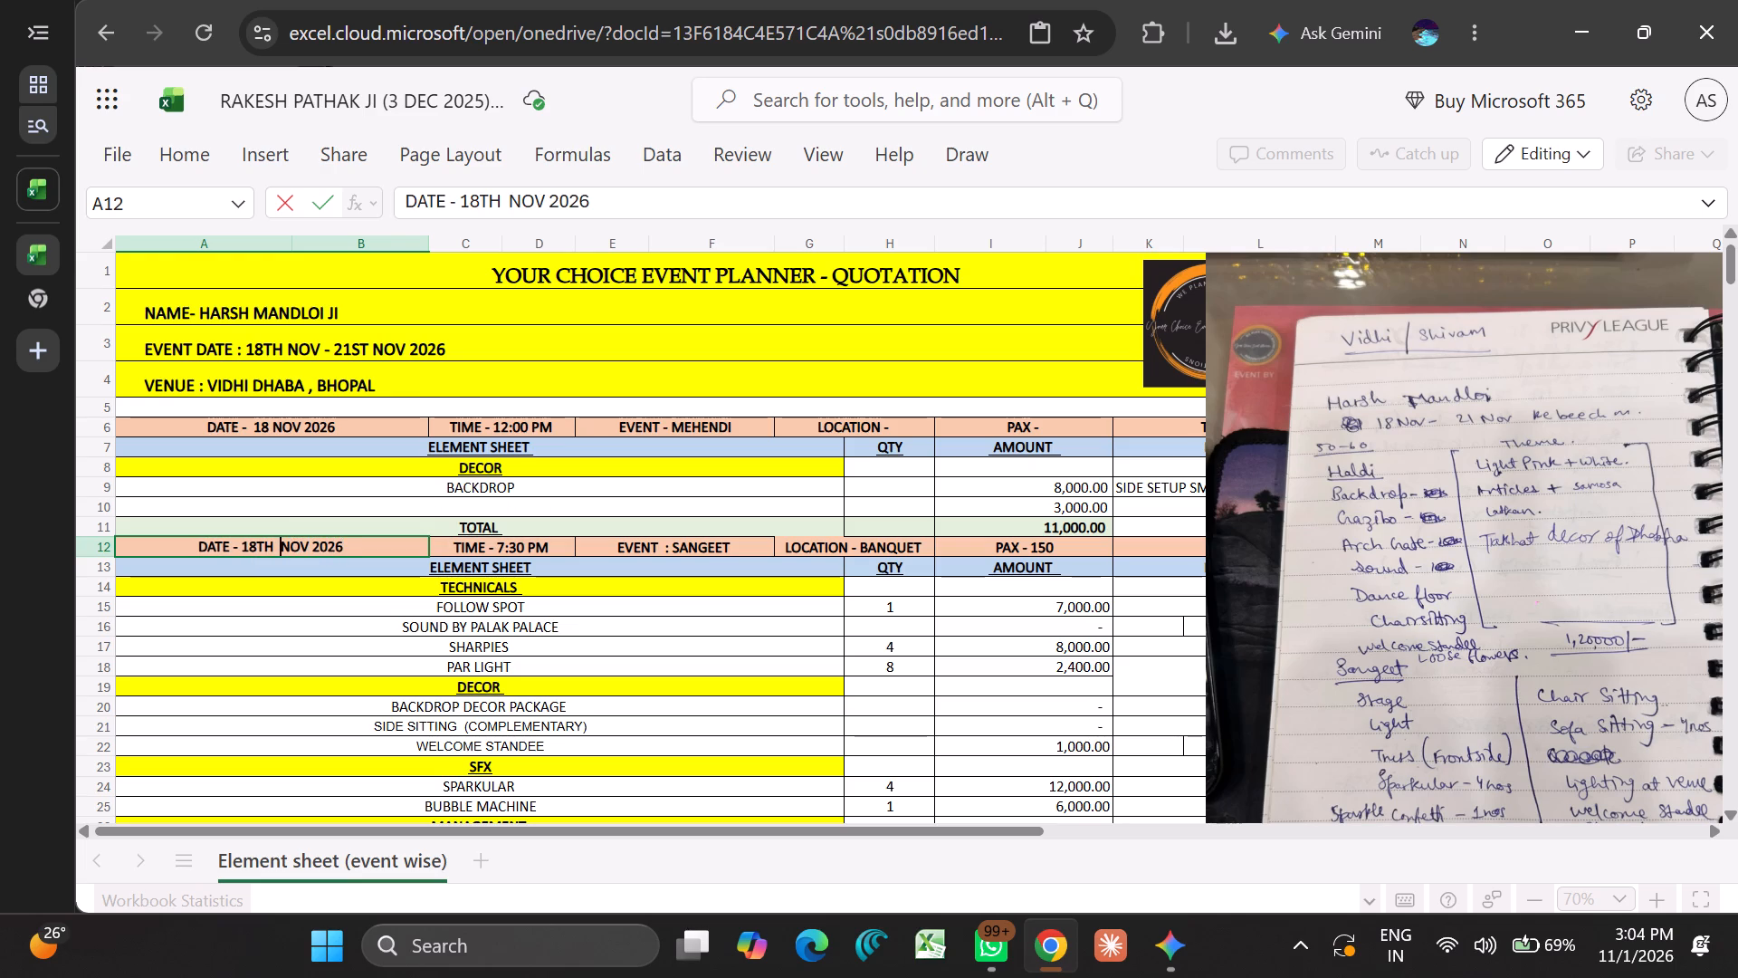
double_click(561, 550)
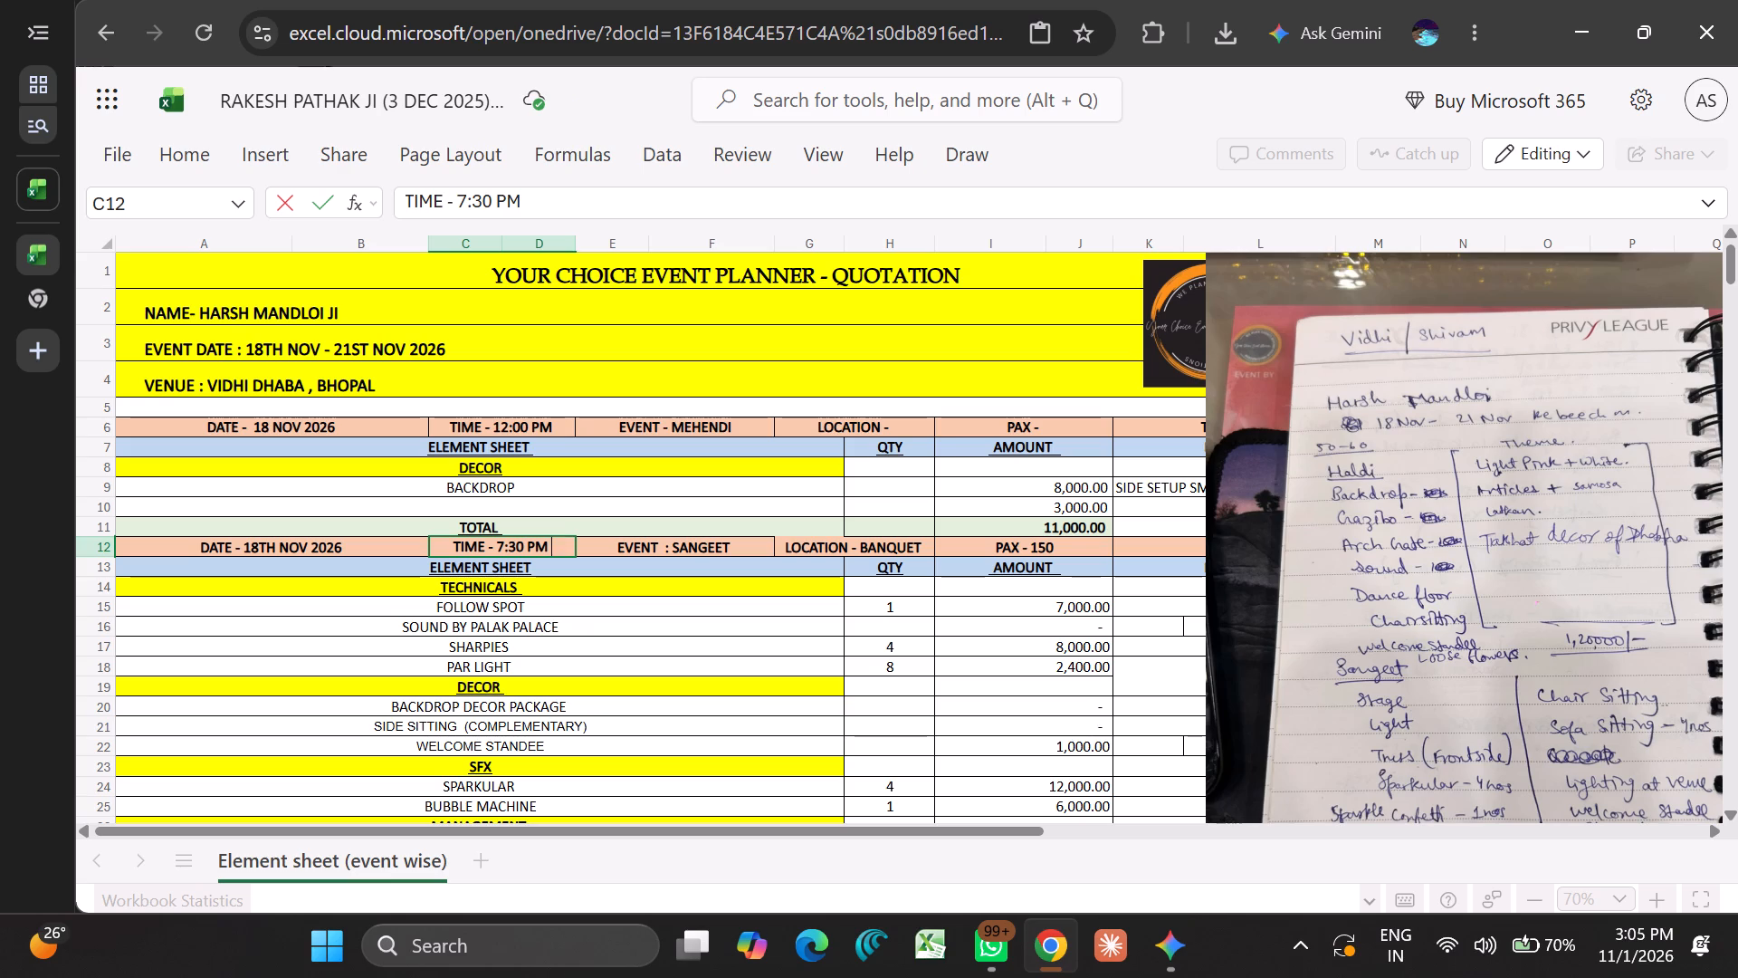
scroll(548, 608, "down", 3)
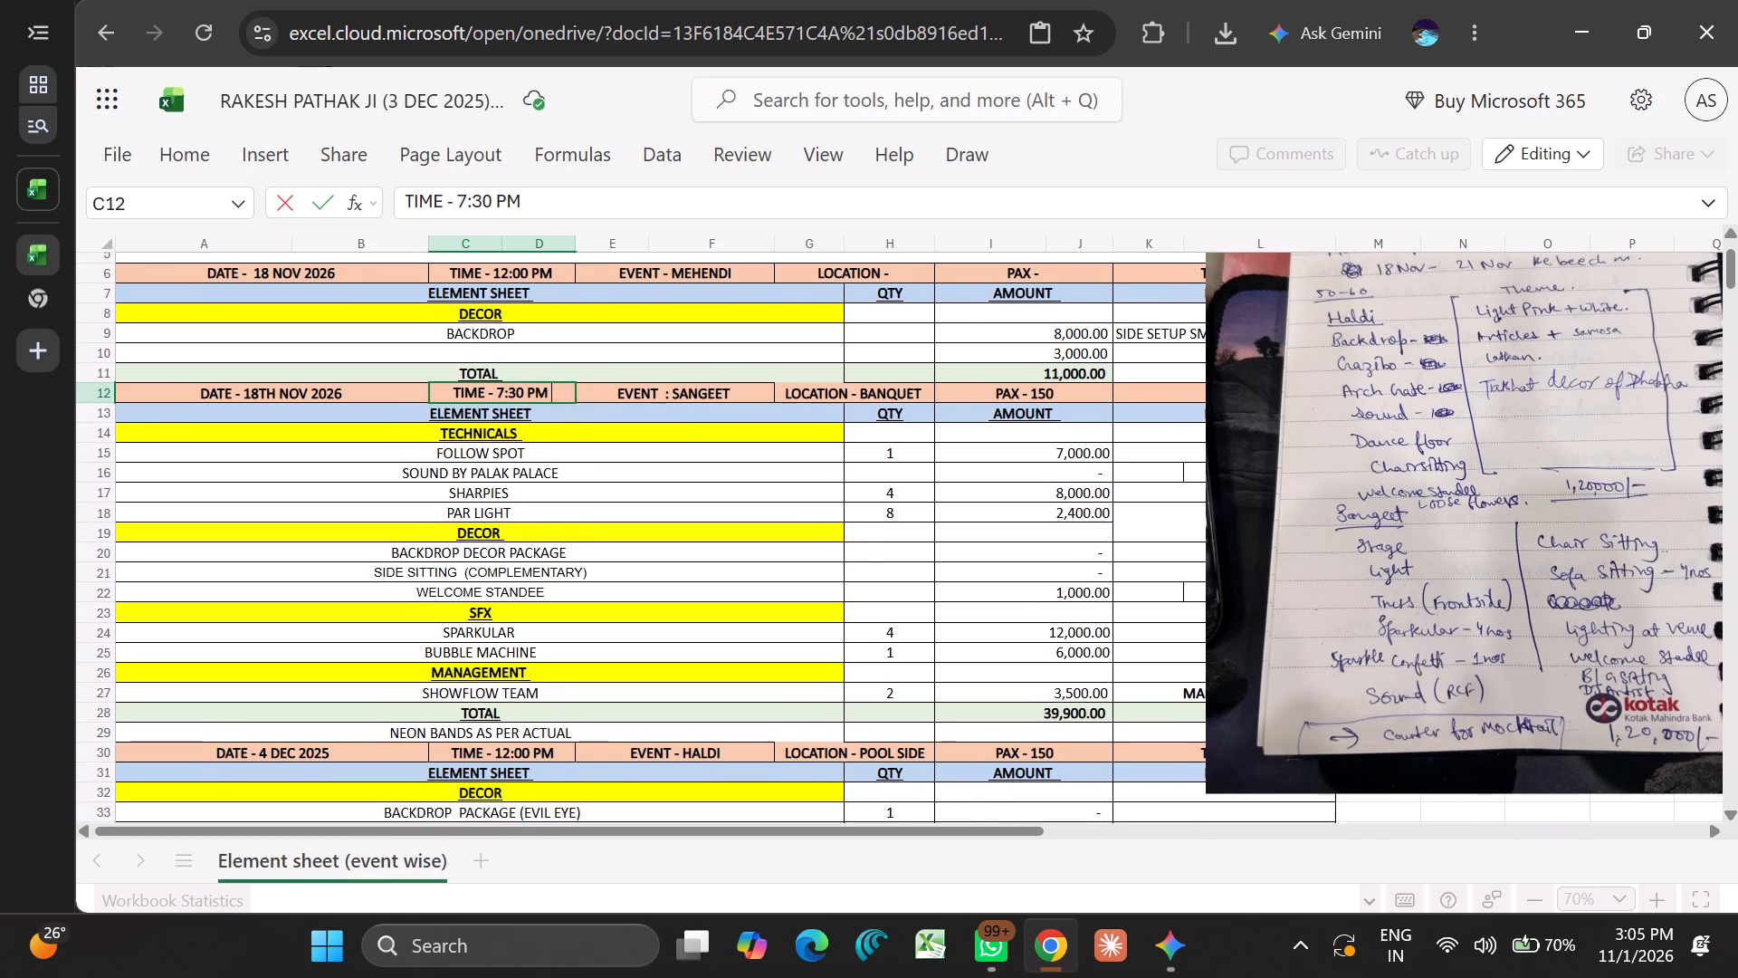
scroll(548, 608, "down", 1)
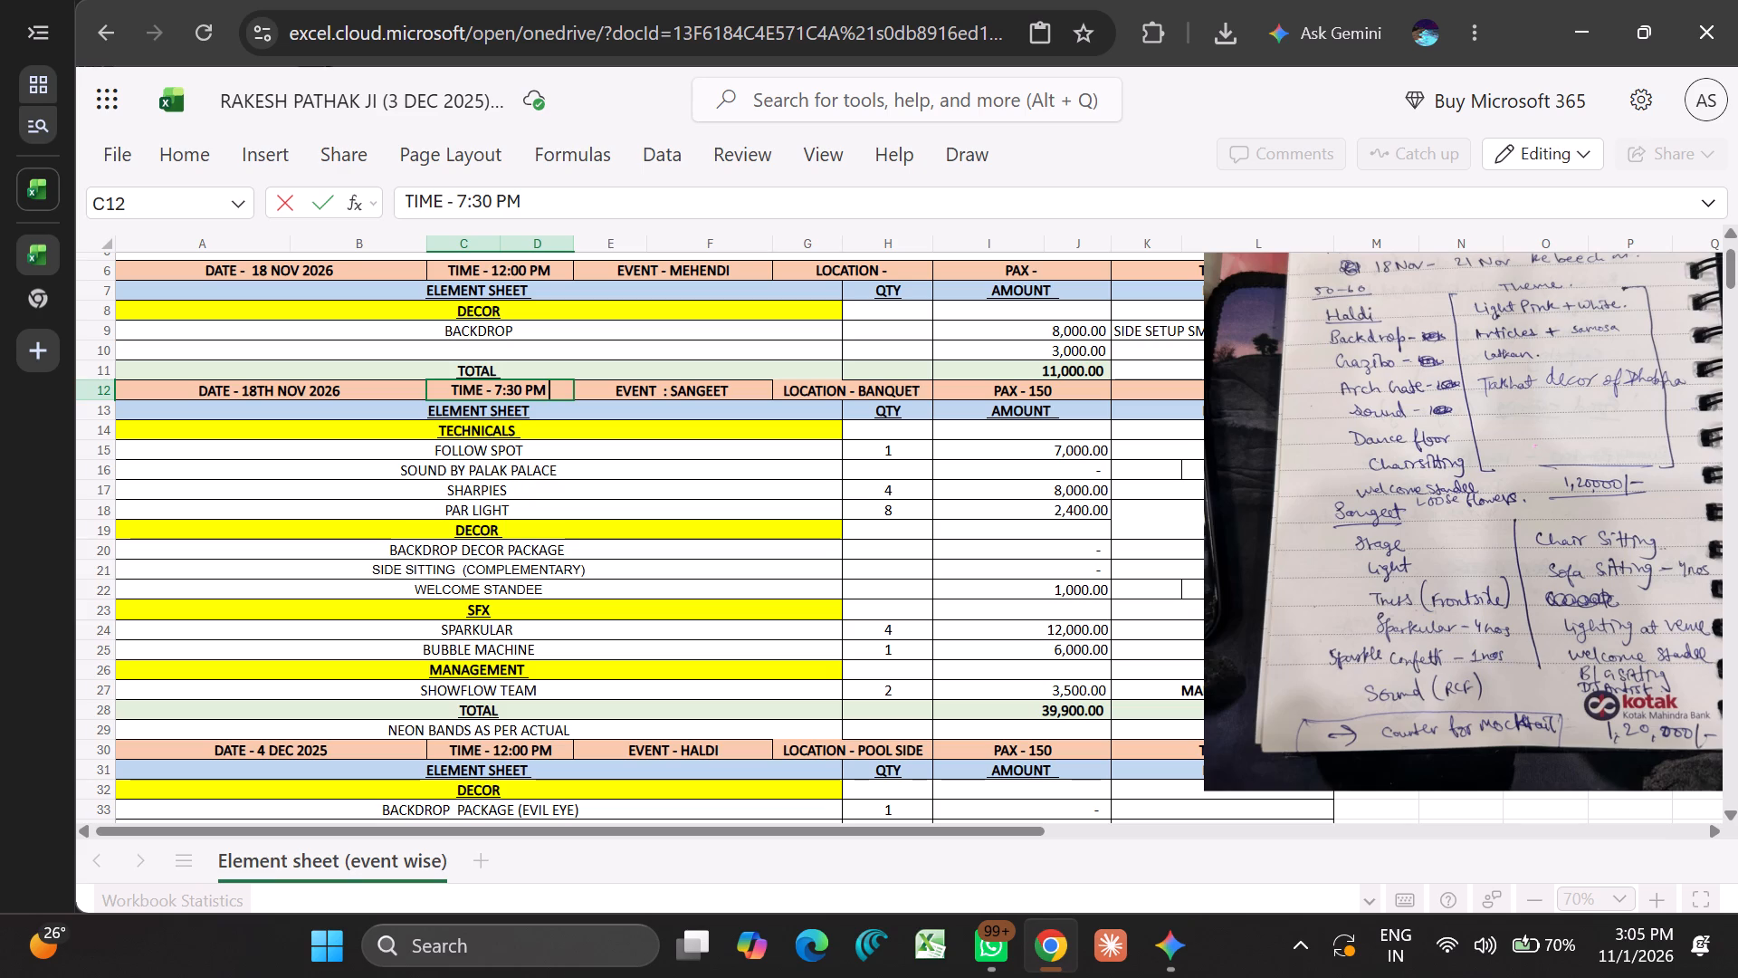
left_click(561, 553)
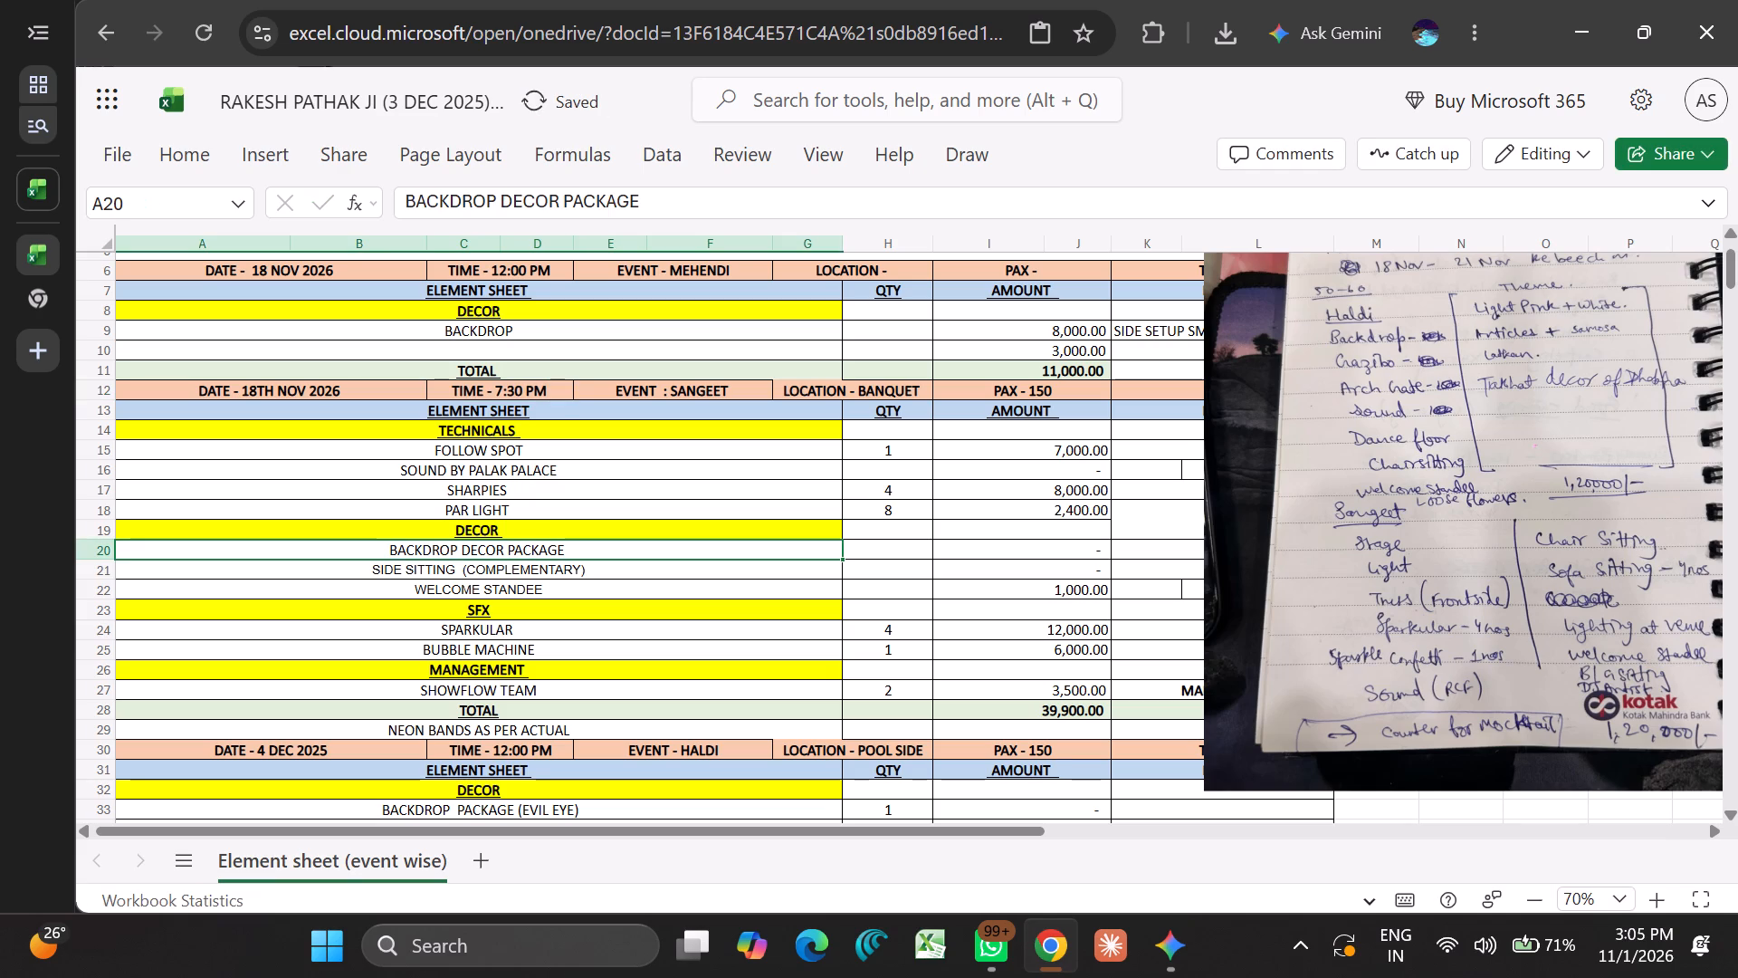
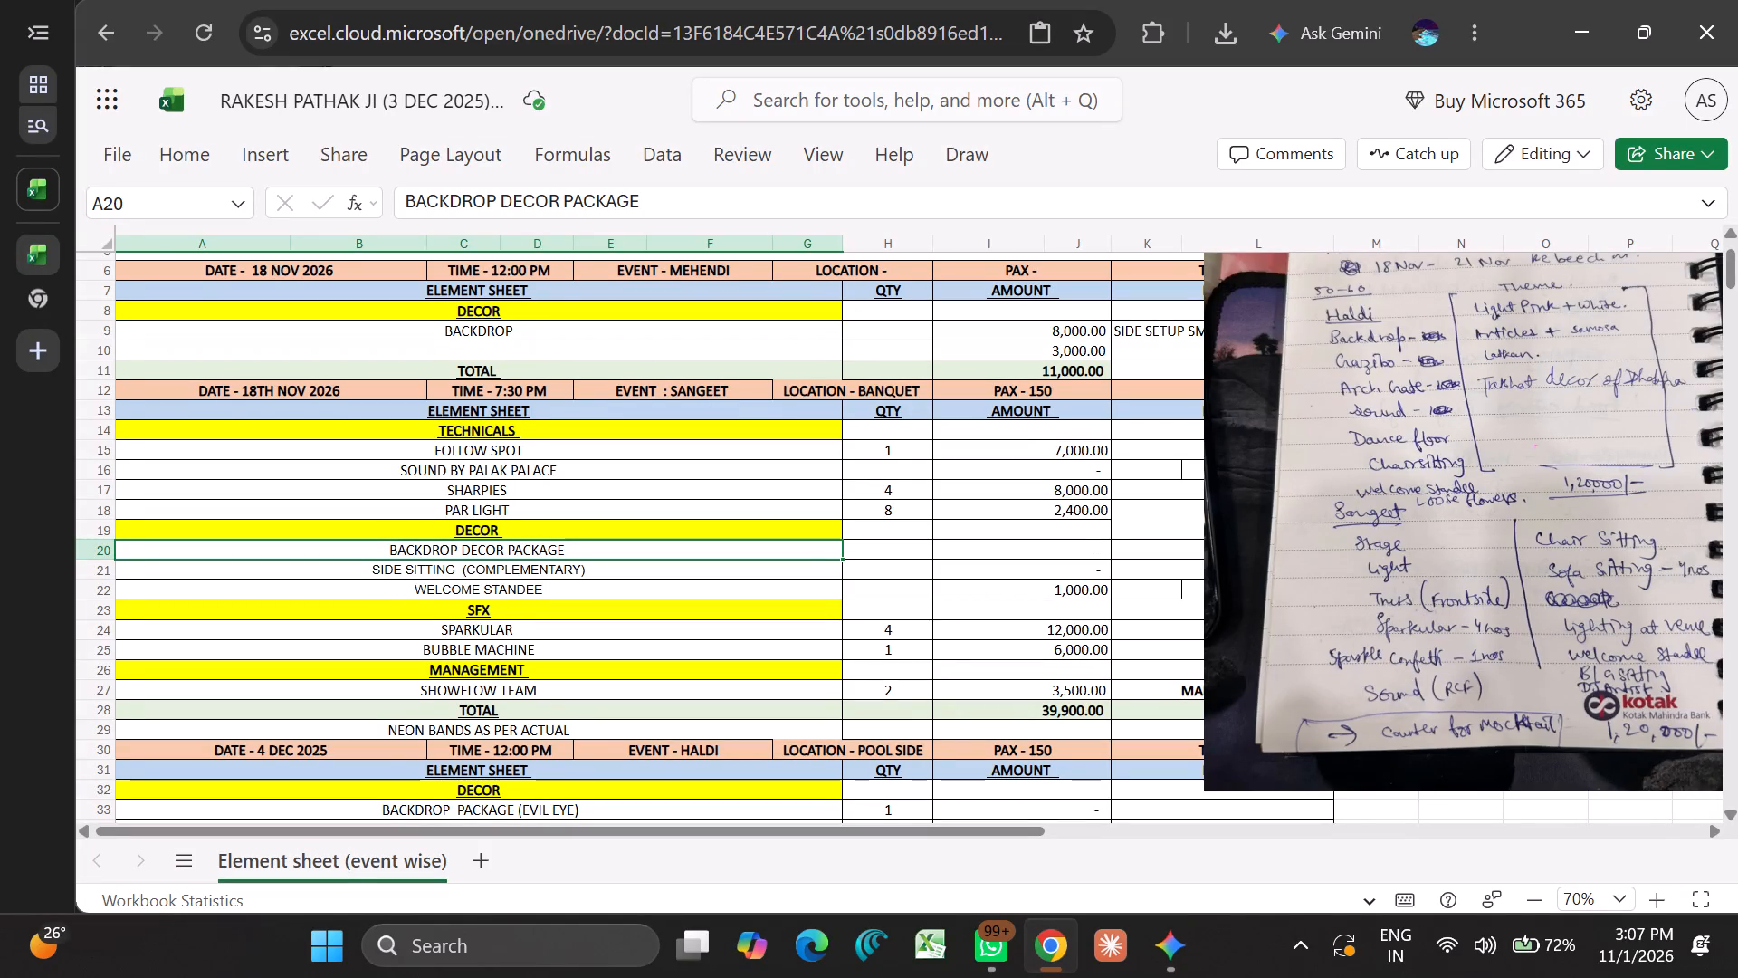
Replace the Sangeet event's BUBBLE MACHINE item in cell A25 with "SPARCLECONFETTI".
scroll(592, 556, "up", 2)
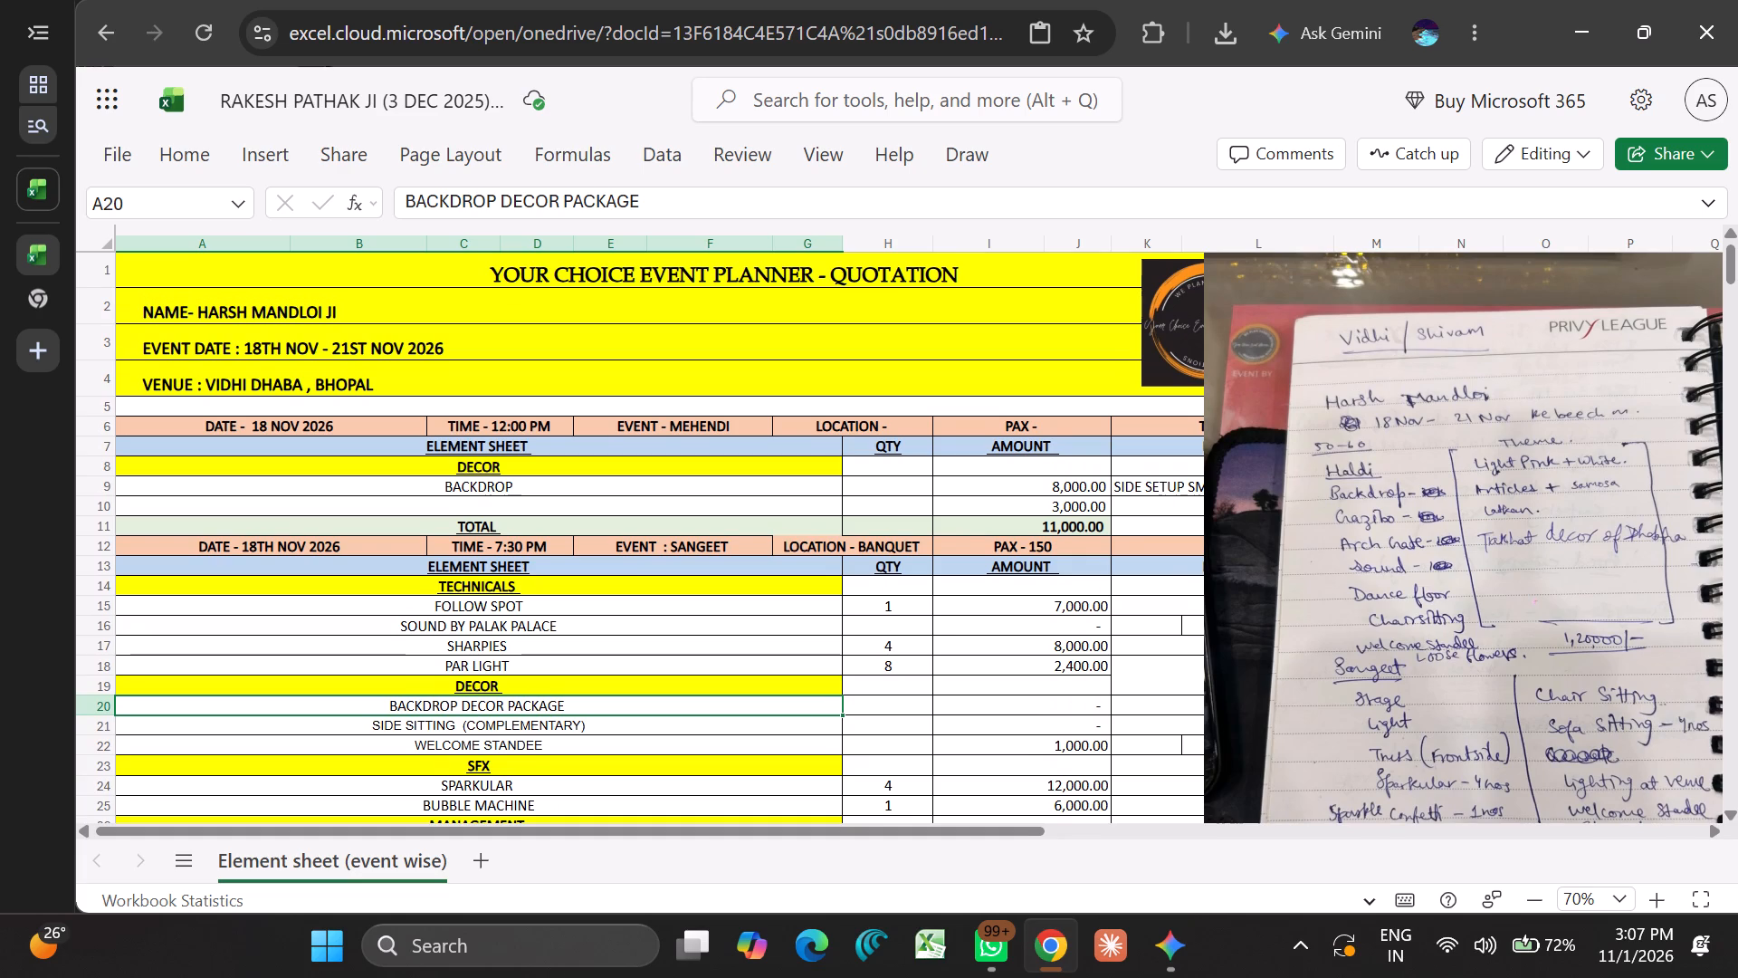
scroll(592, 556, "down", 3)
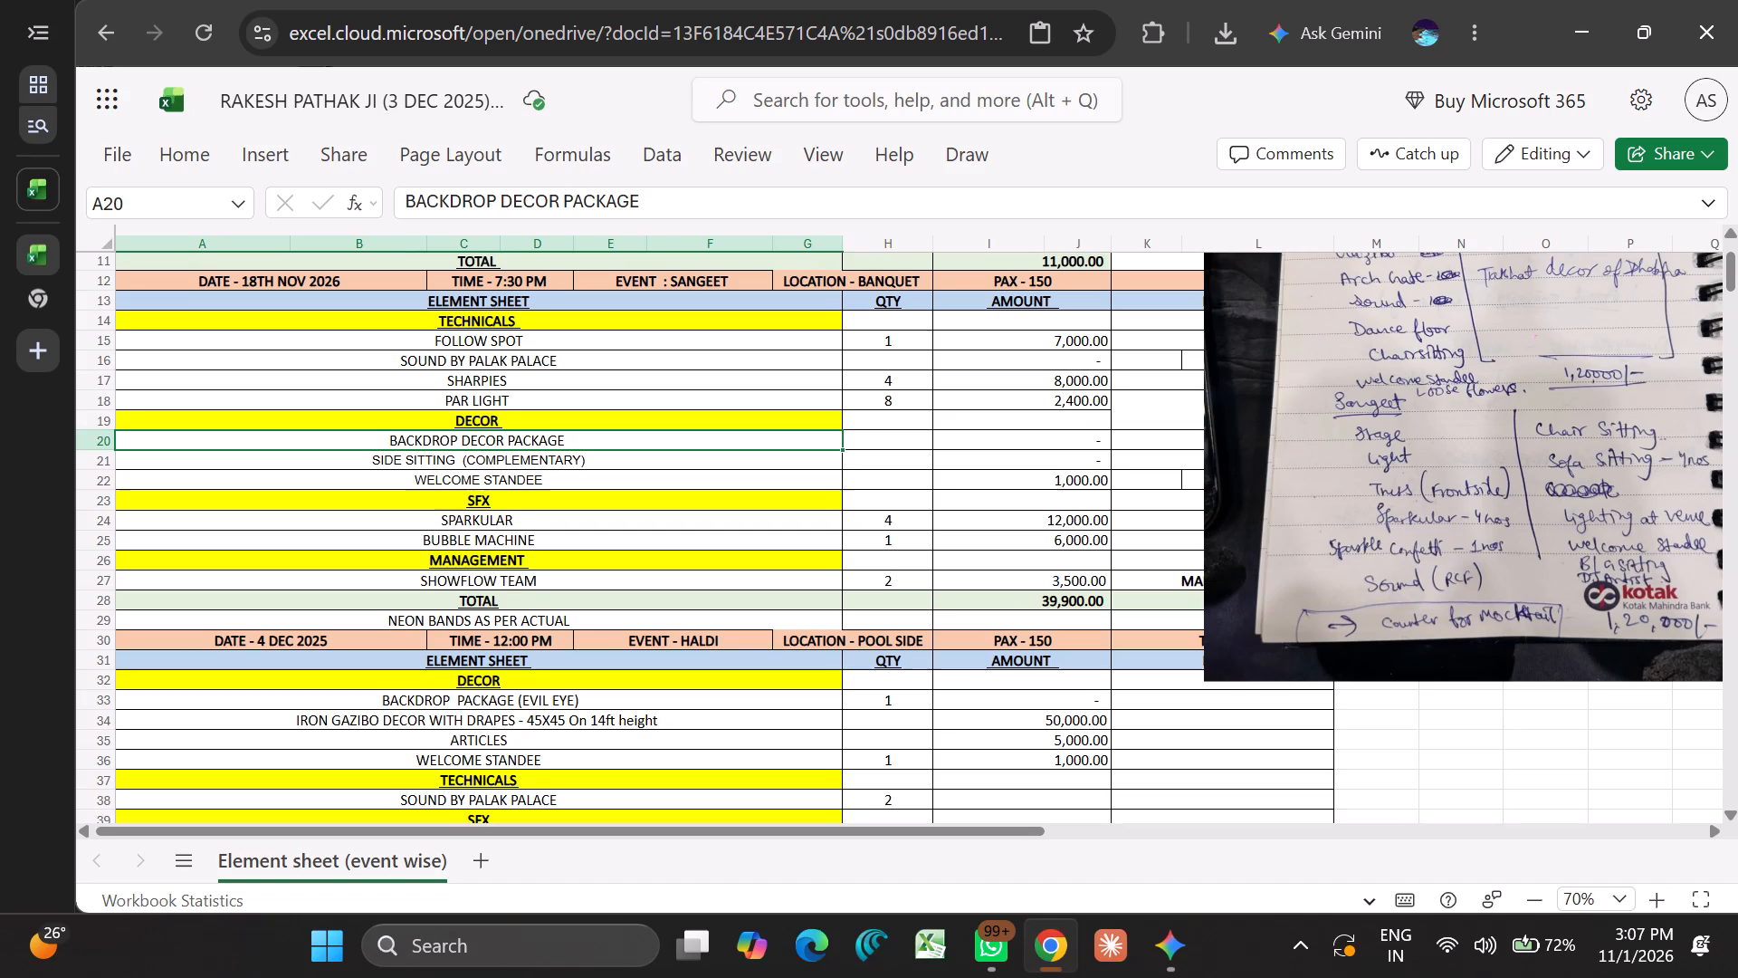
left_click(538, 541)
type("SPARCLE")
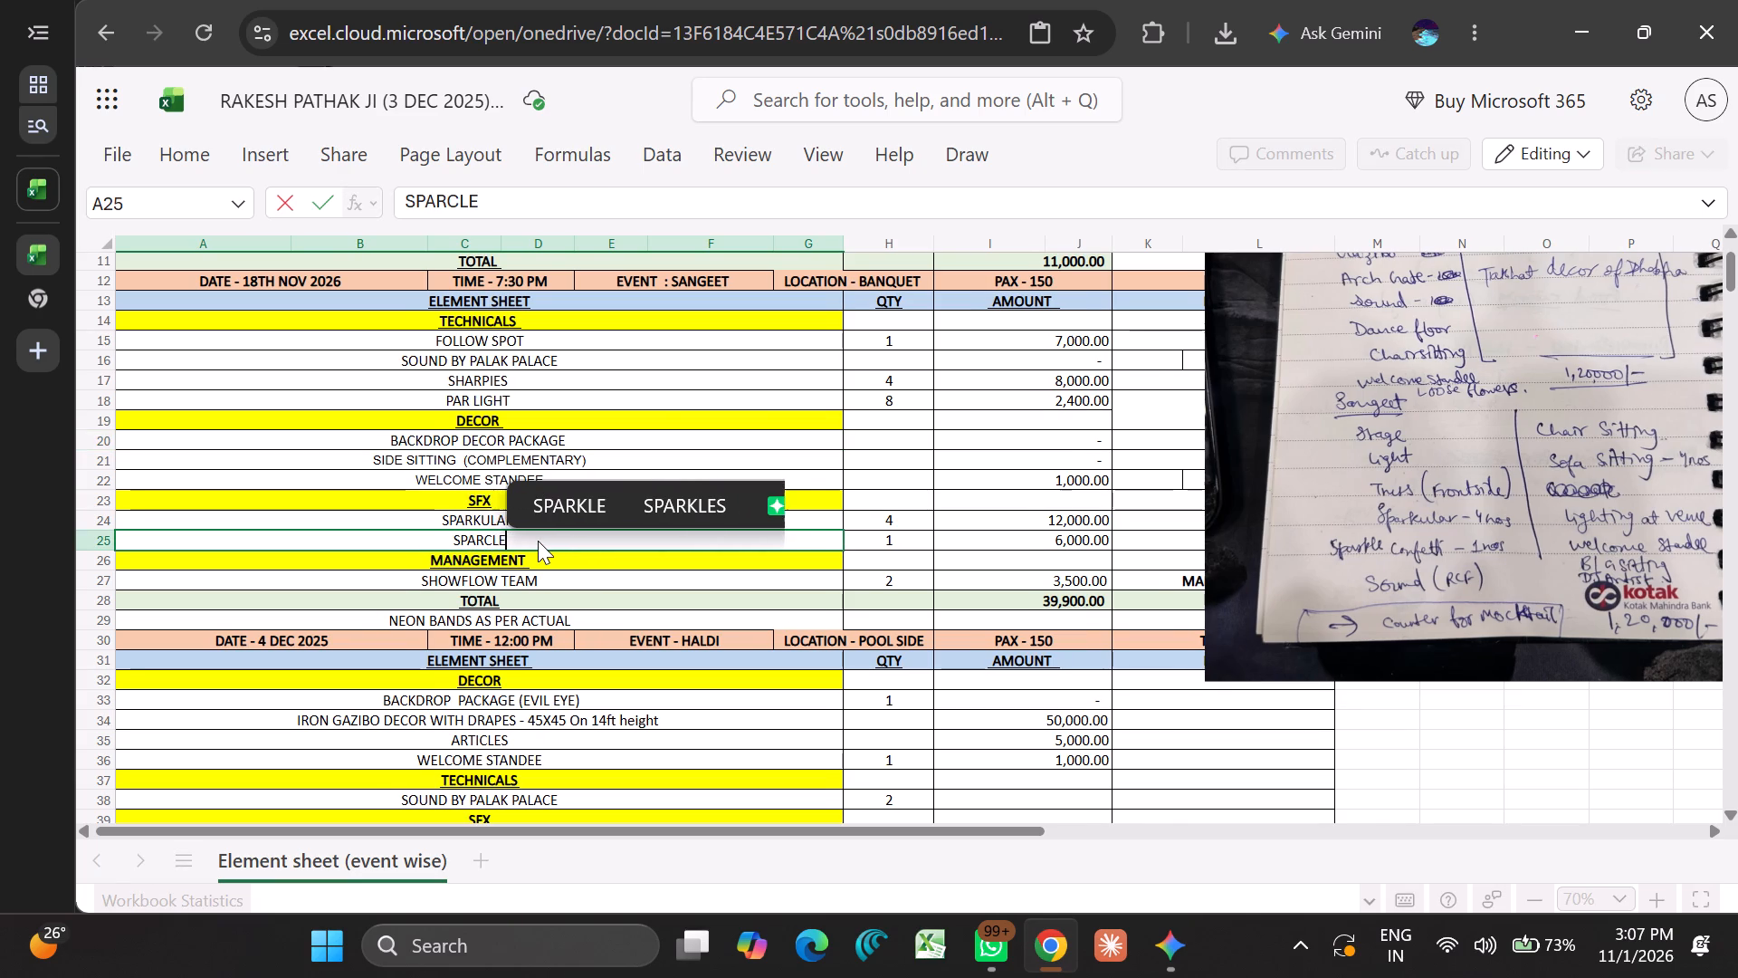
key("Up")
key("Return")
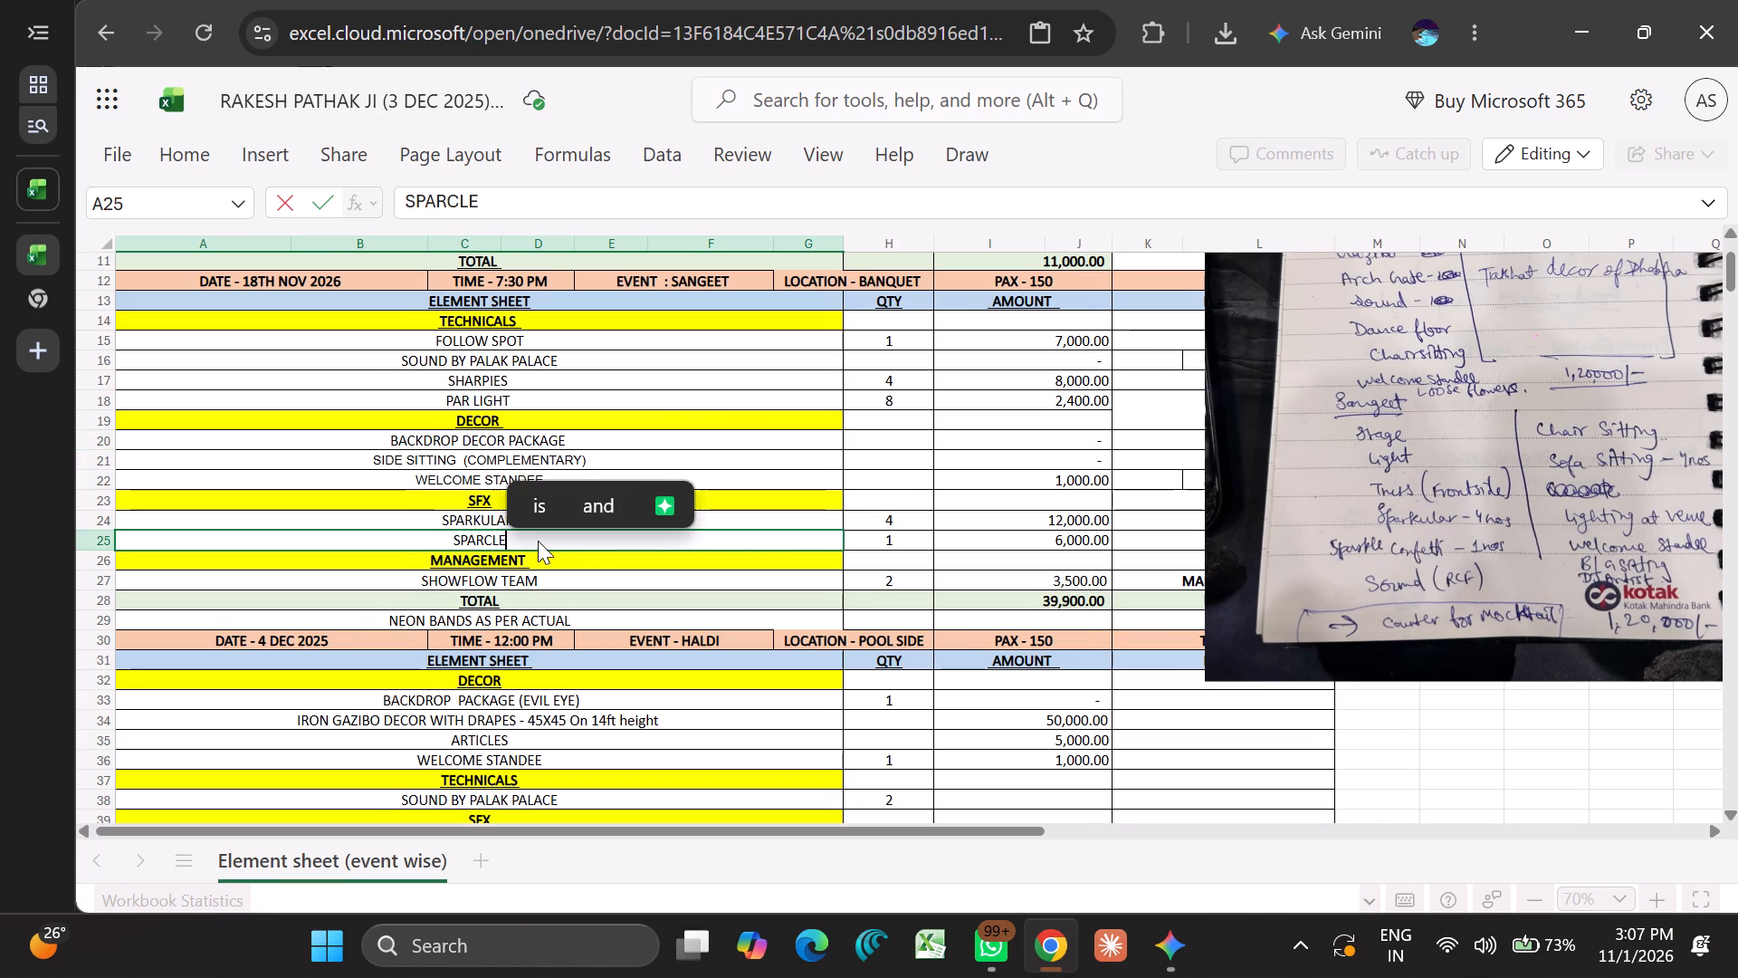
type("CONF")
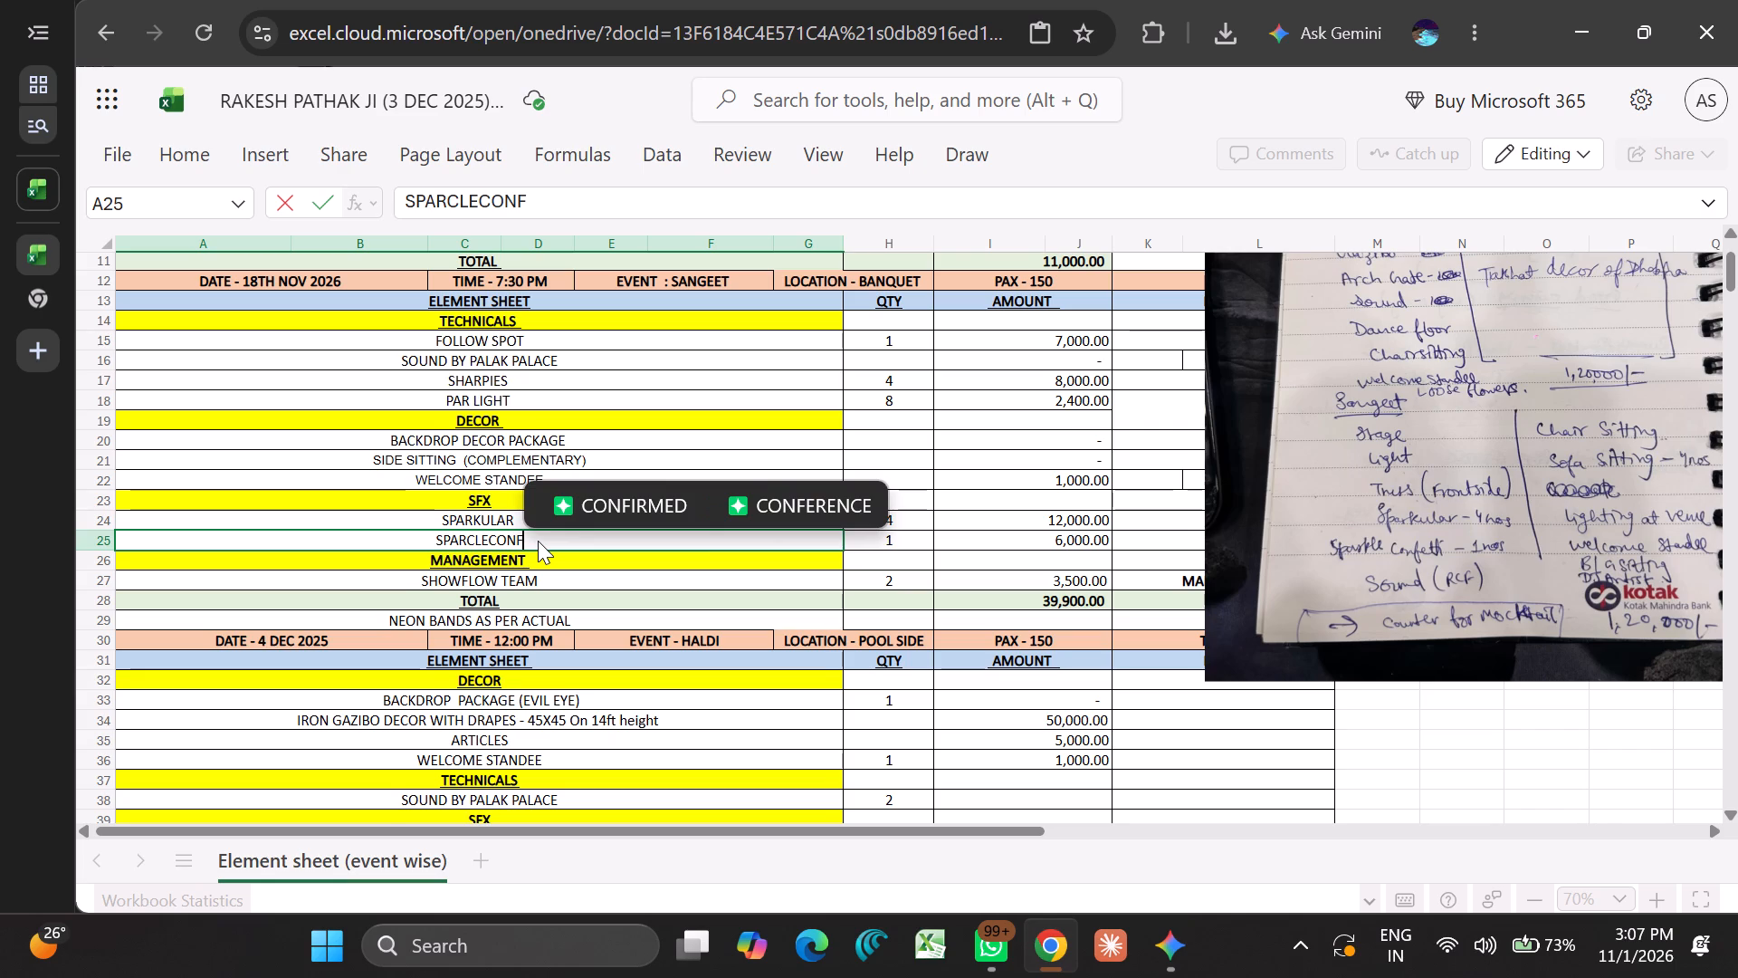
type("ETTI")
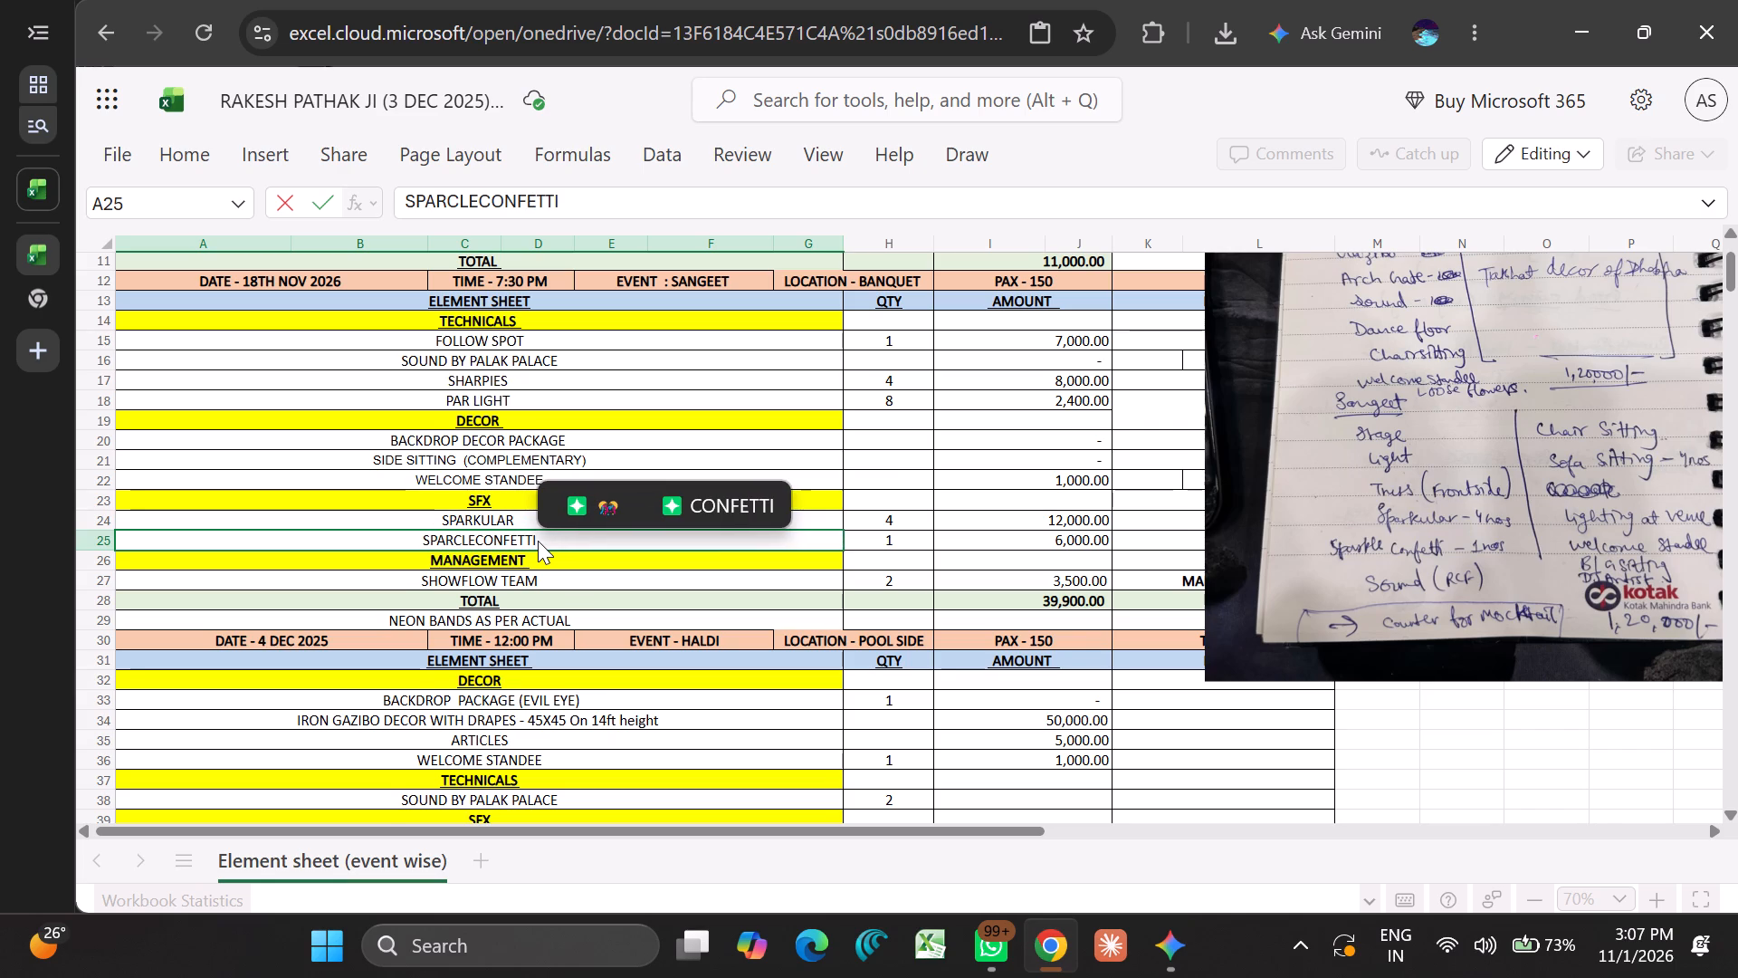
key("Up")
key("Right")
key("Return")
key("Left")
key("Left")
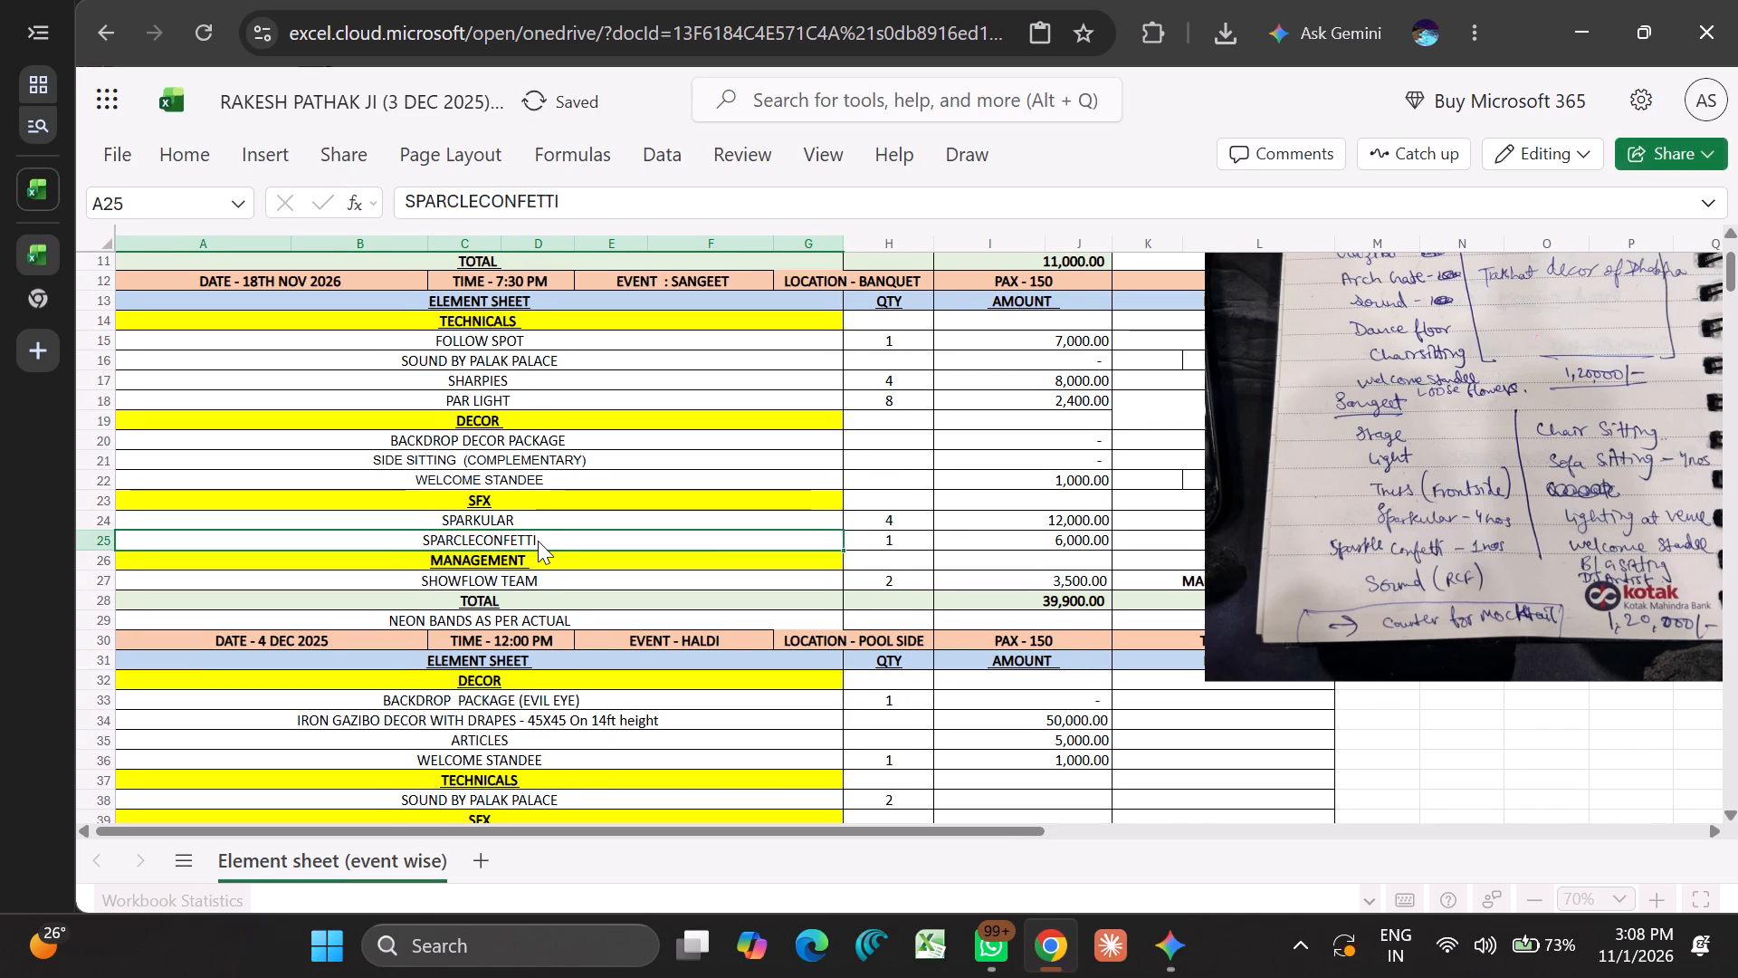
Insert a space in the item name in cell A25 so it reads "SPARCLE CONFETTI".
left_click(496, 199)
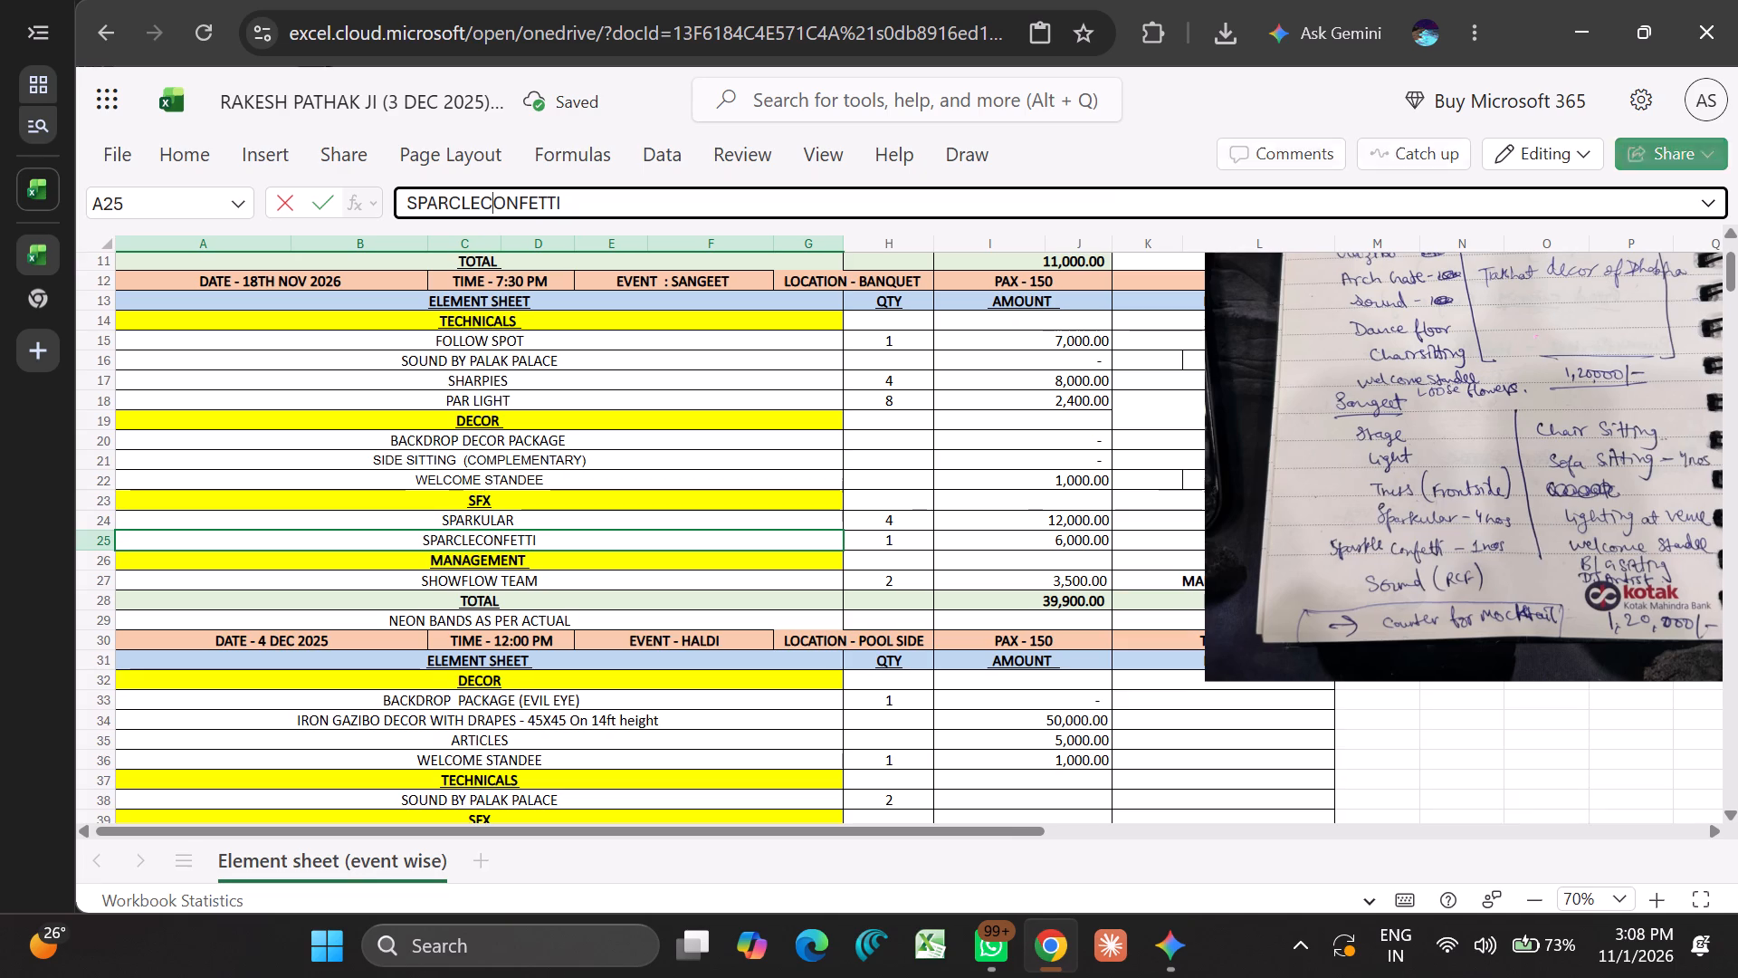
key("Left")
key("space")
key("Right")
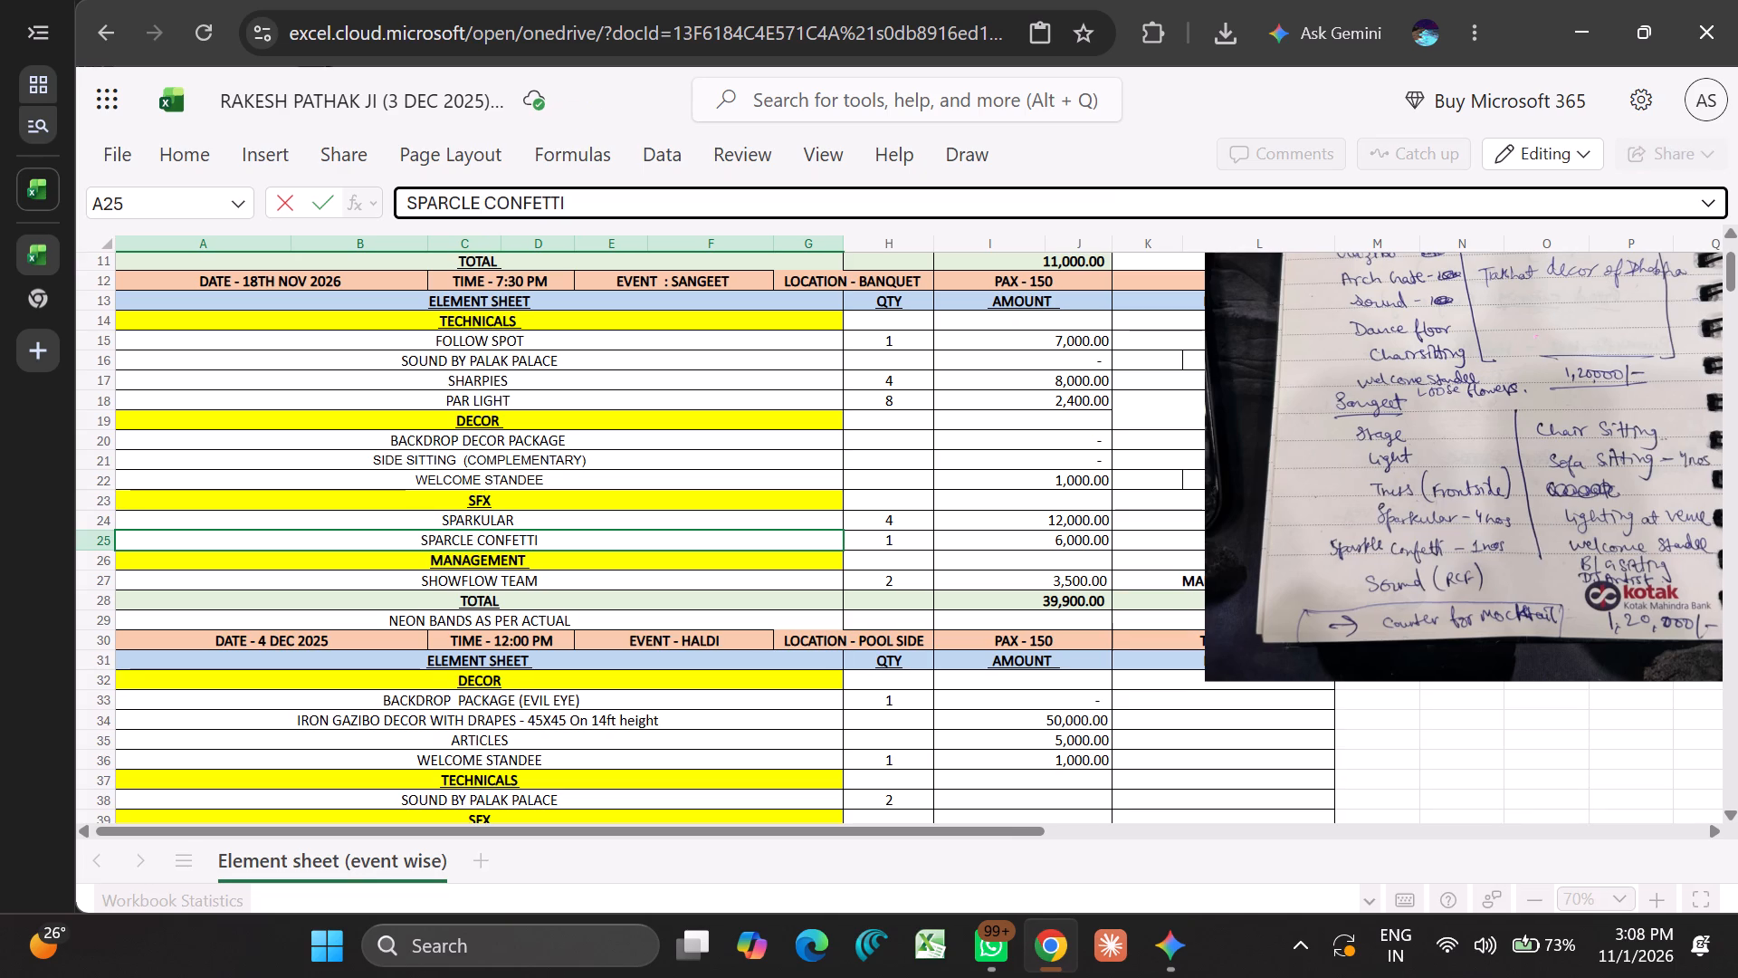
key("Right")
key("Right")
key("Right")
key("Right")
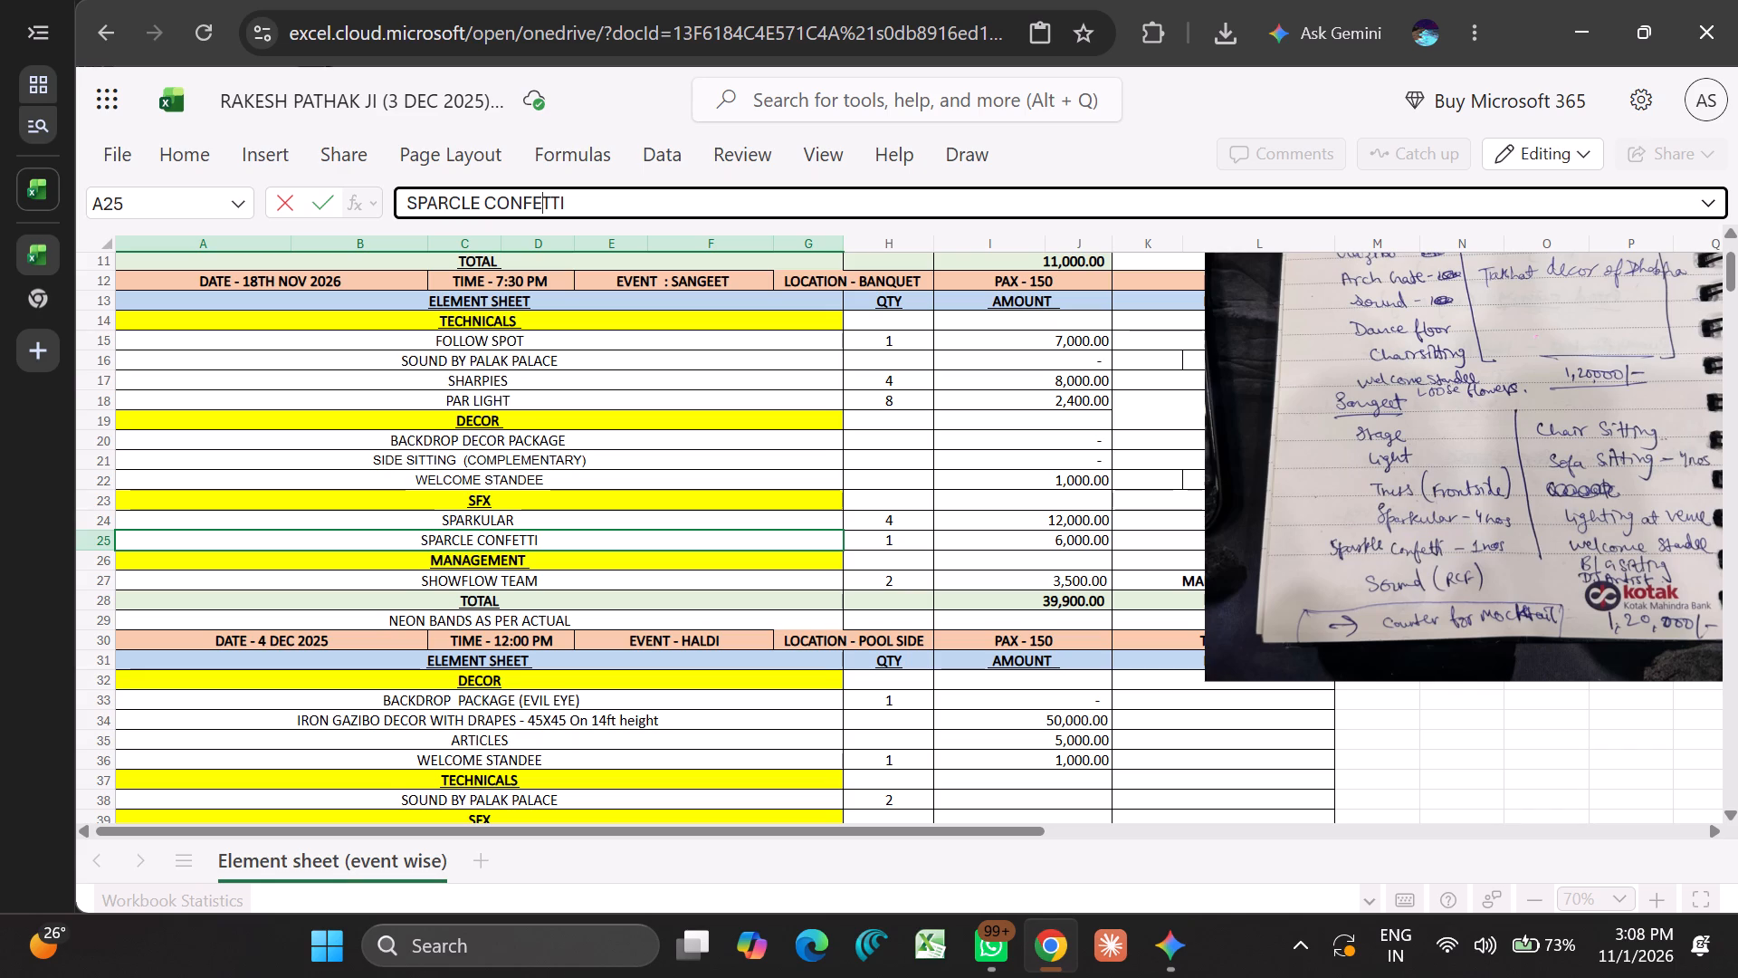
Reposition the handwritten notes picture beside the element sheet, with its top edge near row 4, just below the logo.
scroll(811, 469, "up", 1)
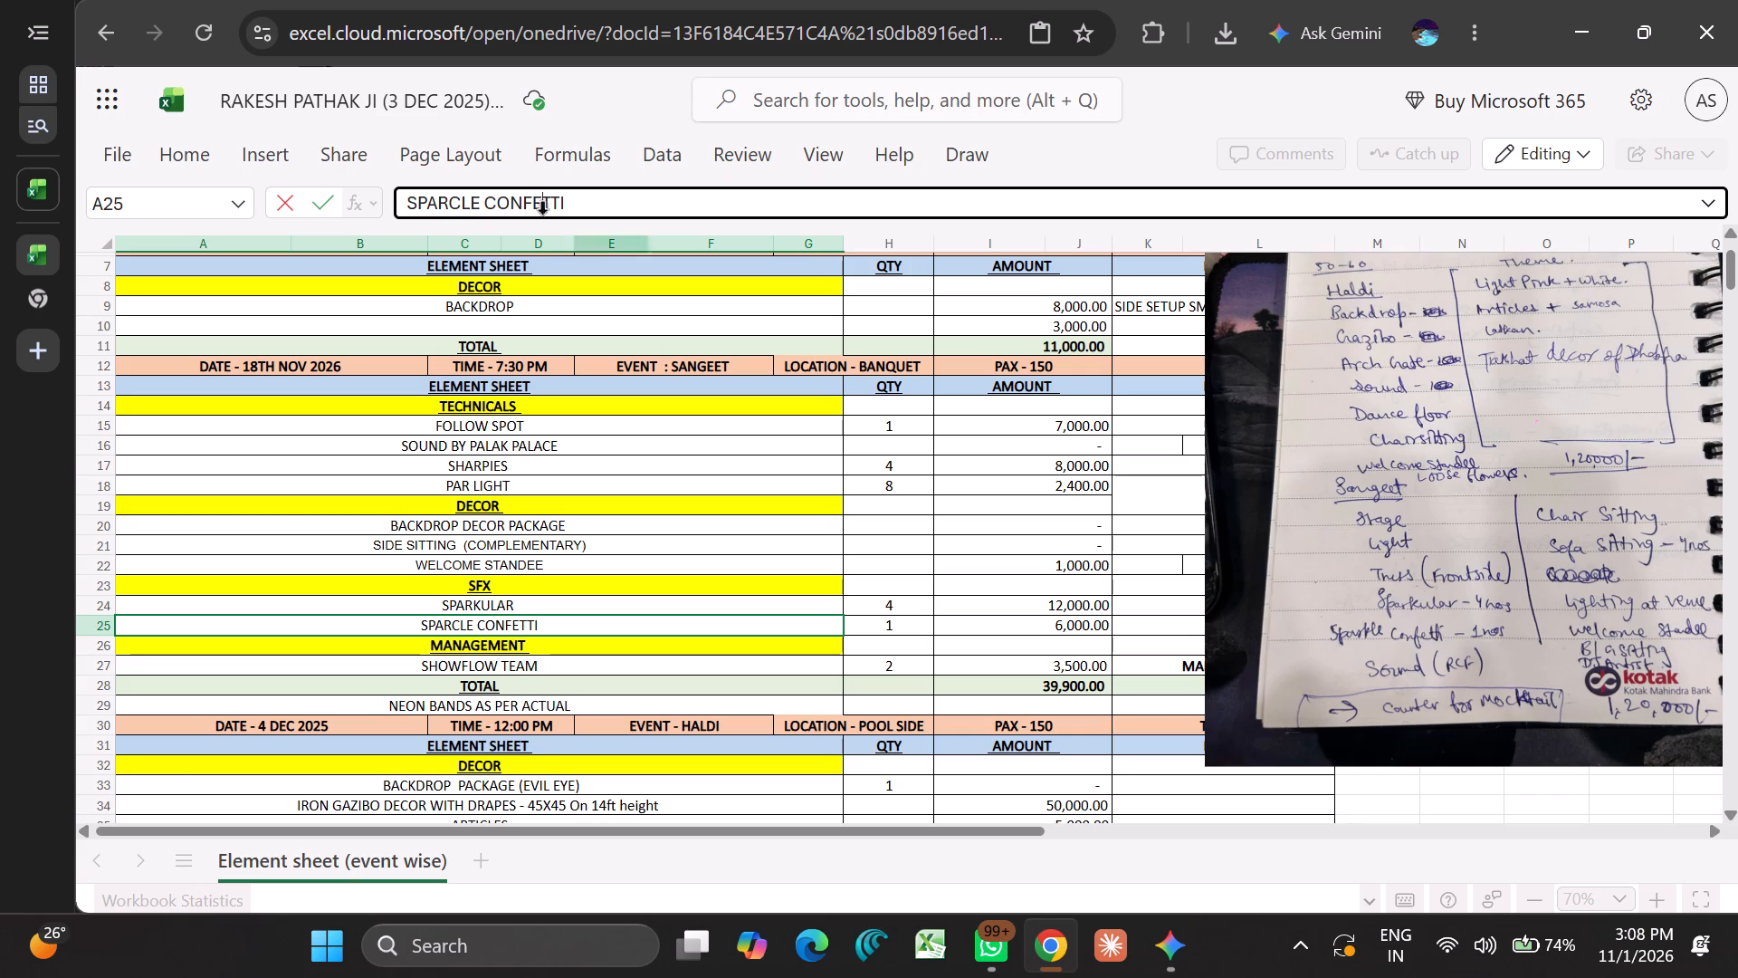
left_click(10, 454)
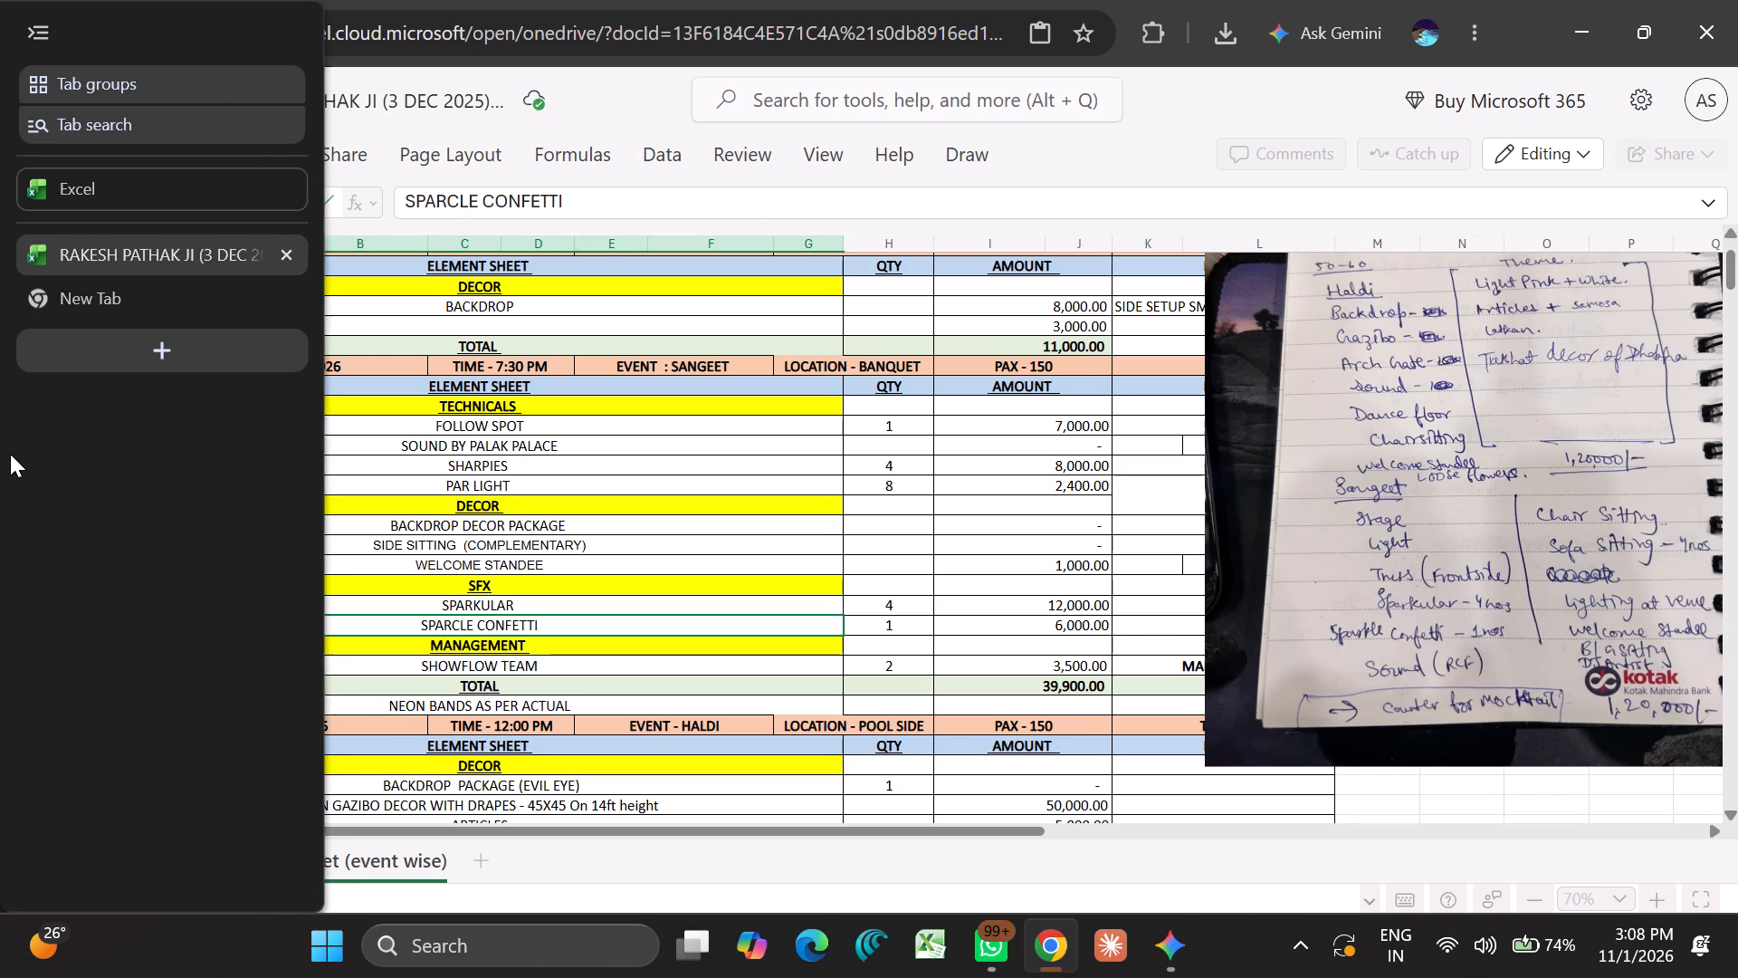
scroll(968, 494, "up", 2)
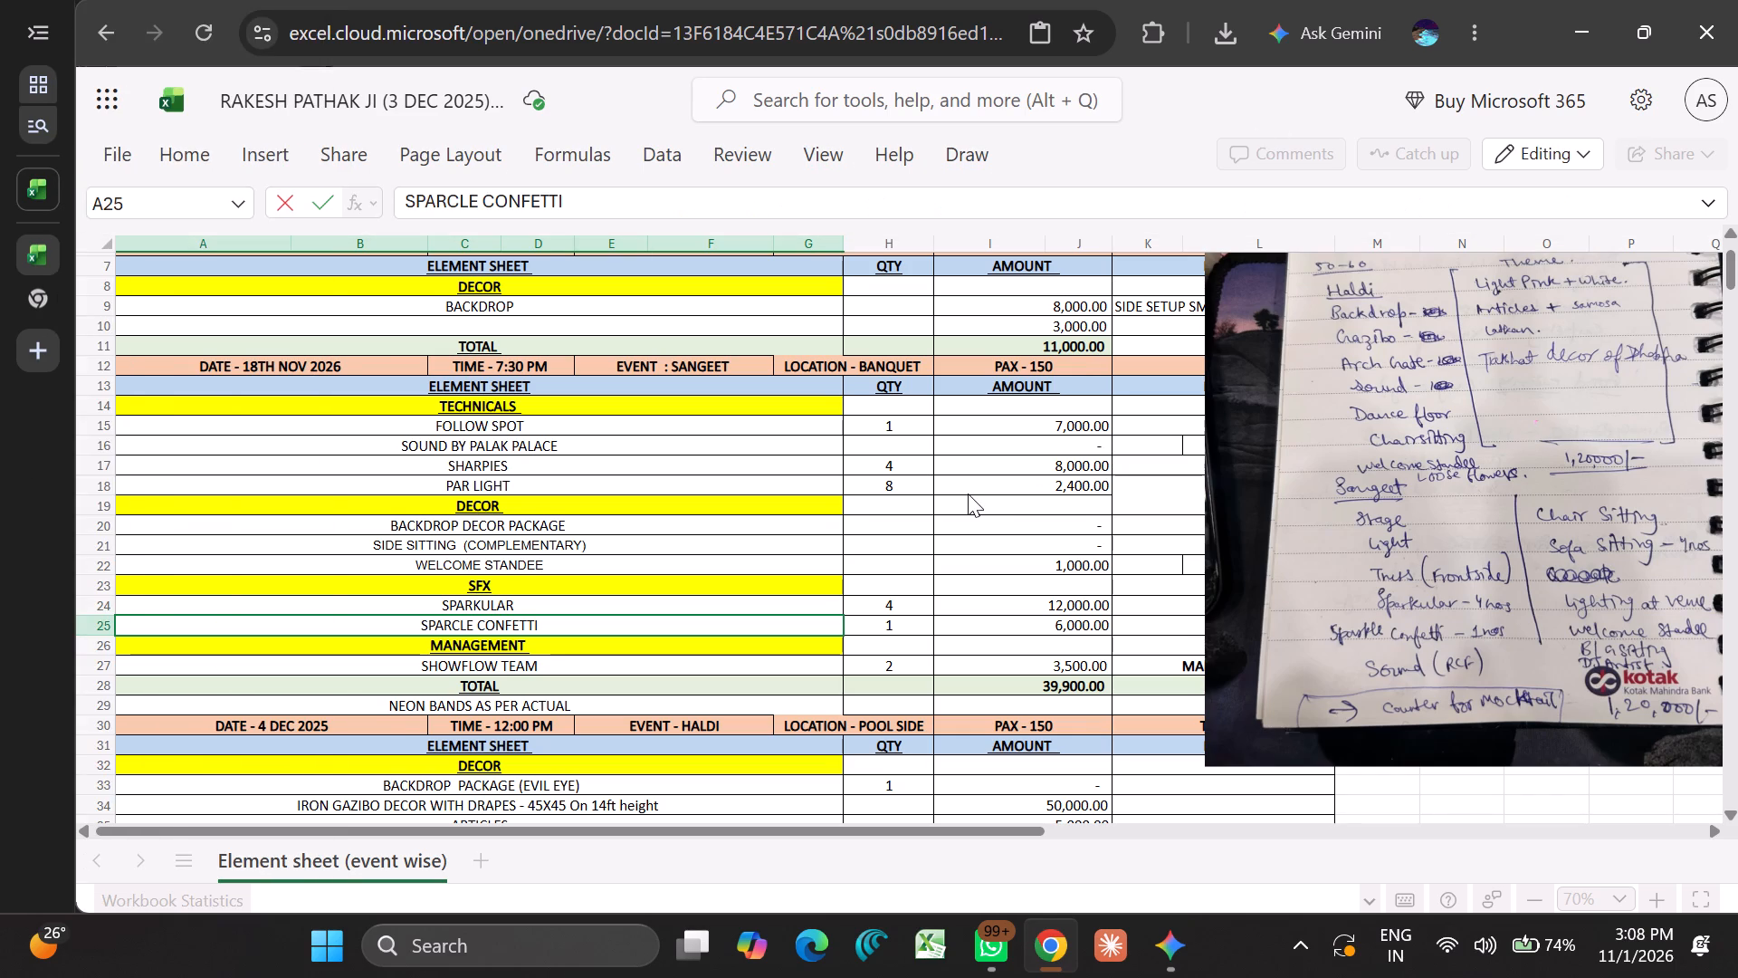
scroll(968, 494, "up", 1)
left_click_drag(1485, 534, 1391, 808)
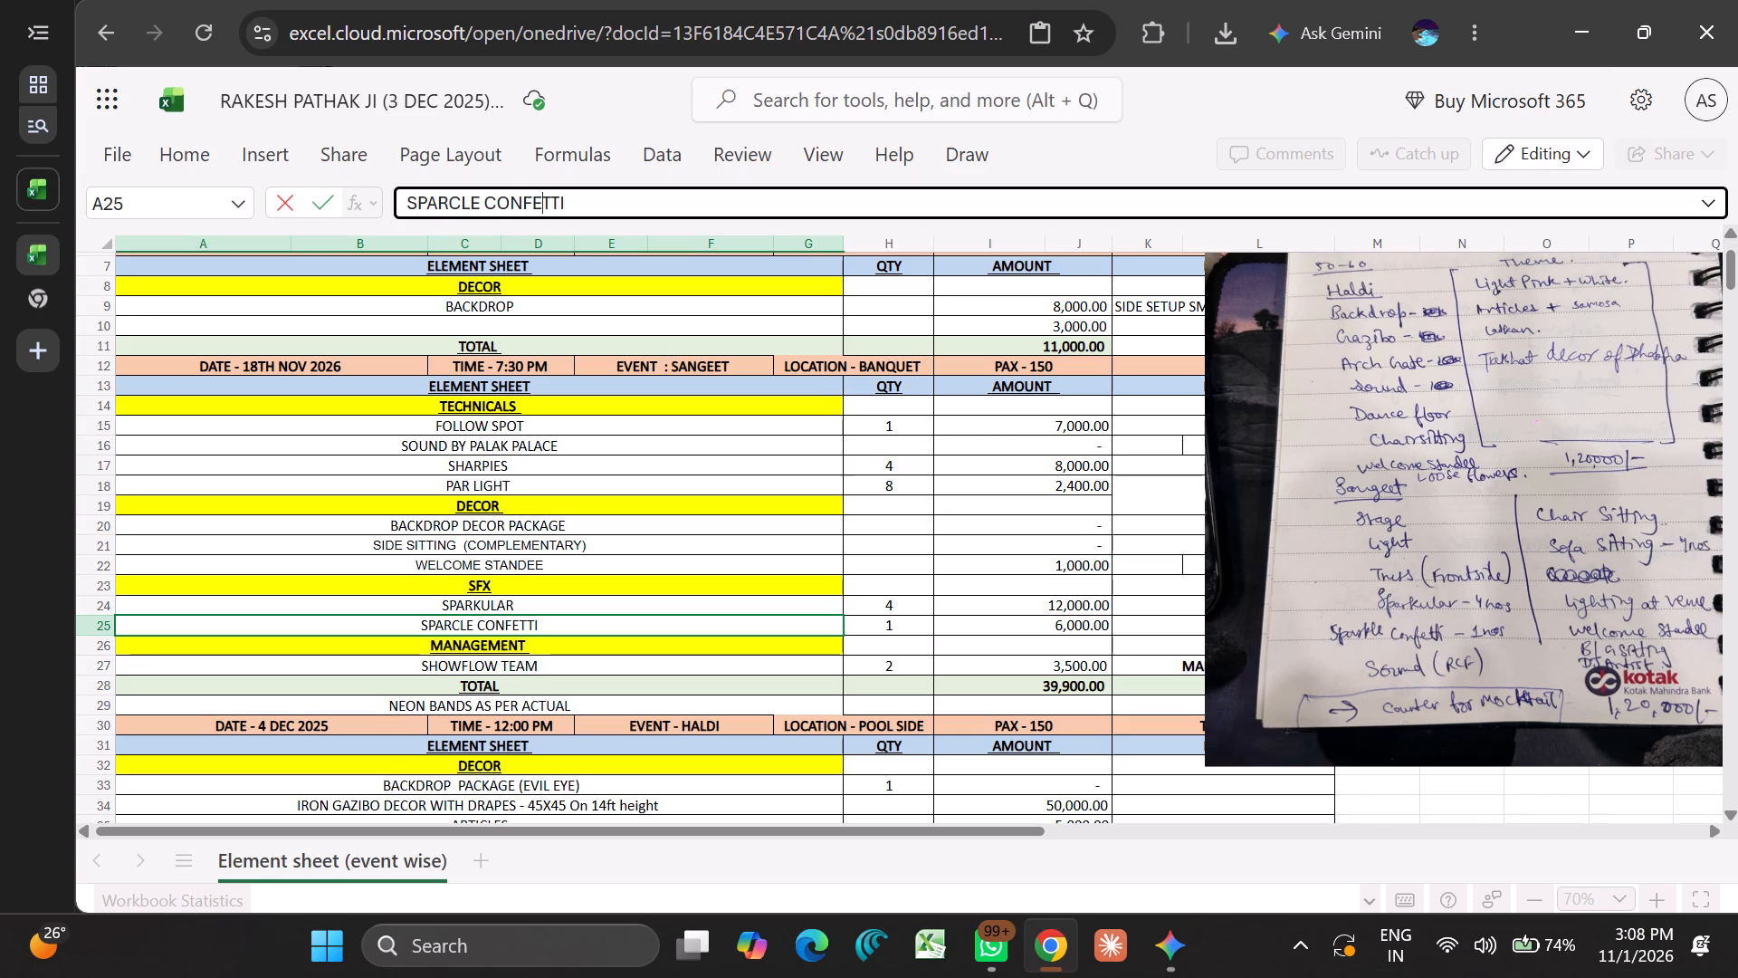
left_click_drag(1391, 808, 1466, 433)
left_click_drag(1466, 433, 1438, 550)
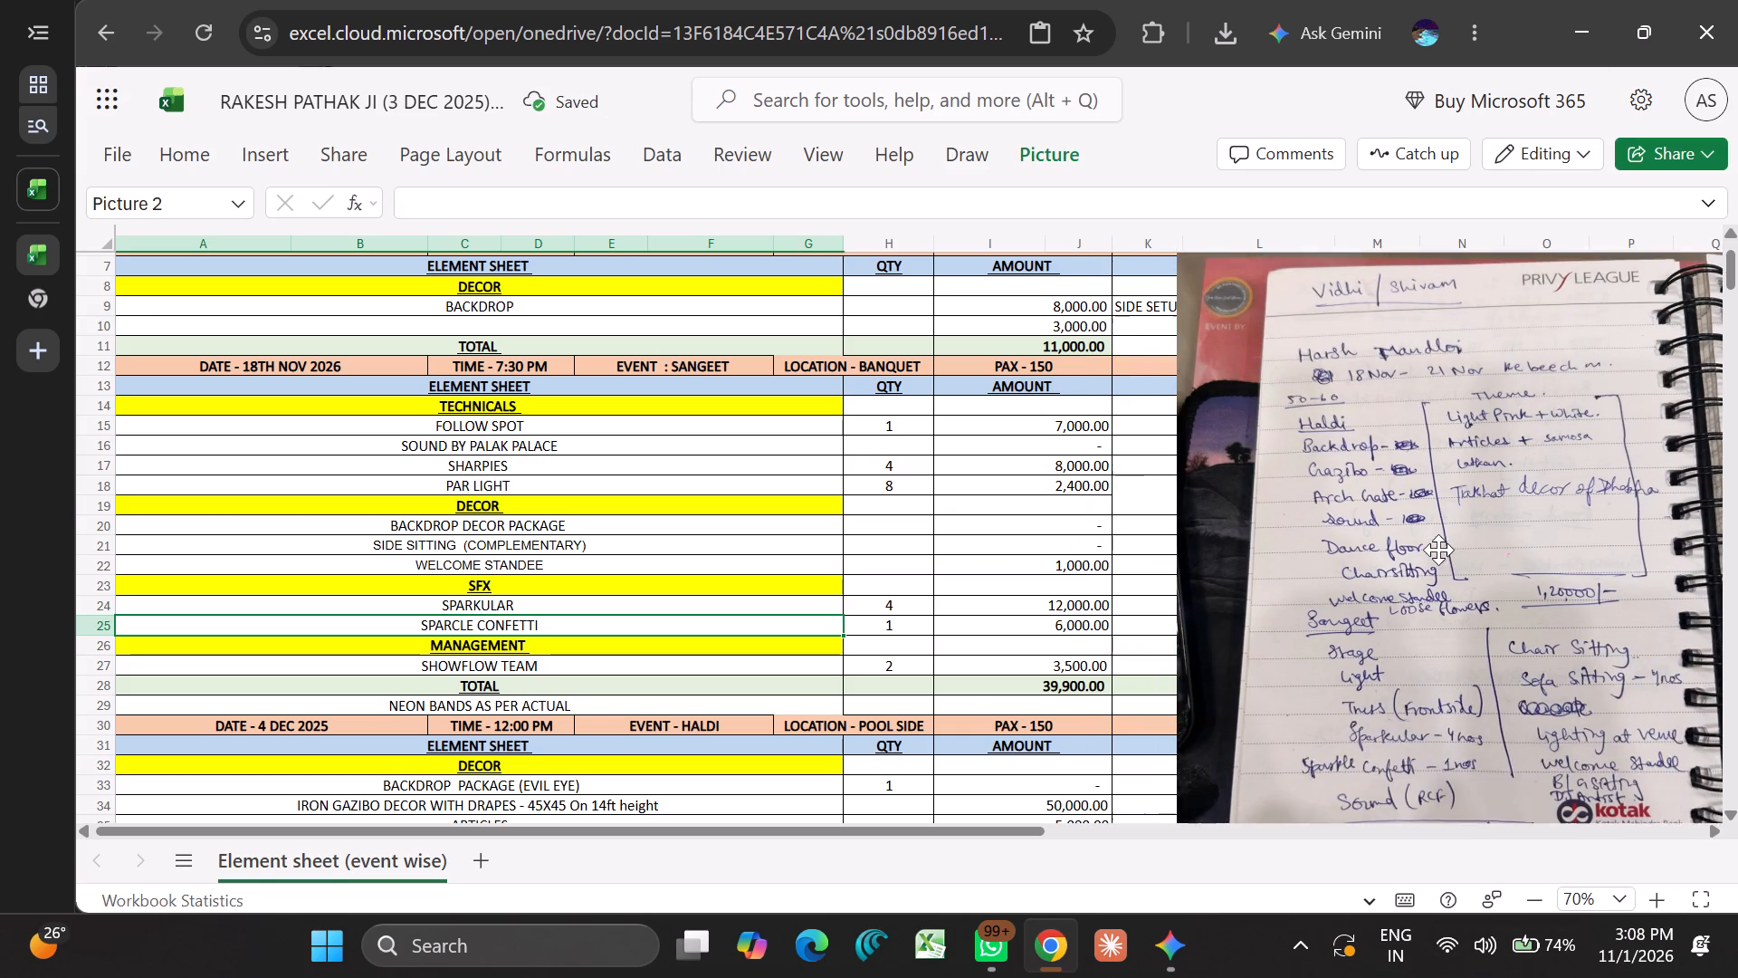
left_click_drag(1438, 550, 1429, 558)
scroll(976, 380, "up", 4)
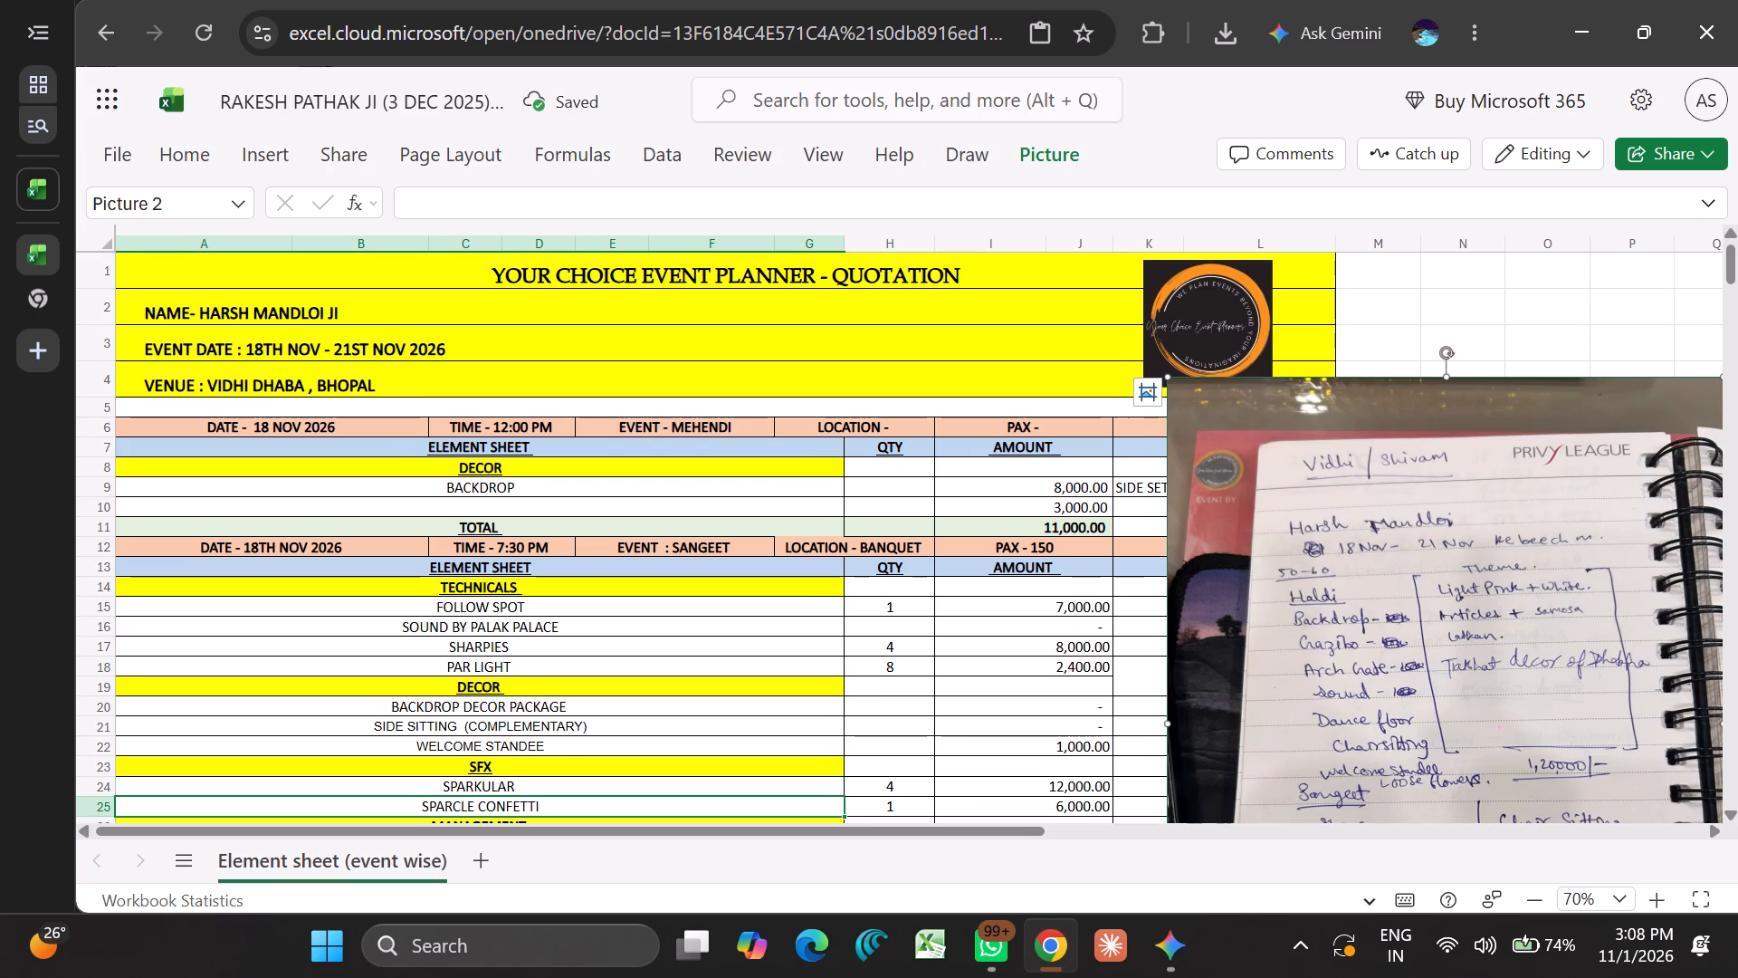
Examine the Sangeet and Haldi element rows and amounts against the handwritten notes for both events.
scroll(769, 463, "down", 1)
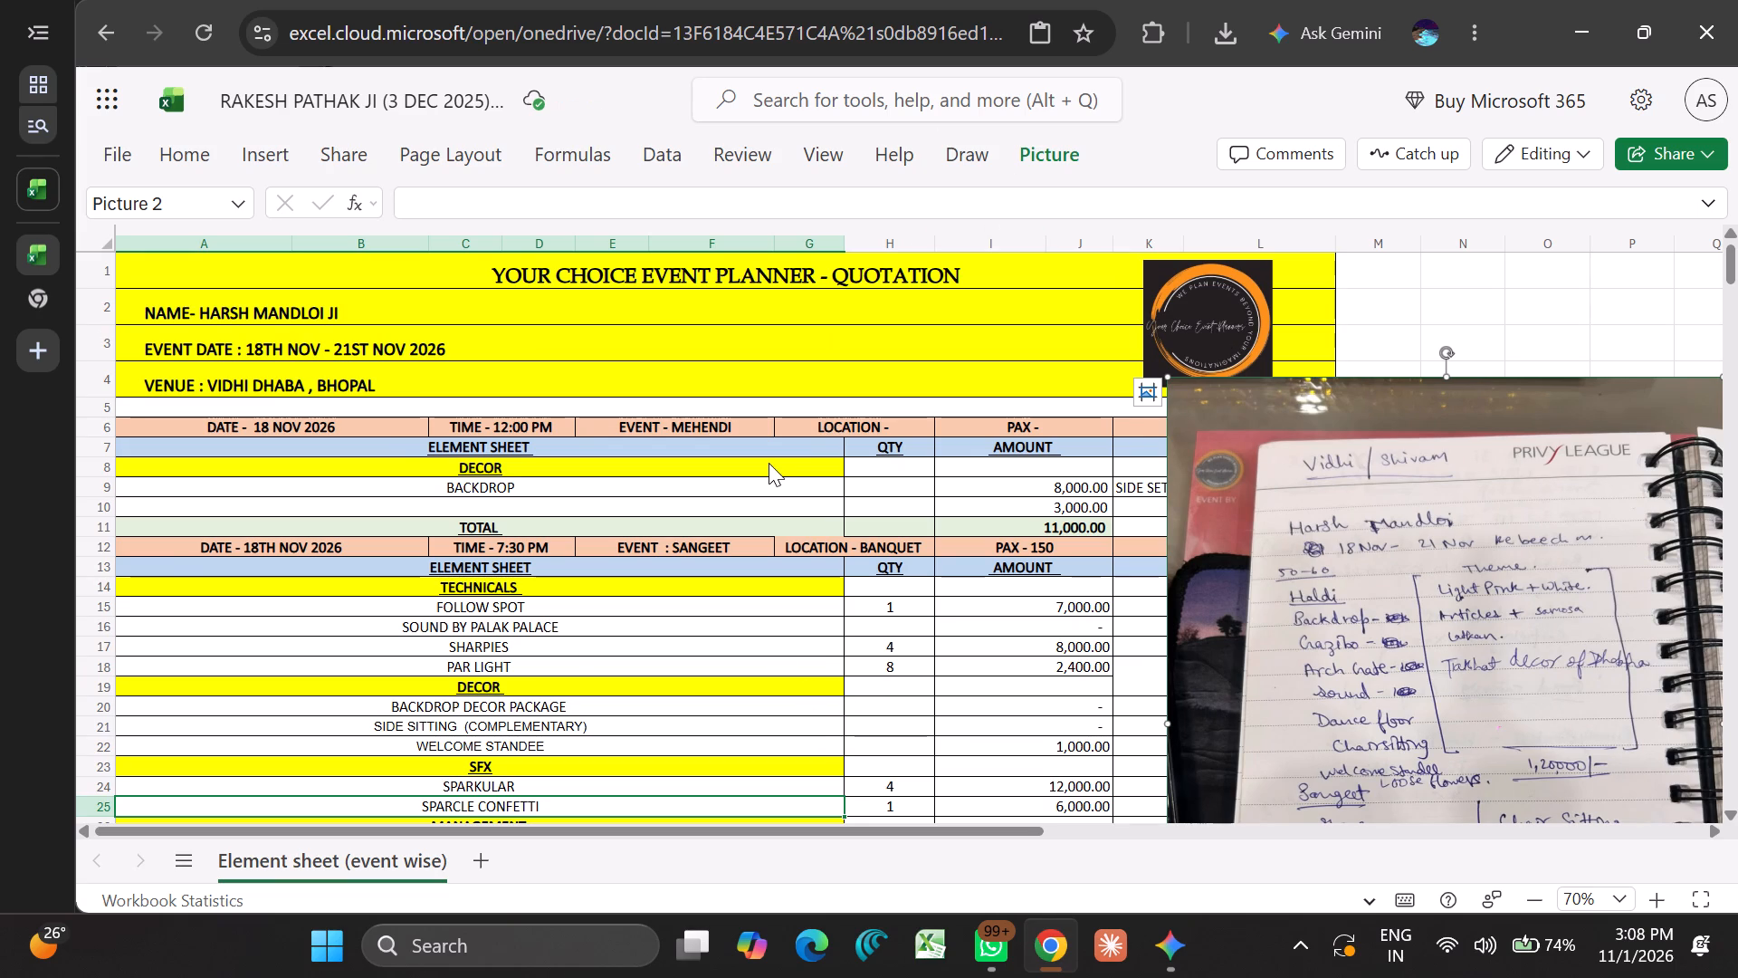
scroll(769, 463, "down", 1)
scroll(513, 608, "down", 1)
scroll(933, 581, "down", 1)
scroll(525, 638, "down", 1)
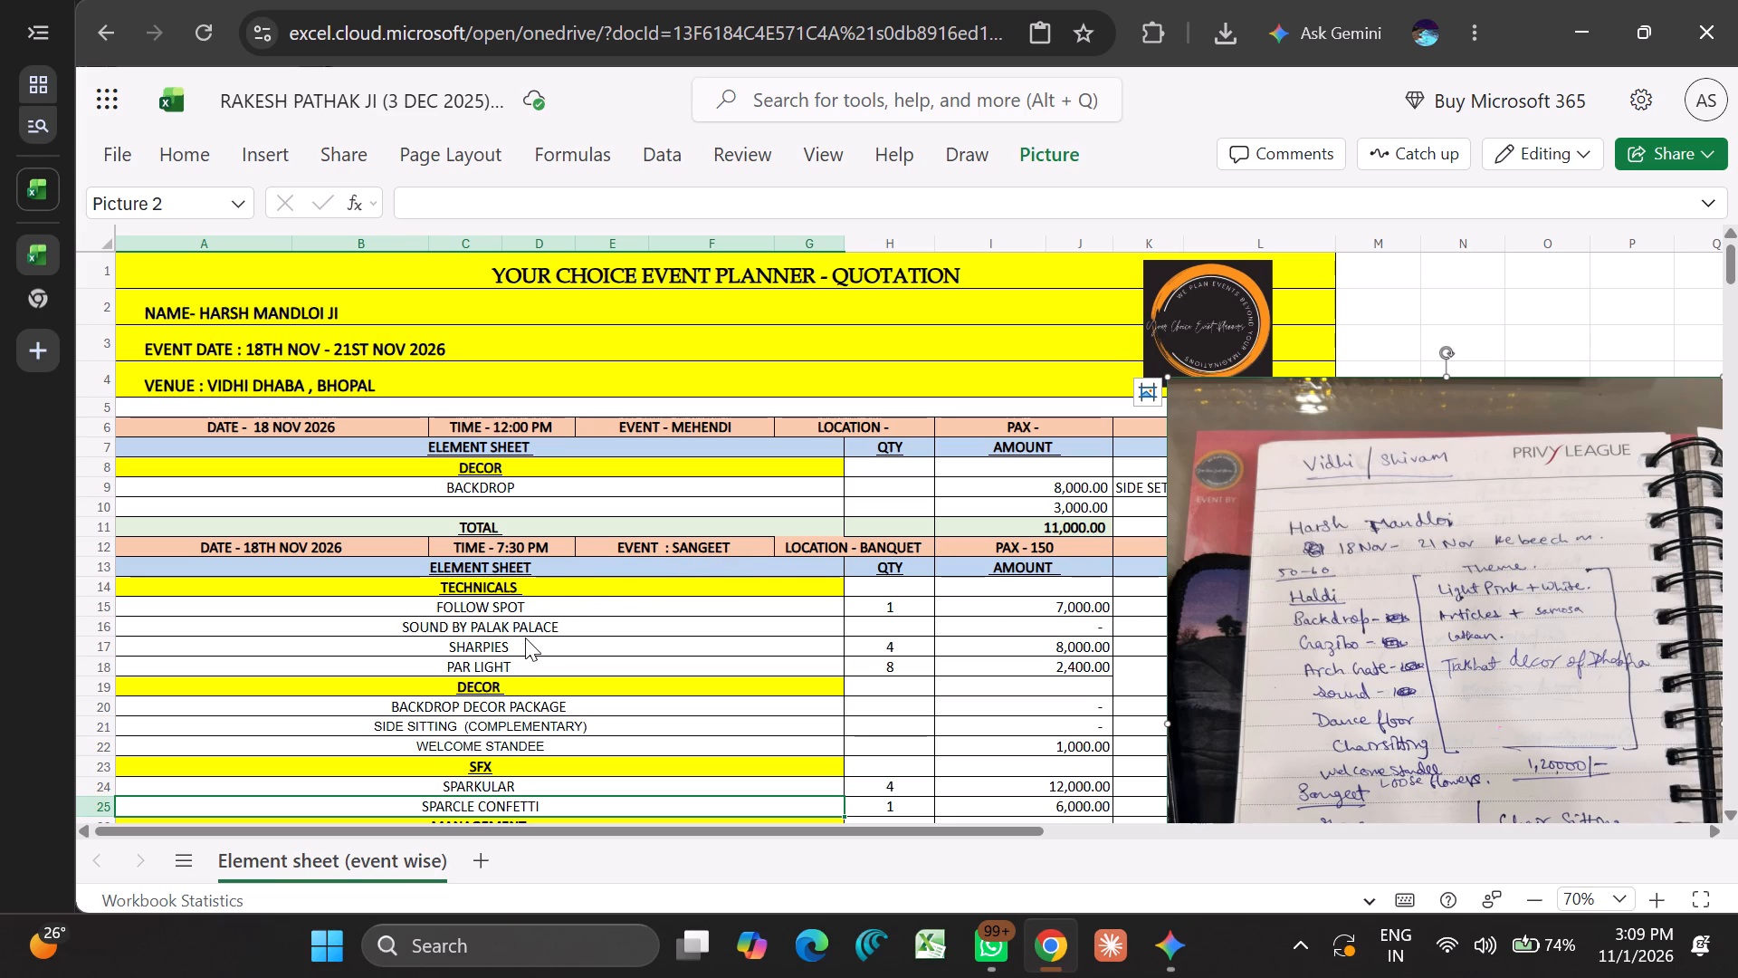
scroll(525, 638, "down", 2)
scroll(500, 771, "down", 1)
left_click(968, 665)
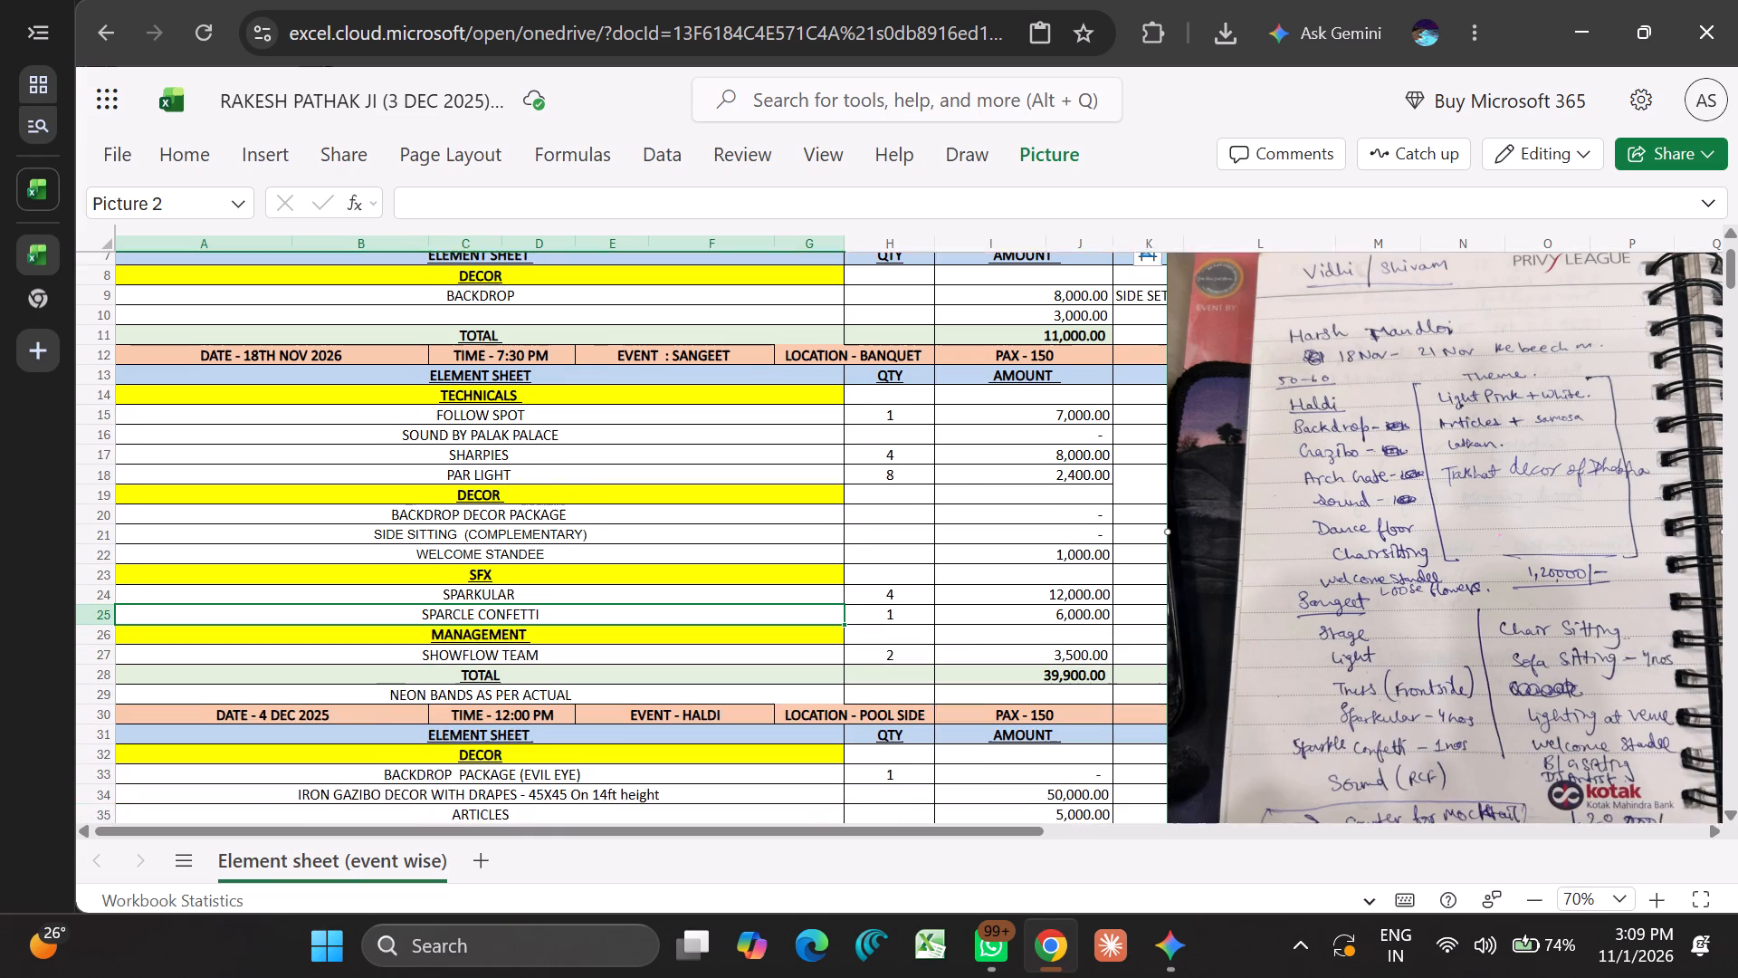
scroll(569, 456, "up", 1)
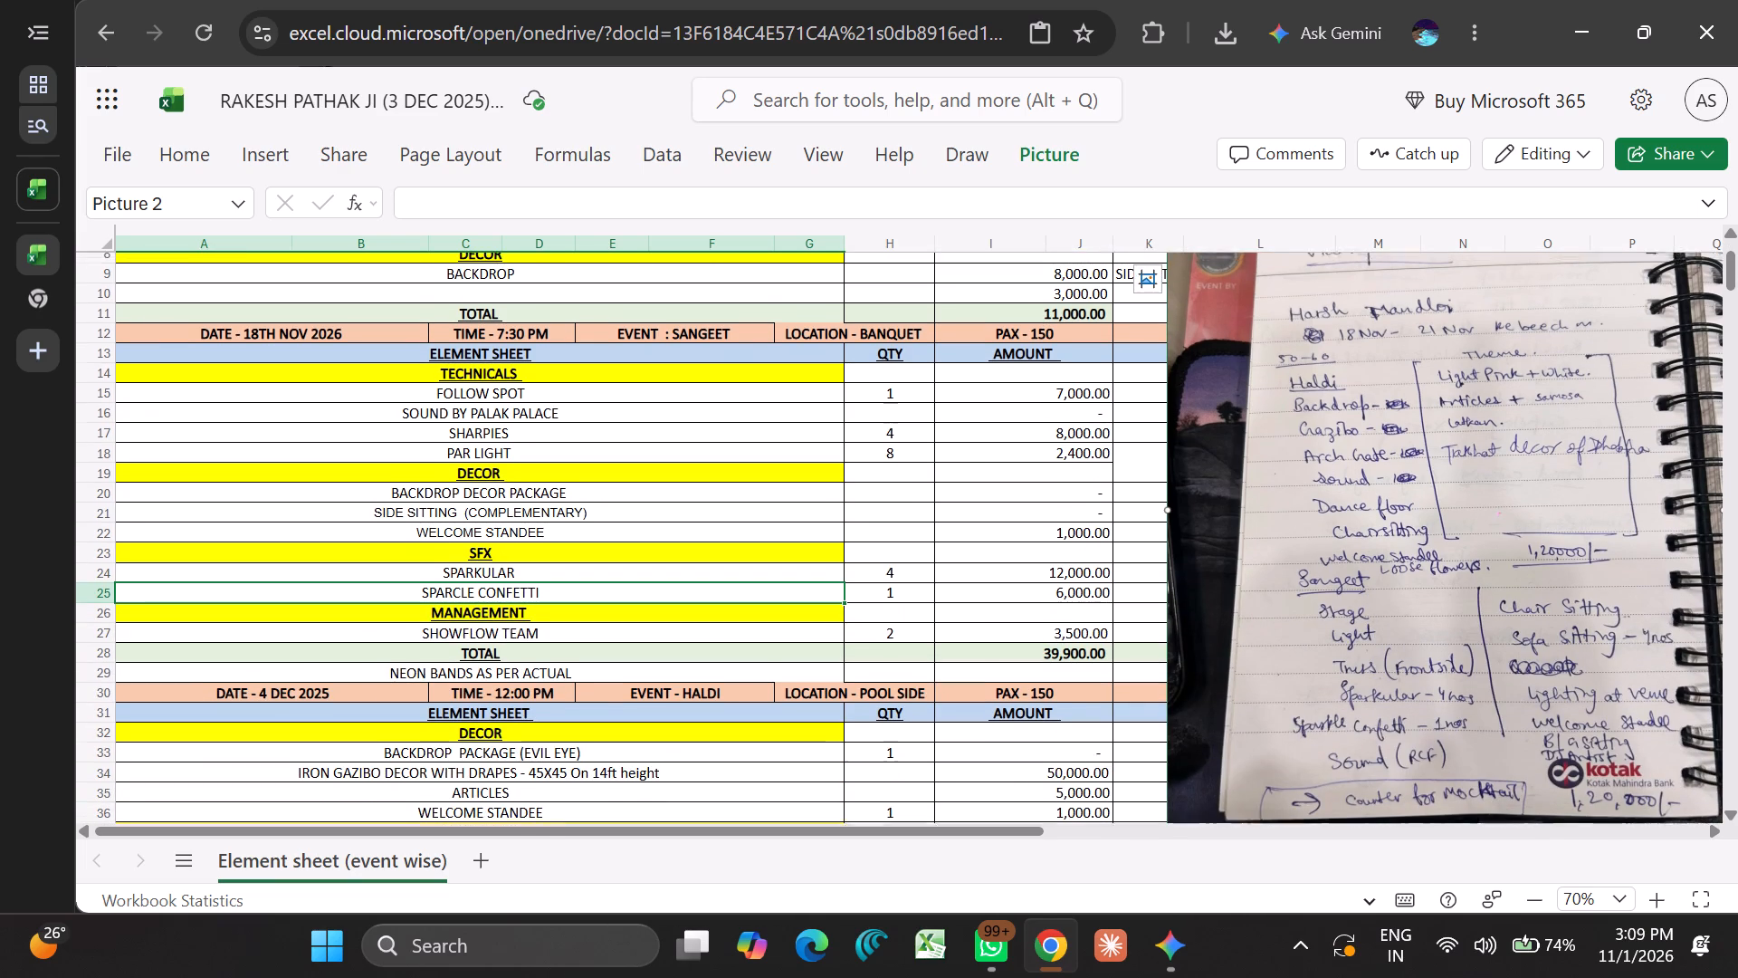
scroll(569, 456, "up", 1)
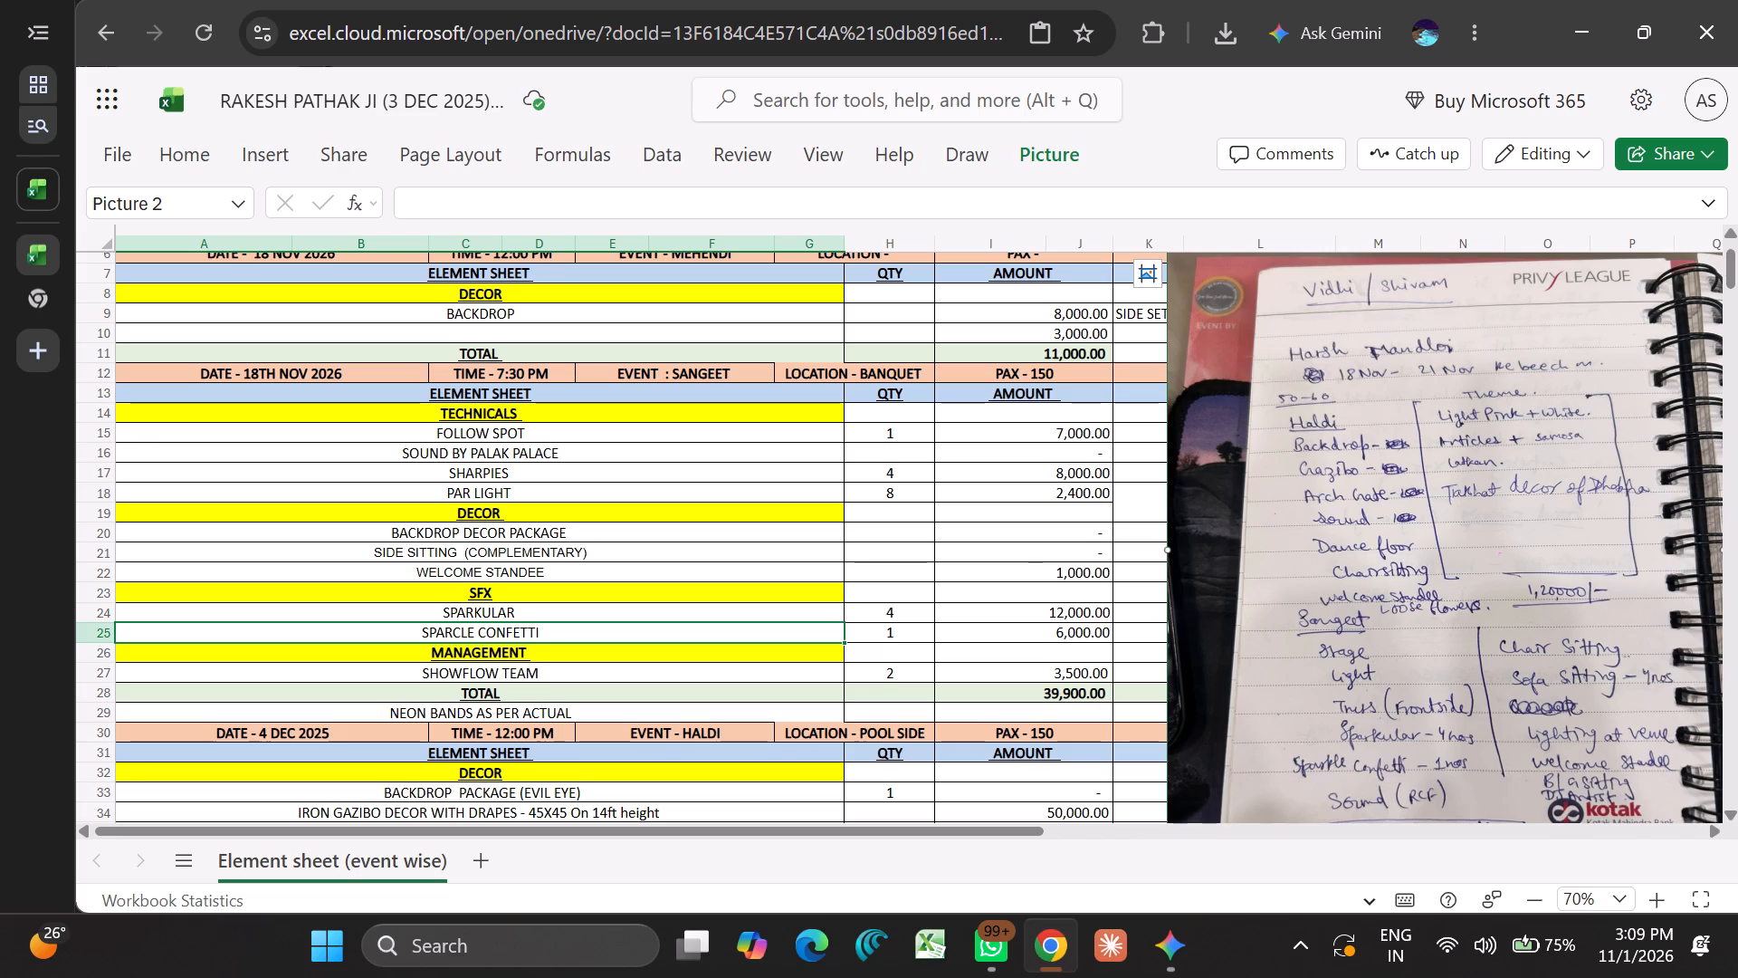
scroll(625, 577, "down", 1)
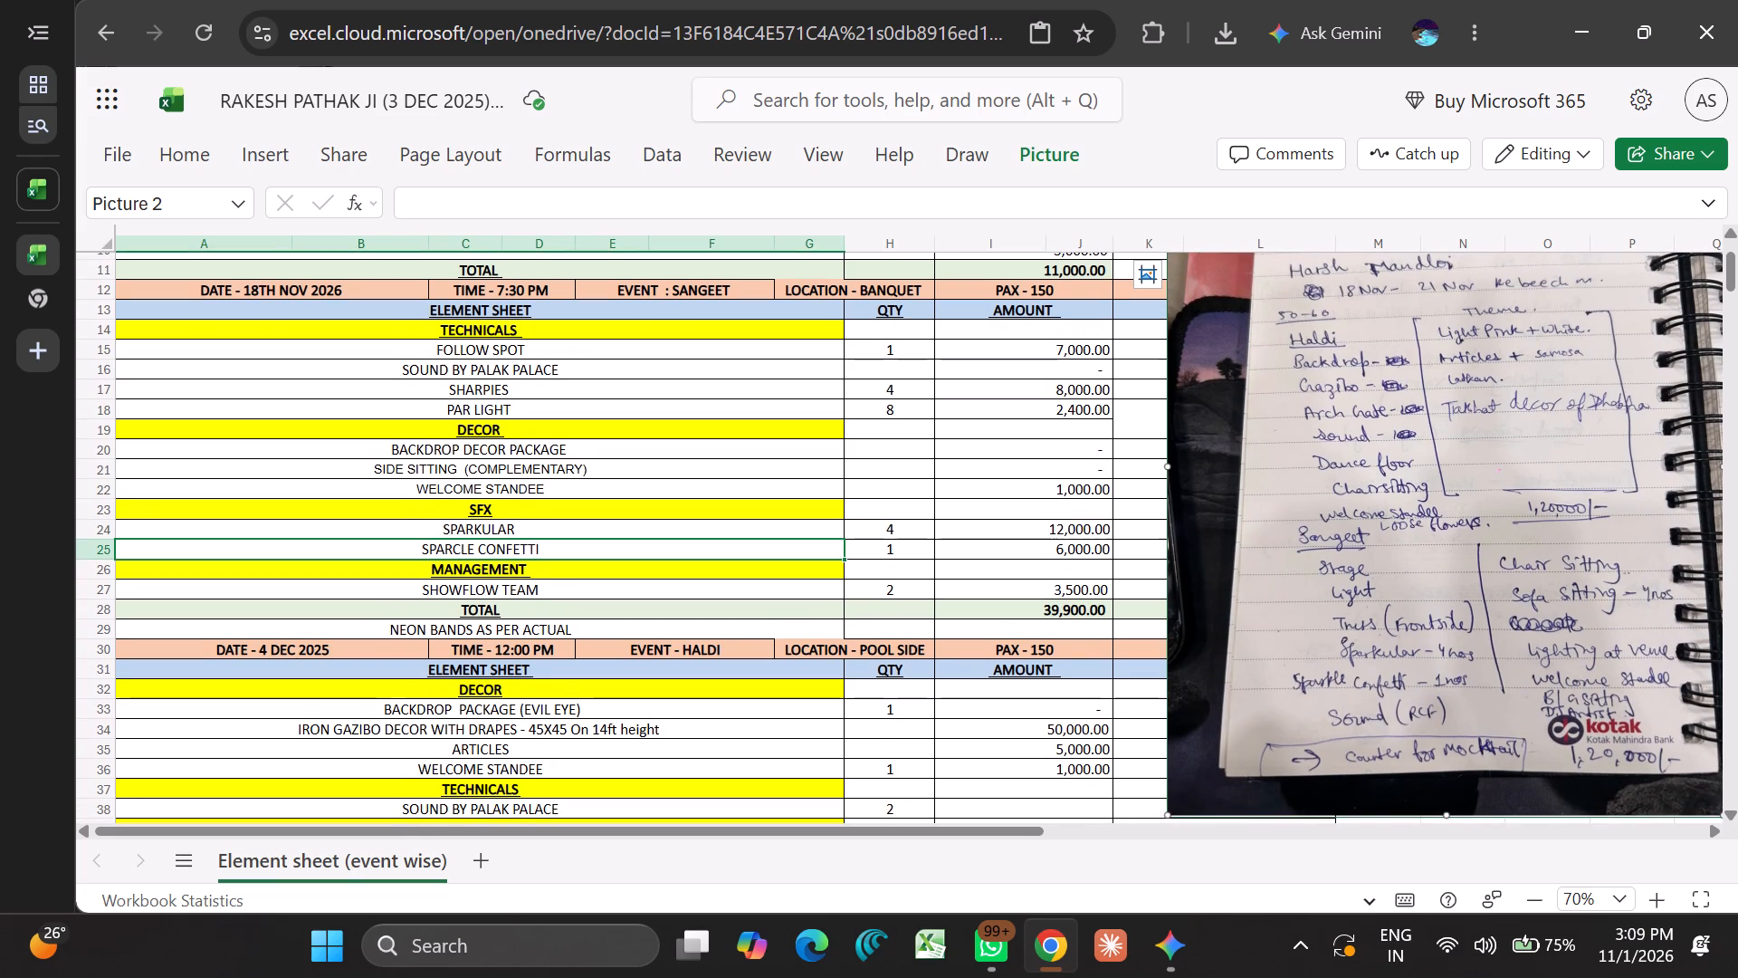
left_click(532, 548)
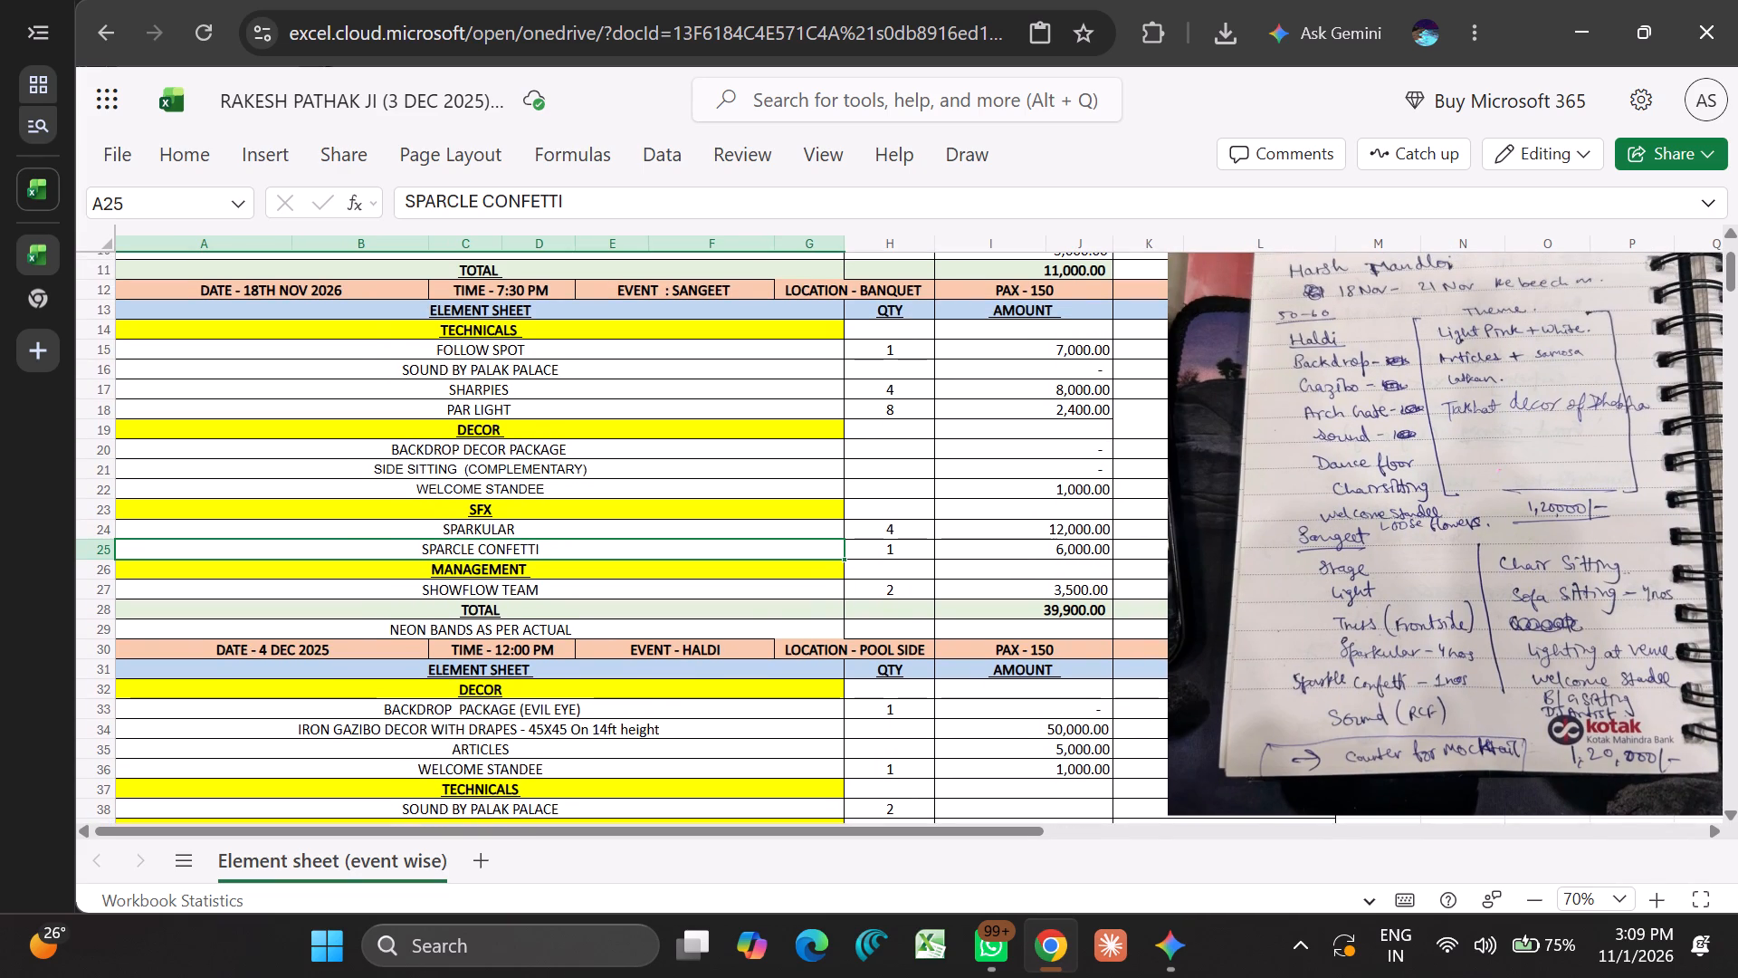
scroll(793, 435, "down", 3)
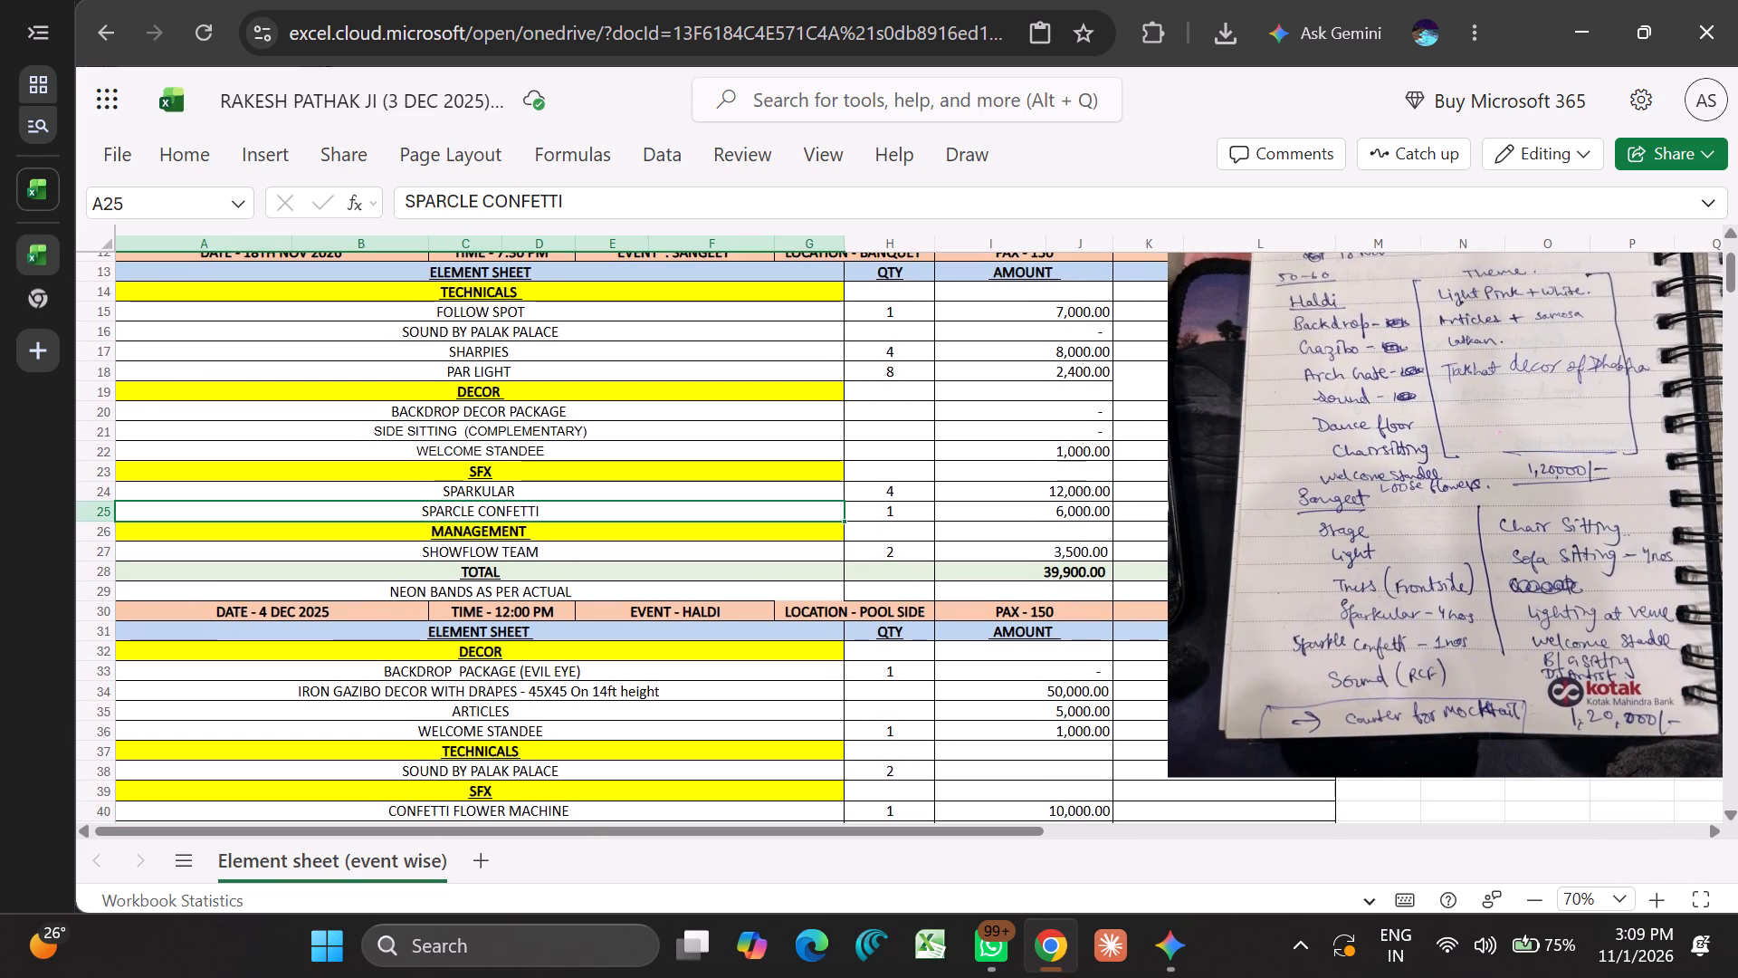
scroll(793, 435, "down", 1)
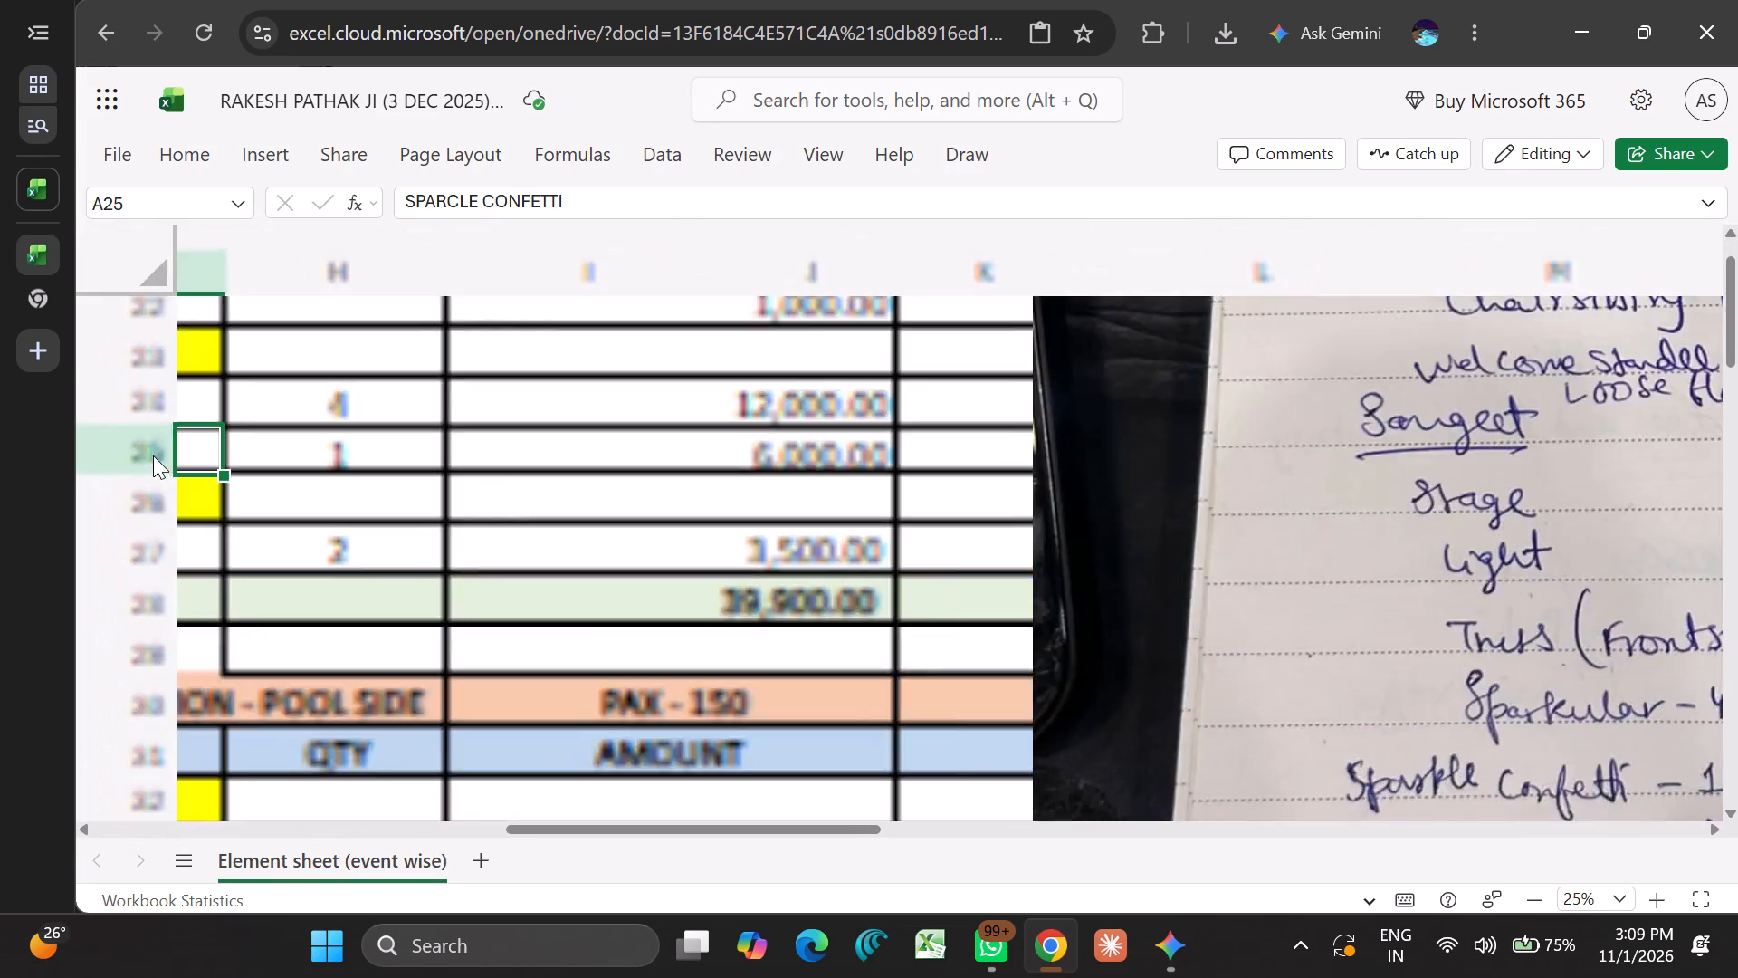
scroll(153, 455, "right", 4)
scroll(153, 455, "left", 1)
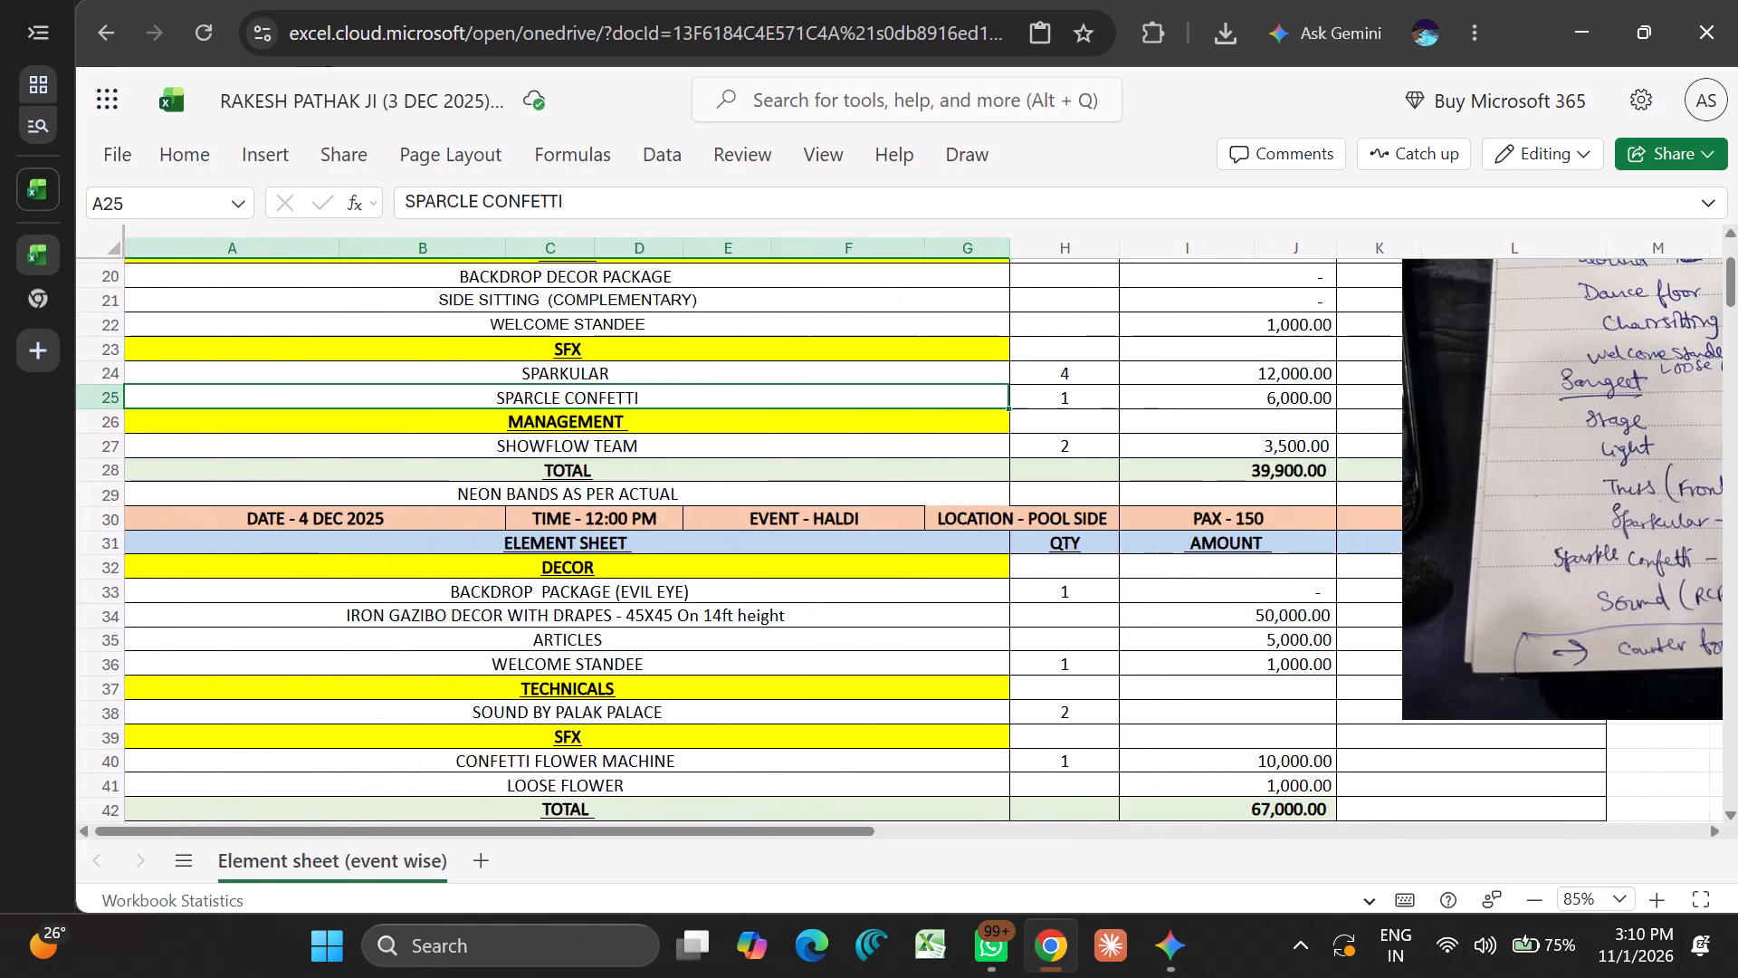
scroll(153, 455, "left", 2)
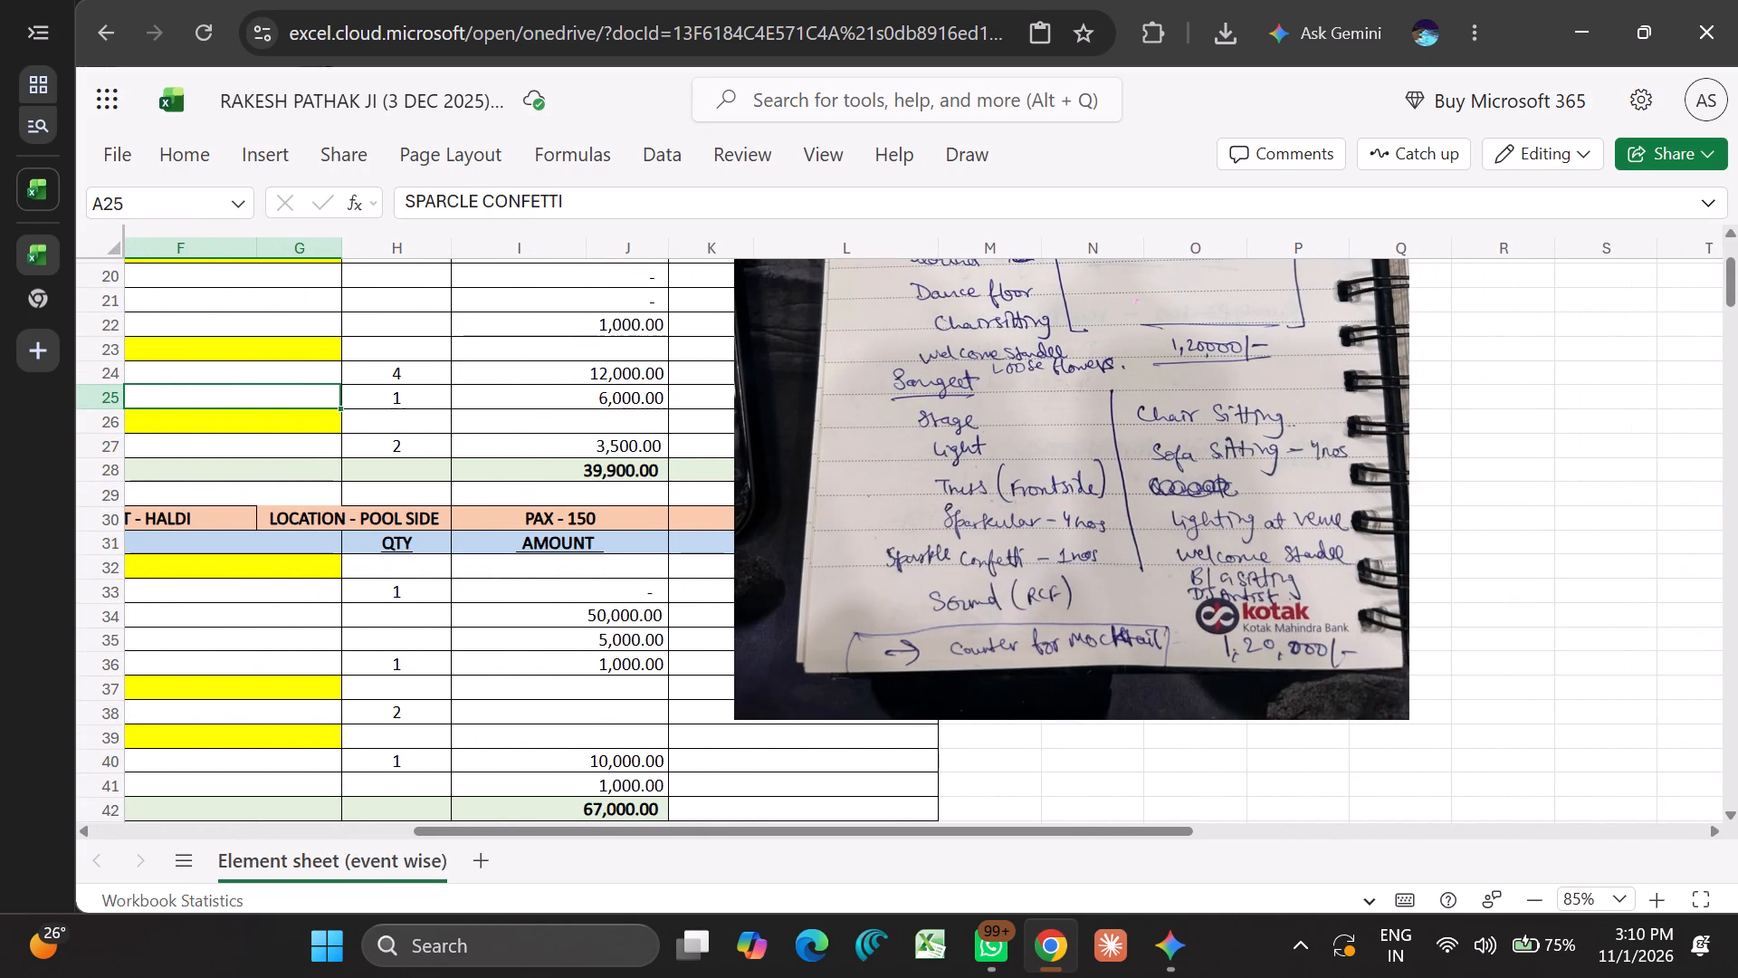
scroll(531, 364, "up", 1)
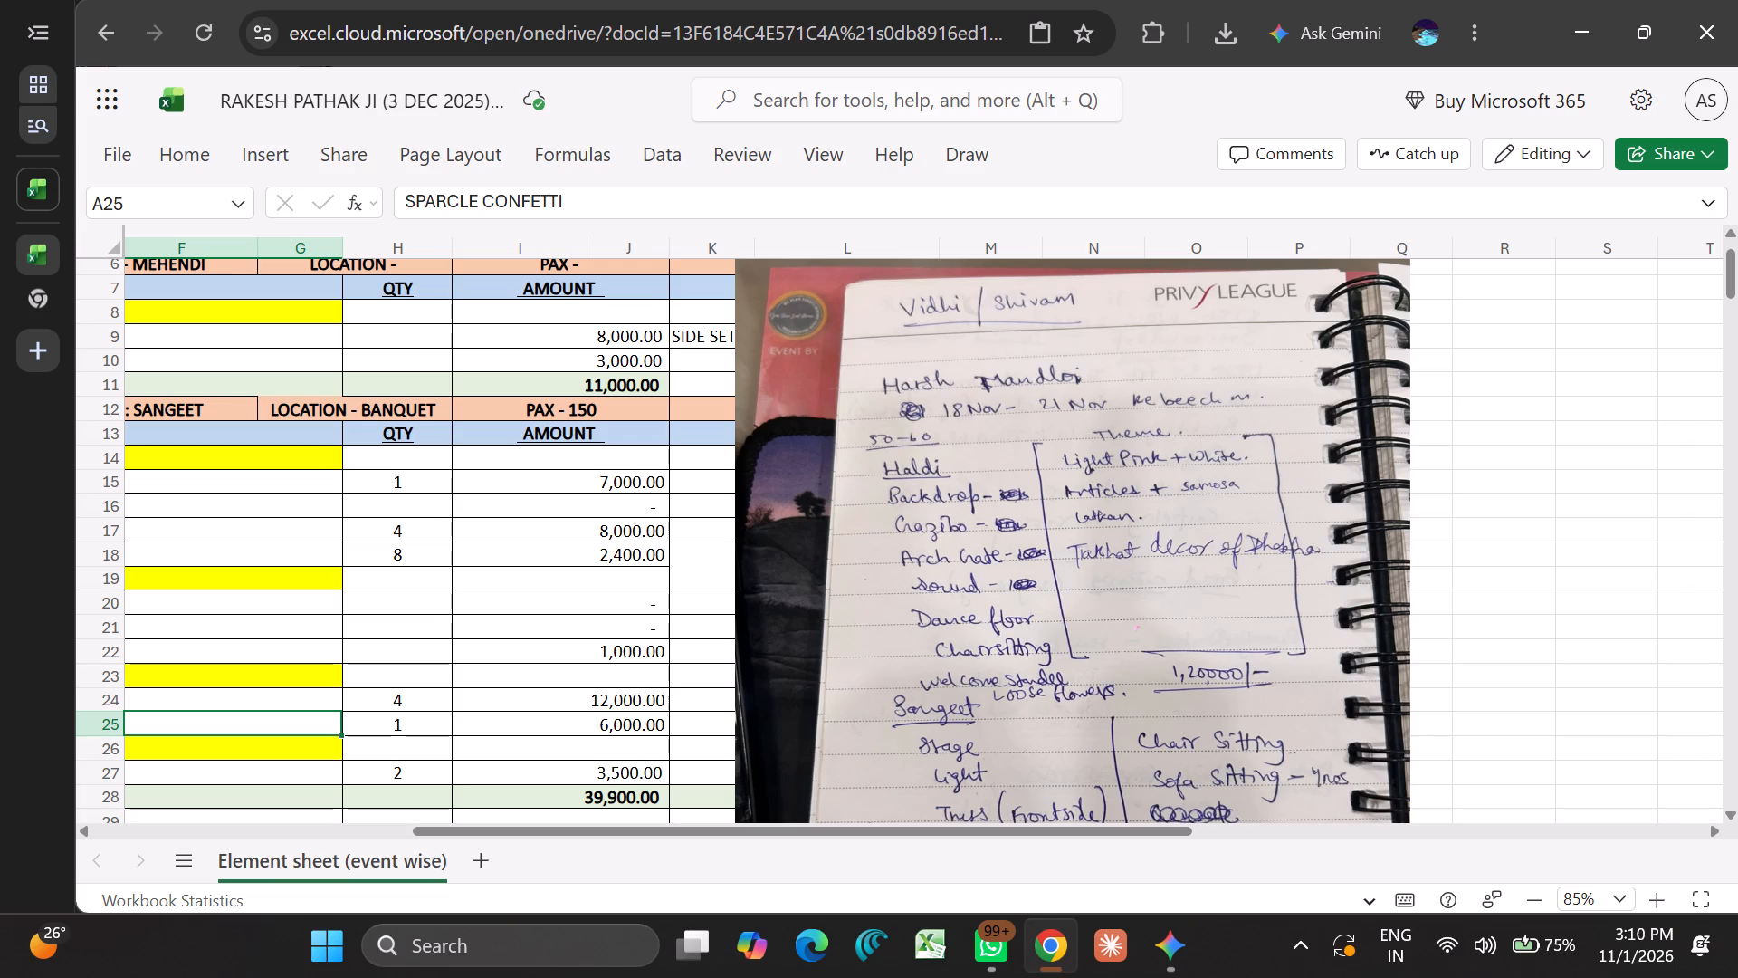
Inspect the Sangeet total in cell I28 and compare the Sangeet items with the handwritten notes down to the mocktail counter.
right_click(557, 516)
left_click(523, 792)
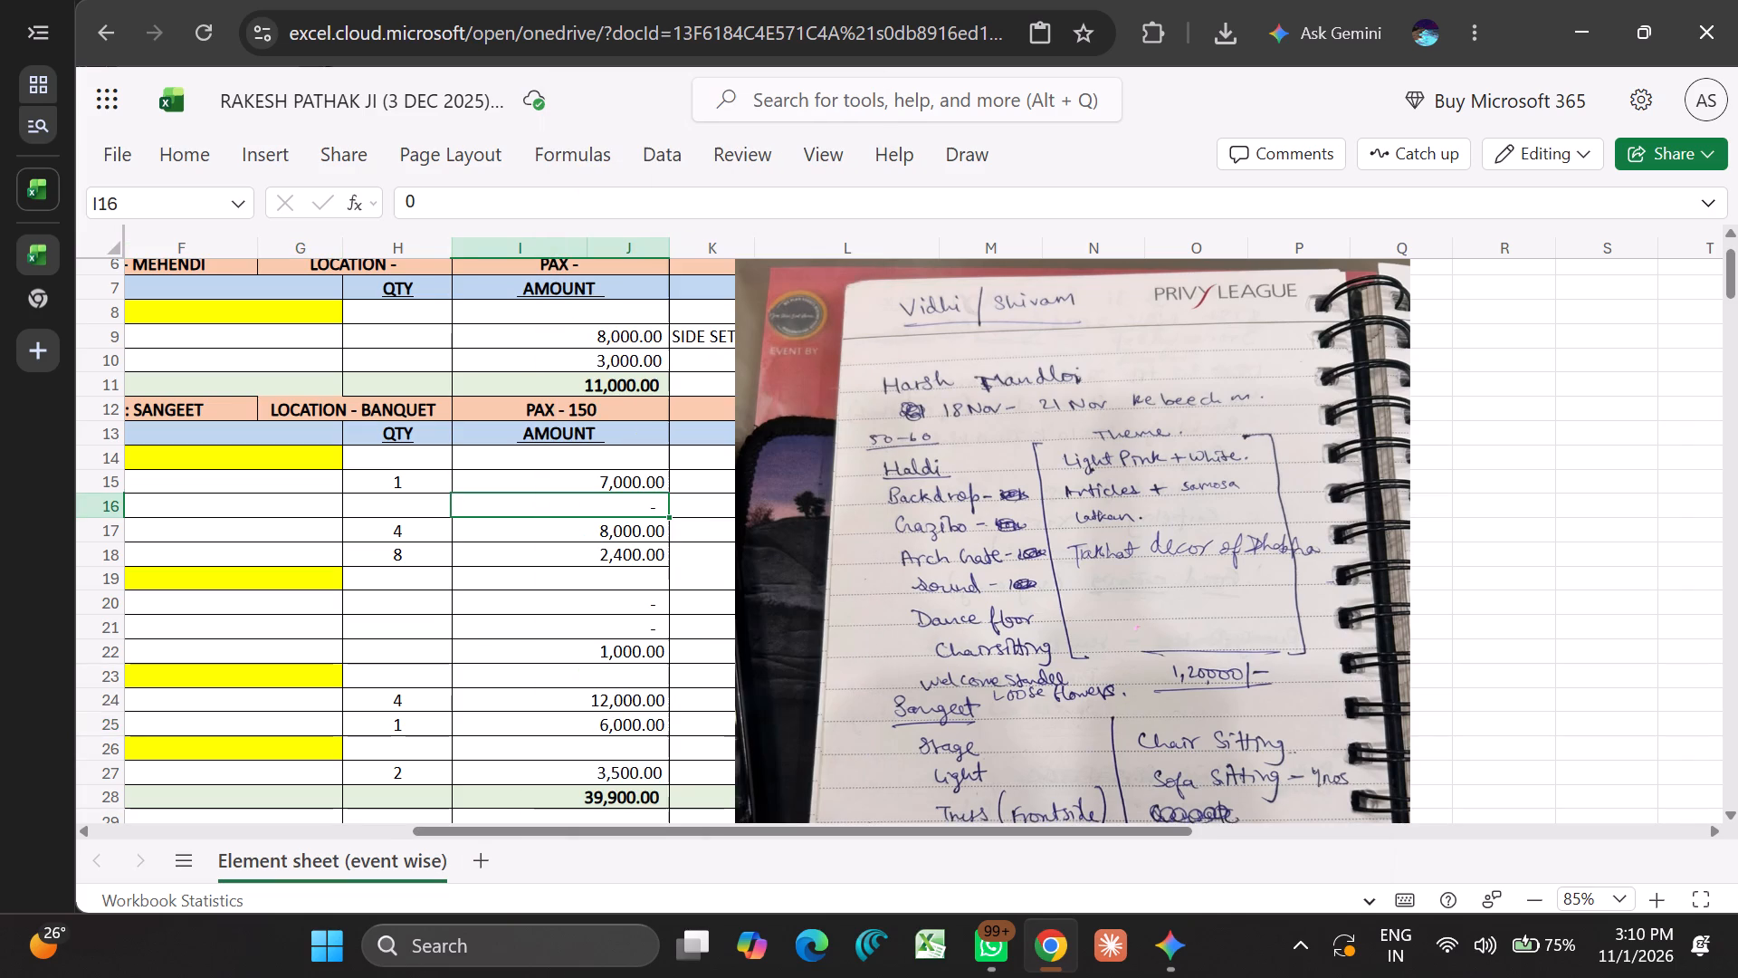
left_click(523, 792)
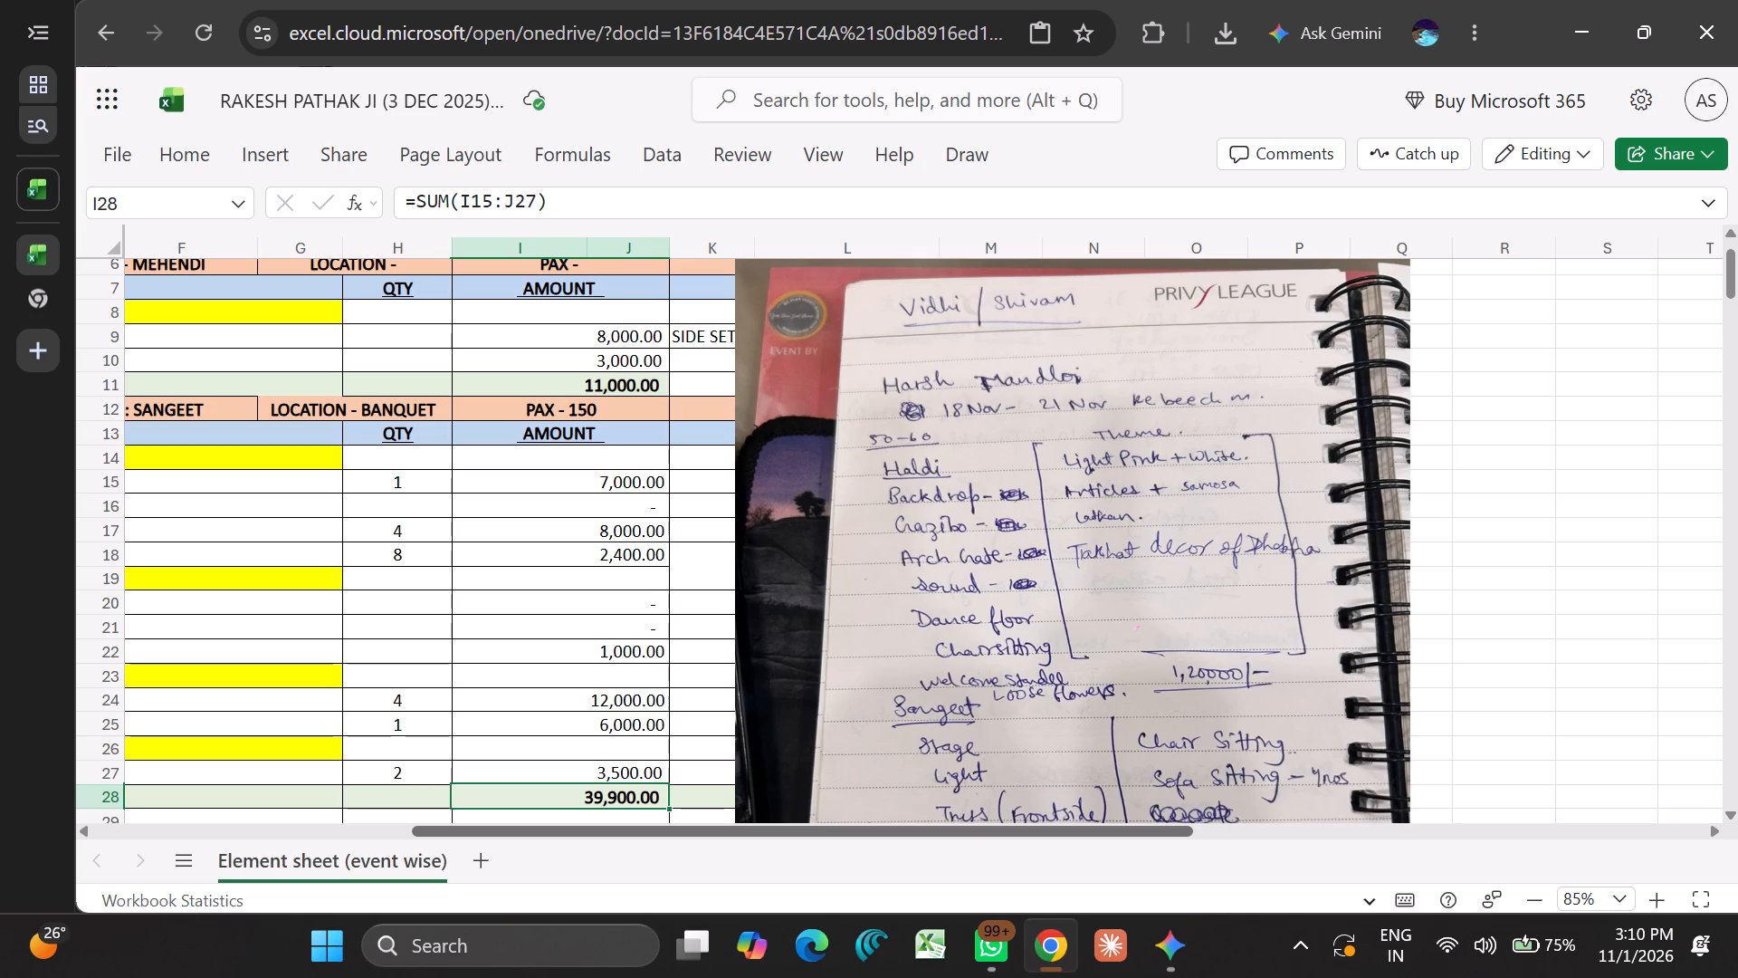
scroll(1136, 540, "right", 1)
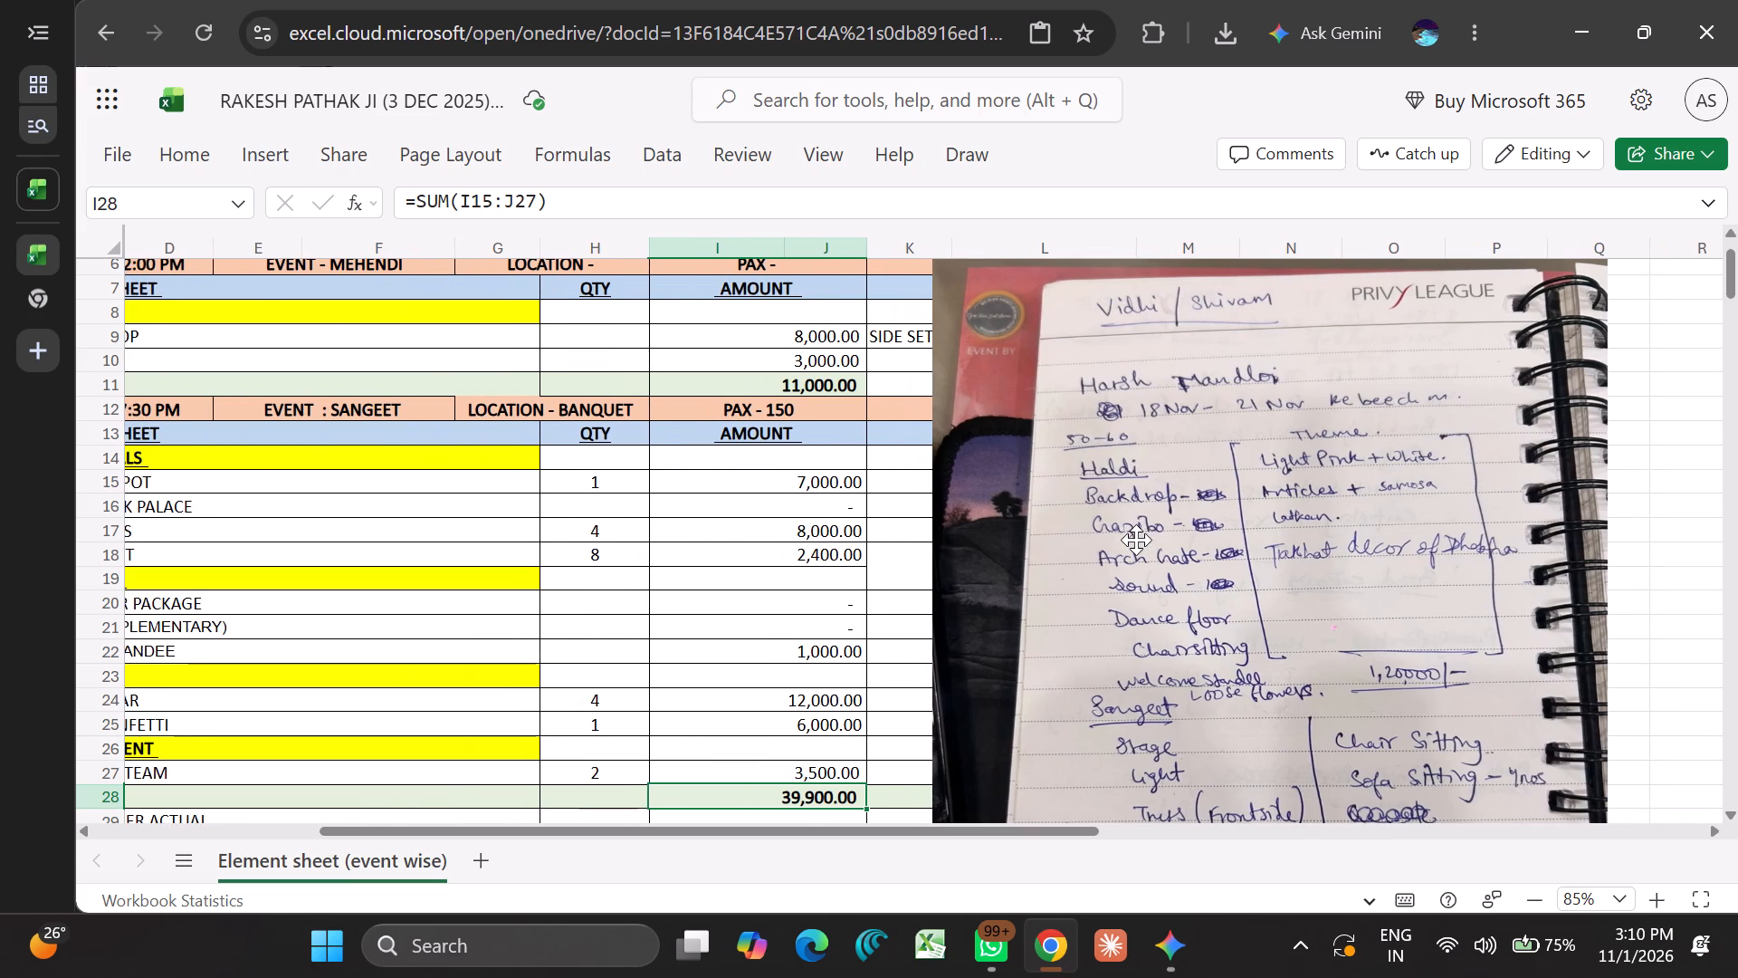
scroll(1136, 540, "left", 1)
scroll(1205, 610, "down", 1)
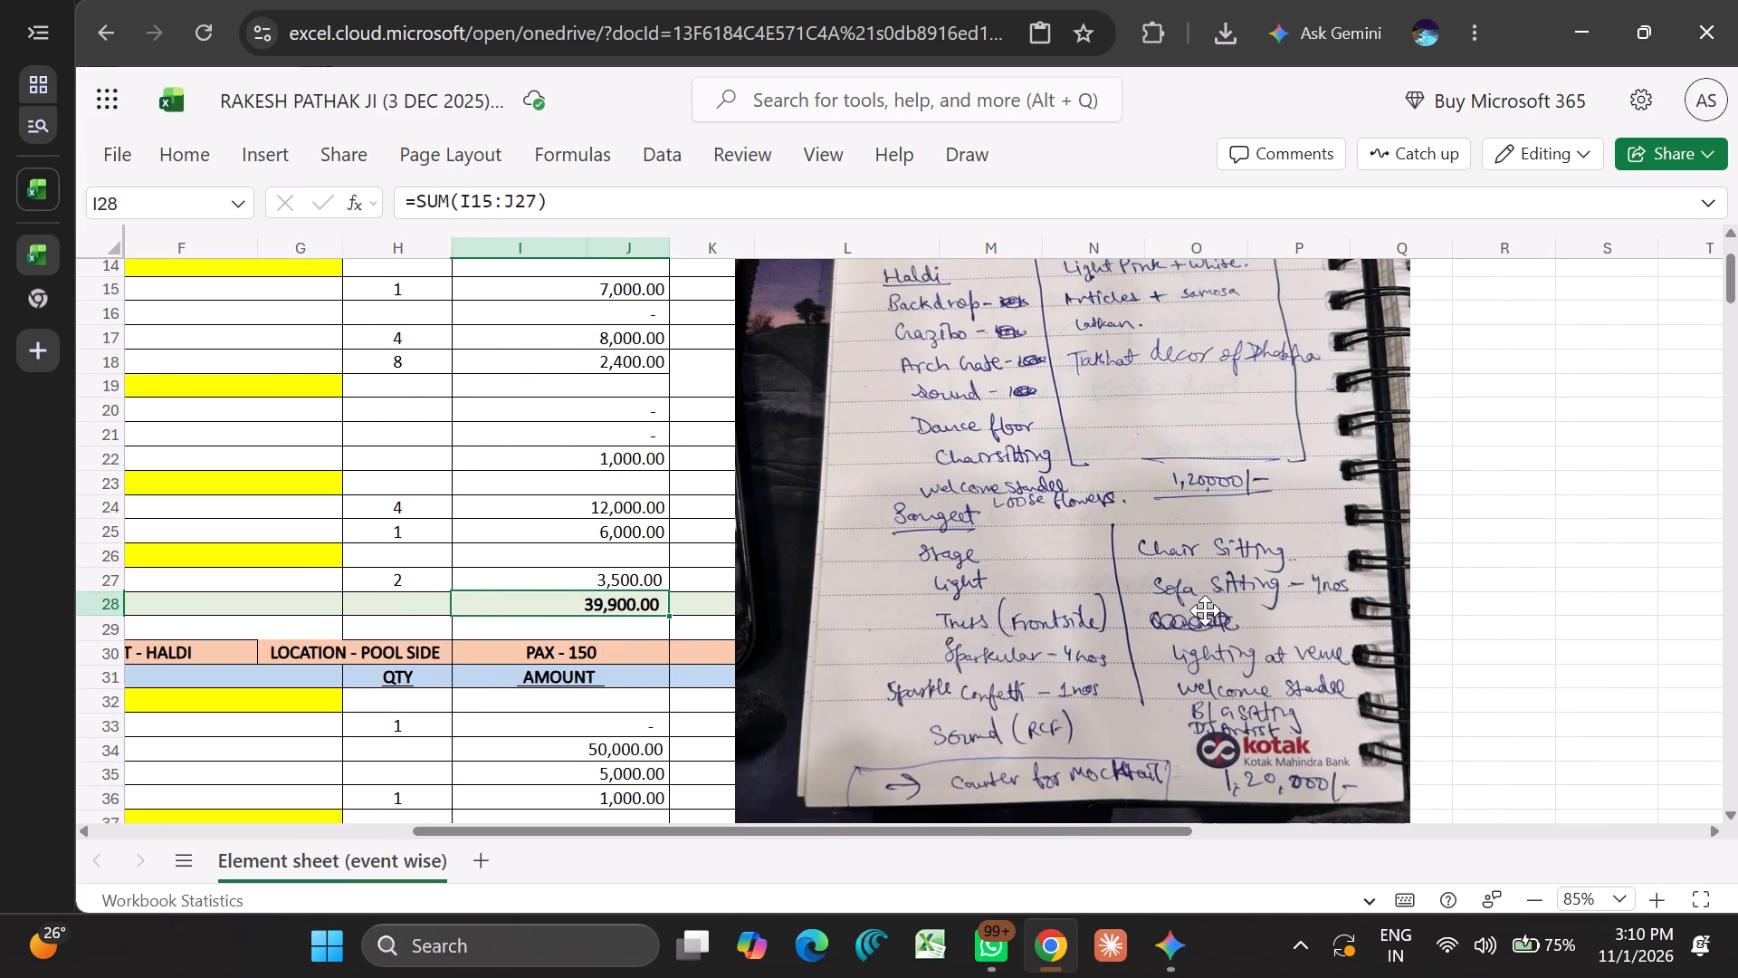
scroll(1205, 610, "right", 1)
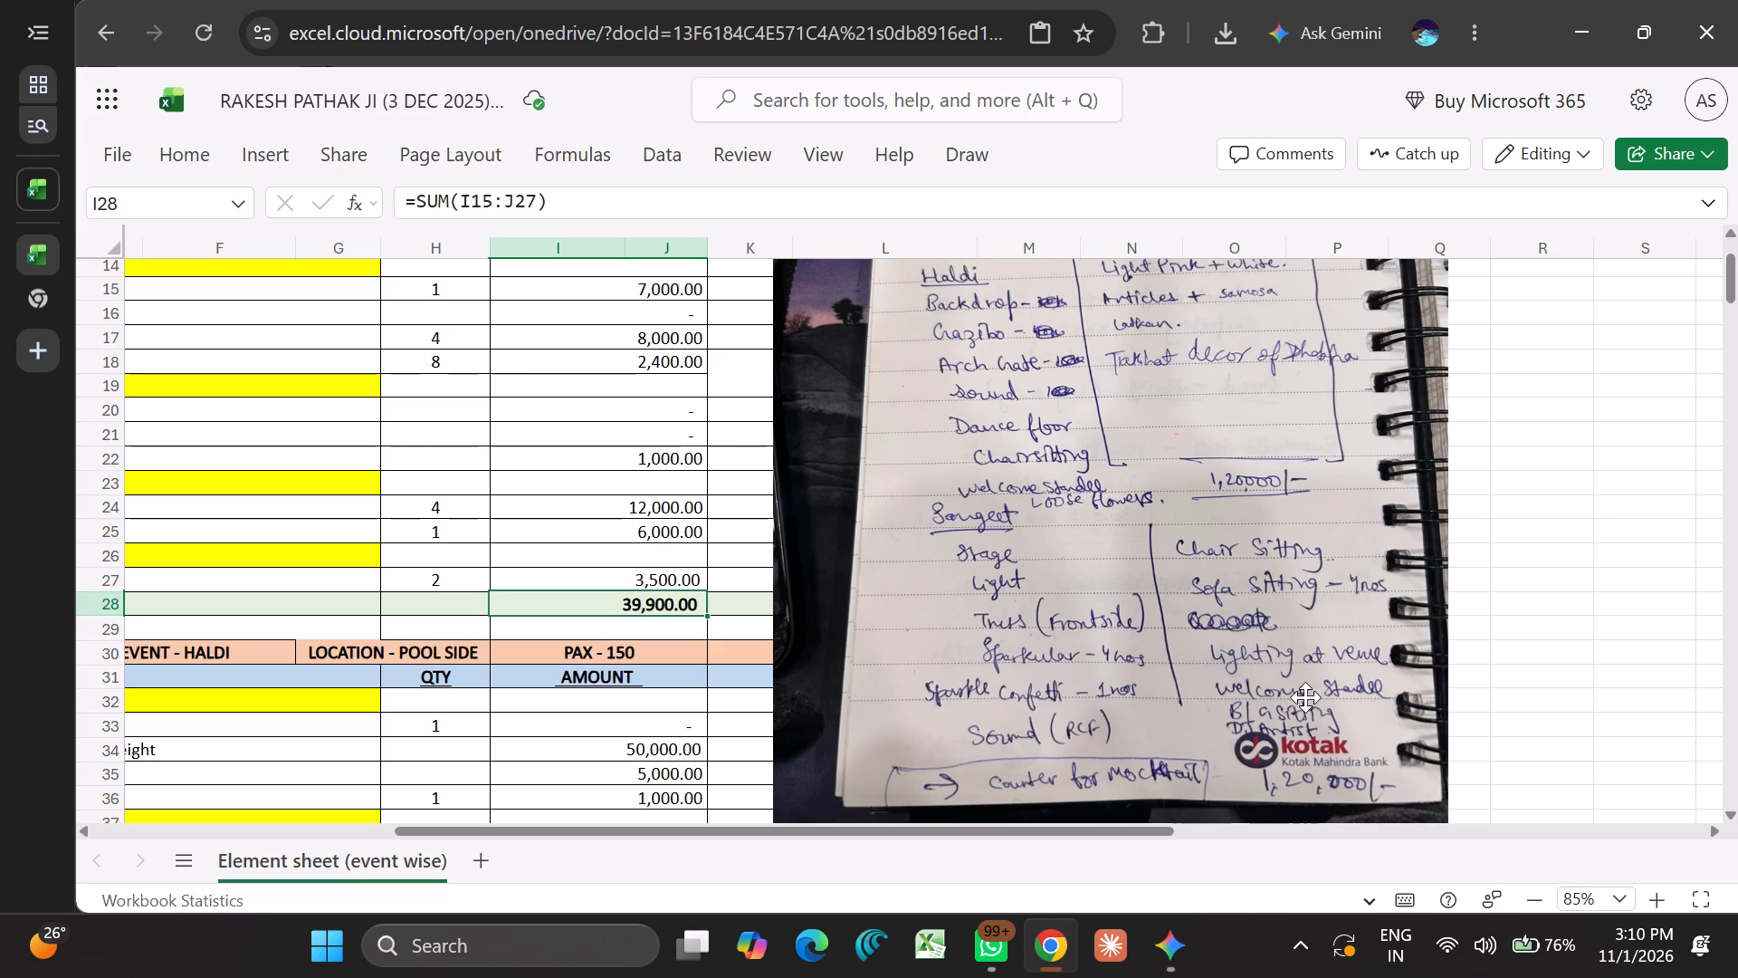
scroll(1305, 697, "right", 2)
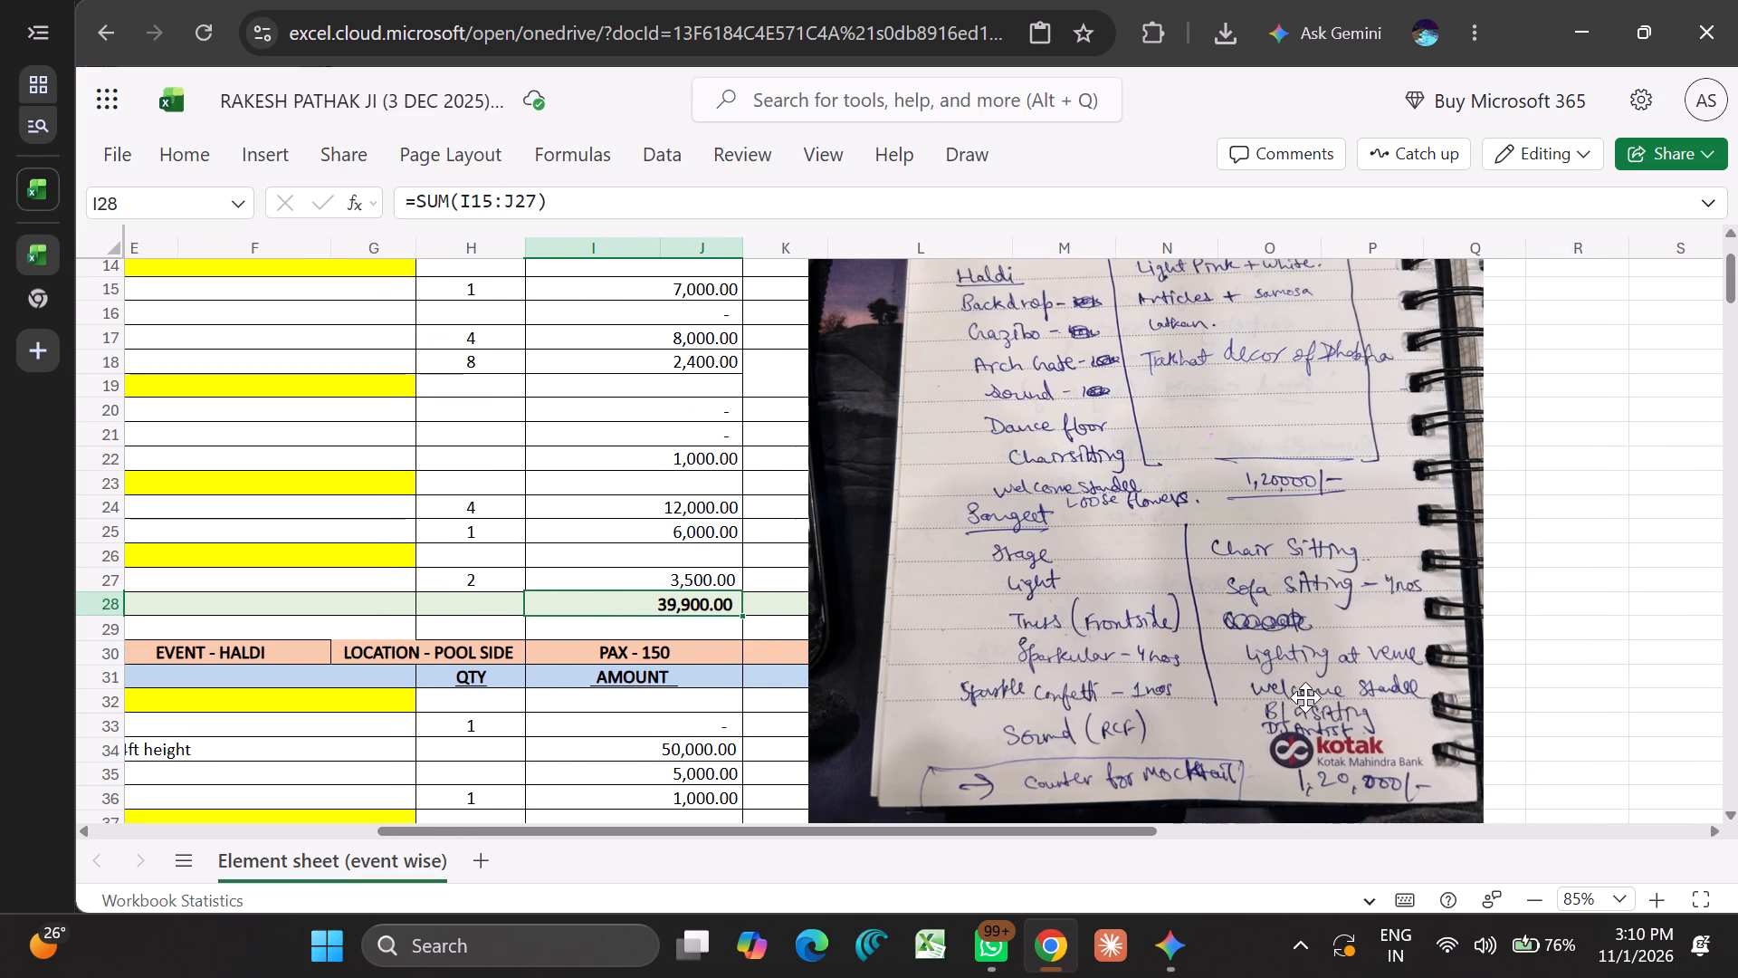
scroll(1305, 697, "right", 1)
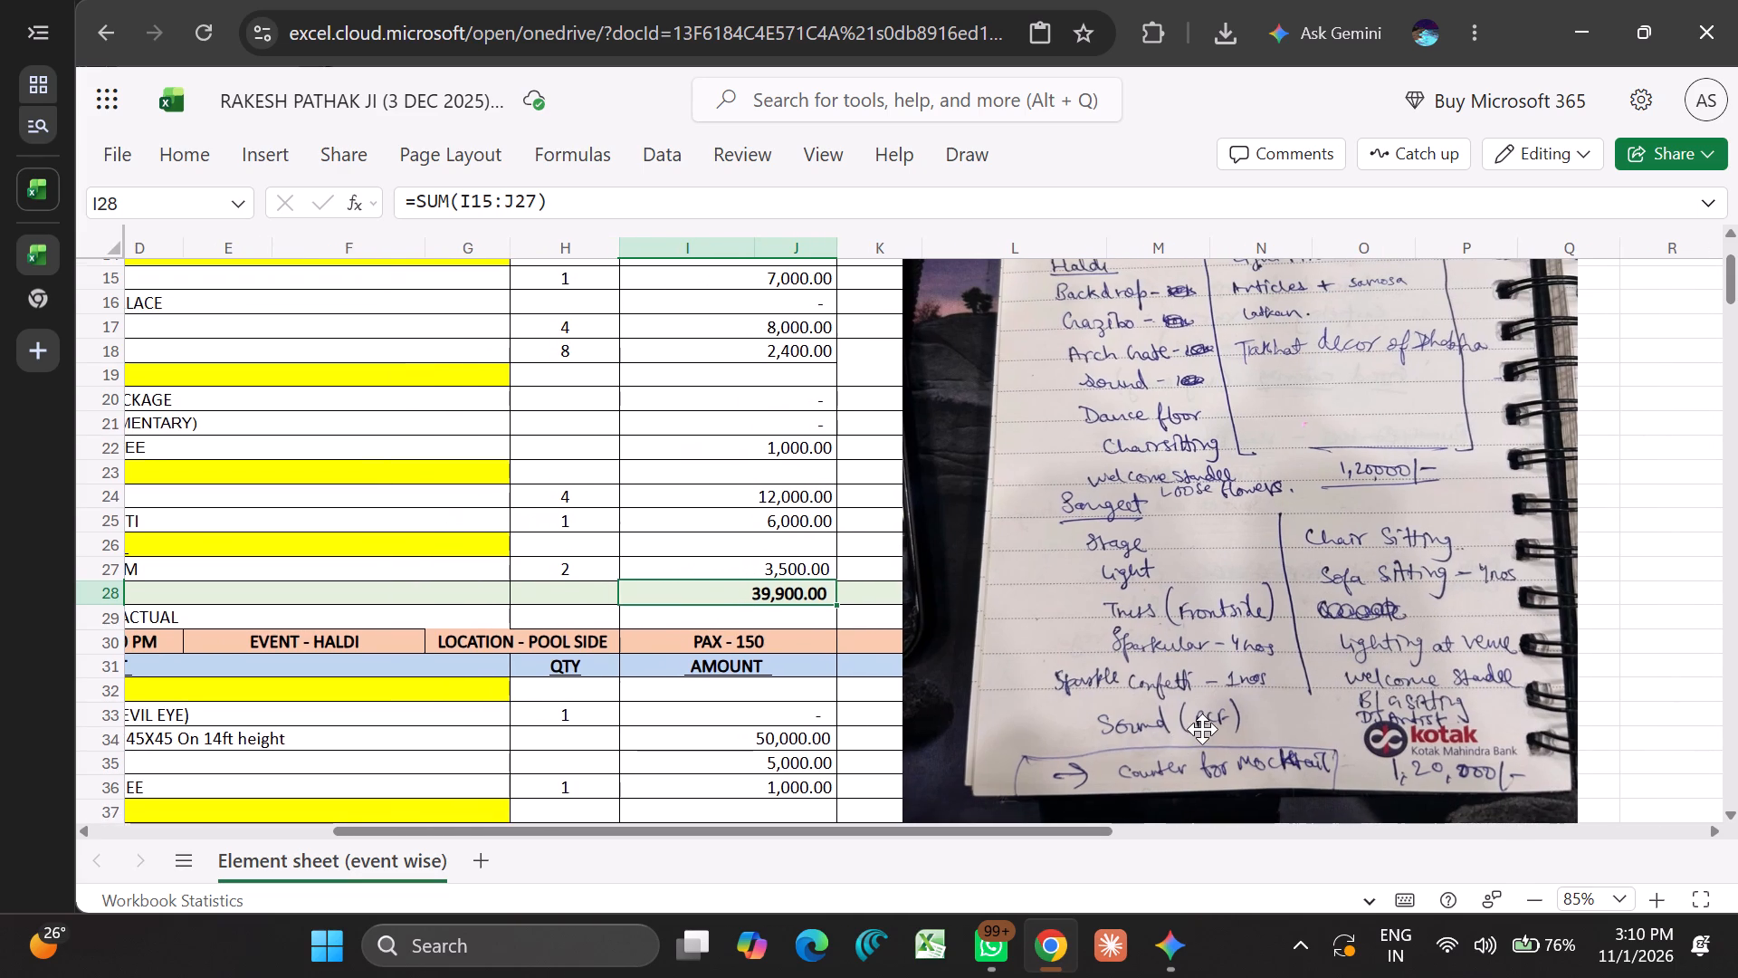
scroll(1202, 729, "down", 2)
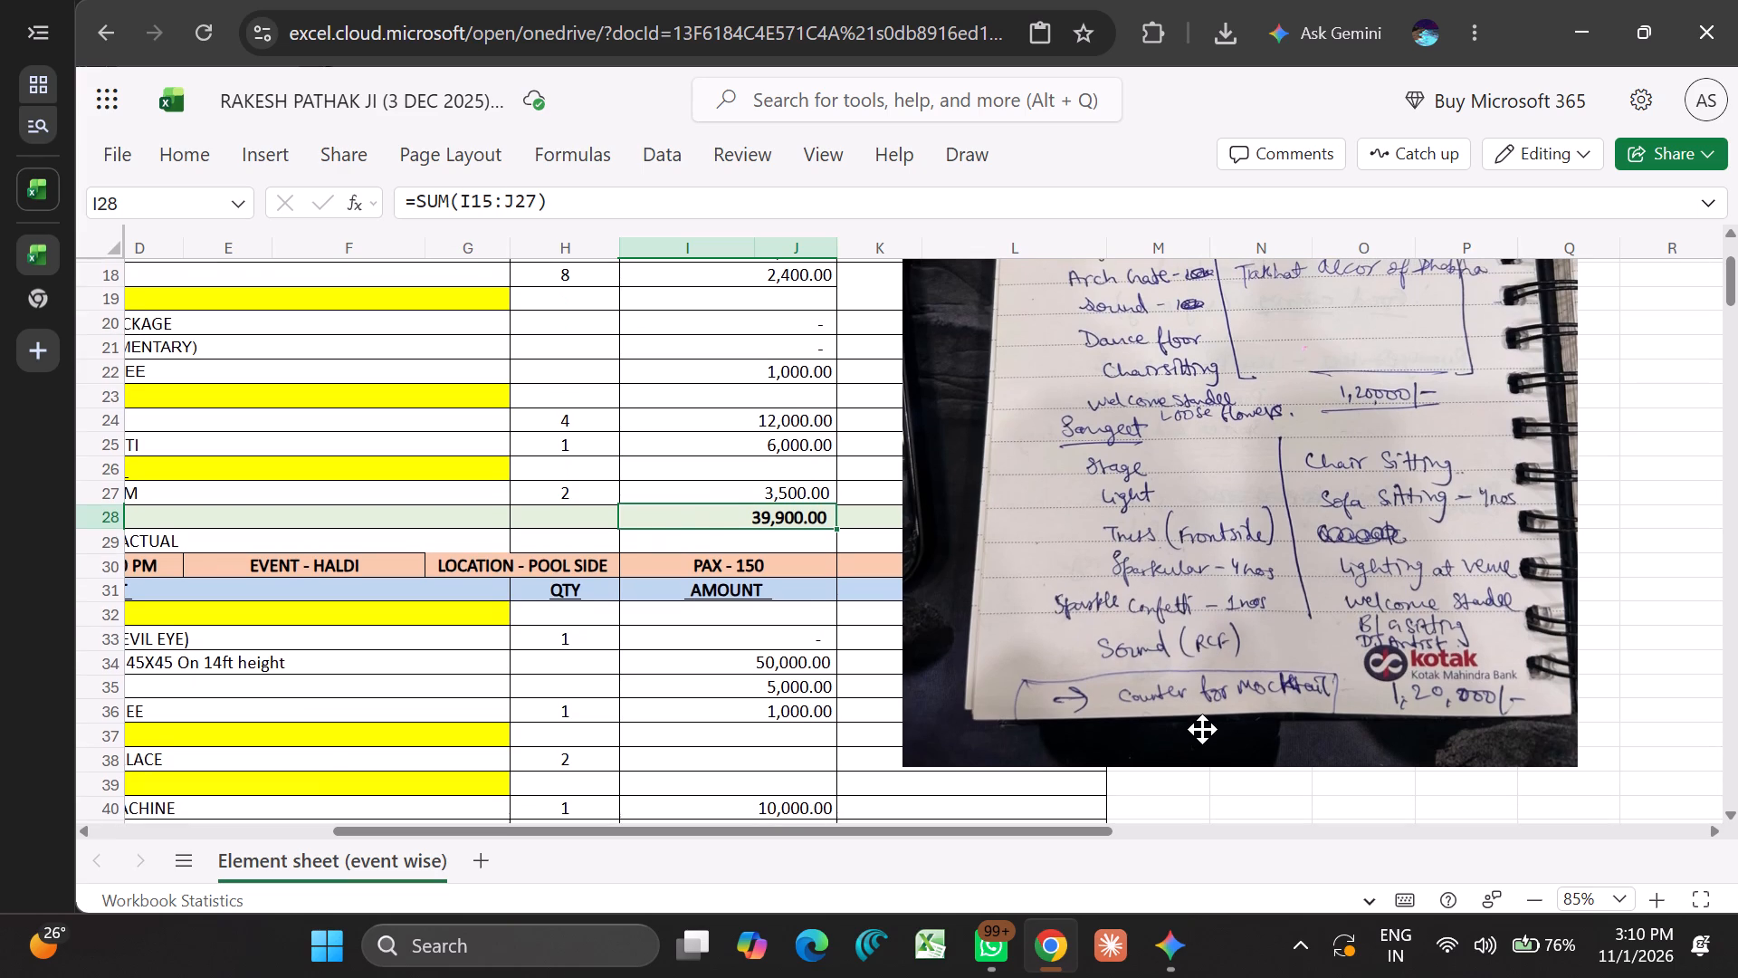
scroll(1202, 729, "up", 1)
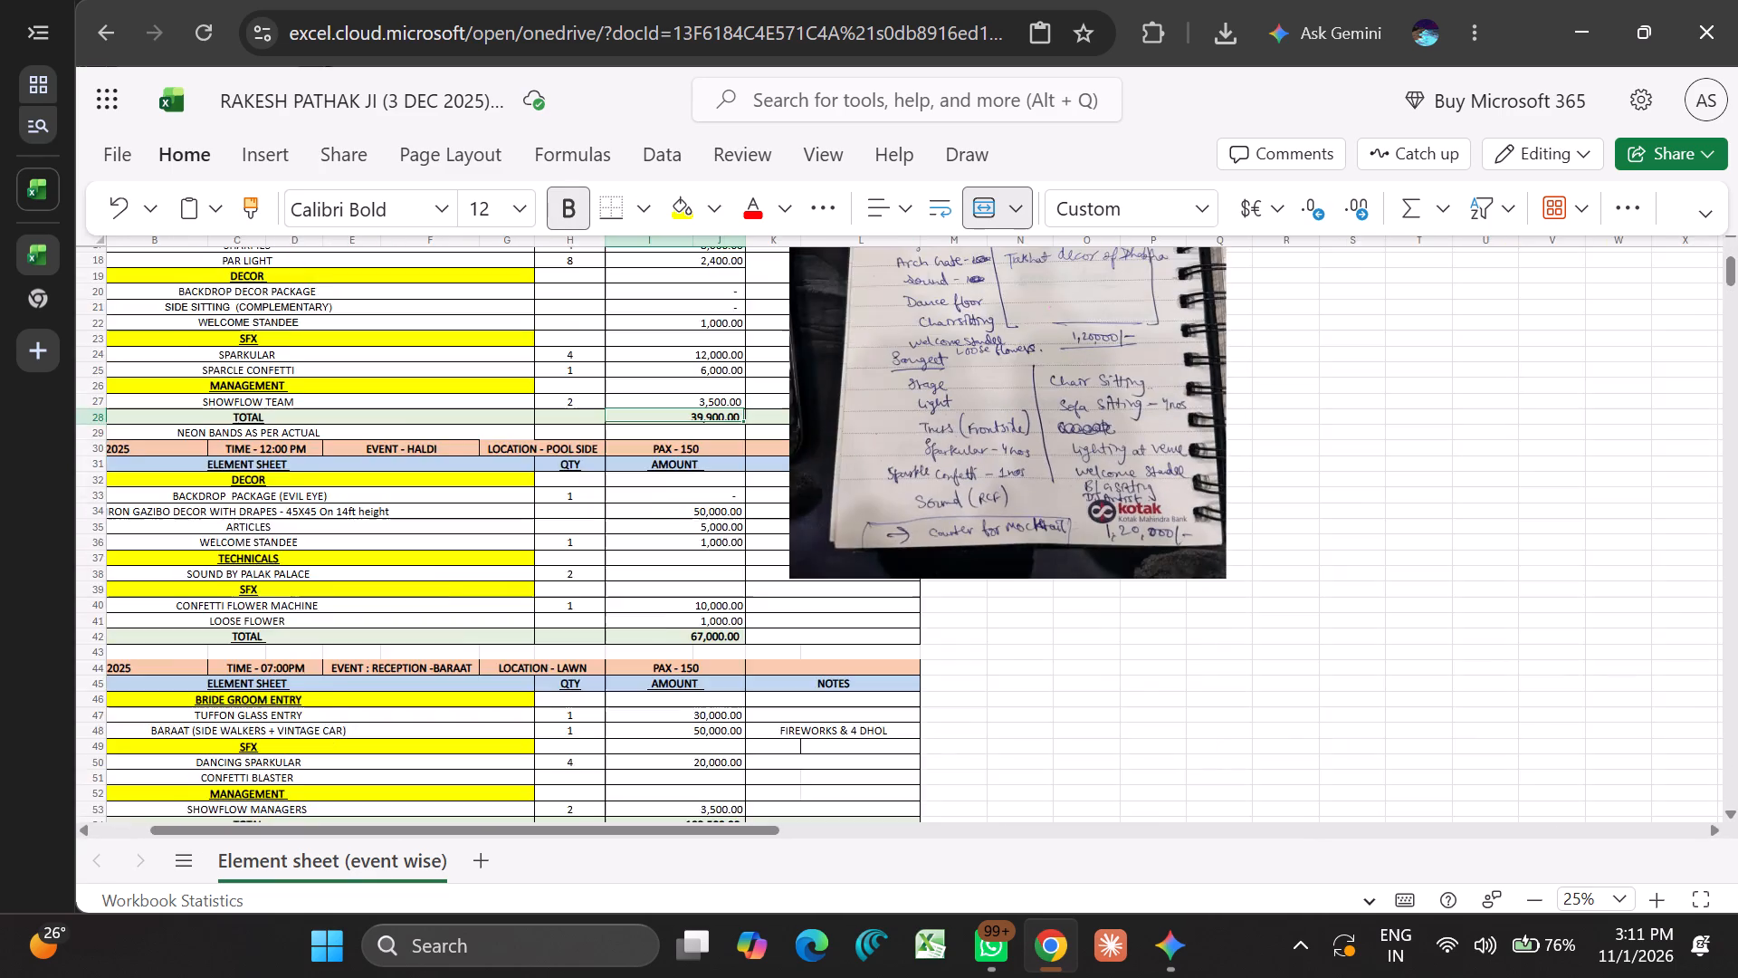
Review the Mehendi, Sangeet and Haldi element rows side by side with the handwritten notes at 80% zoom.
scroll(183, 475, "right", 3)
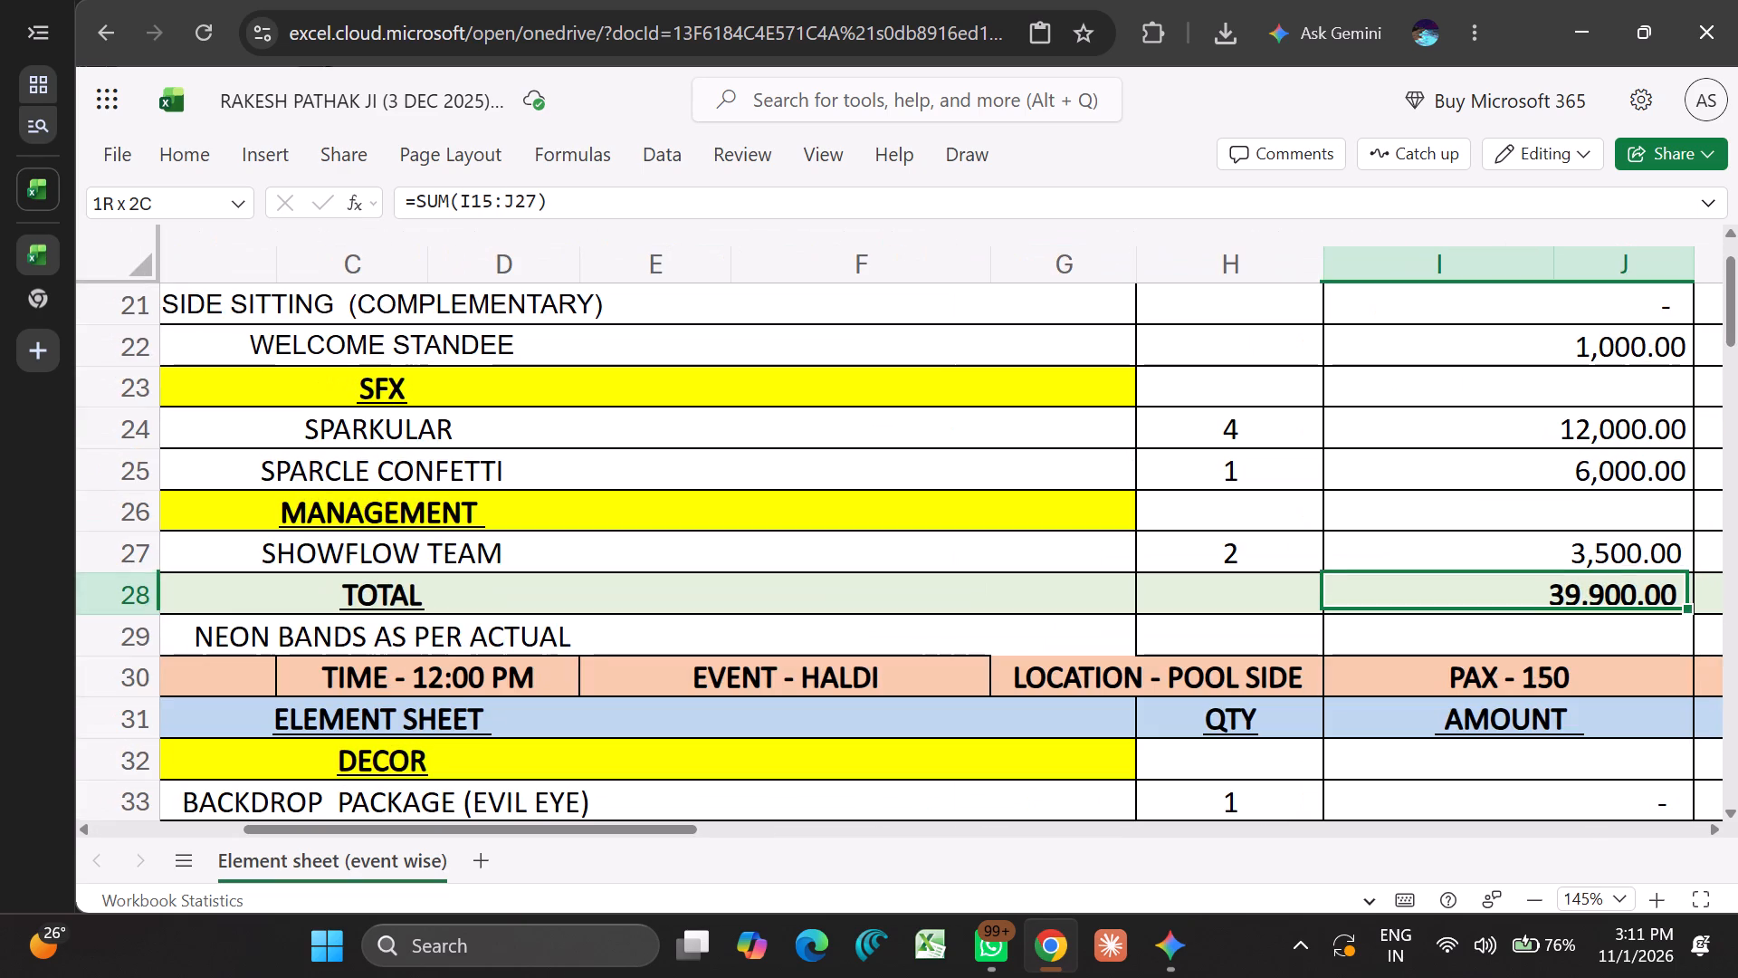
triple_click(1537, 900)
triple_click(1537, 900)
triple_click(1537, 900)
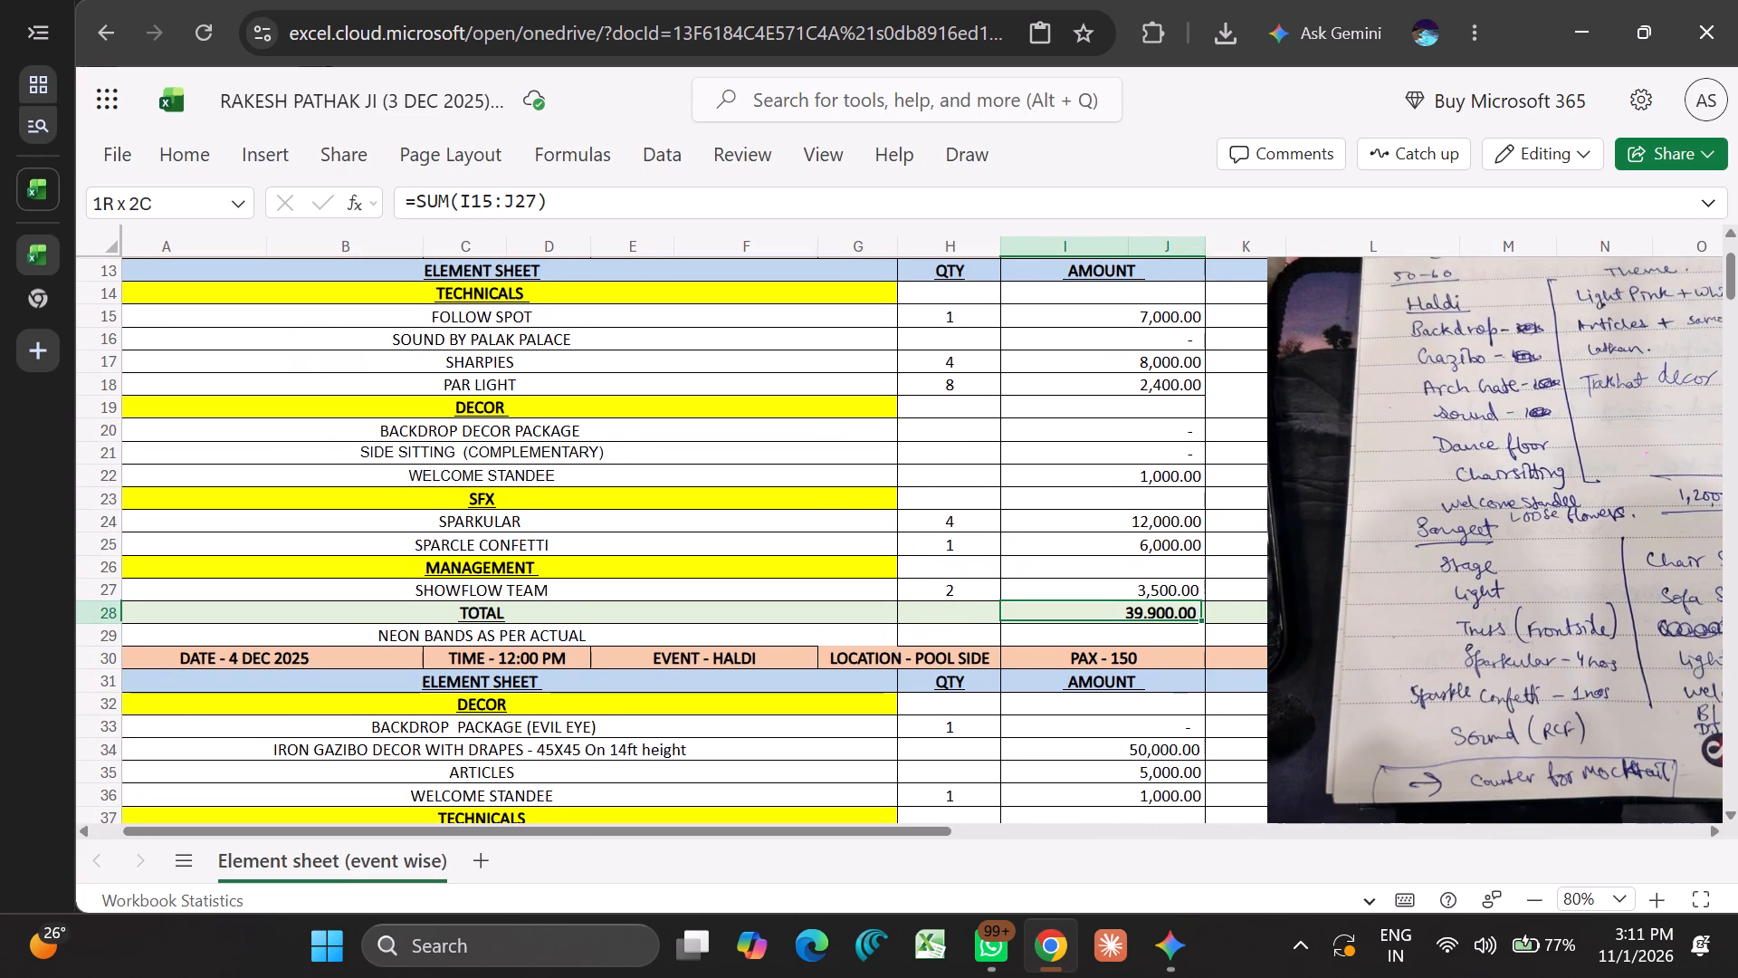
scroll(954, 565, "up", 1)
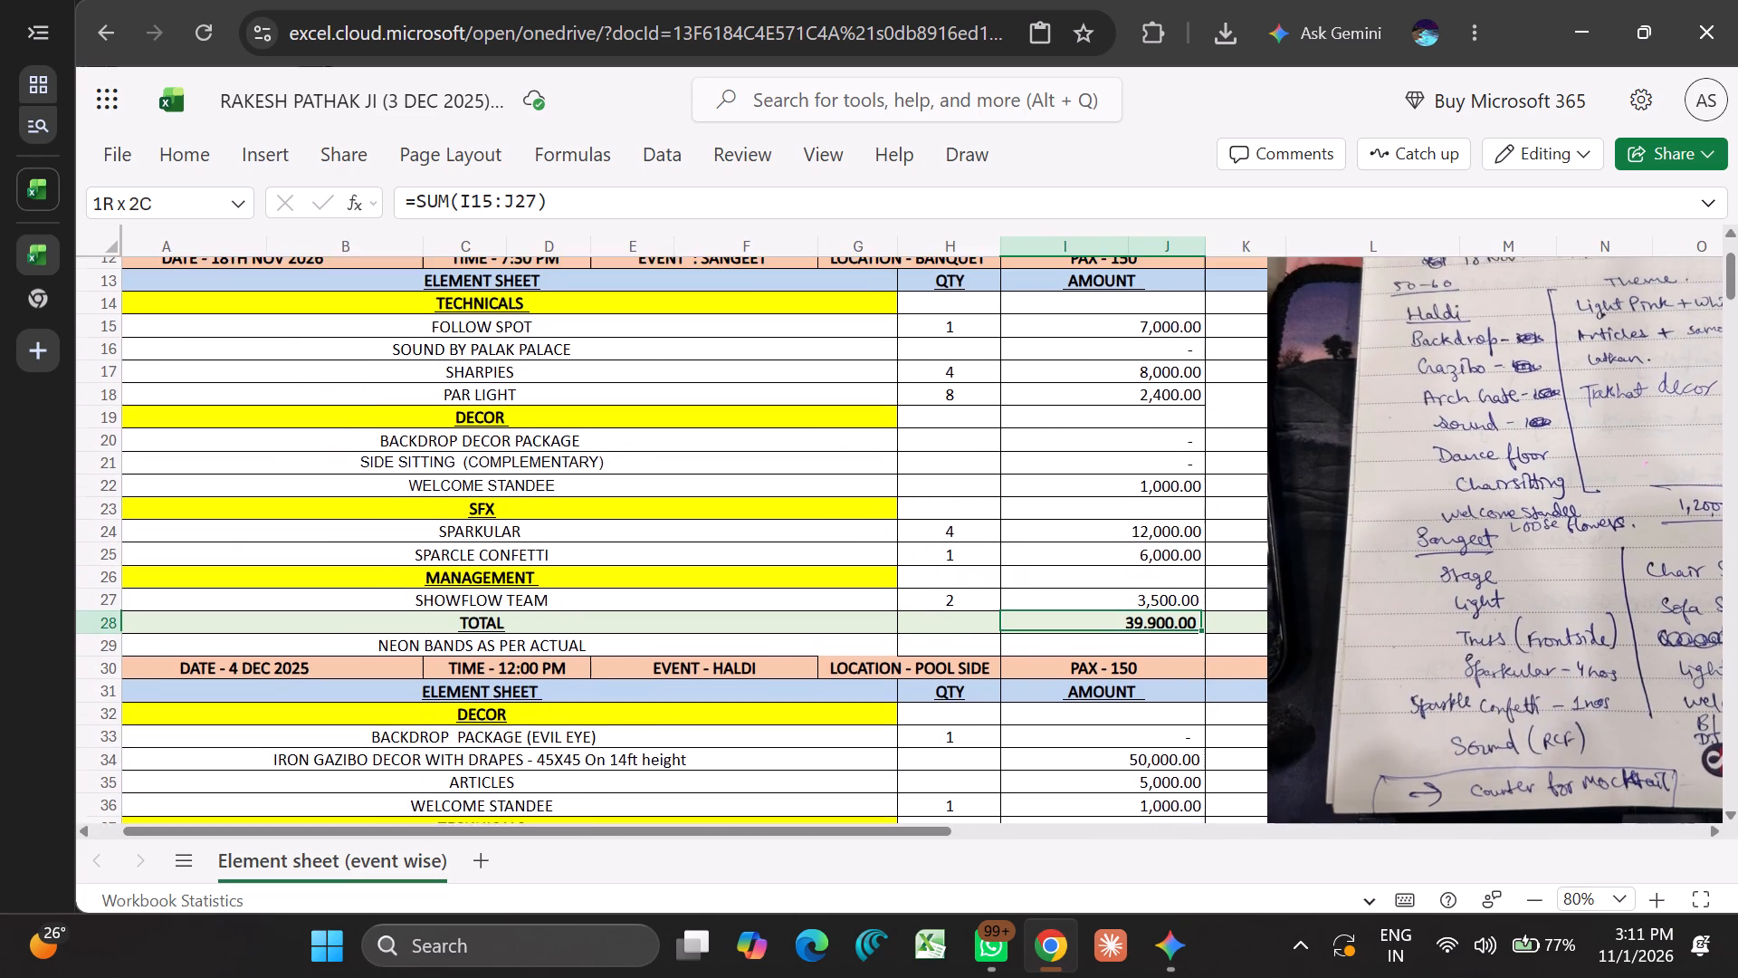
scroll(954, 565, "up", 1)
scroll(954, 565, "down", 1)
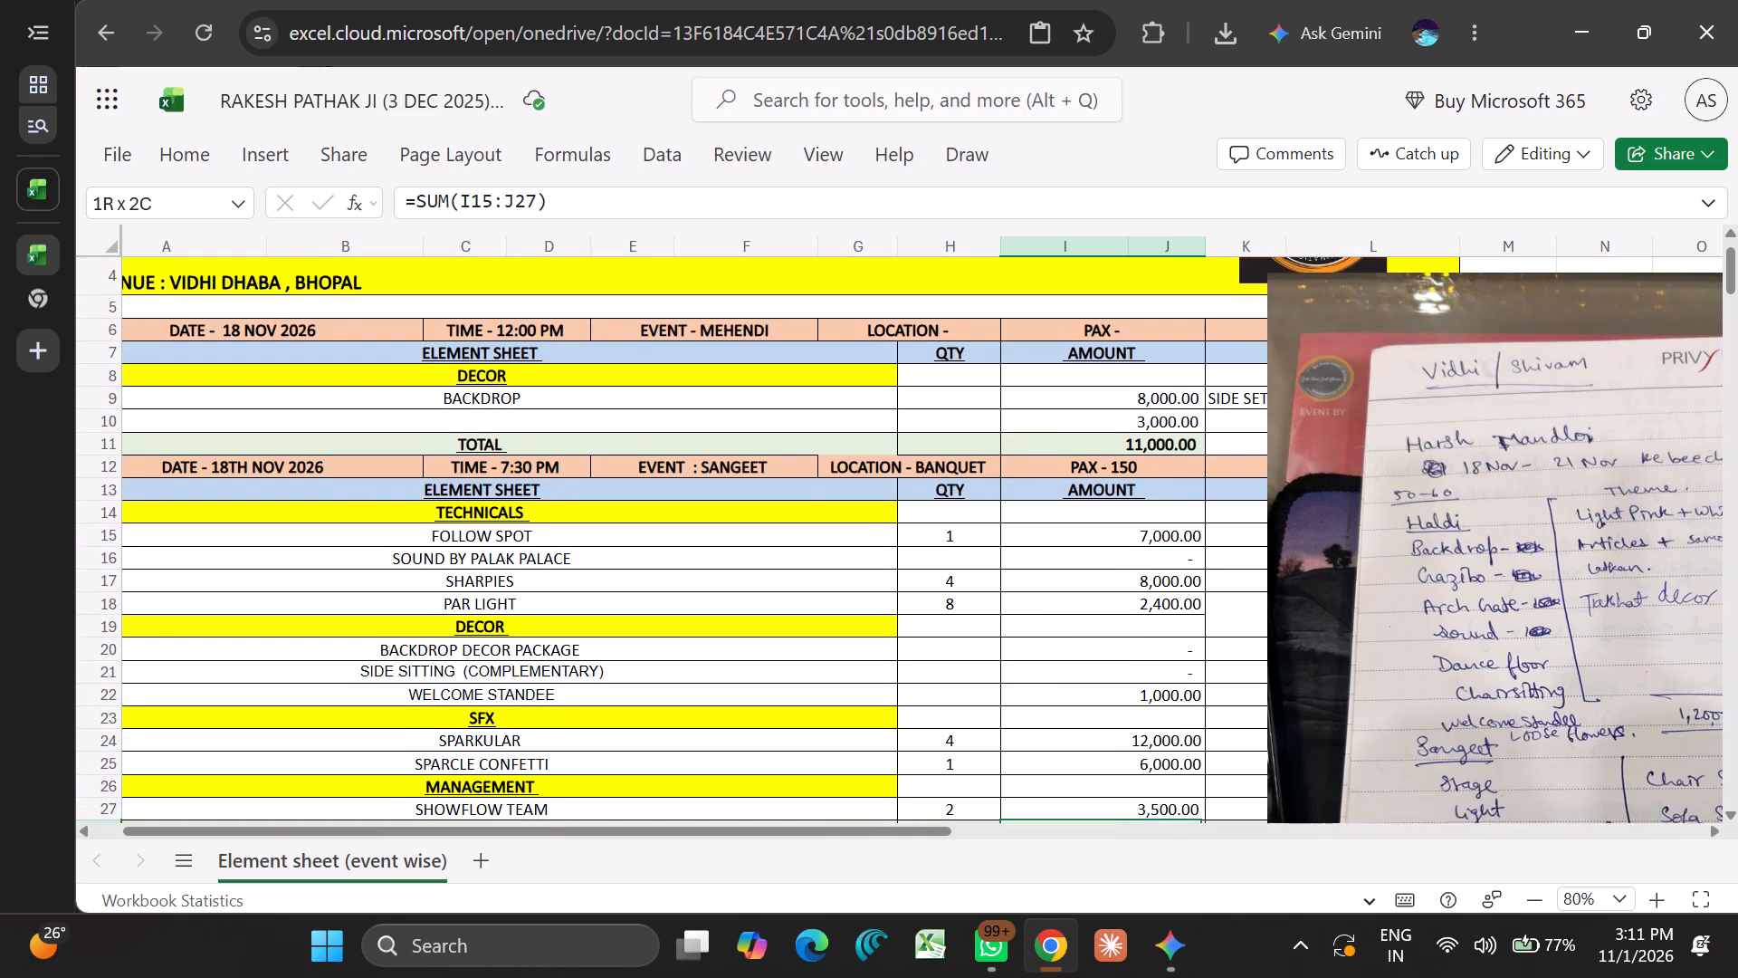
scroll(954, 565, "down", 1)
scroll(1347, 559, "left", 1)
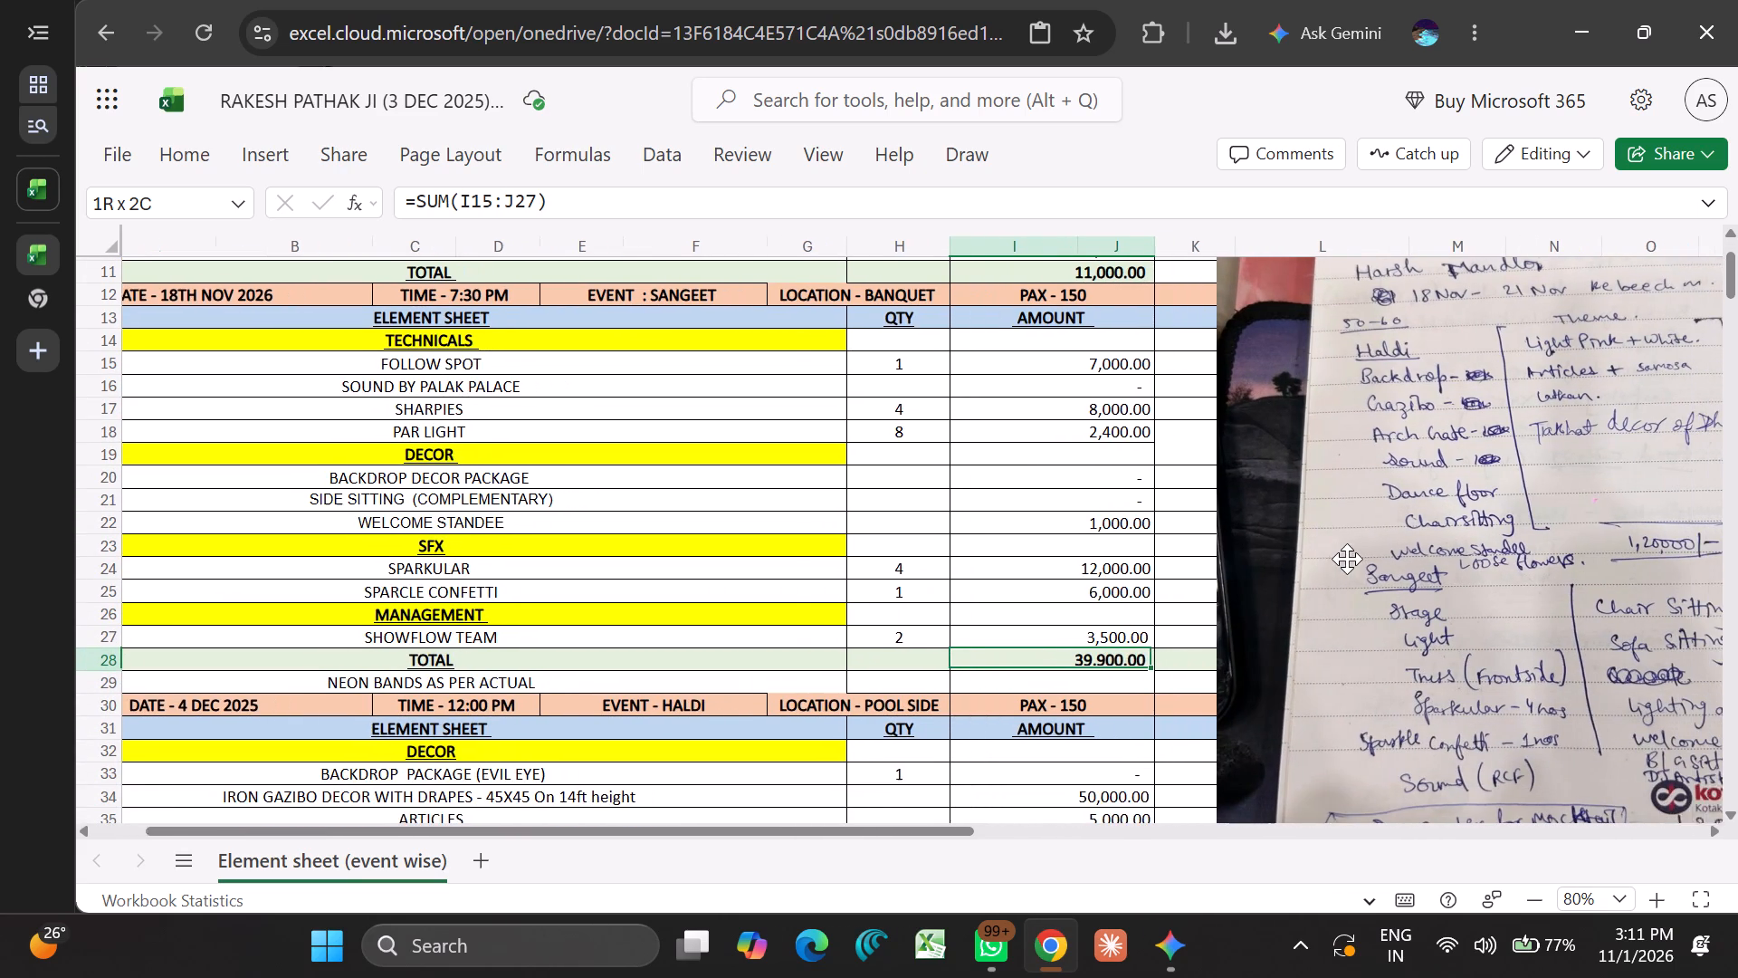
scroll(1347, 559, "left", 2)
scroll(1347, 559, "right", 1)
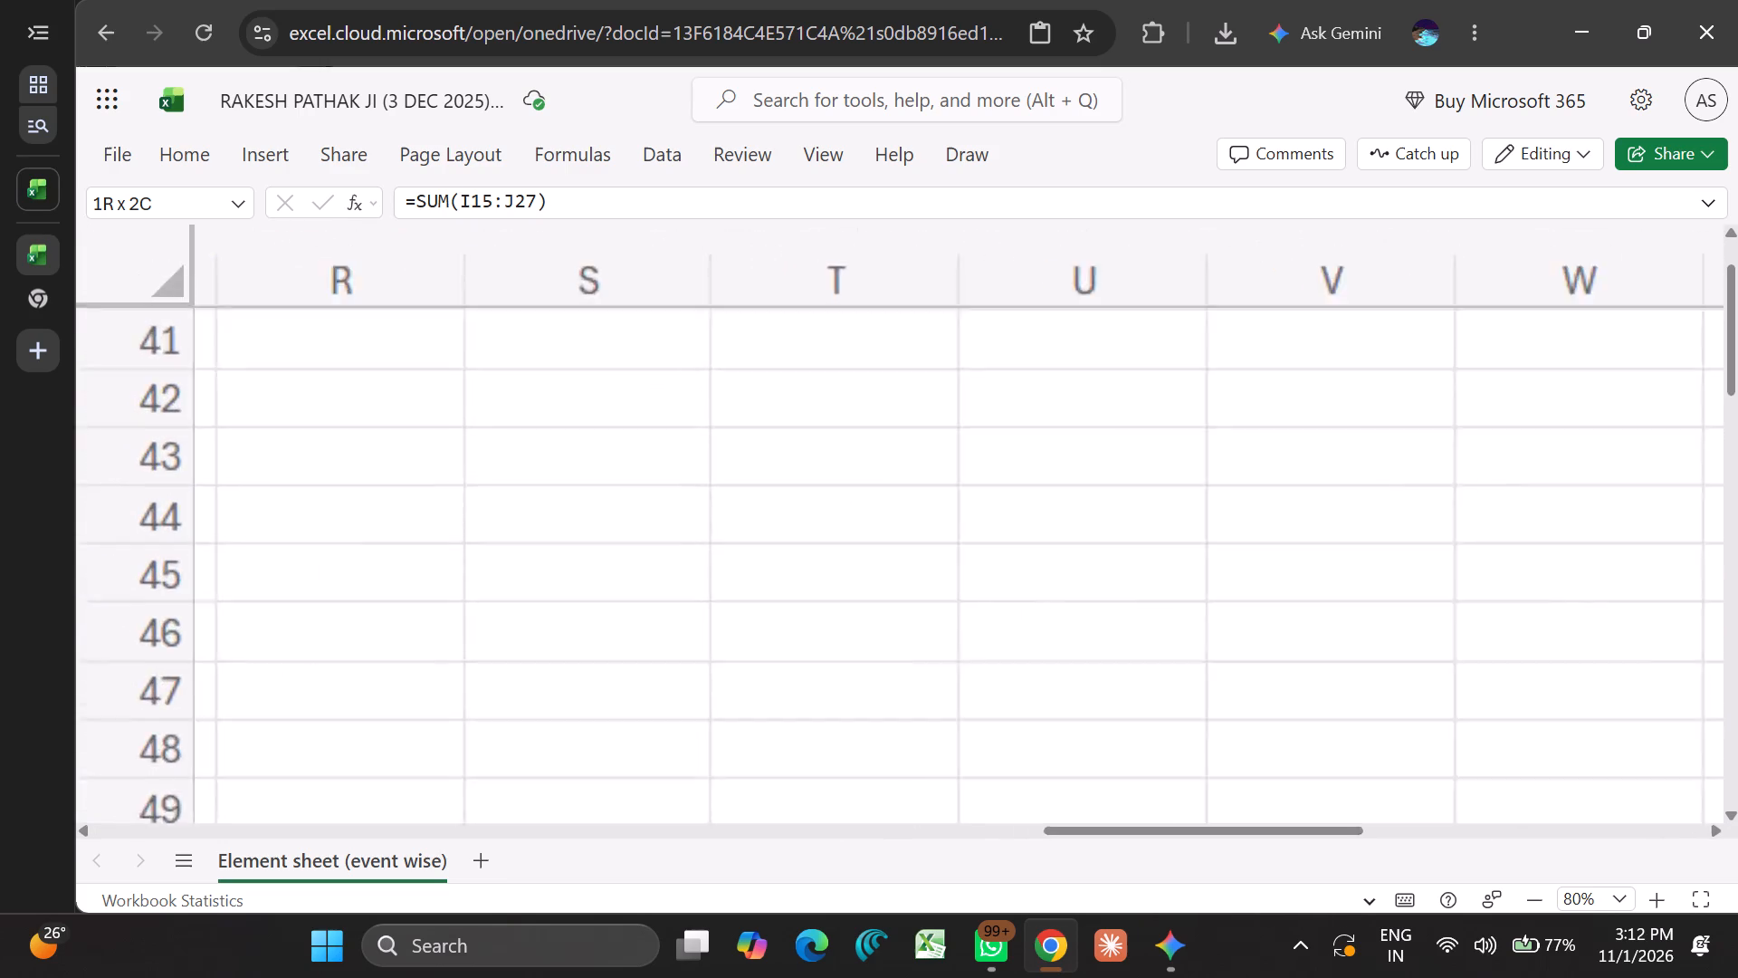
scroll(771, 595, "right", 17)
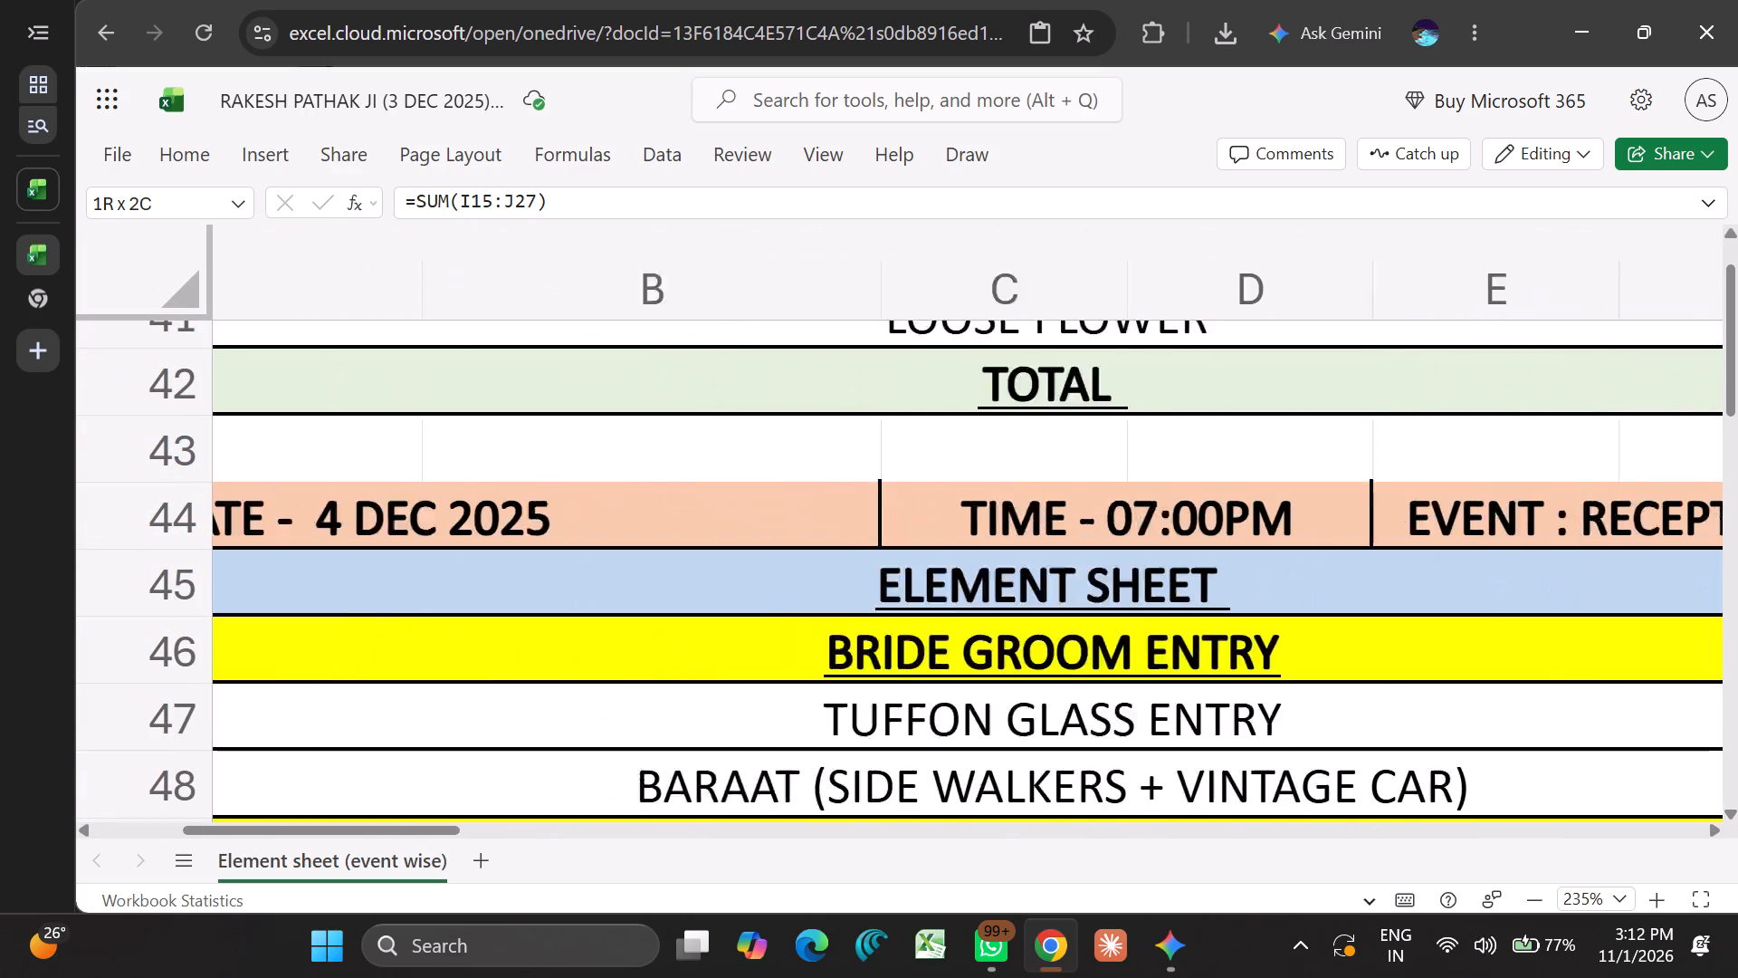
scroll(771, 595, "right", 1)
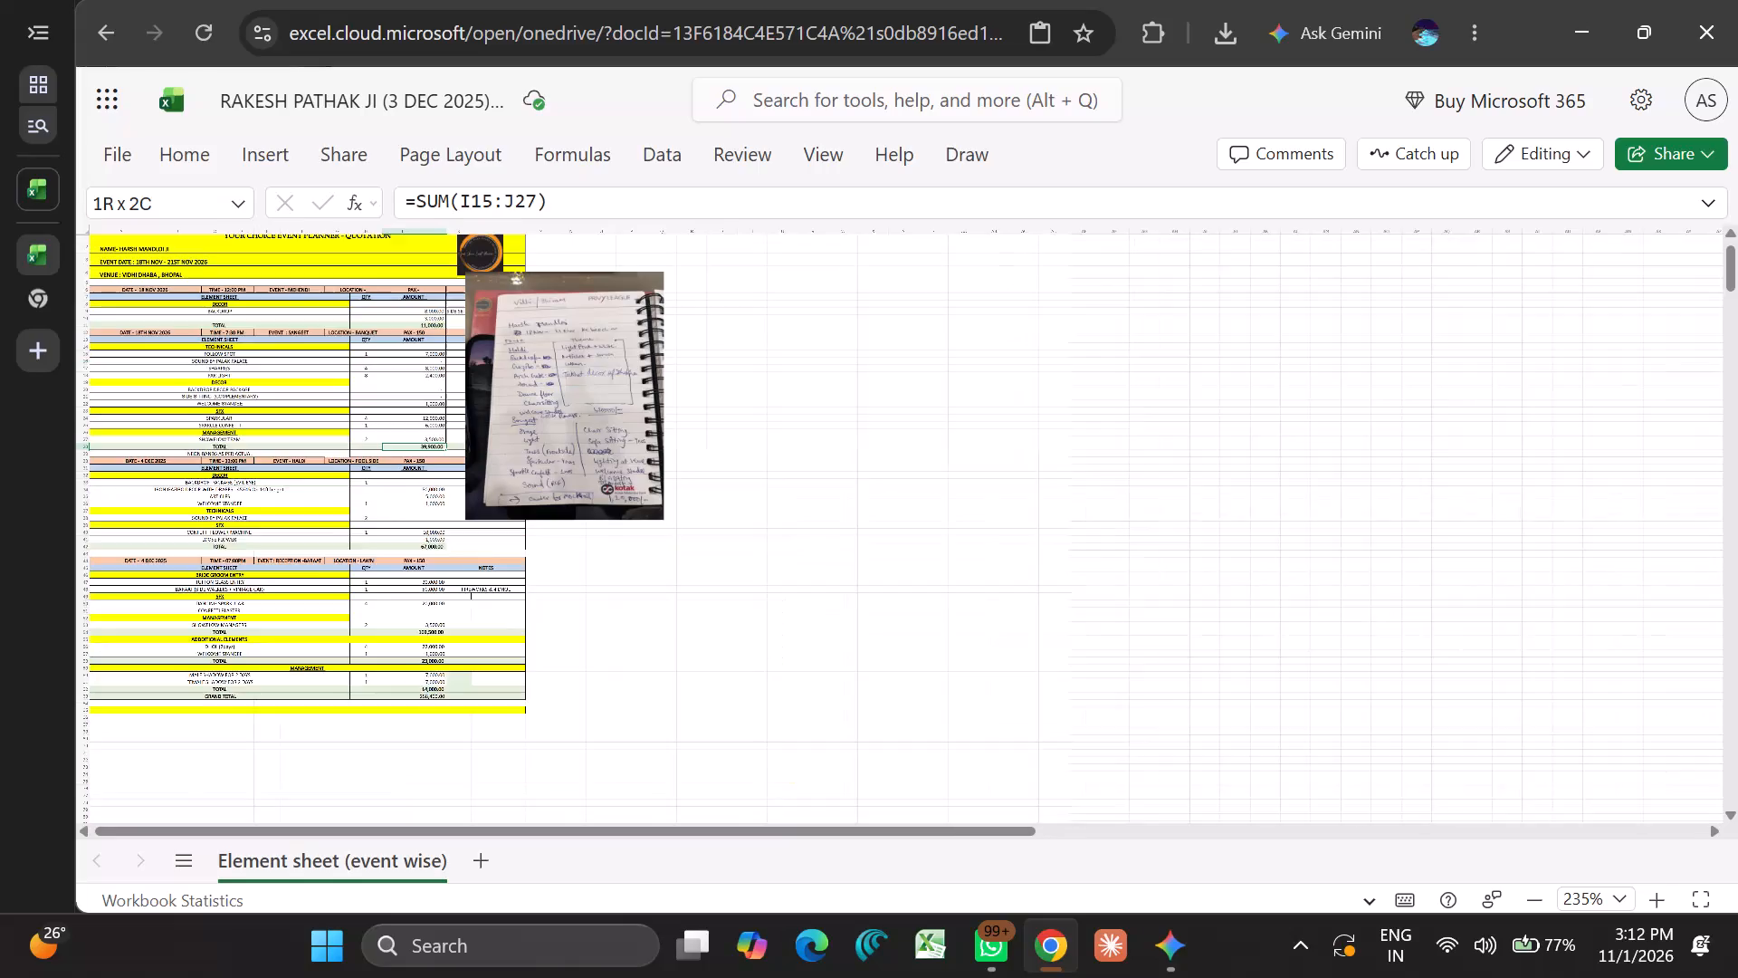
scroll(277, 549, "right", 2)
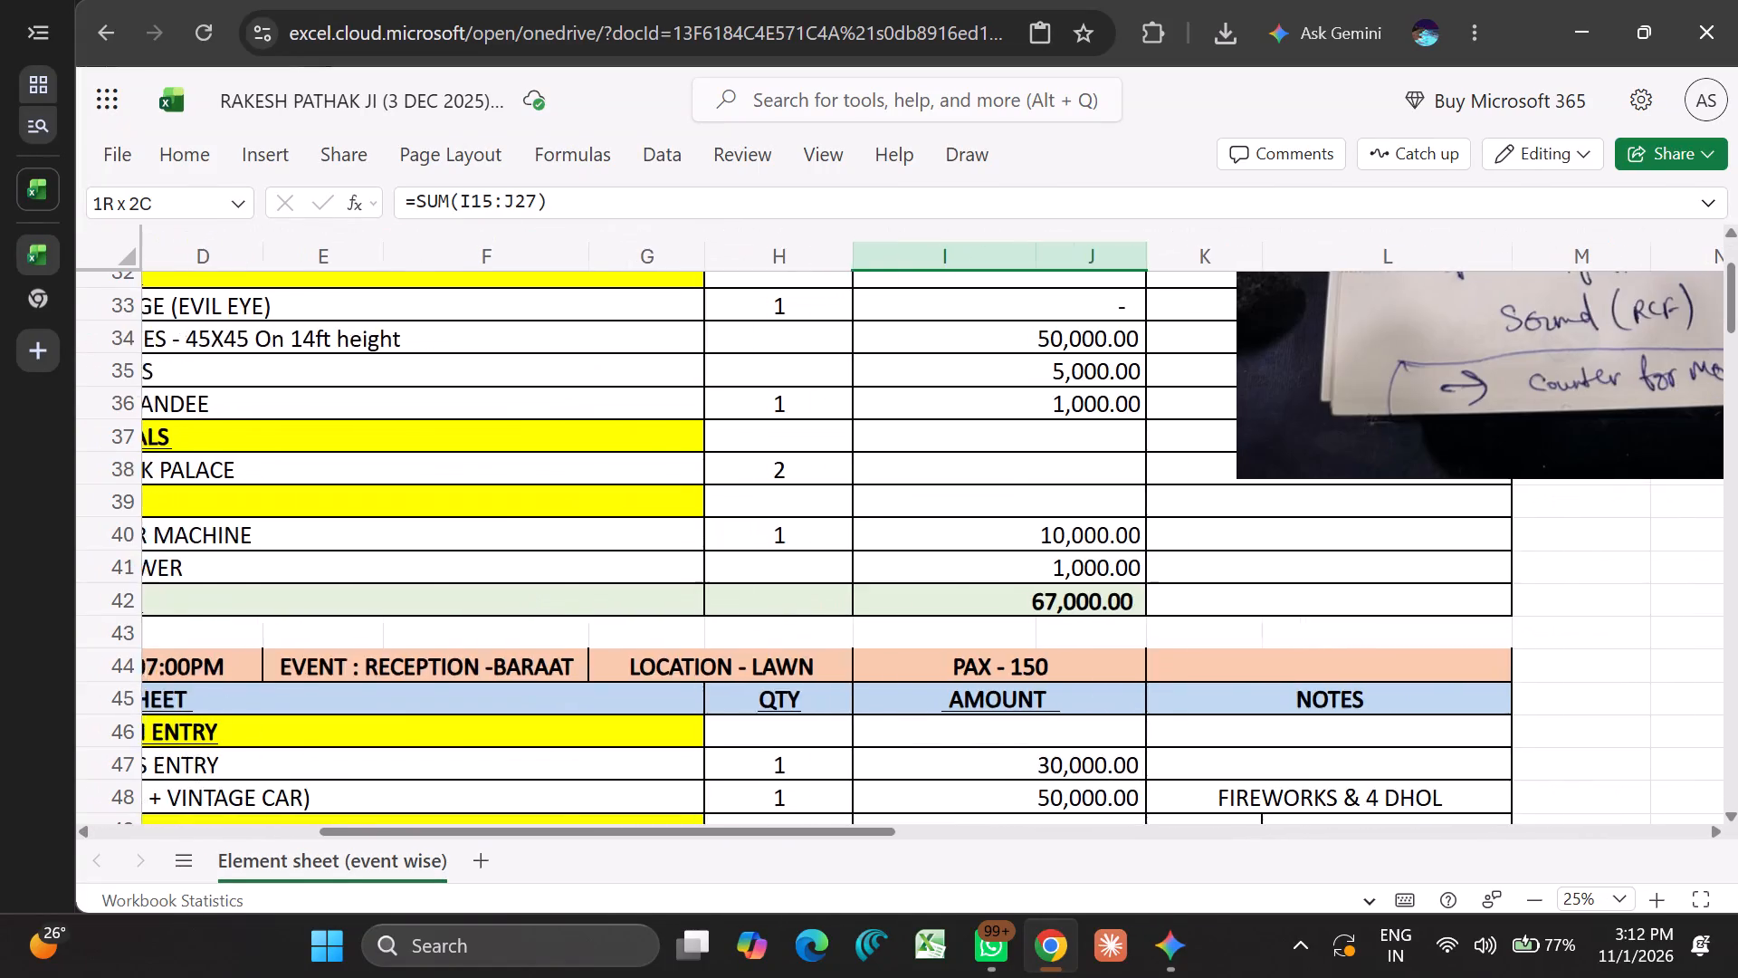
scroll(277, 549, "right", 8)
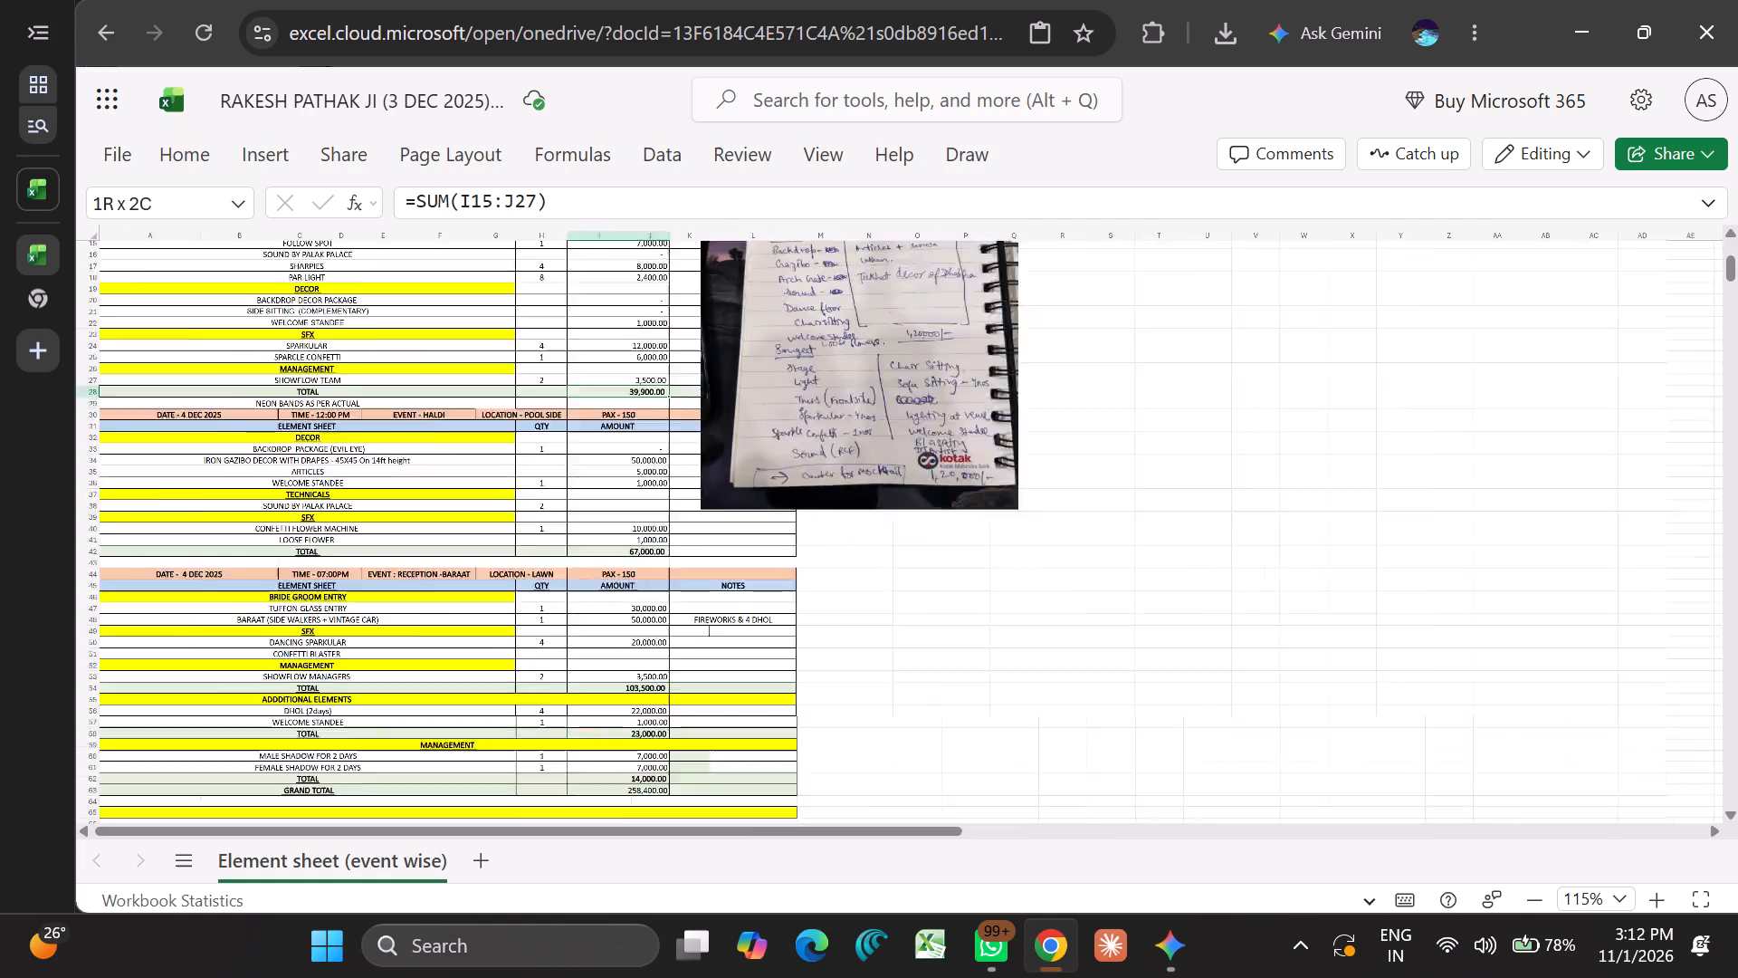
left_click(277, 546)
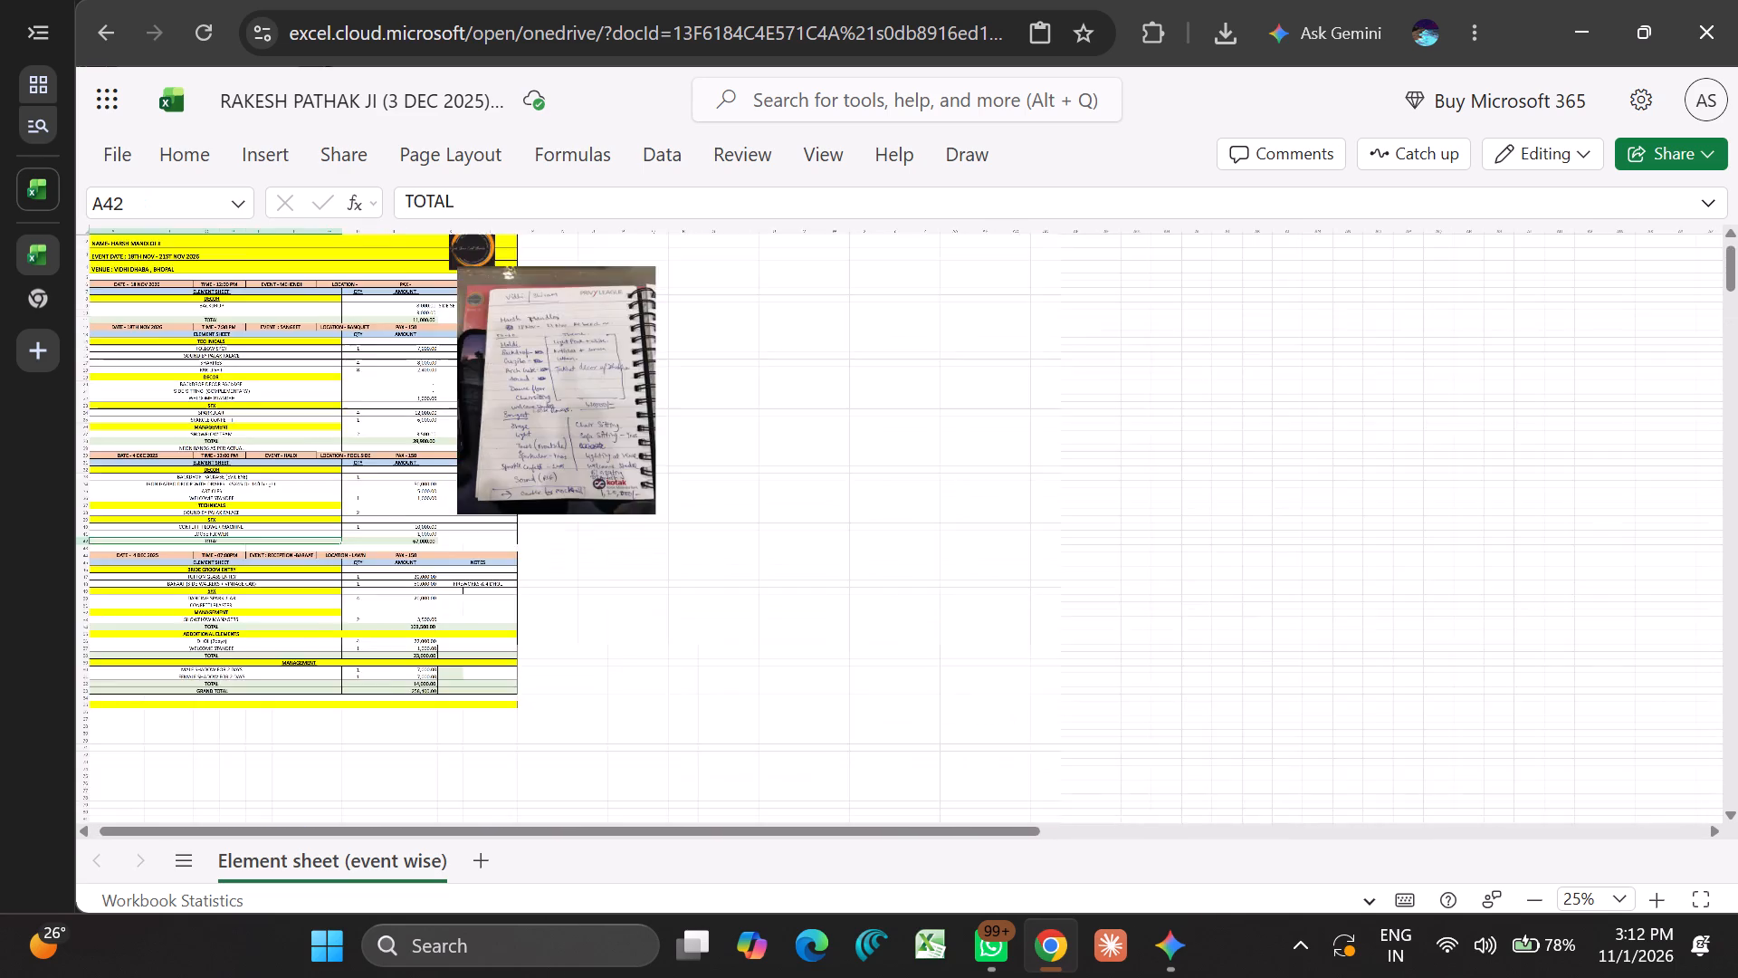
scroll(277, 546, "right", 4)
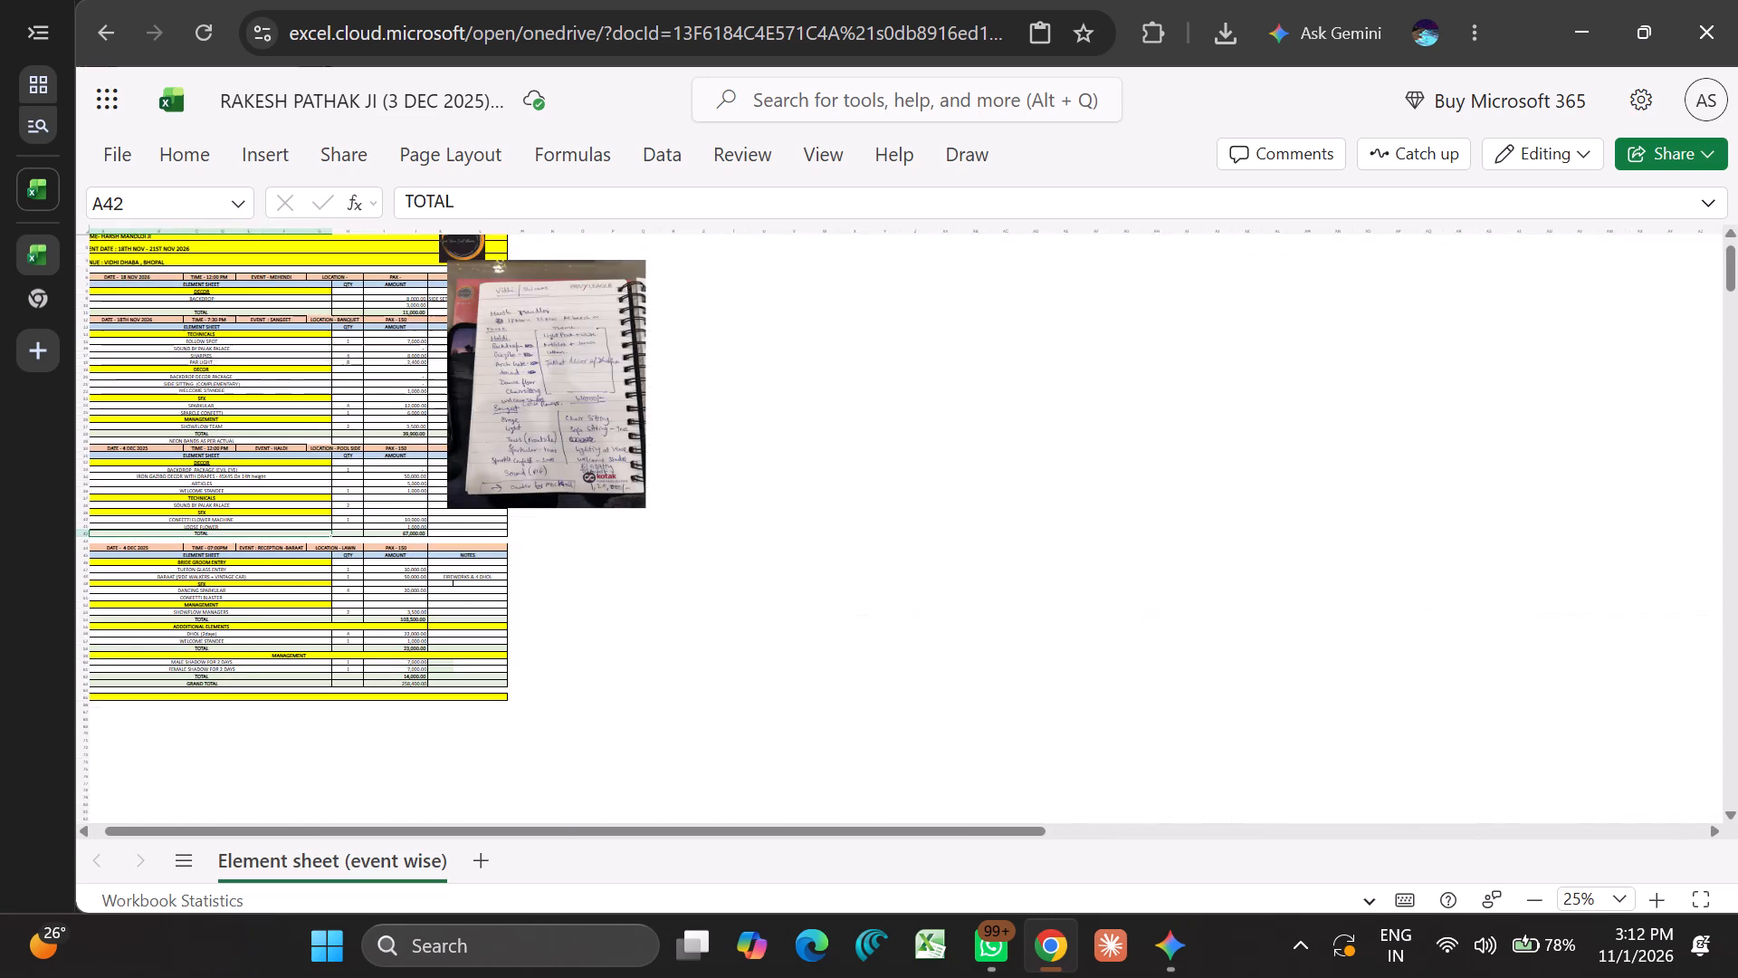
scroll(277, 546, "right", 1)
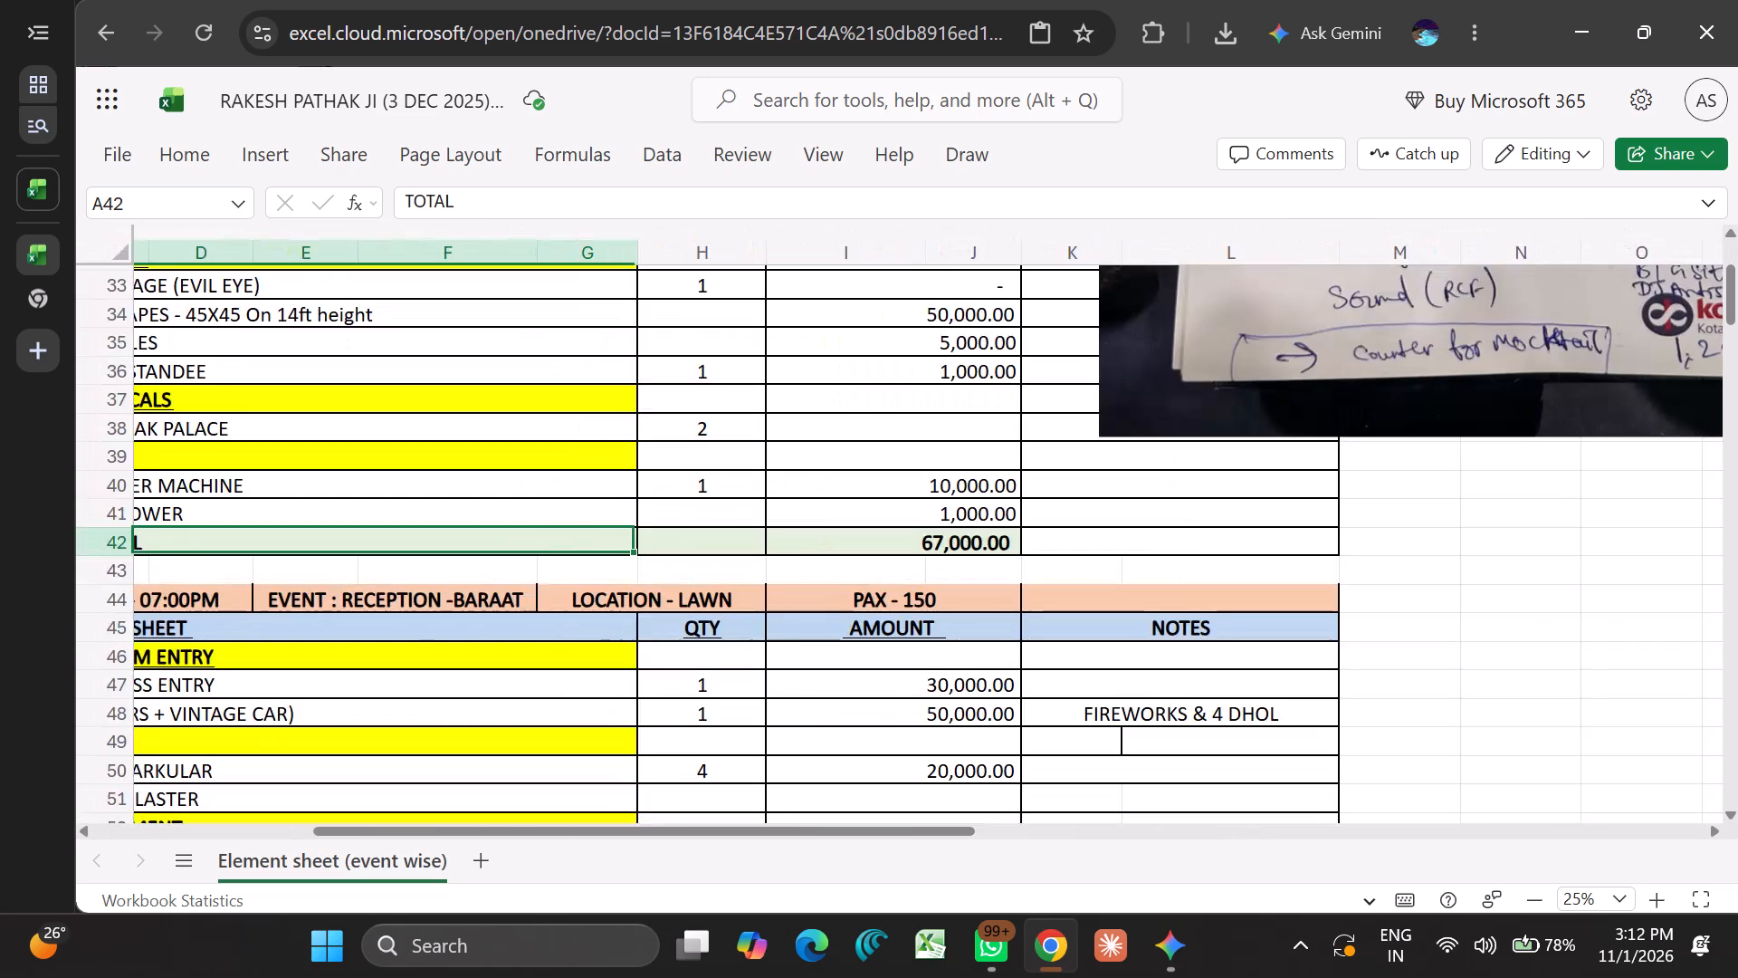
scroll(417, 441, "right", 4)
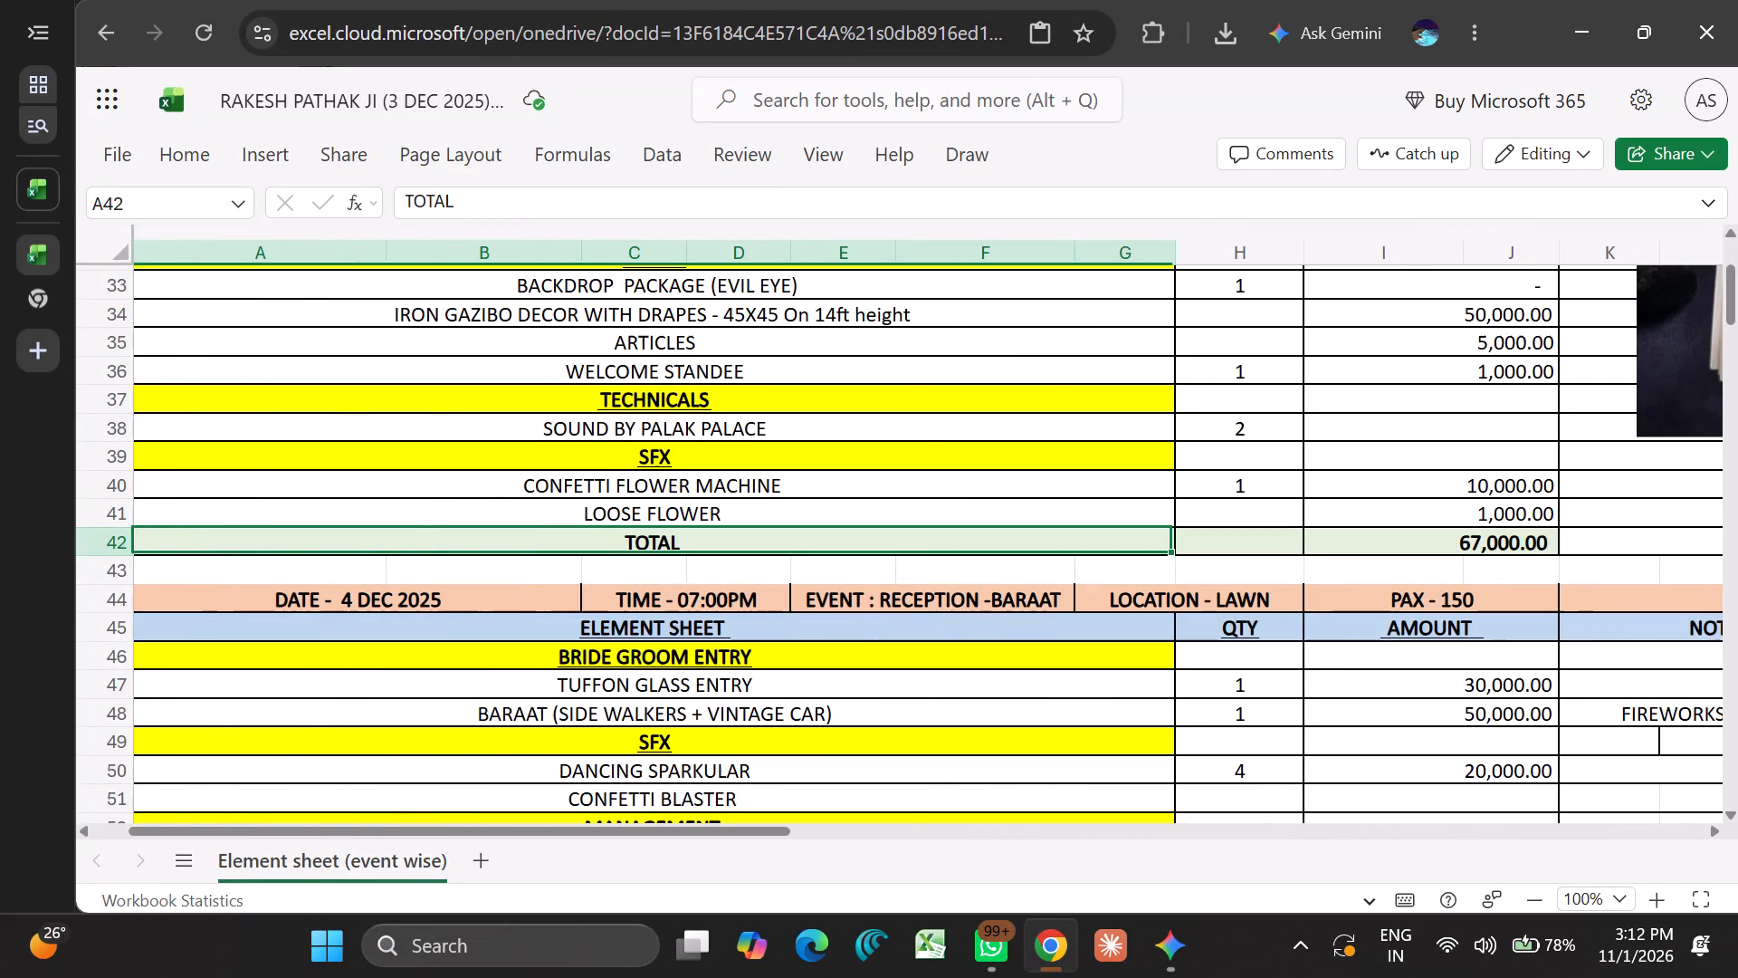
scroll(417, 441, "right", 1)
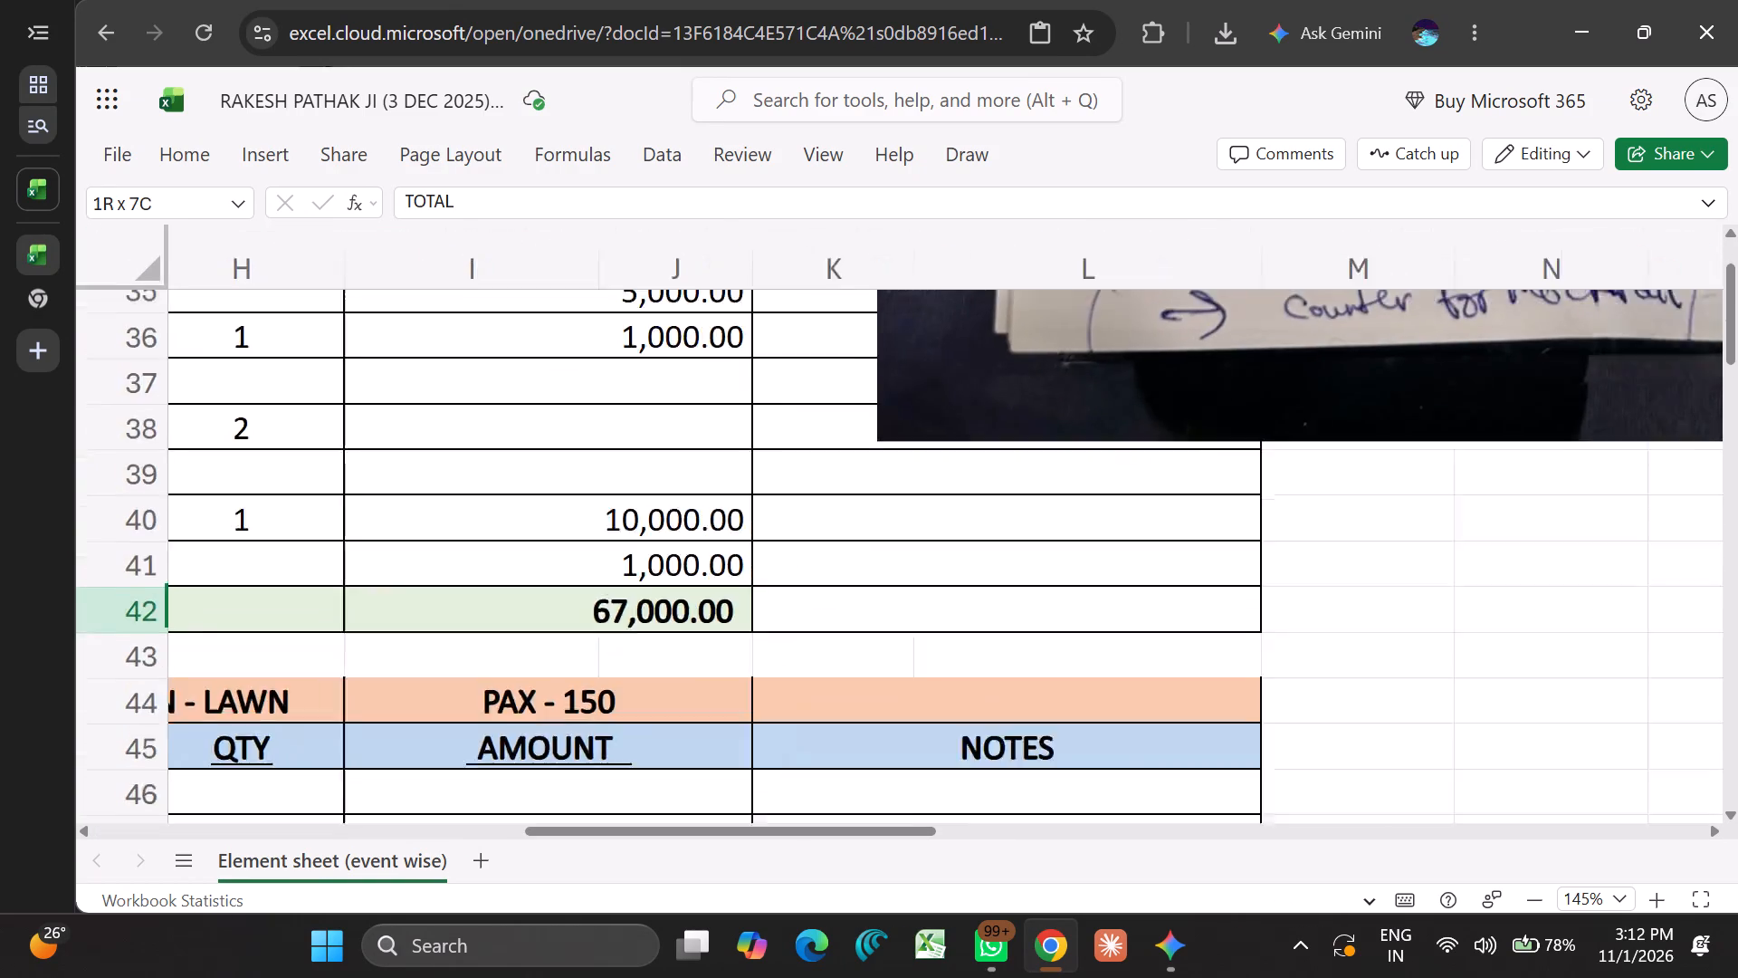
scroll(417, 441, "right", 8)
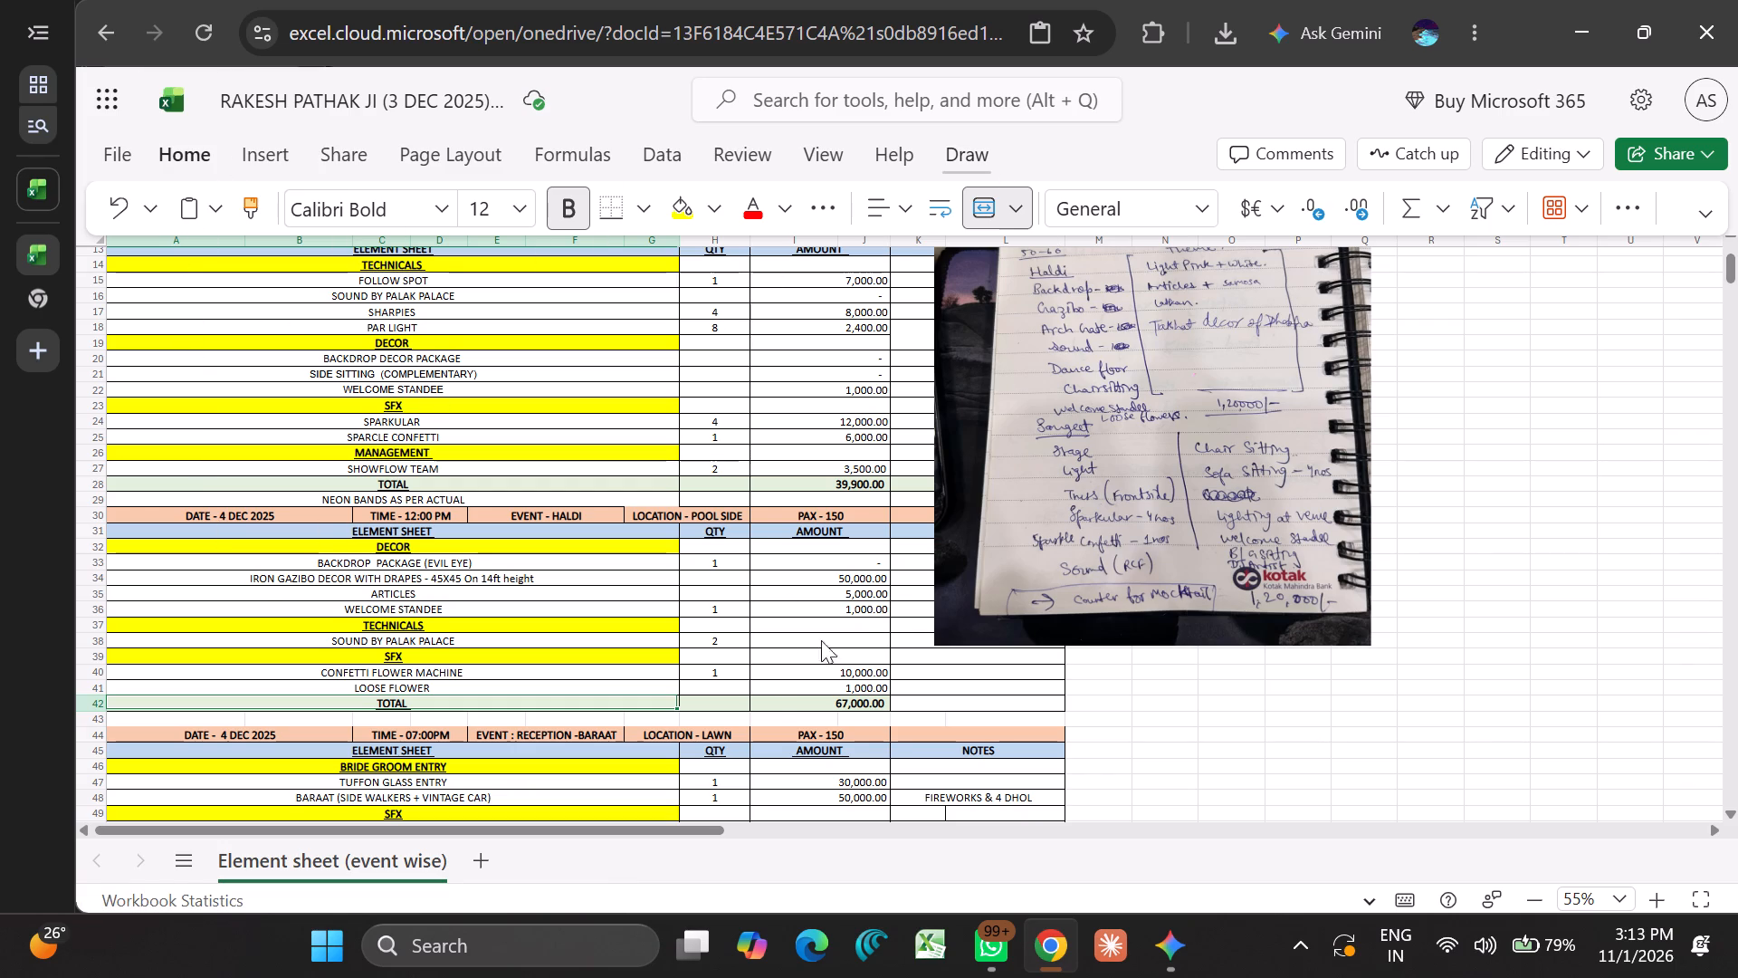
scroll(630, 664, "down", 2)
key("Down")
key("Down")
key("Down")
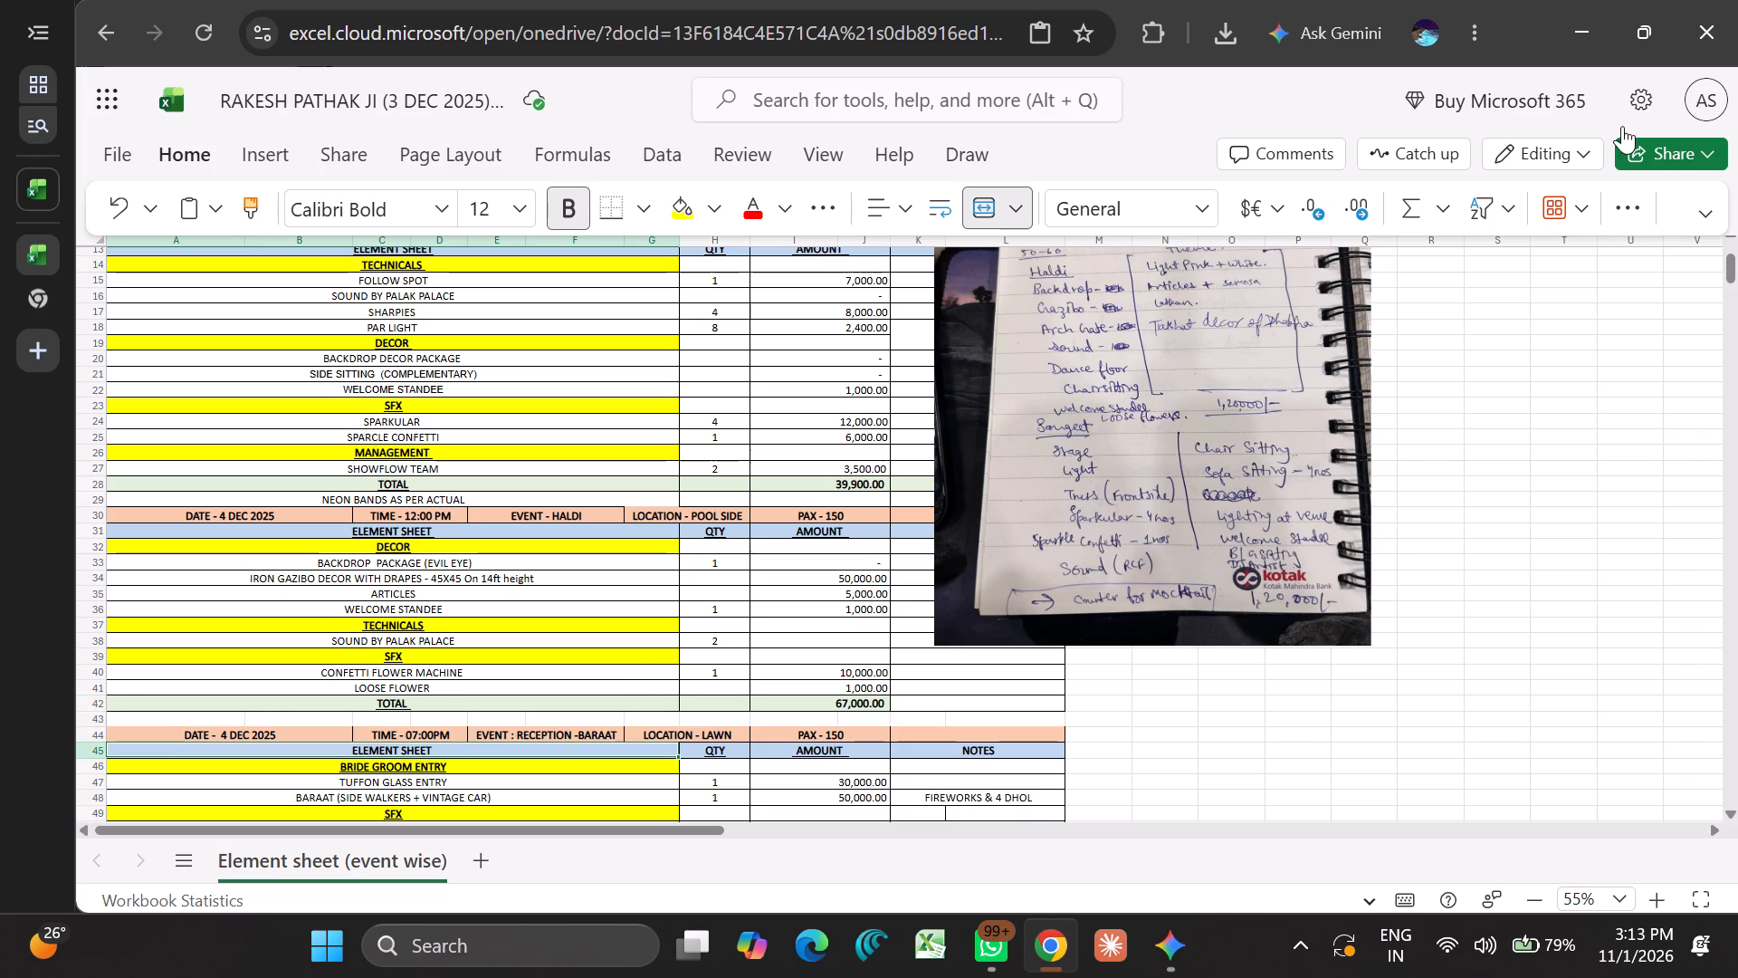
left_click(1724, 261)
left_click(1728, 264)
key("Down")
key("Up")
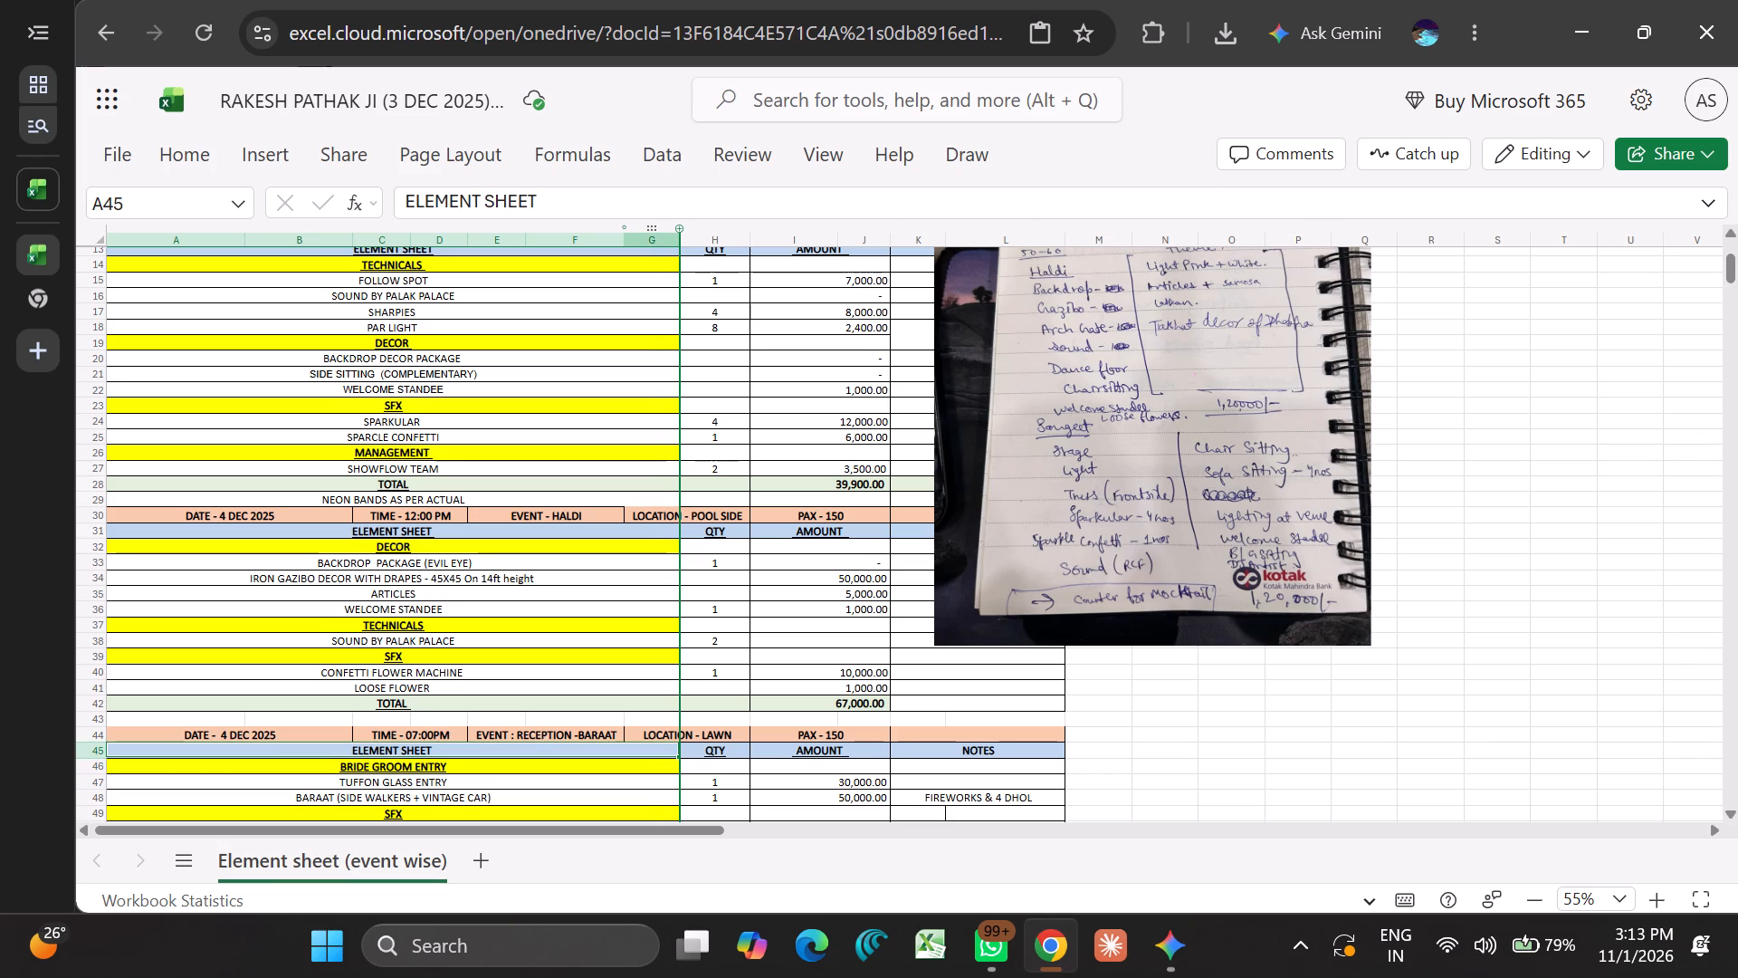
Examine the Haldi technicals, the Reception-Baraat, additional elements and management rows, and the amounts through to the grand total.
left_click(437, 641)
scroll(538, 623, "down", 1)
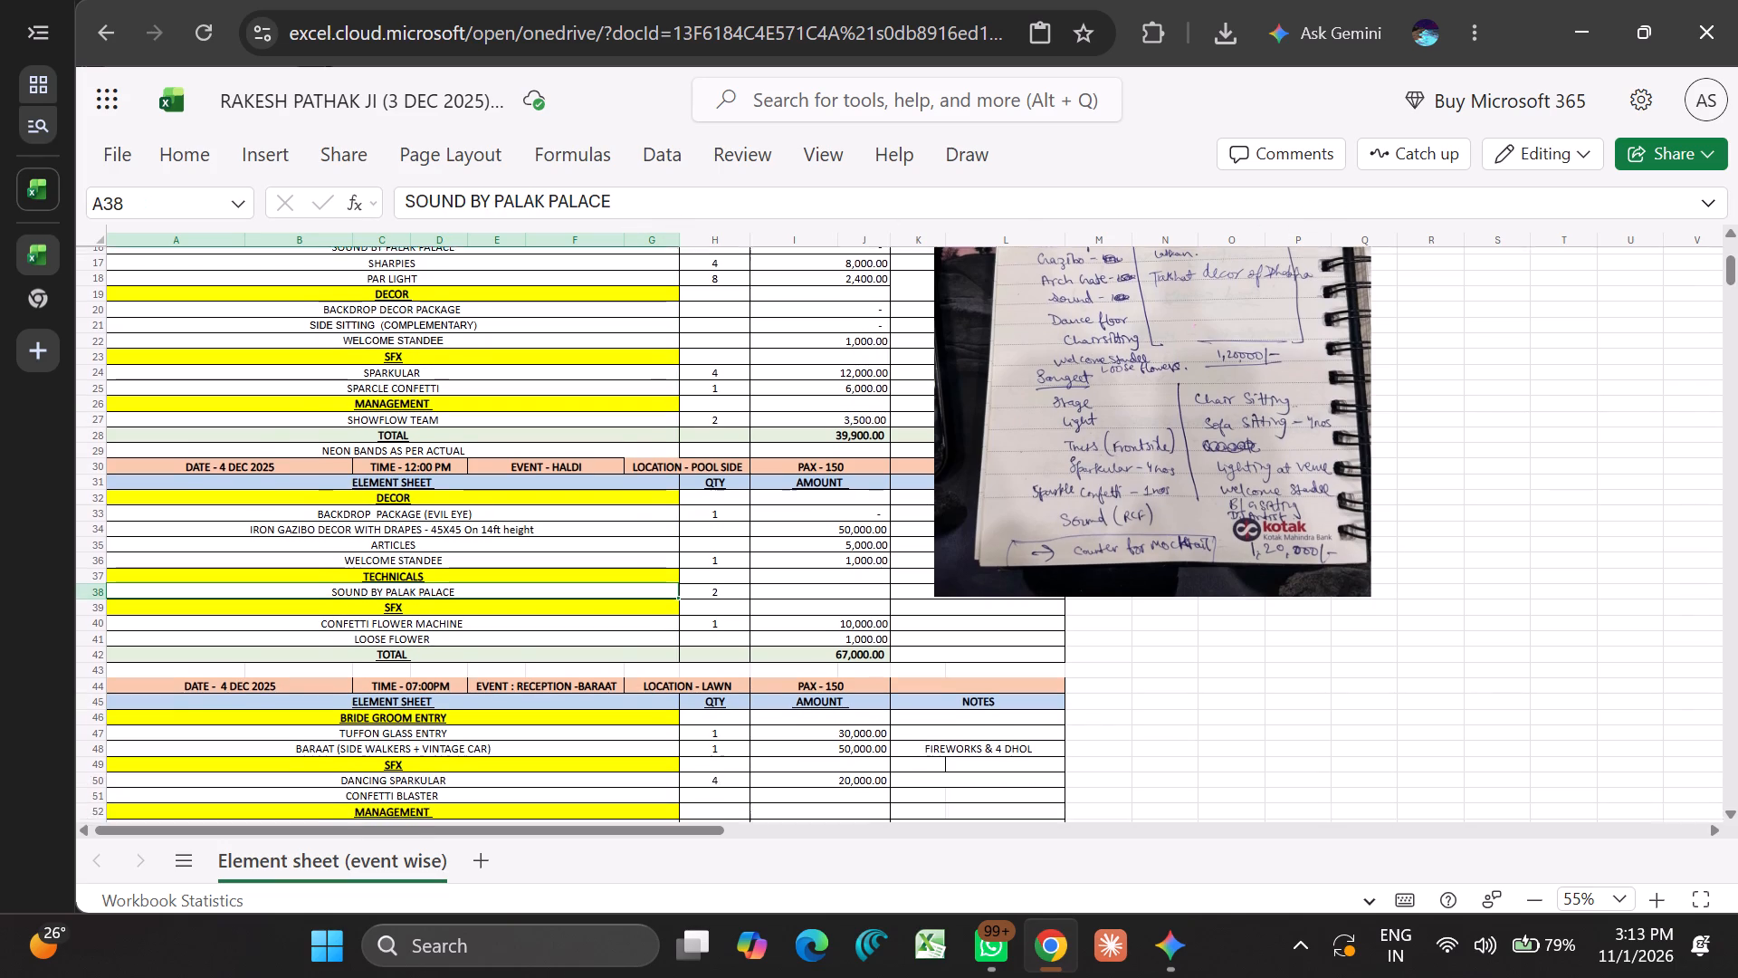
scroll(538, 623, "down", 3)
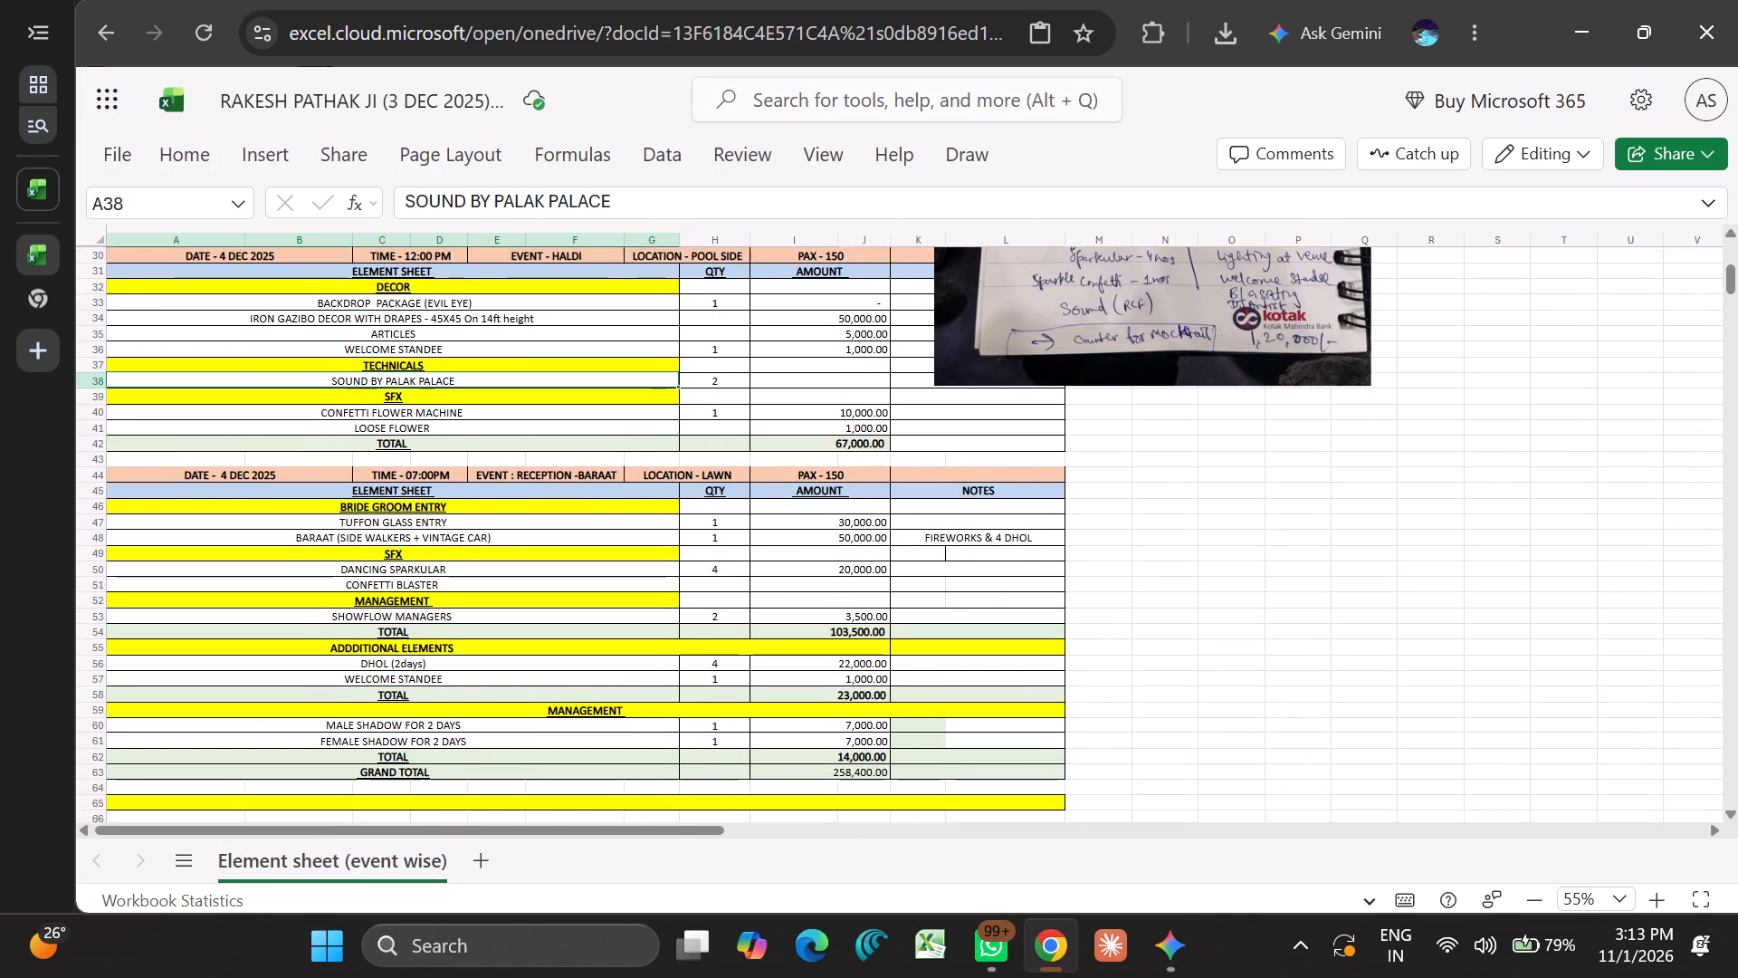
scroll(538, 623, "down", 1)
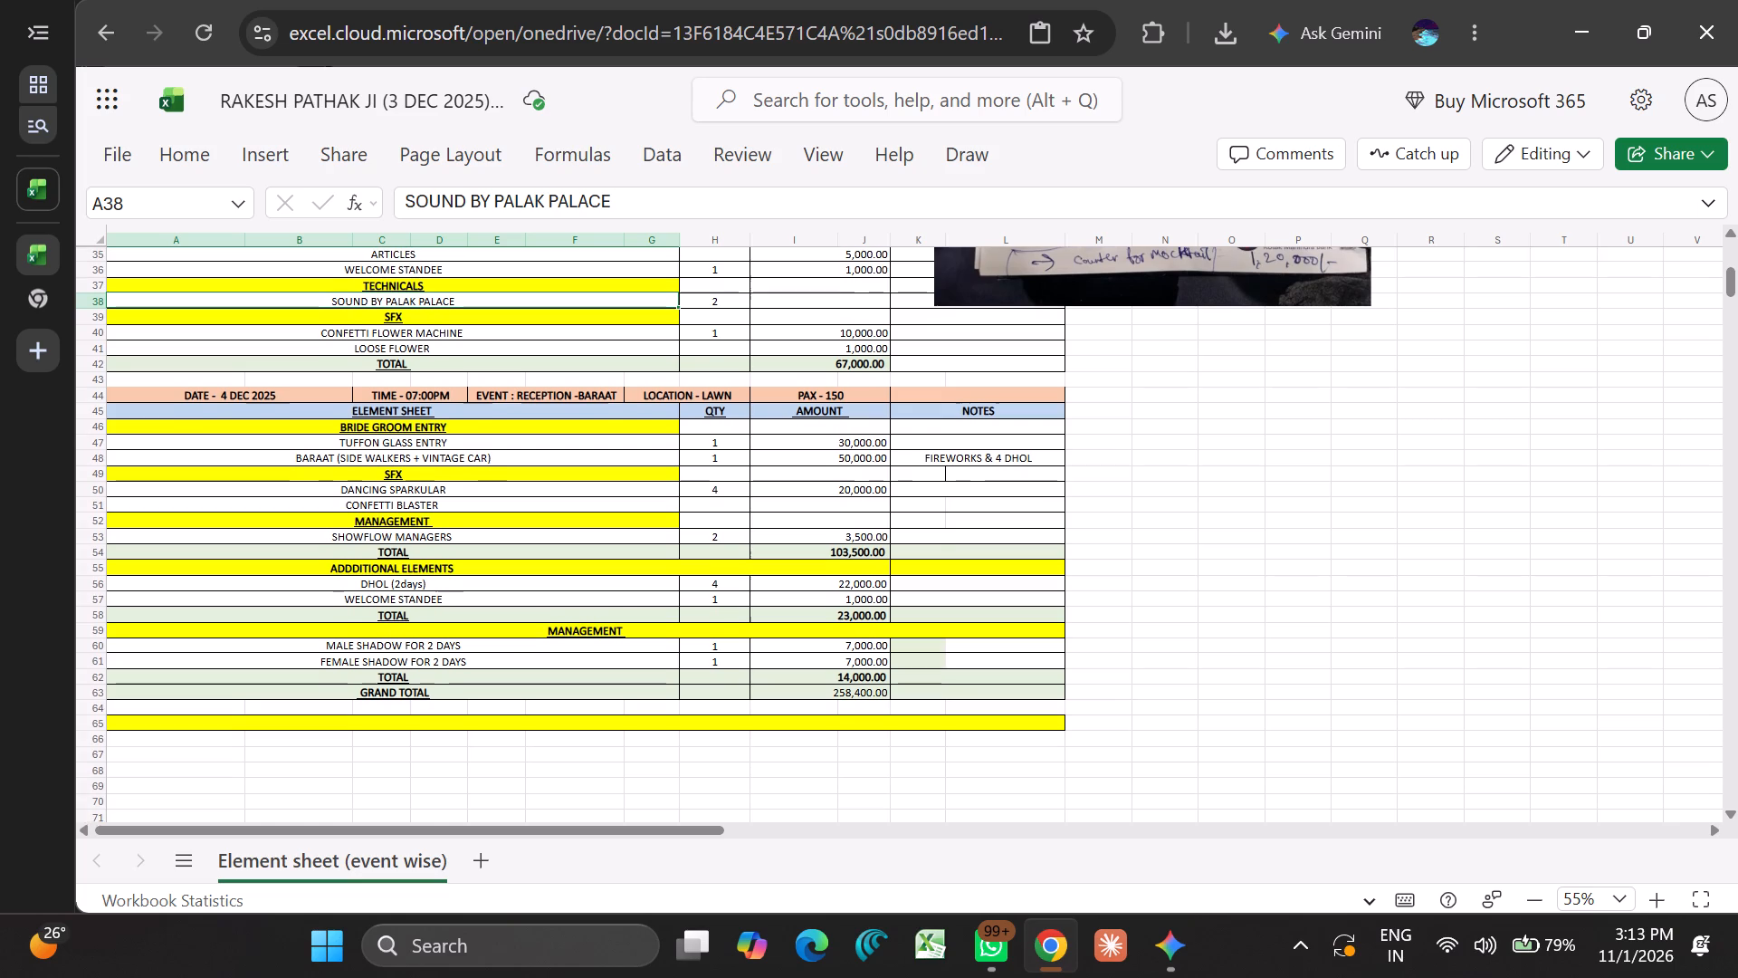
scroll(538, 623, "down", 1)
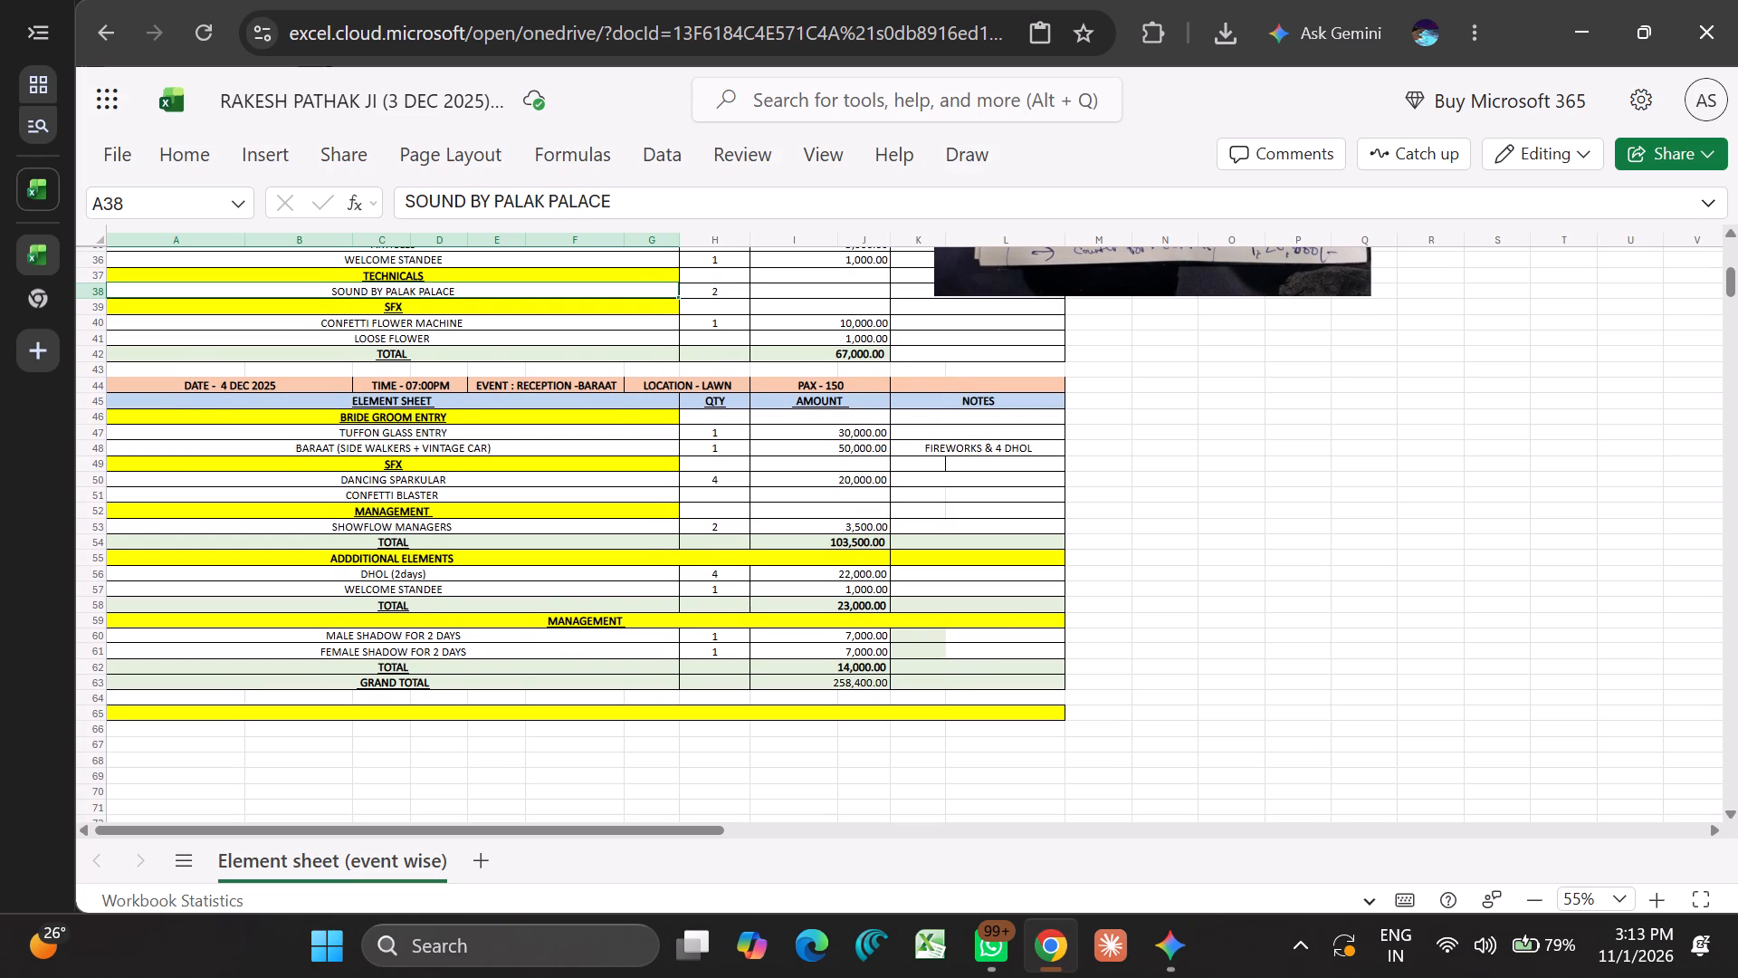
left_click(866, 638)
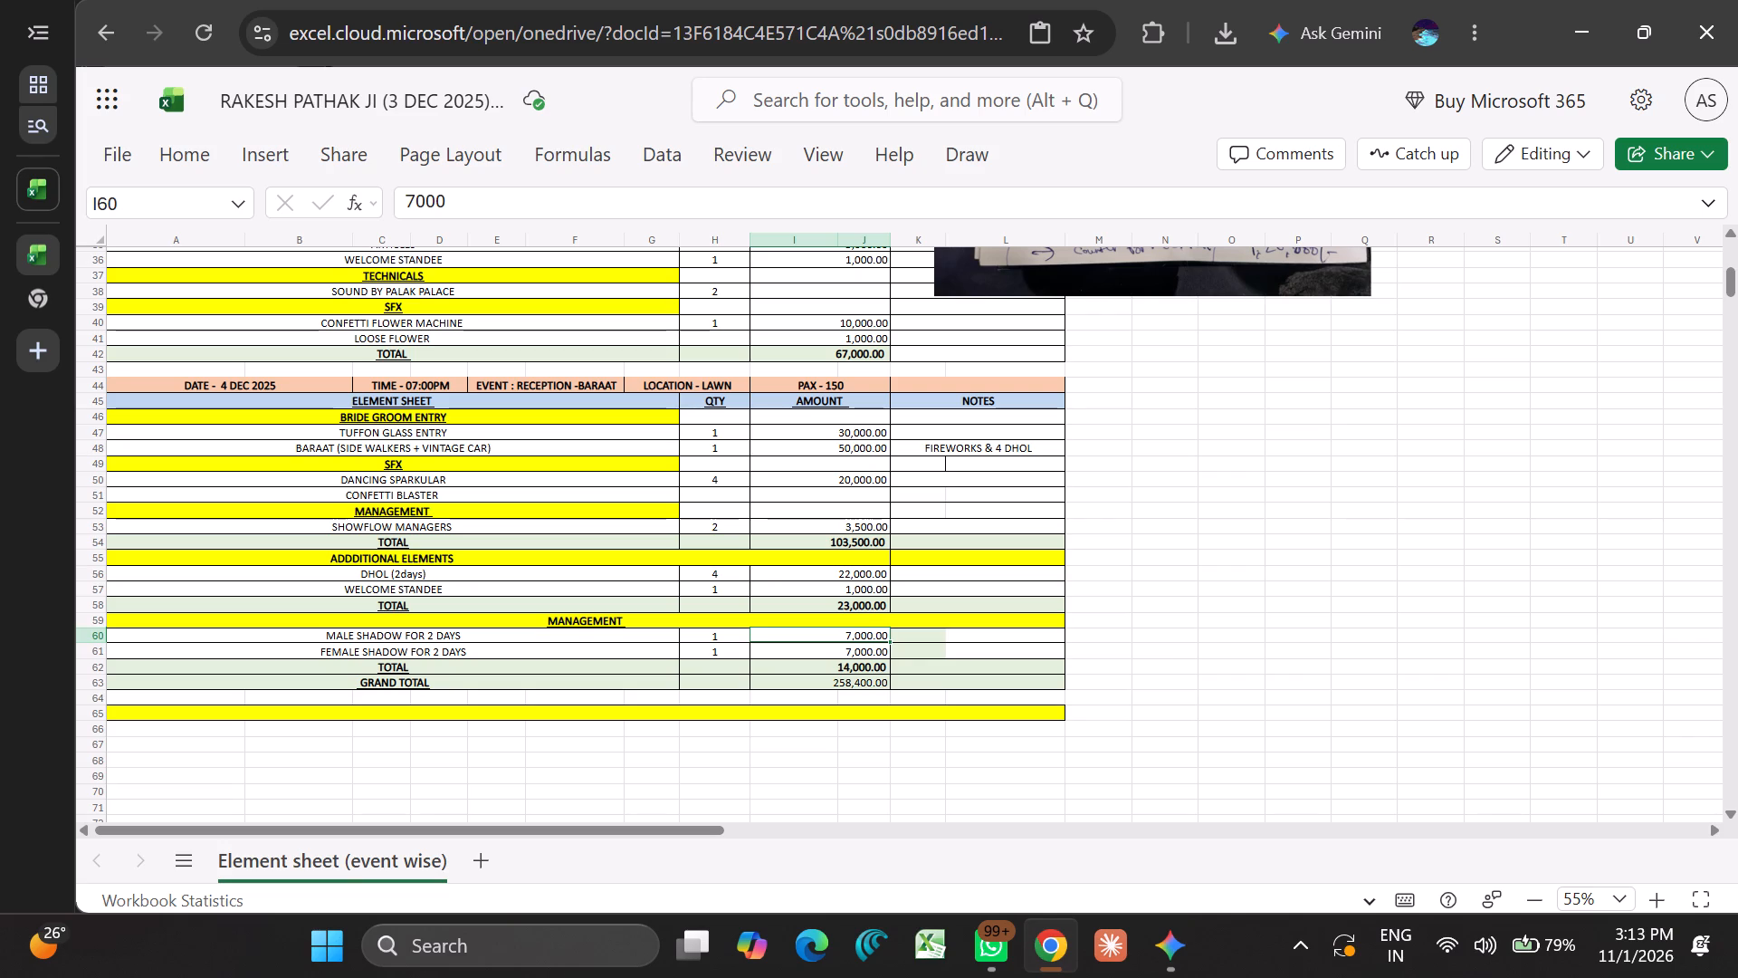
Inspect the male and female shadow entries and their amounts in the final management section.
left_click(970, 635)
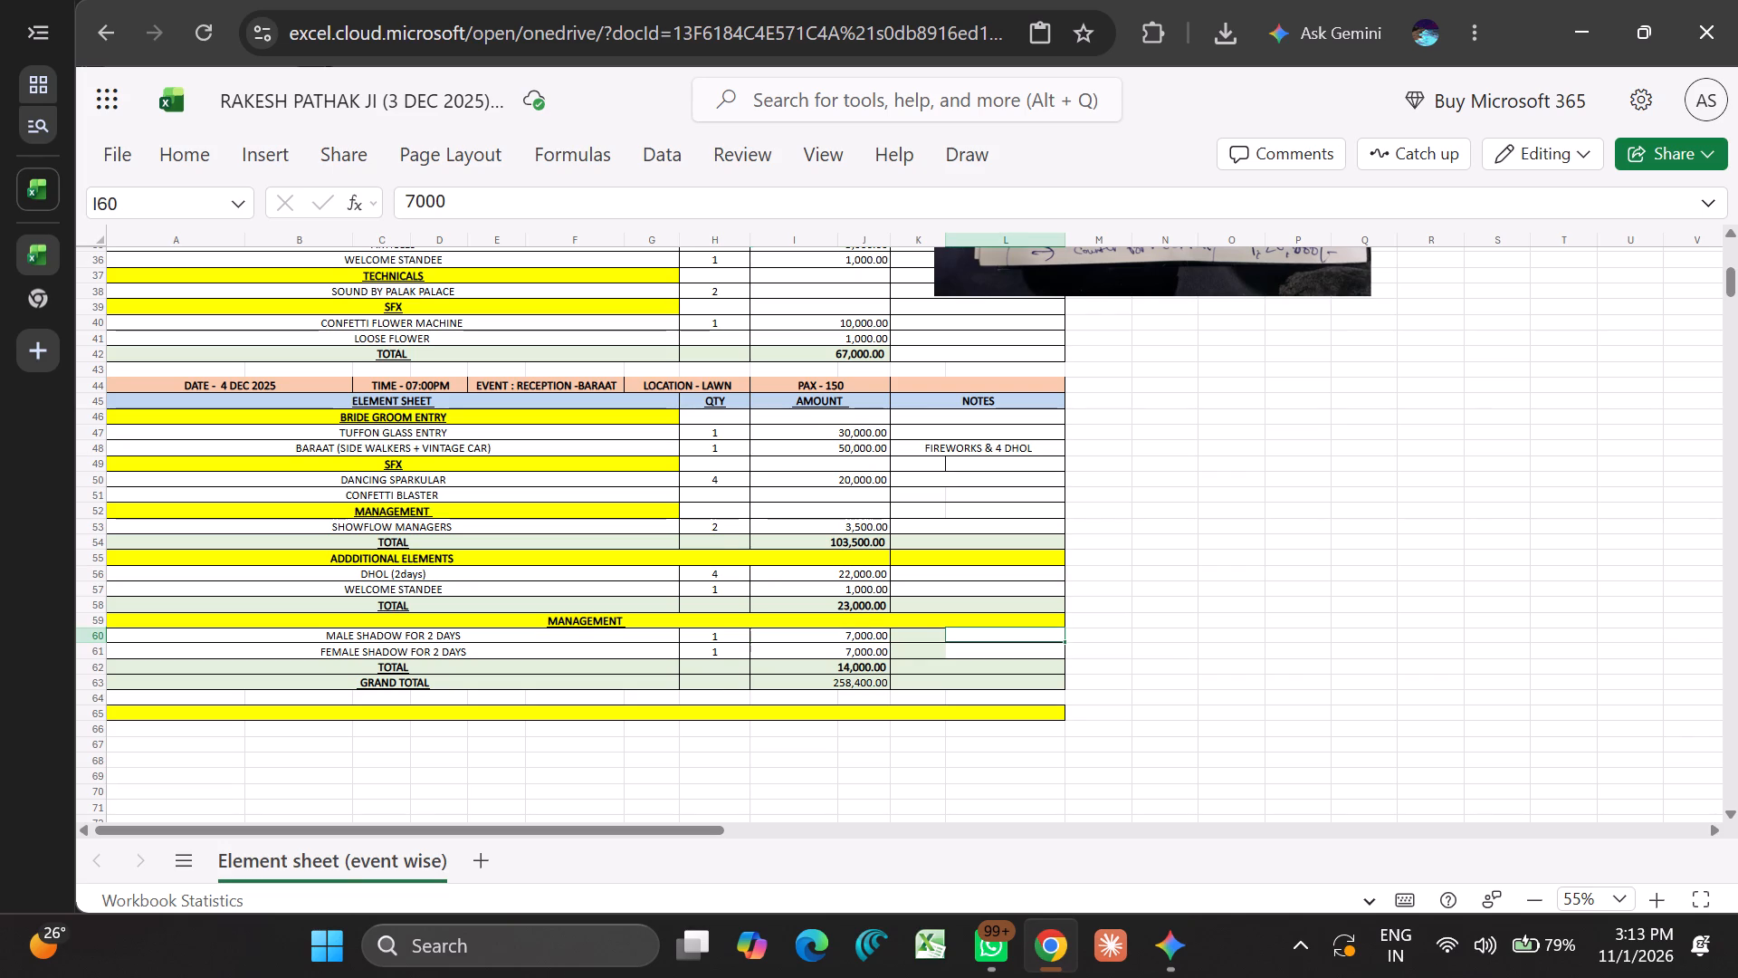
left_click(831, 640)
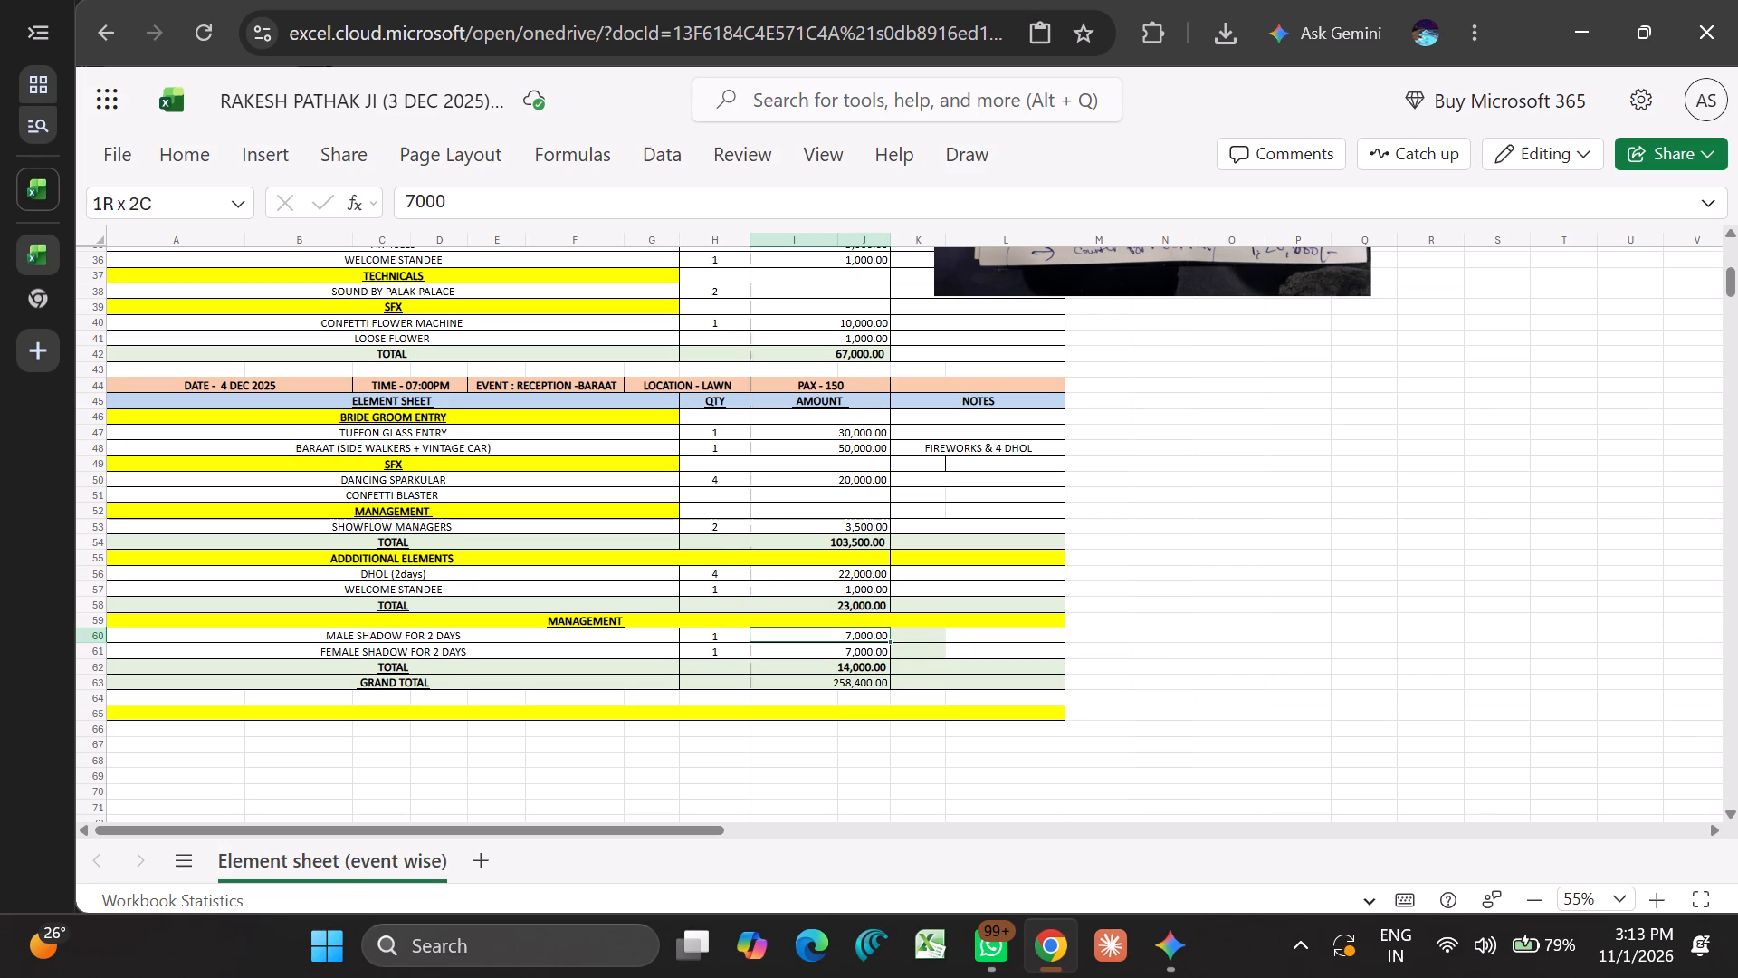
left_click(837, 651)
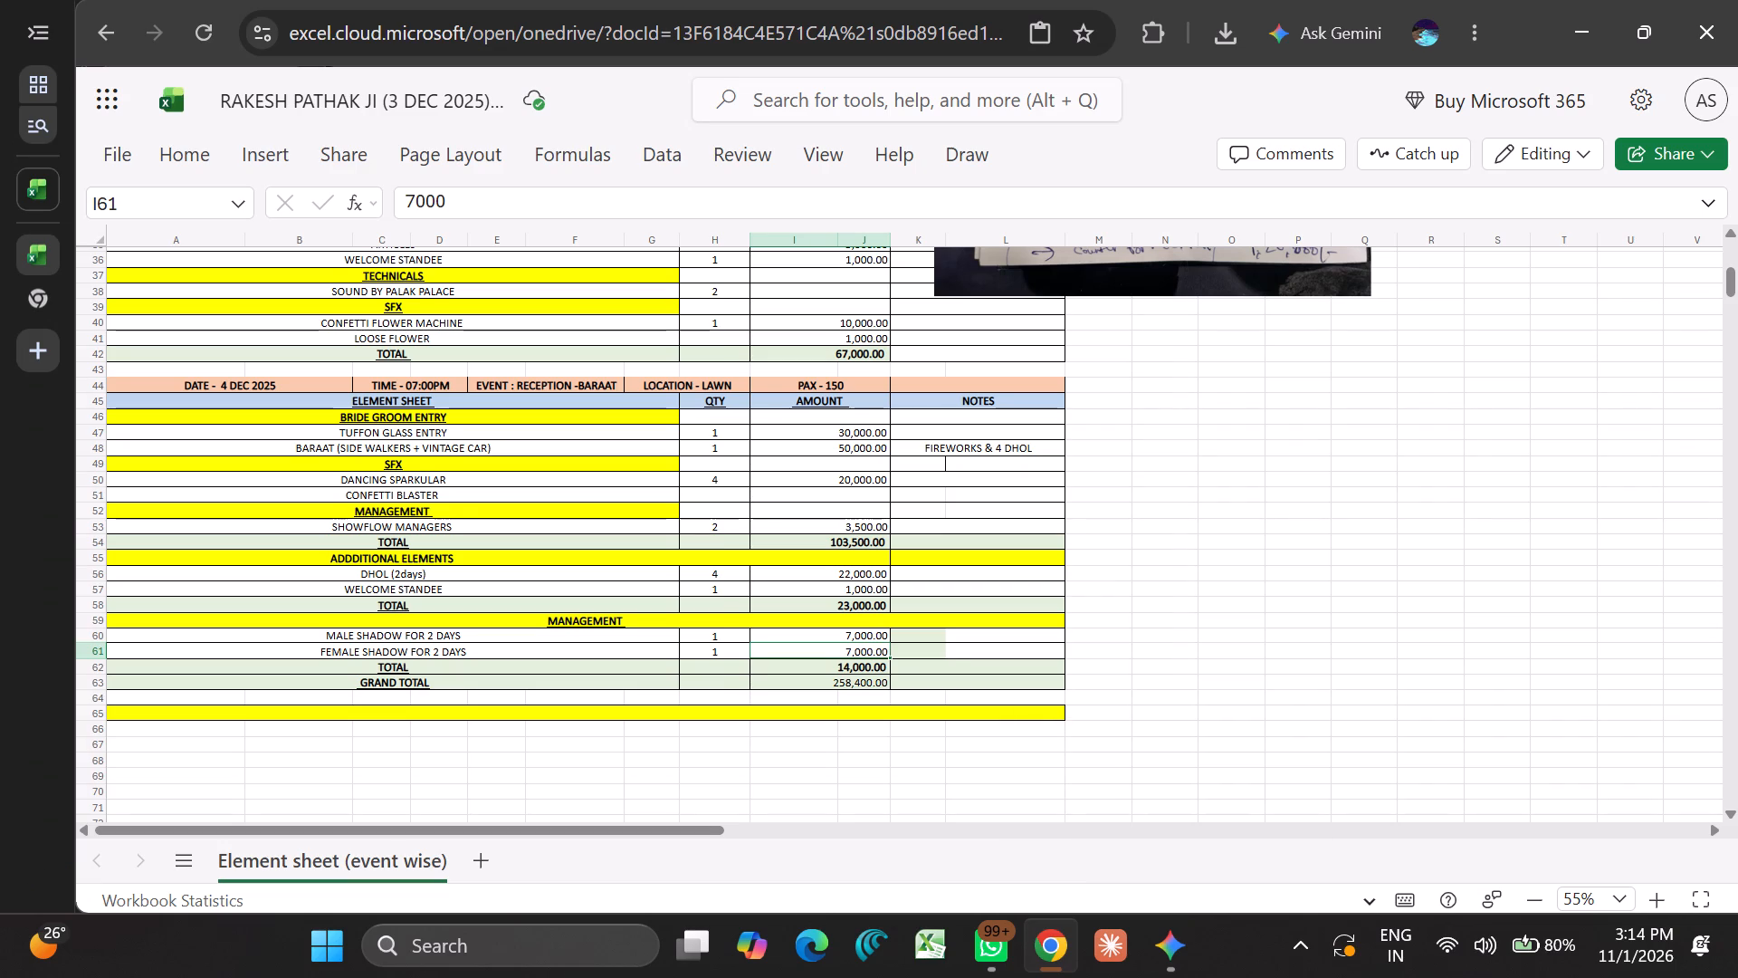
left_click(460, 655)
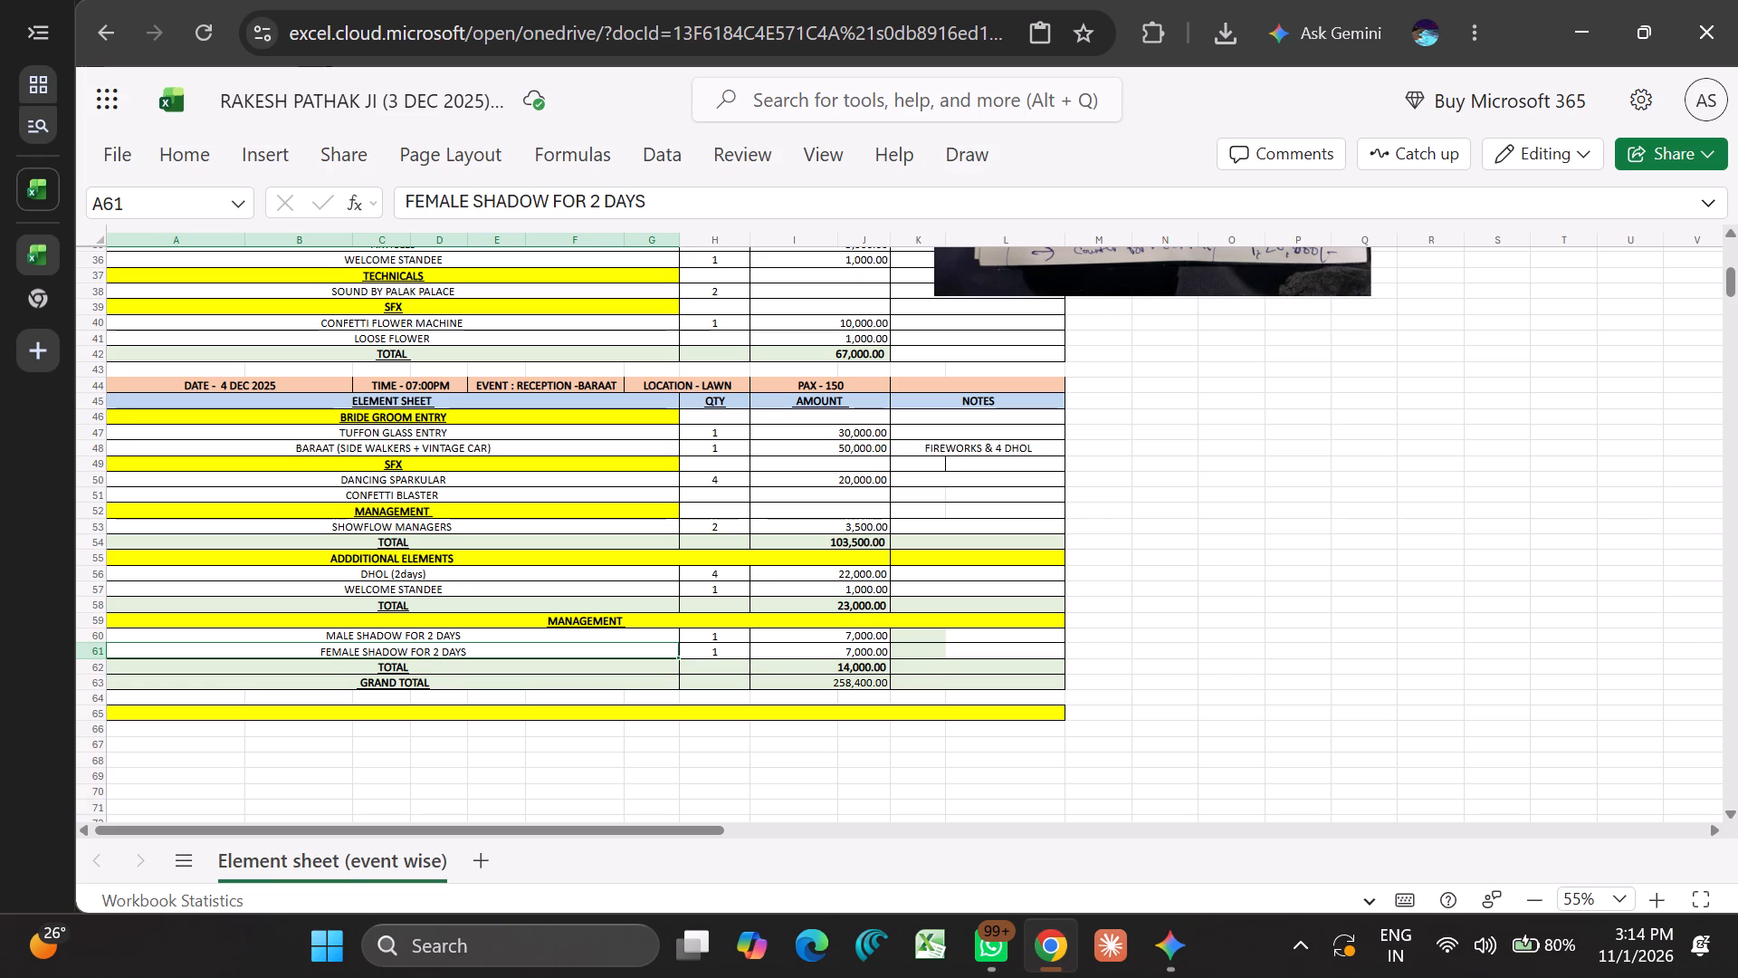
left_click(856, 637)
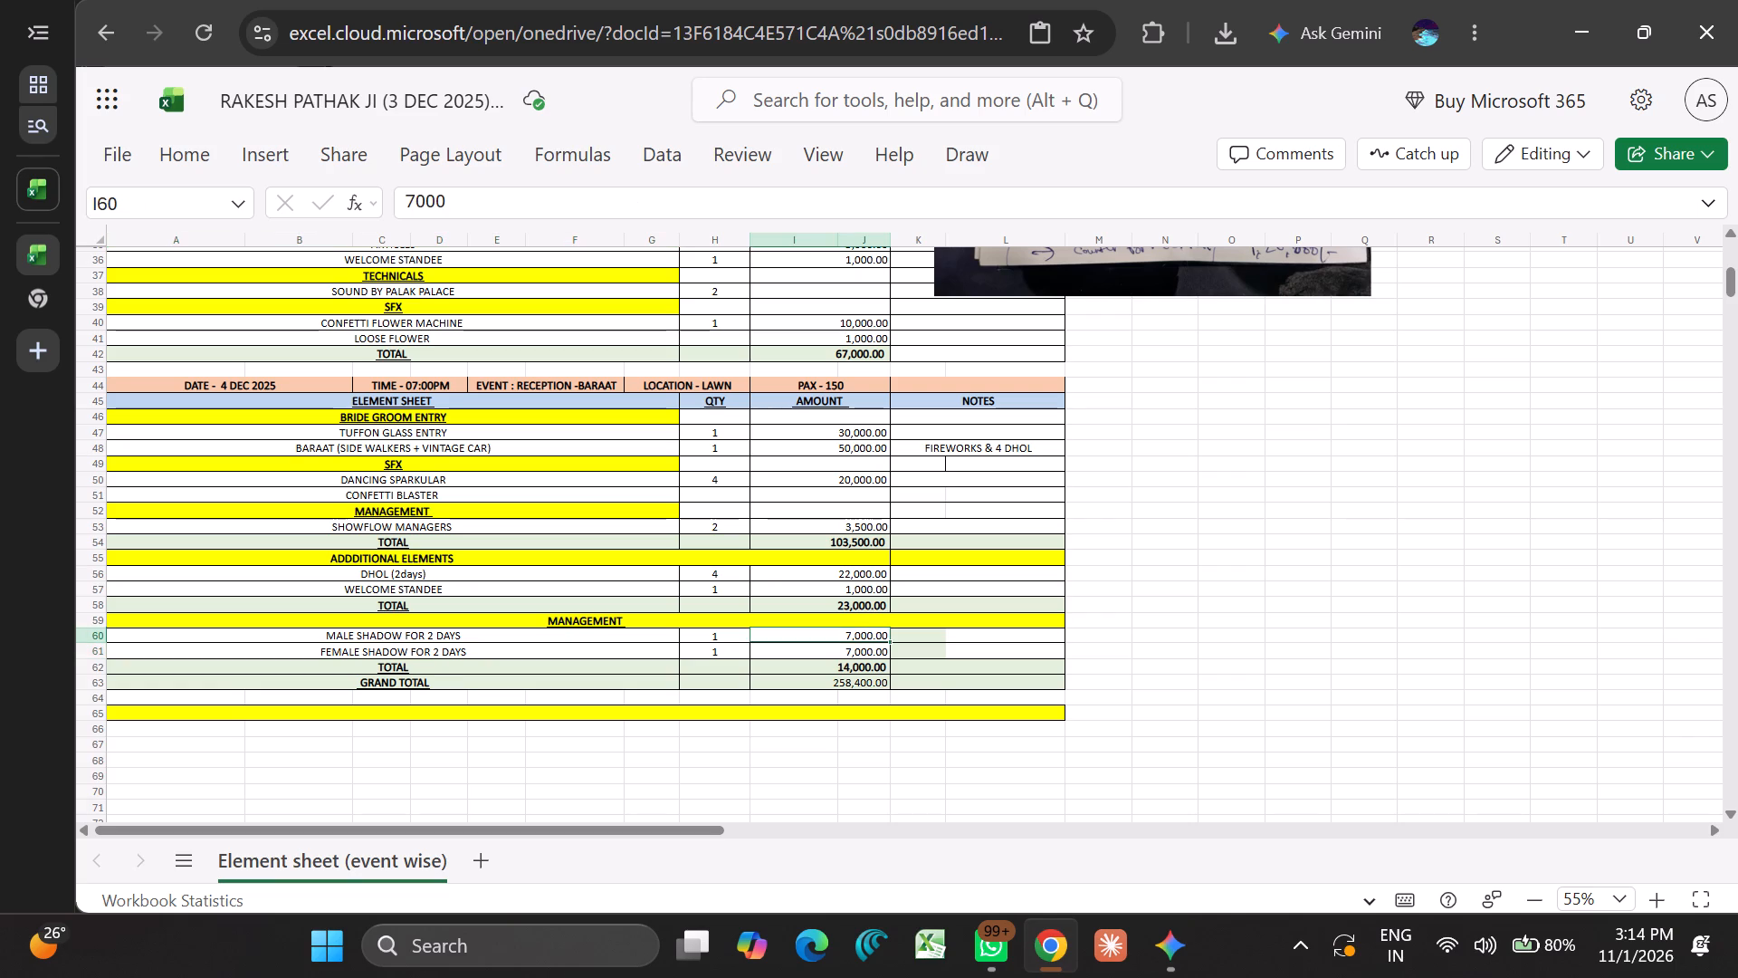
left_click(1181, 632)
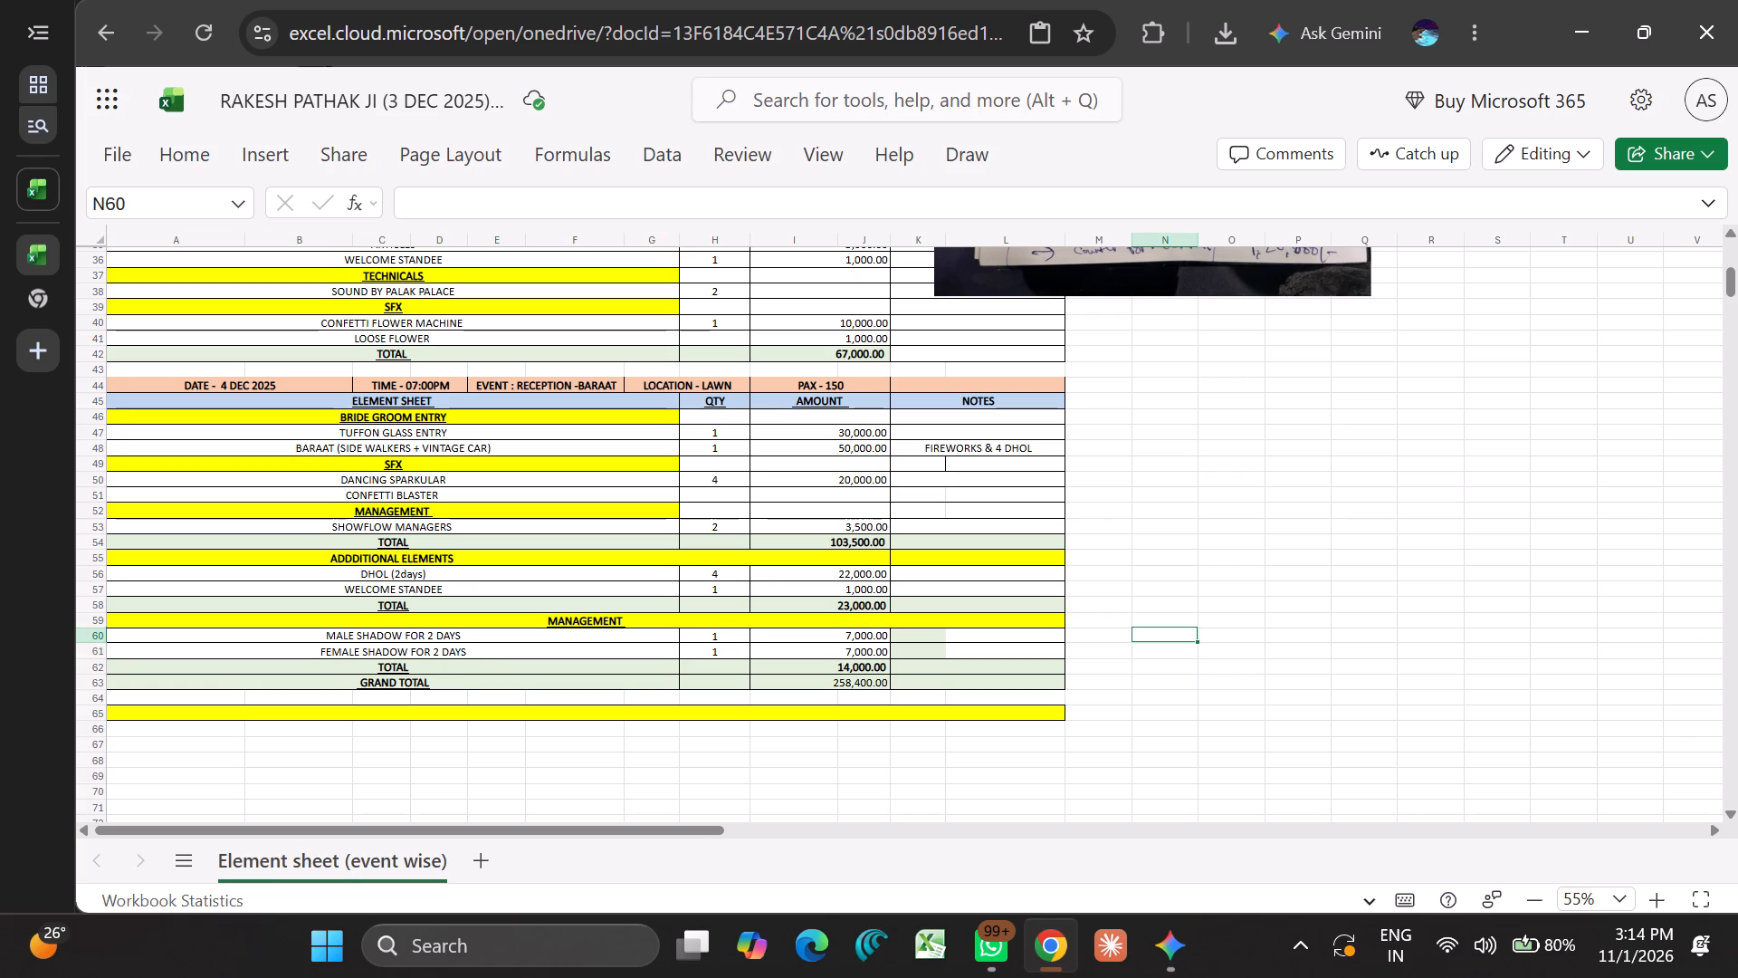
left_click(844, 736)
left_click(845, 645)
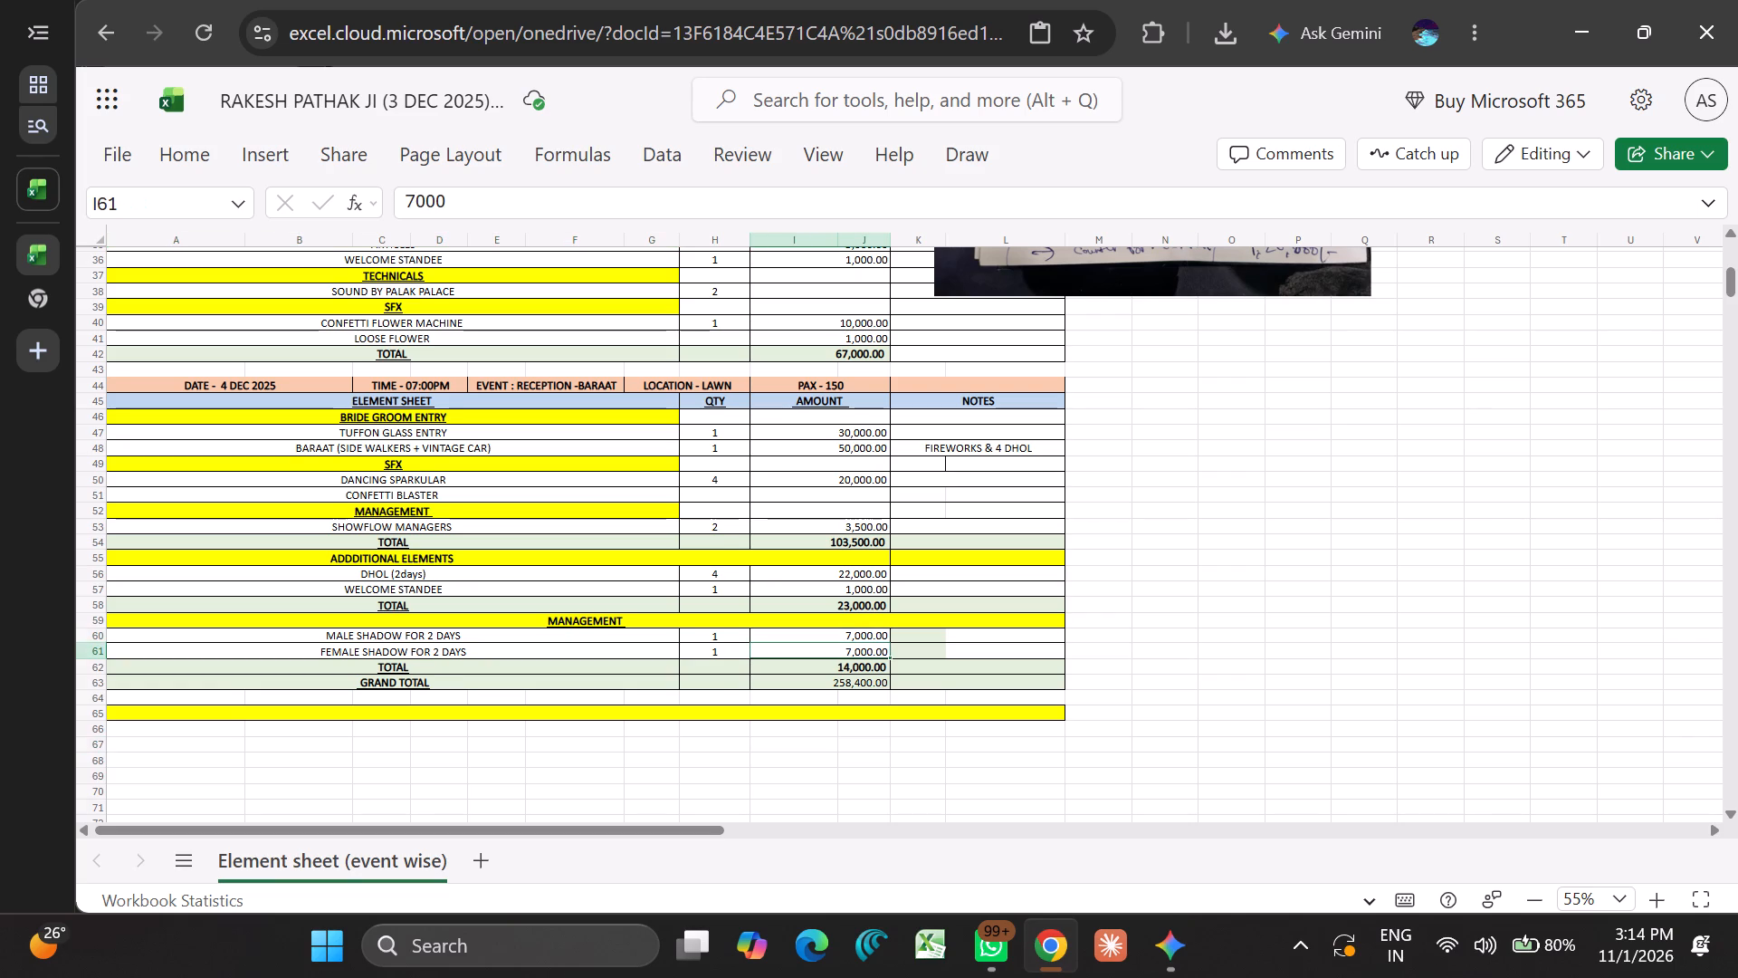
left_click(855, 639)
left_click(1351, 627)
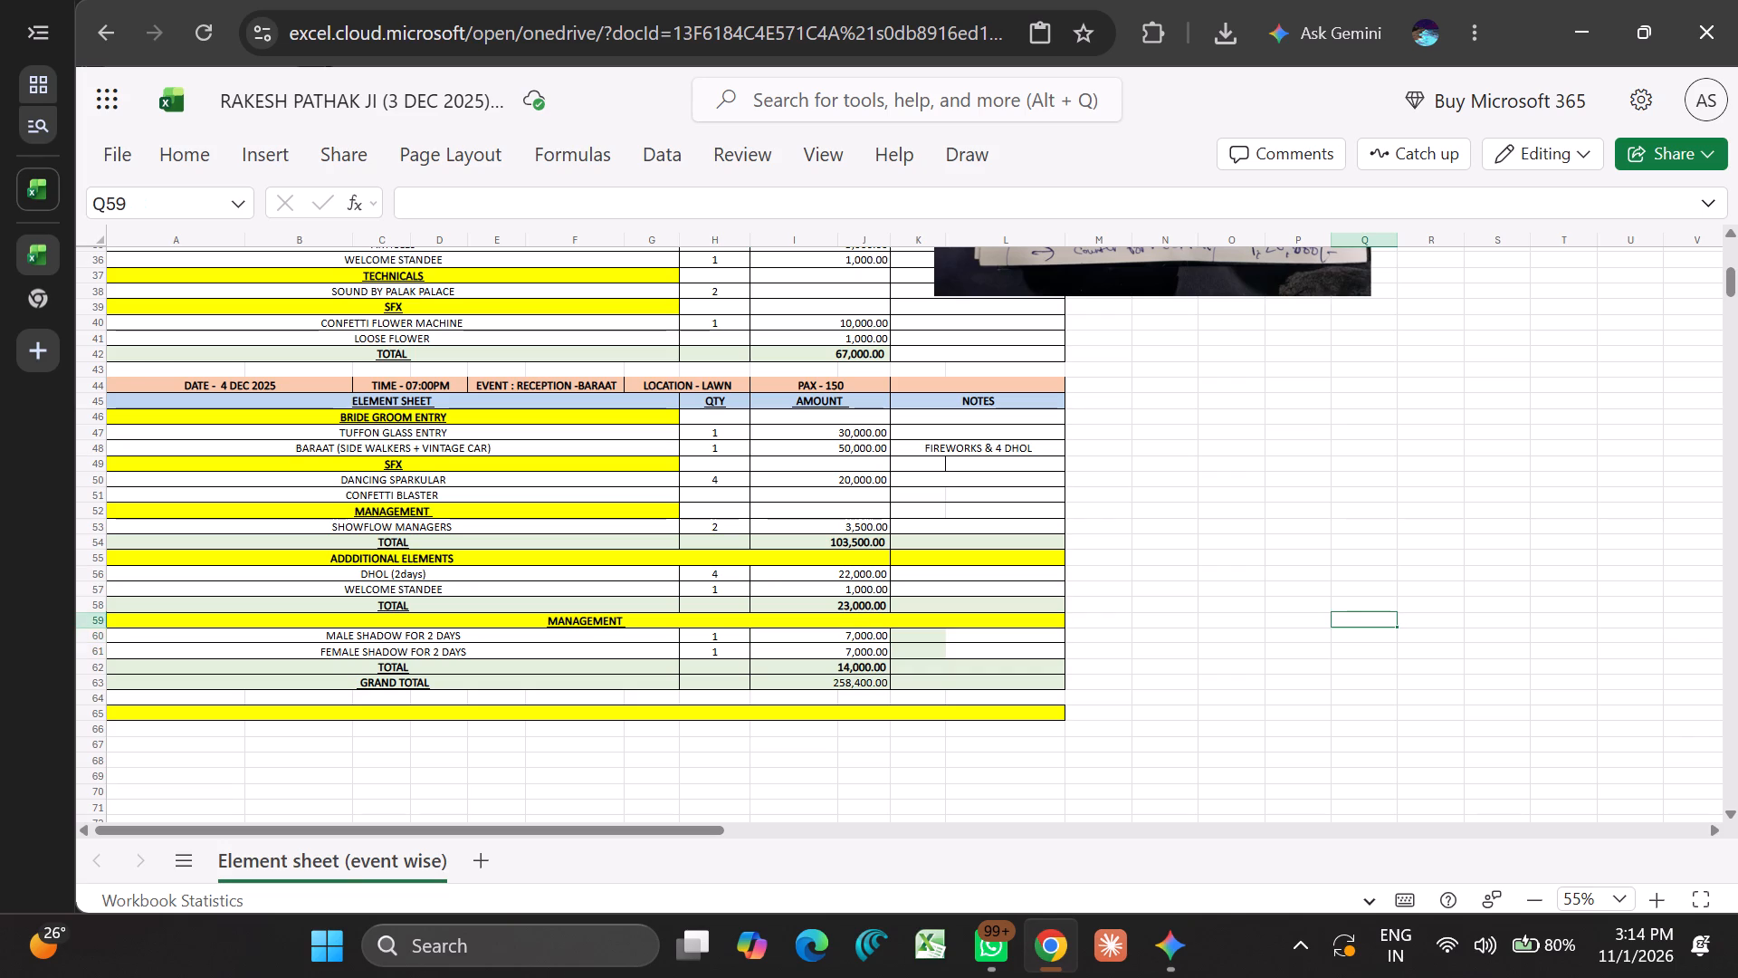
left_click(809, 656)
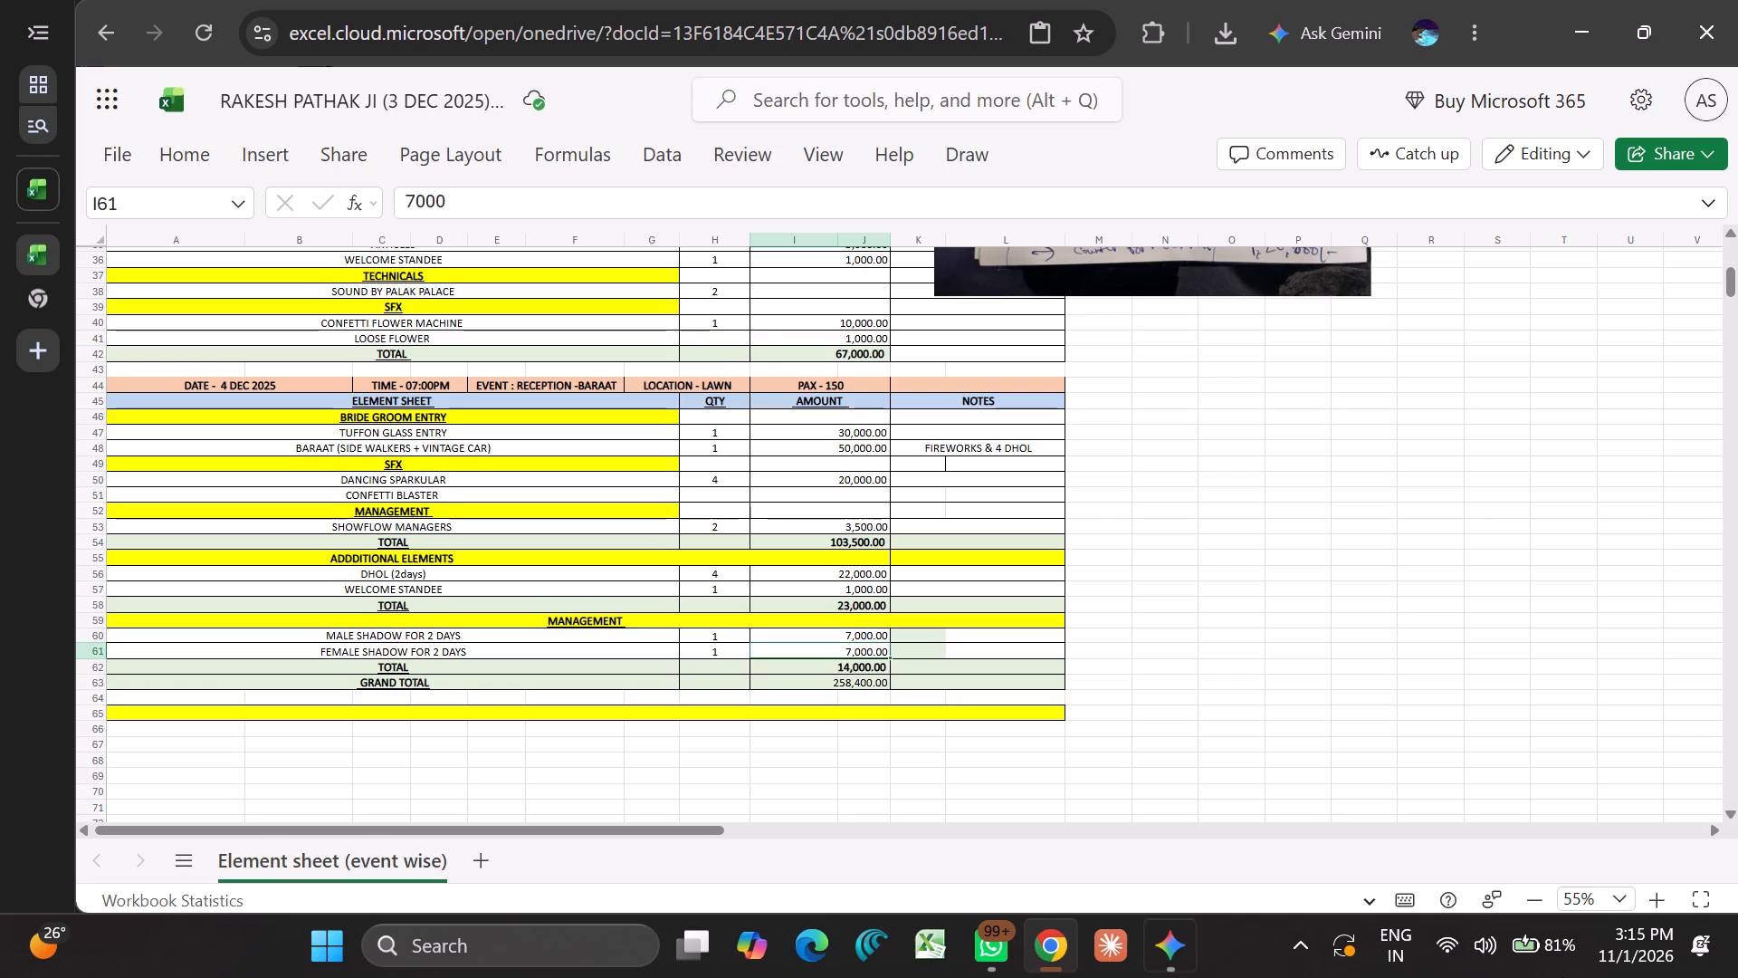
Check the list of Bluetooth devices in the Windows quick settings.
left_click(1467, 977)
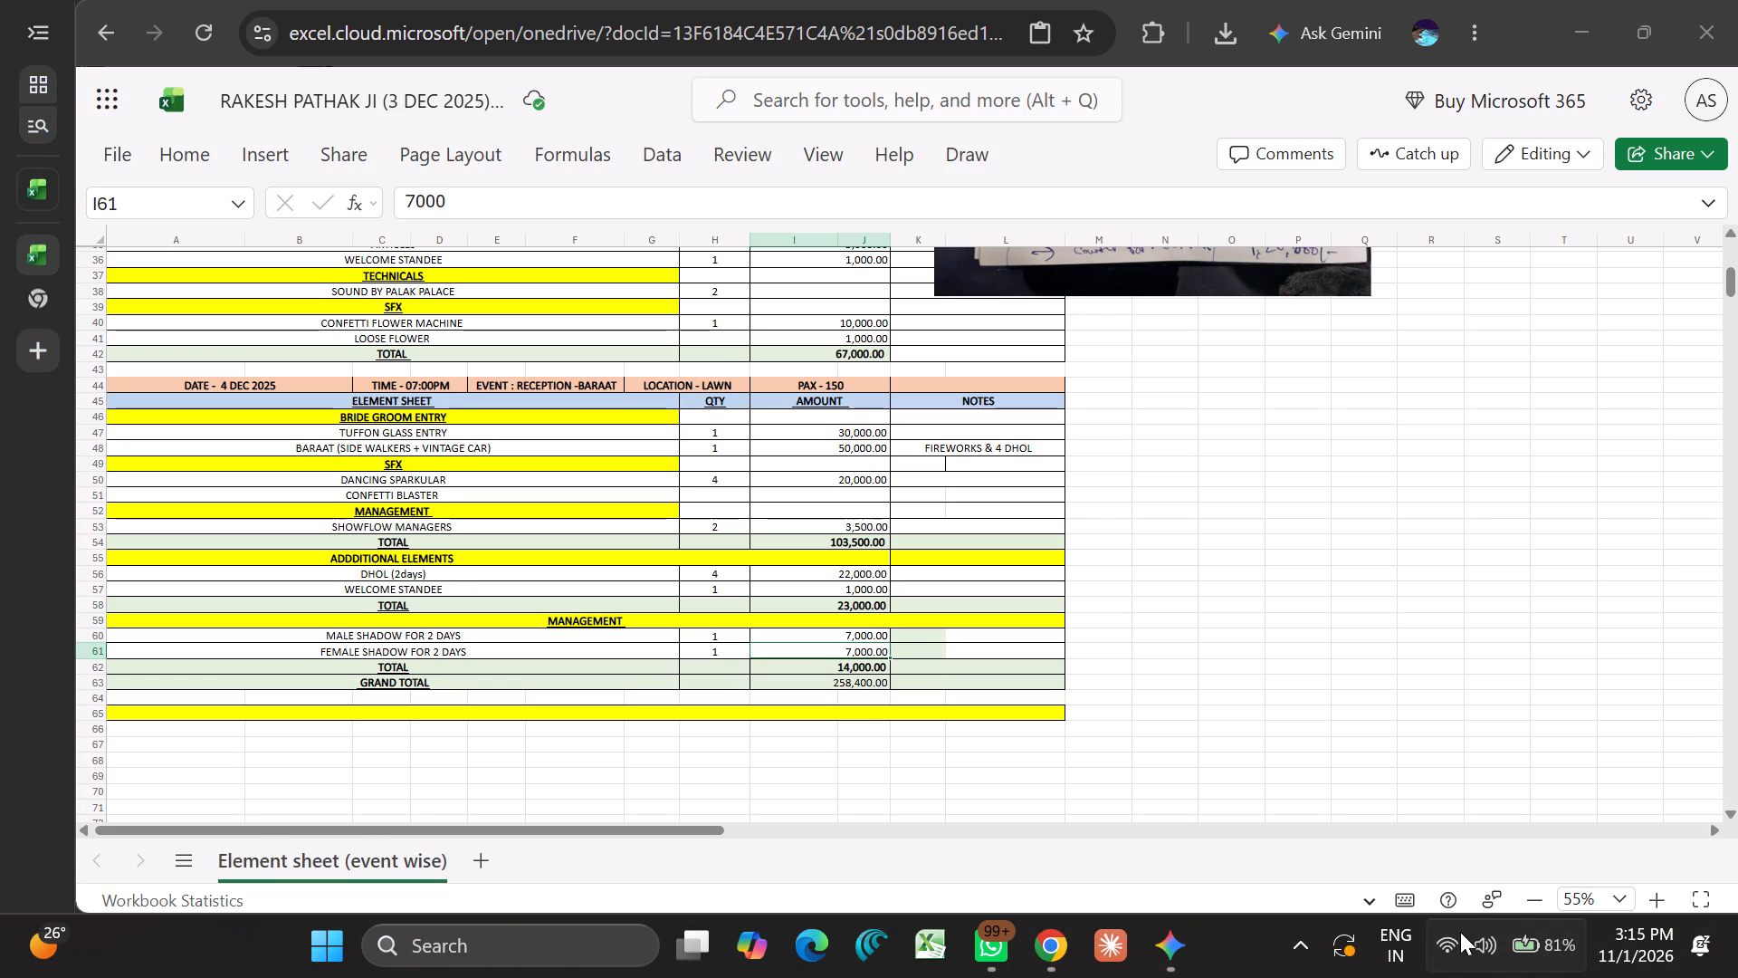
left_click(1477, 944)
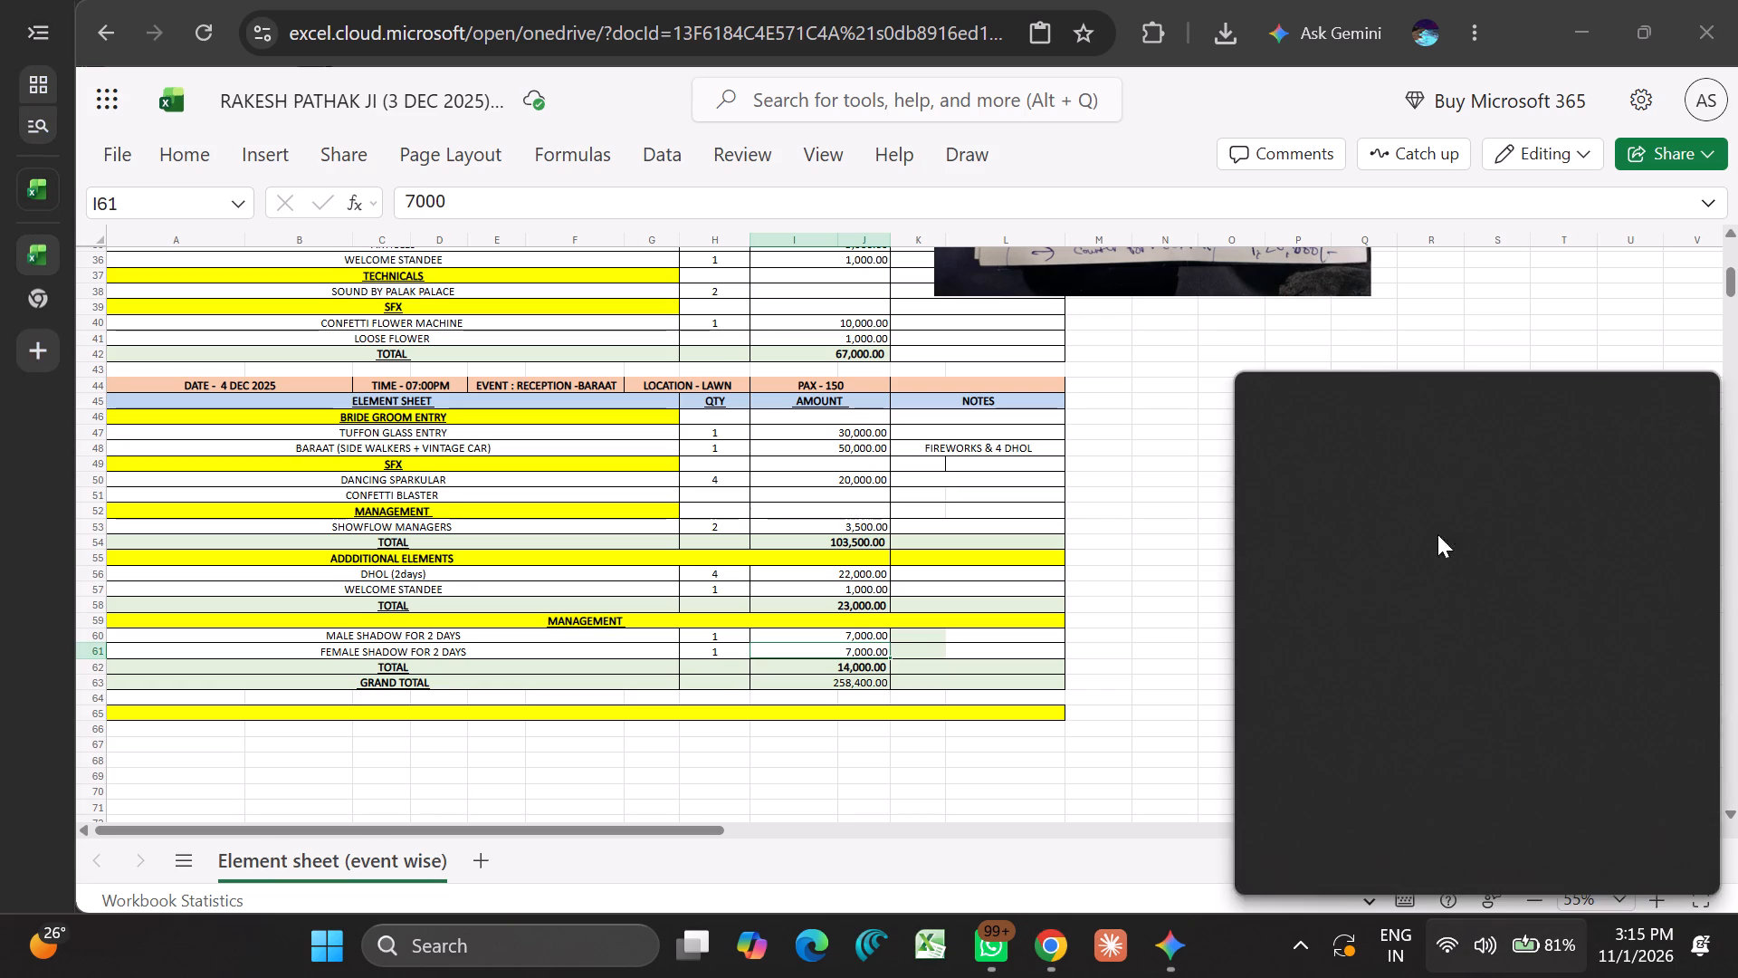
left_click(1506, 436)
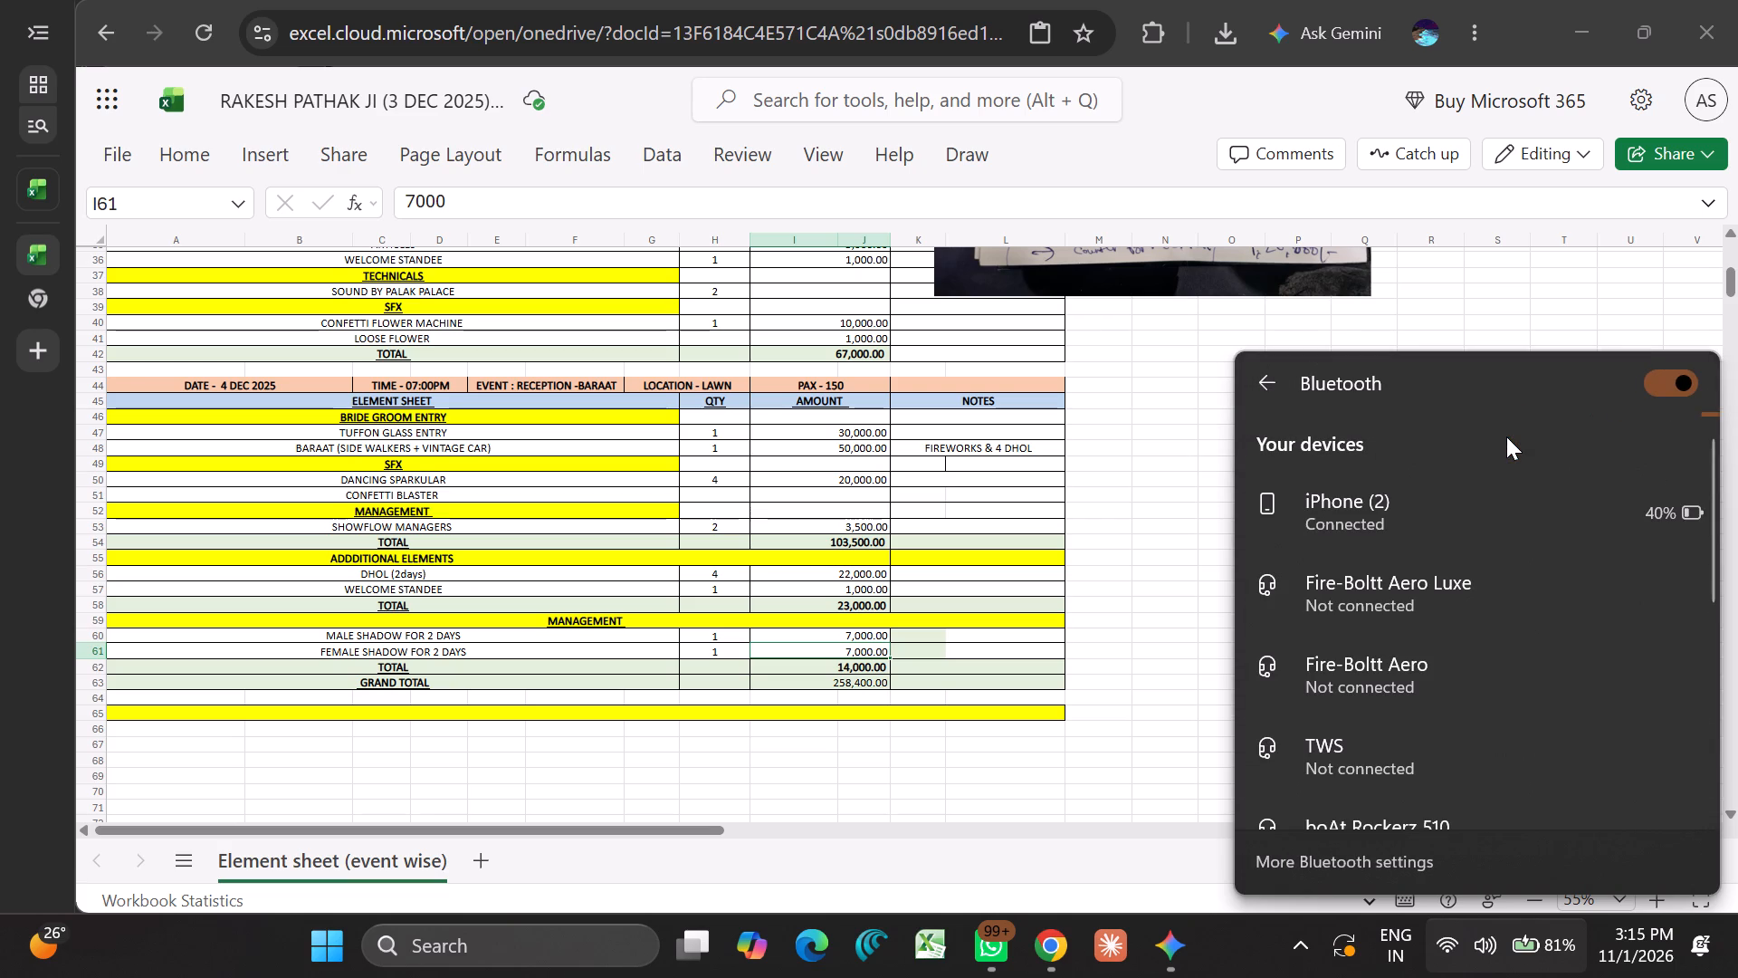
left_click(1261, 395)
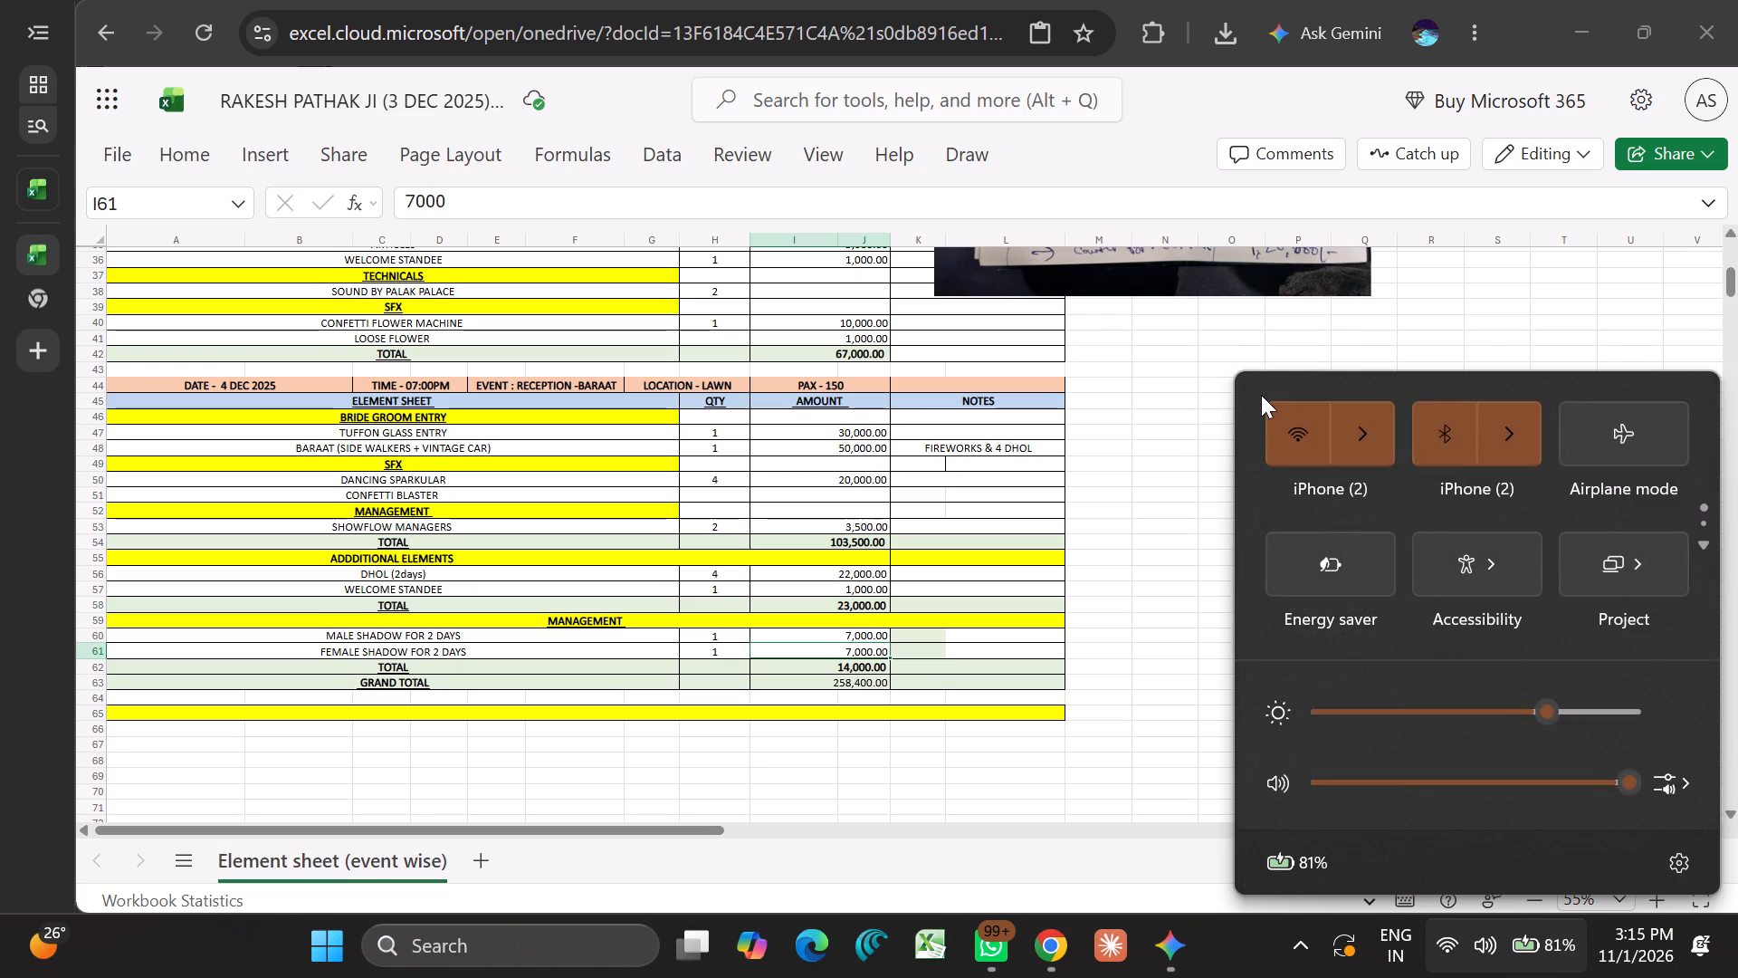
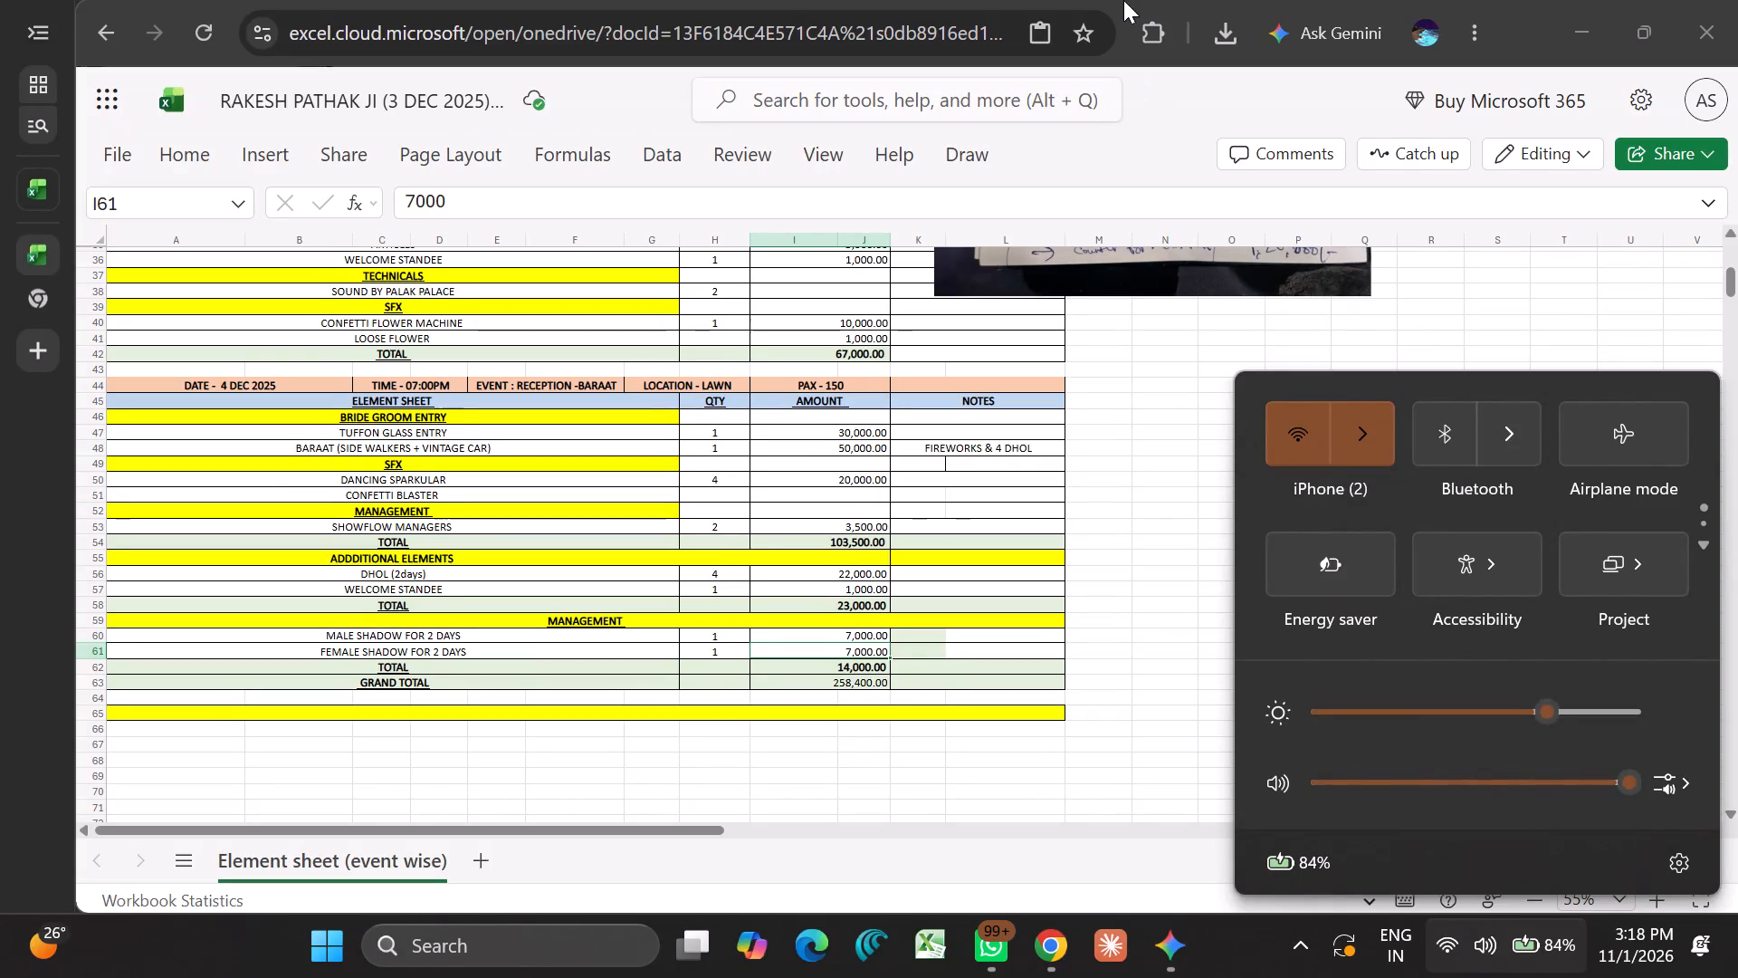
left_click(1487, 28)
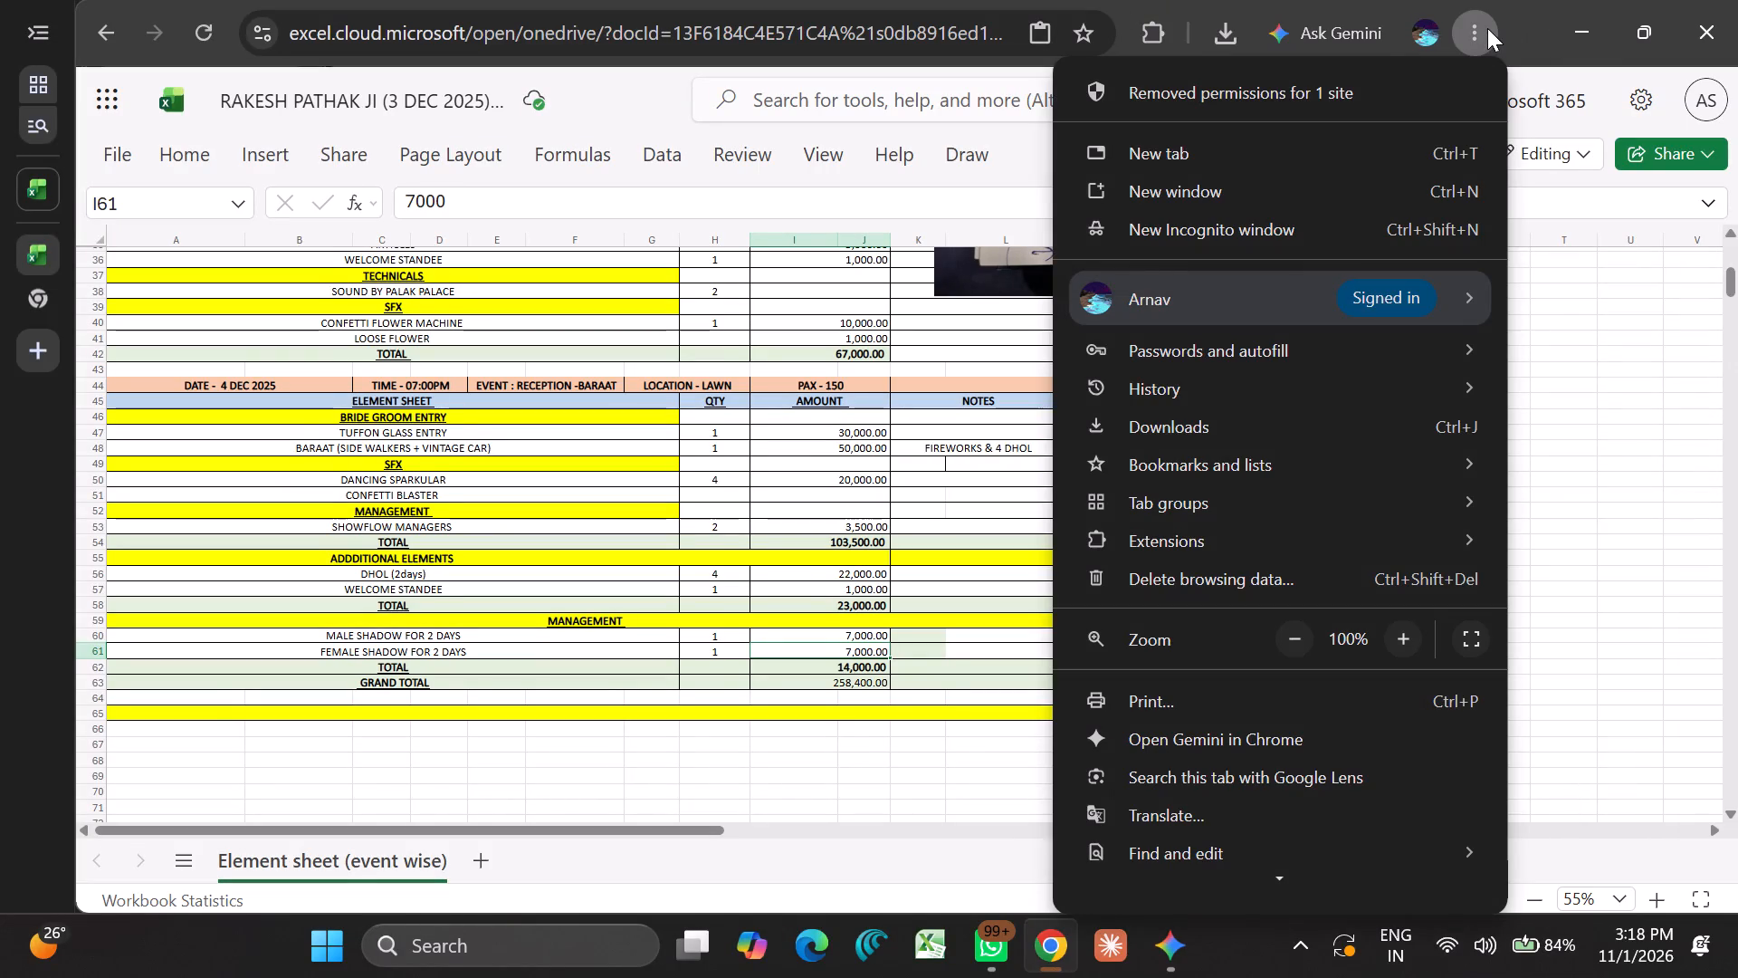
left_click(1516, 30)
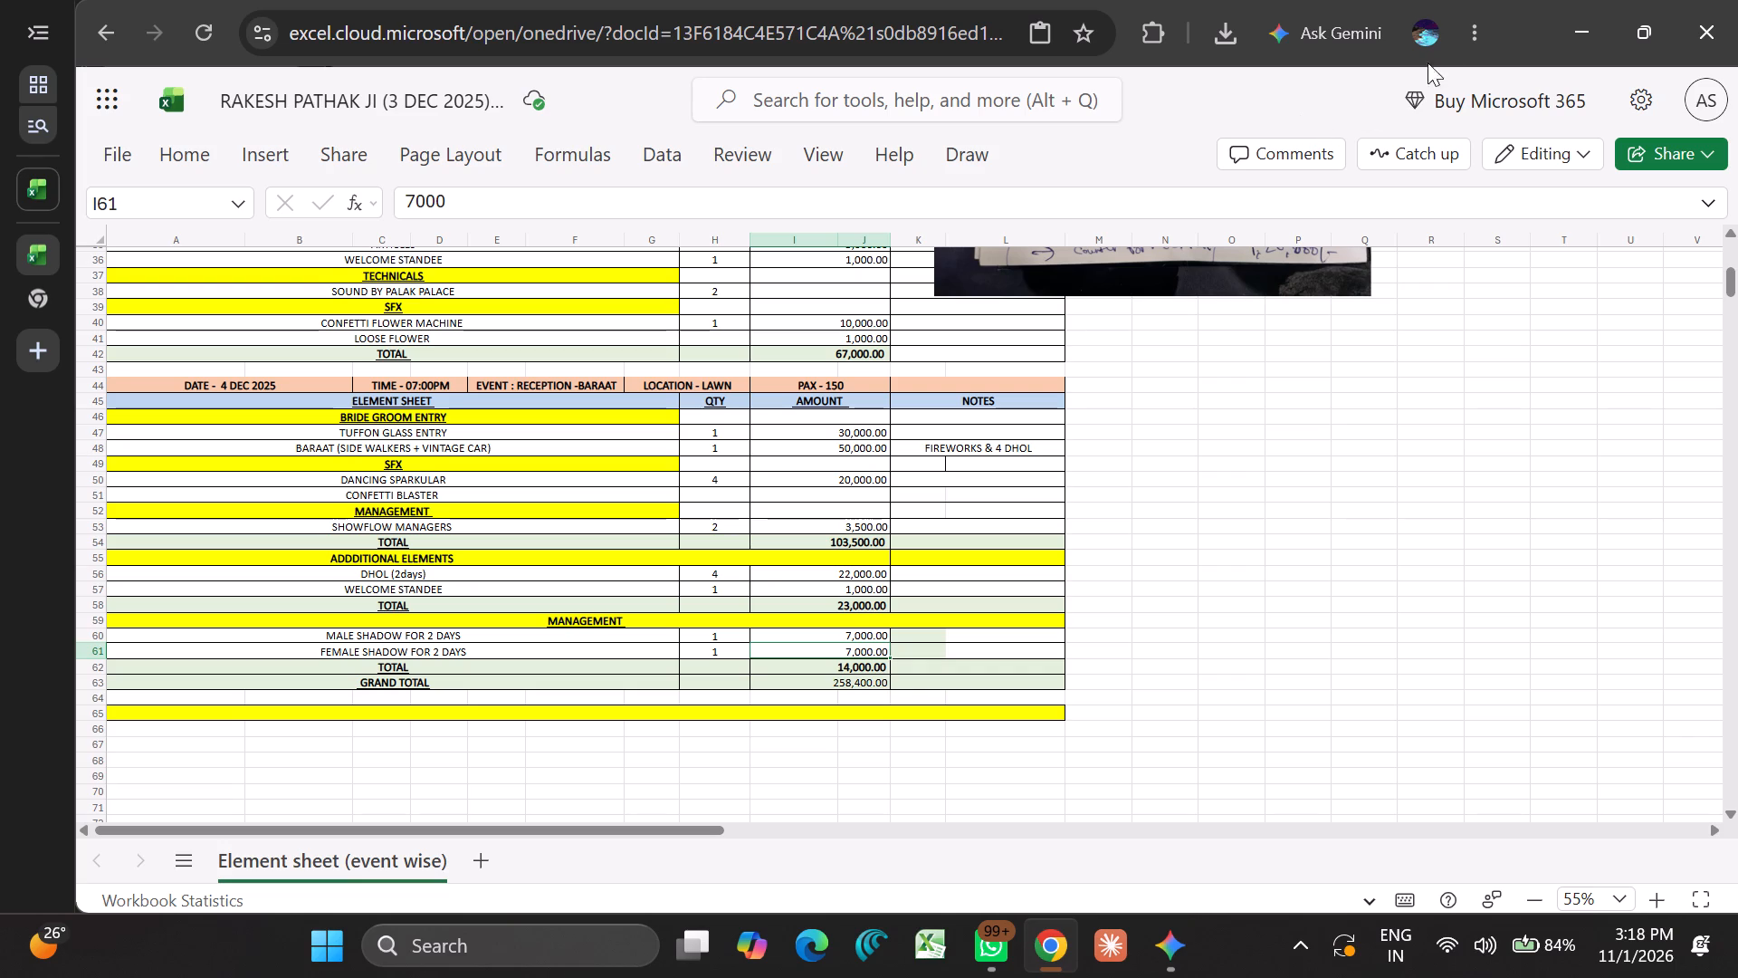
Enlarge the sheet to 70% zoom and select the Follow Spot entry under the Sangeet technicals.
scroll(729, 721, "up", 1)
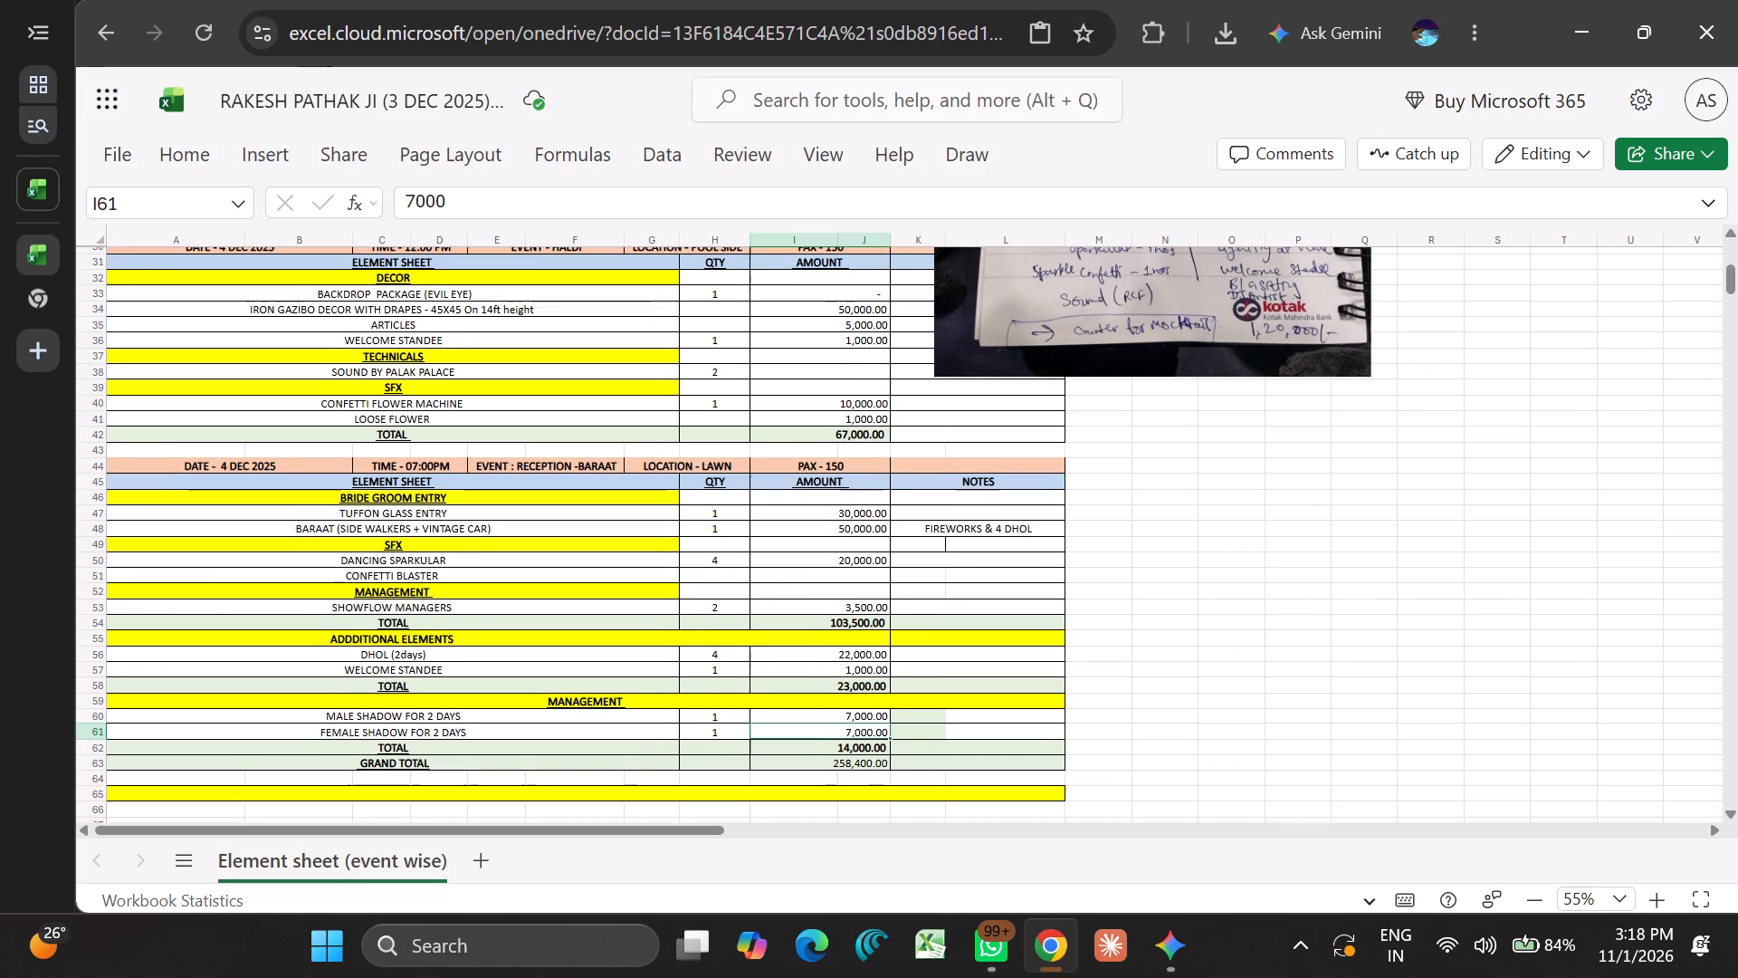
scroll(729, 721, "up", 1)
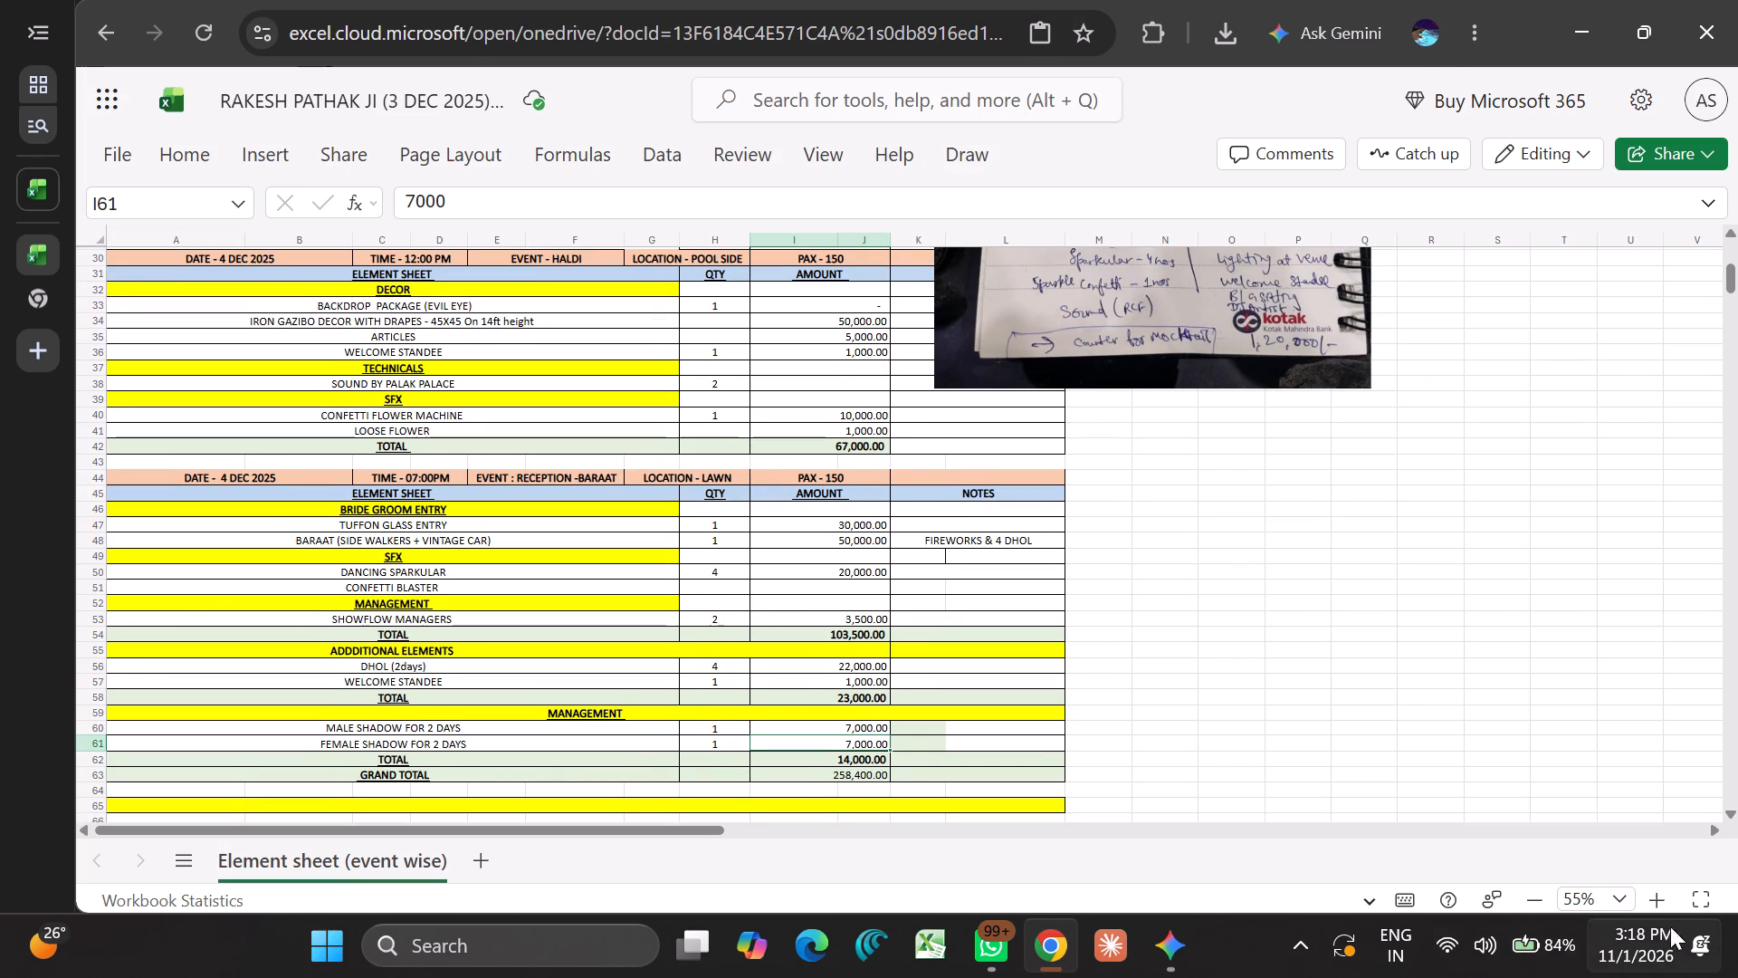
double_click(1654, 892)
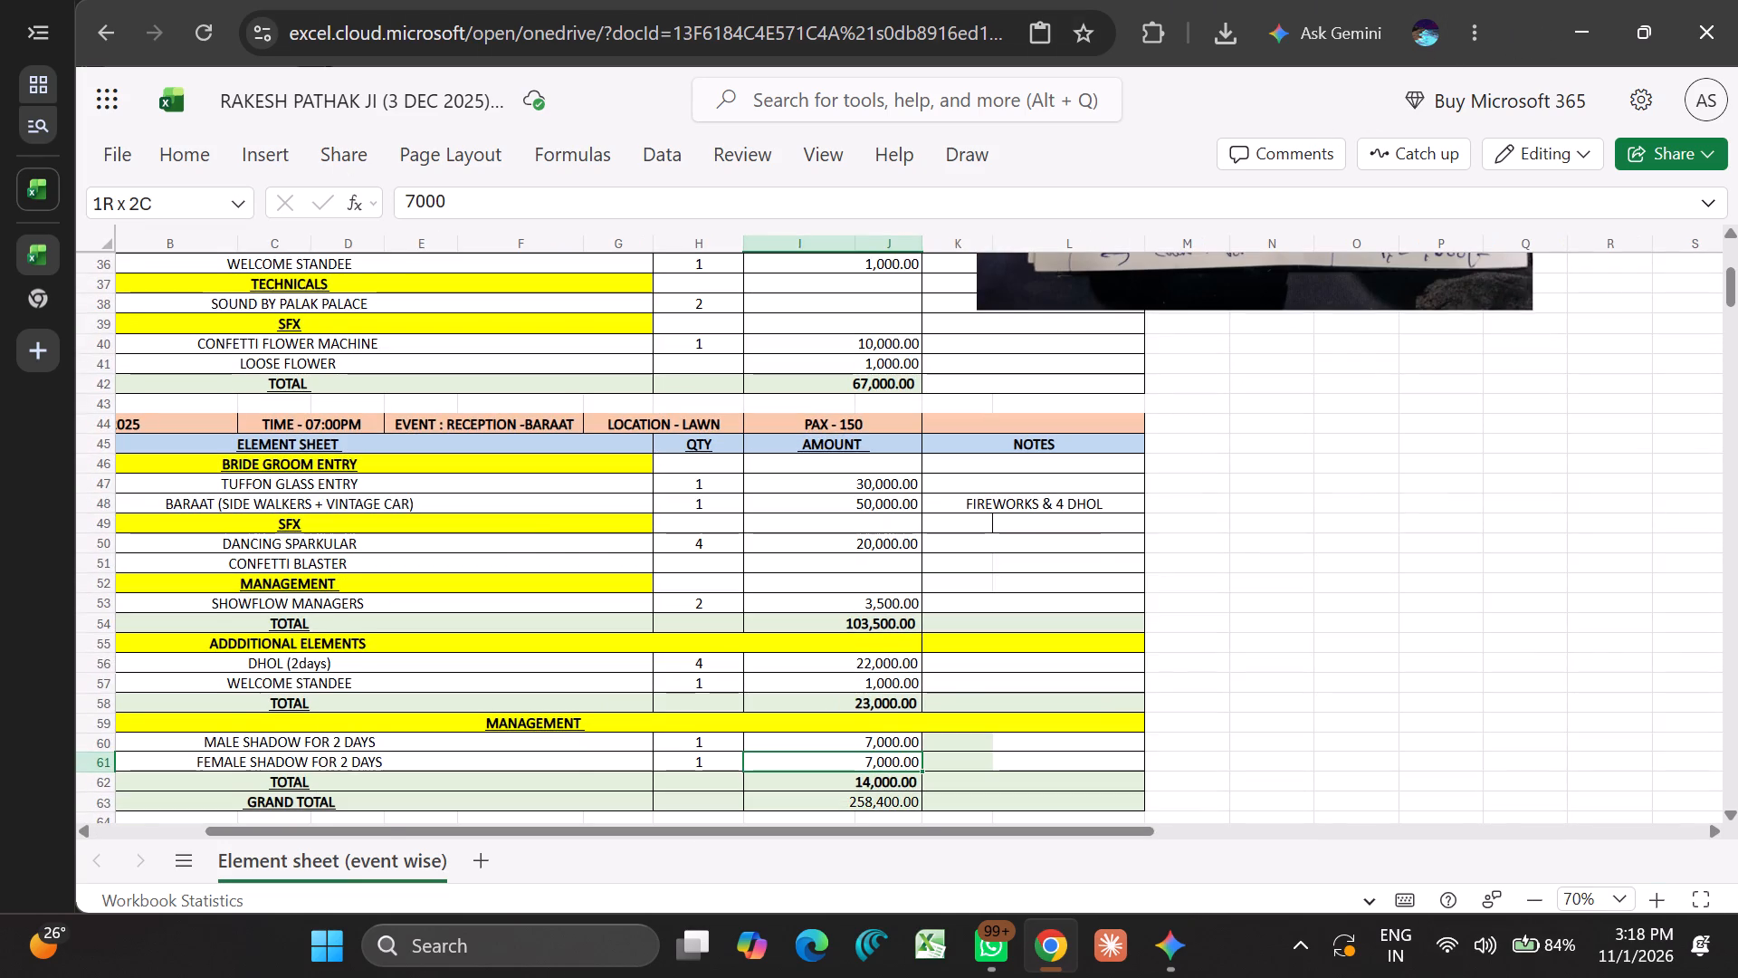
scroll(539, 718, "up", 2)
scroll(539, 718, "right", 4)
scroll(539, 718, "up", 5)
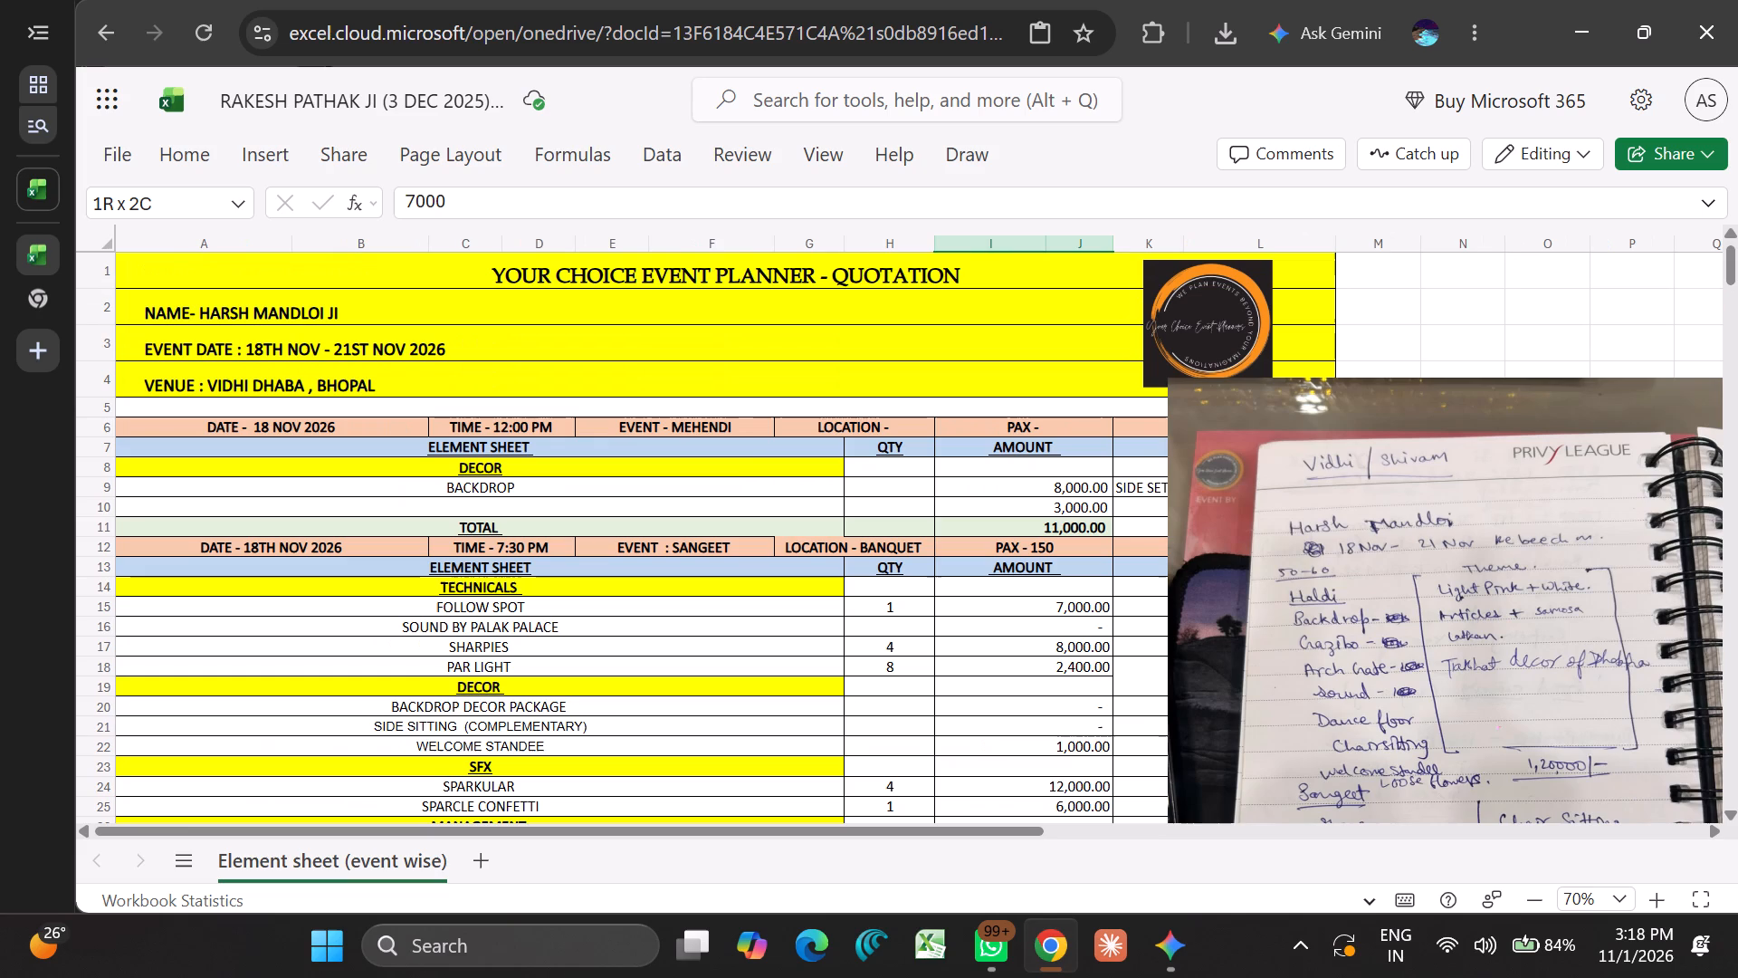
left_click(584, 609)
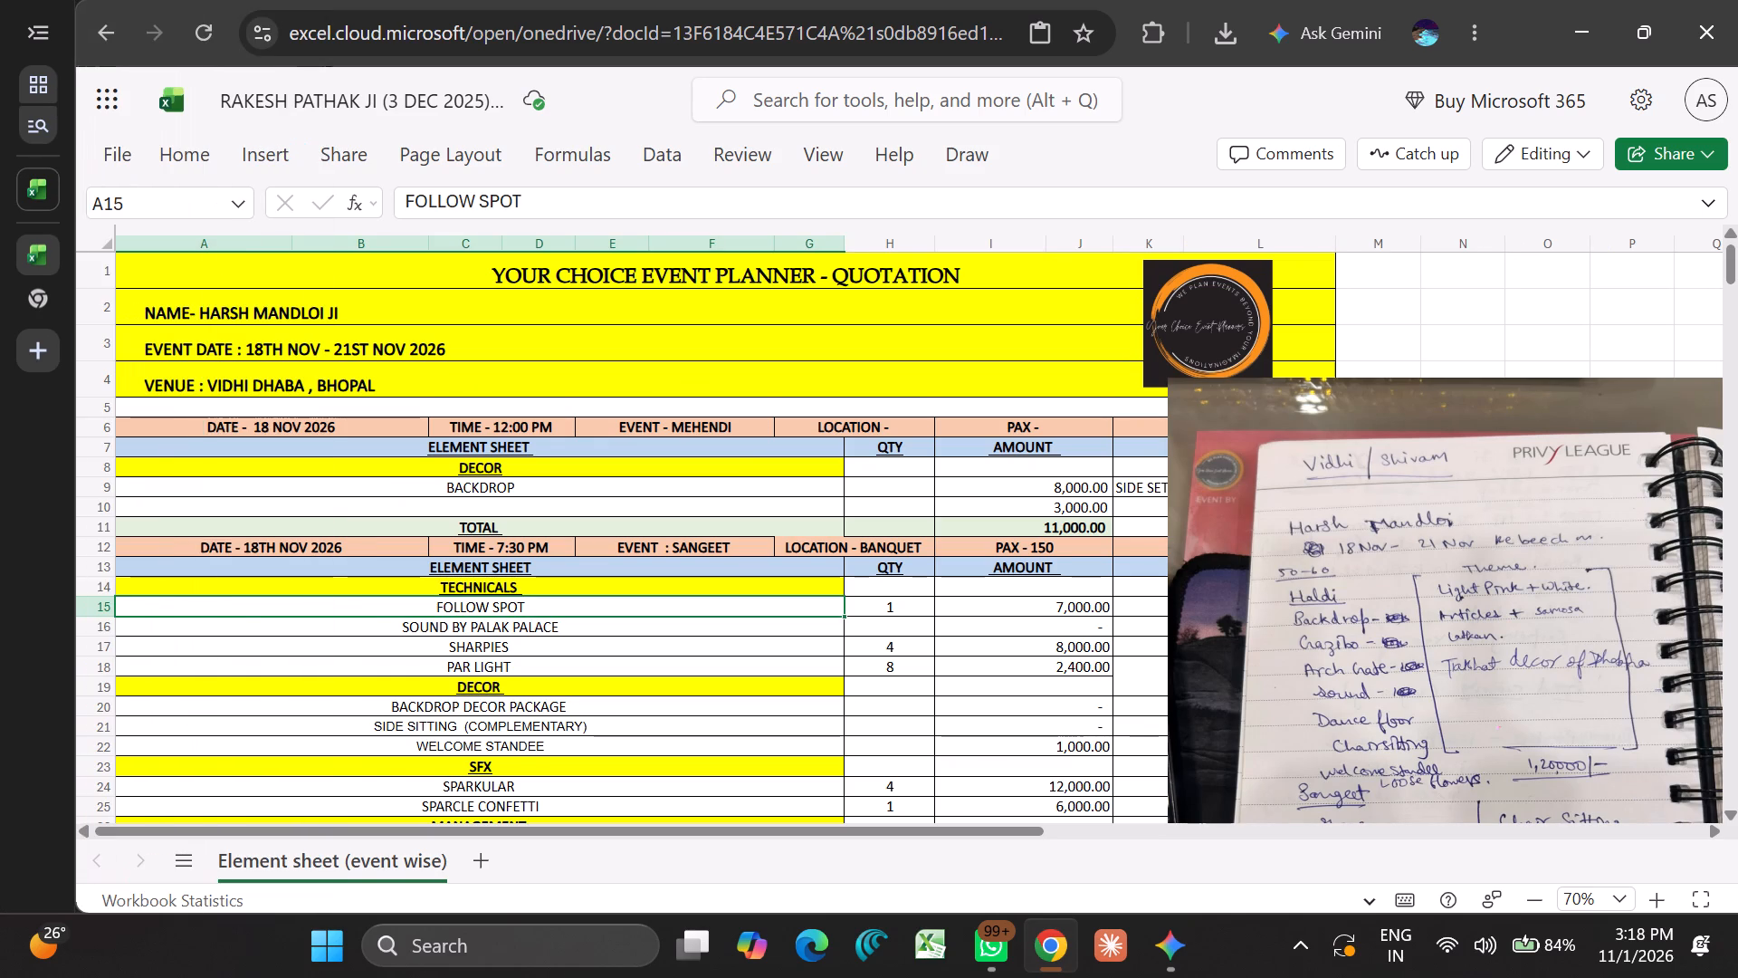